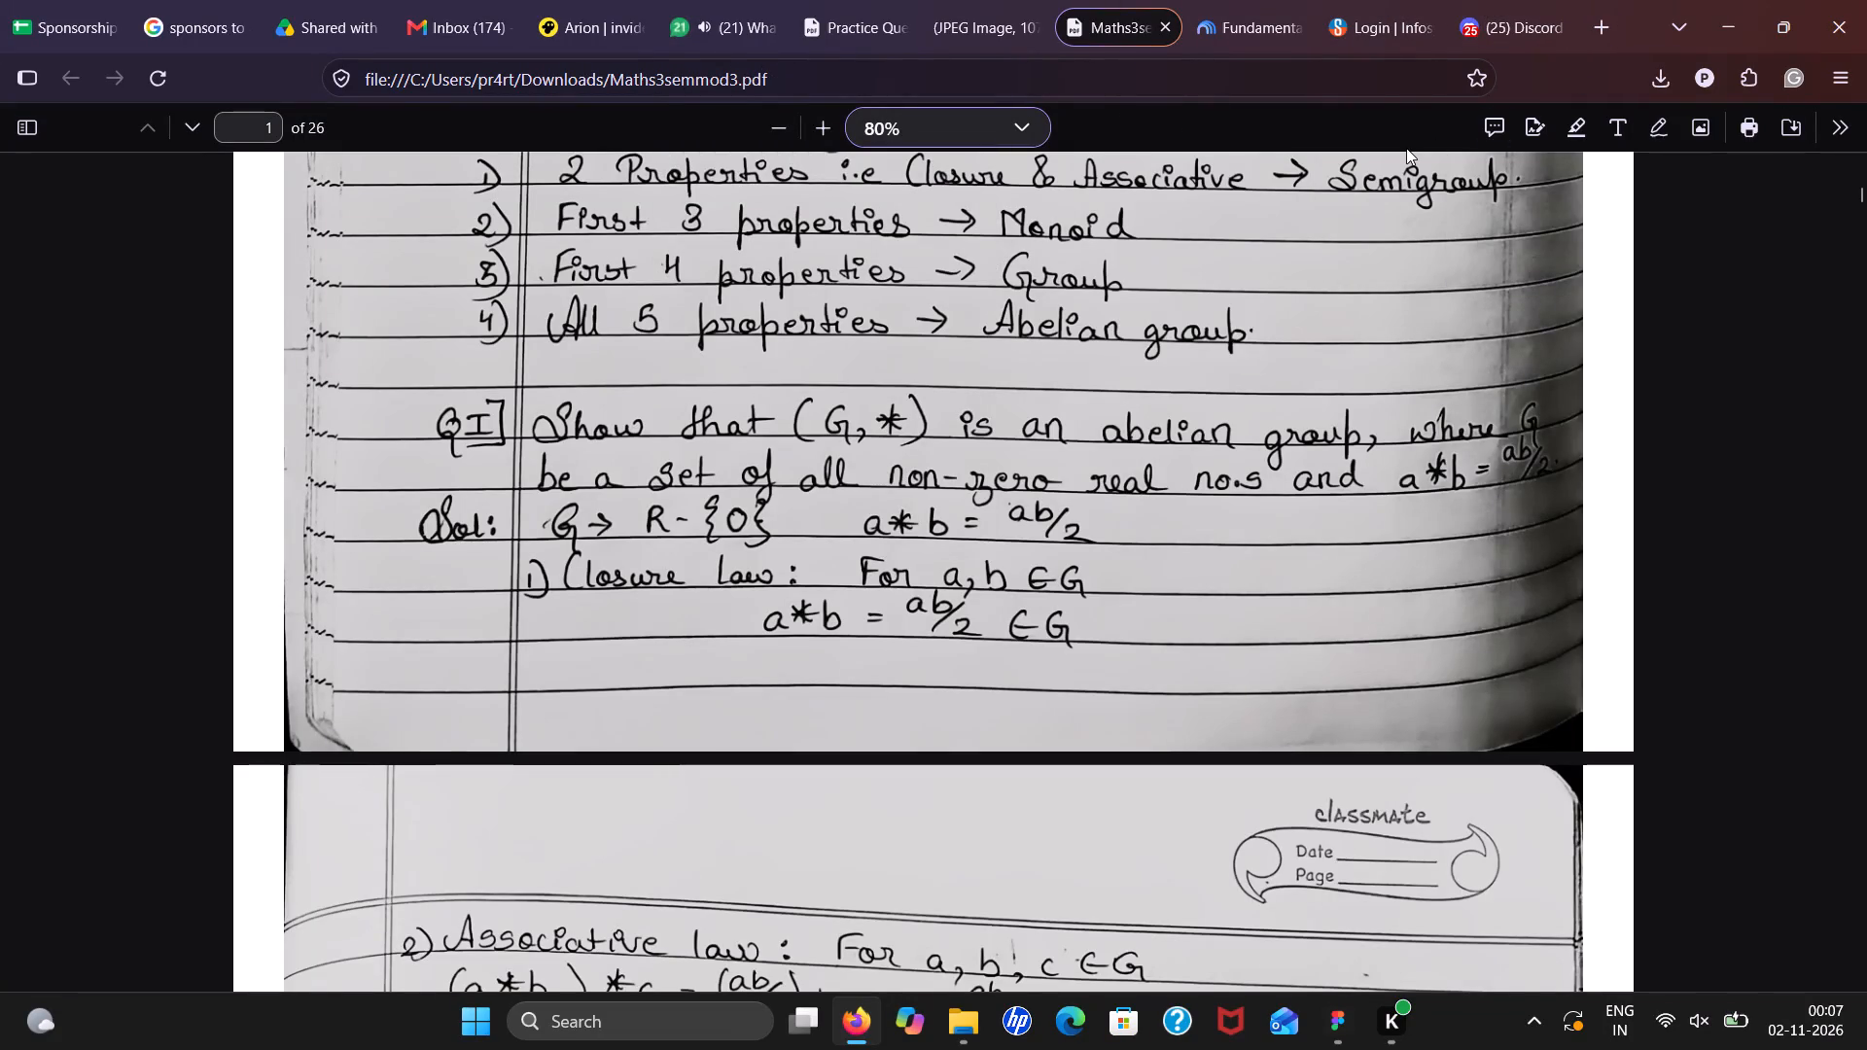
Open Google Docs in a new browser tab and create a blank document.
click(1604, 14)
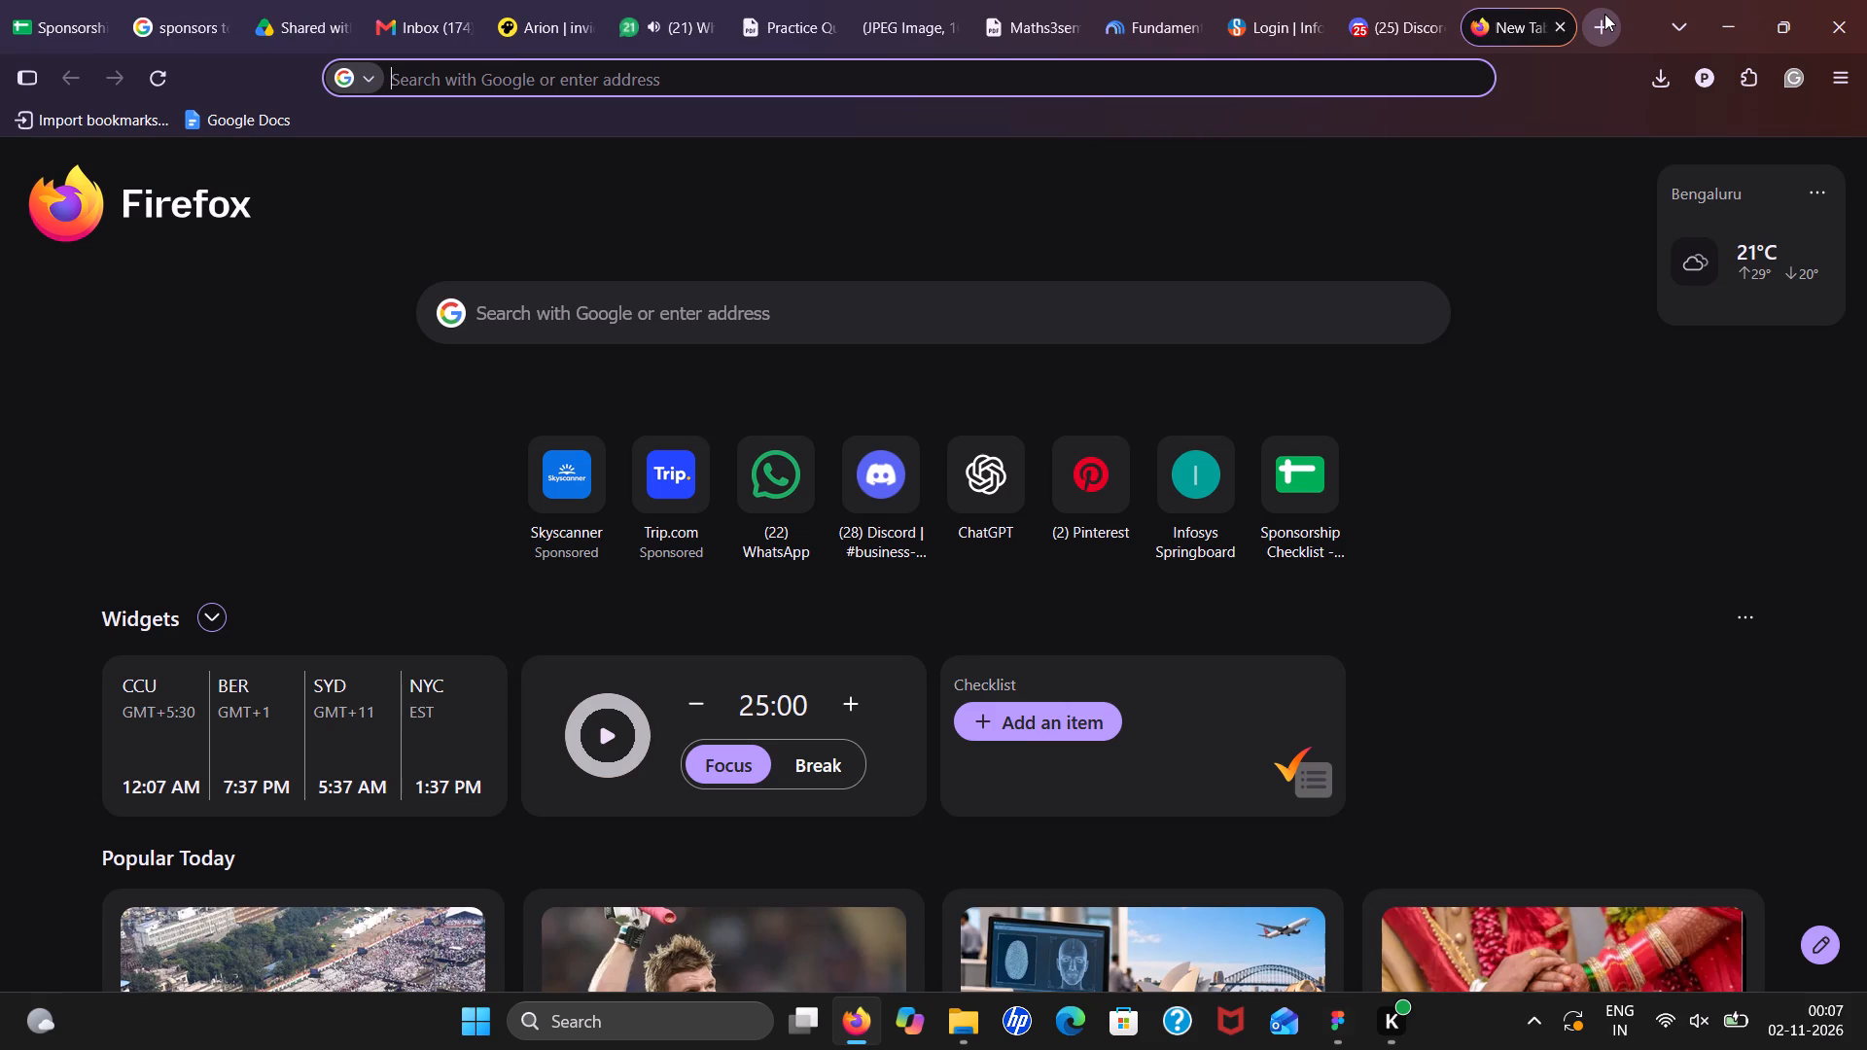
click(1195, 84)
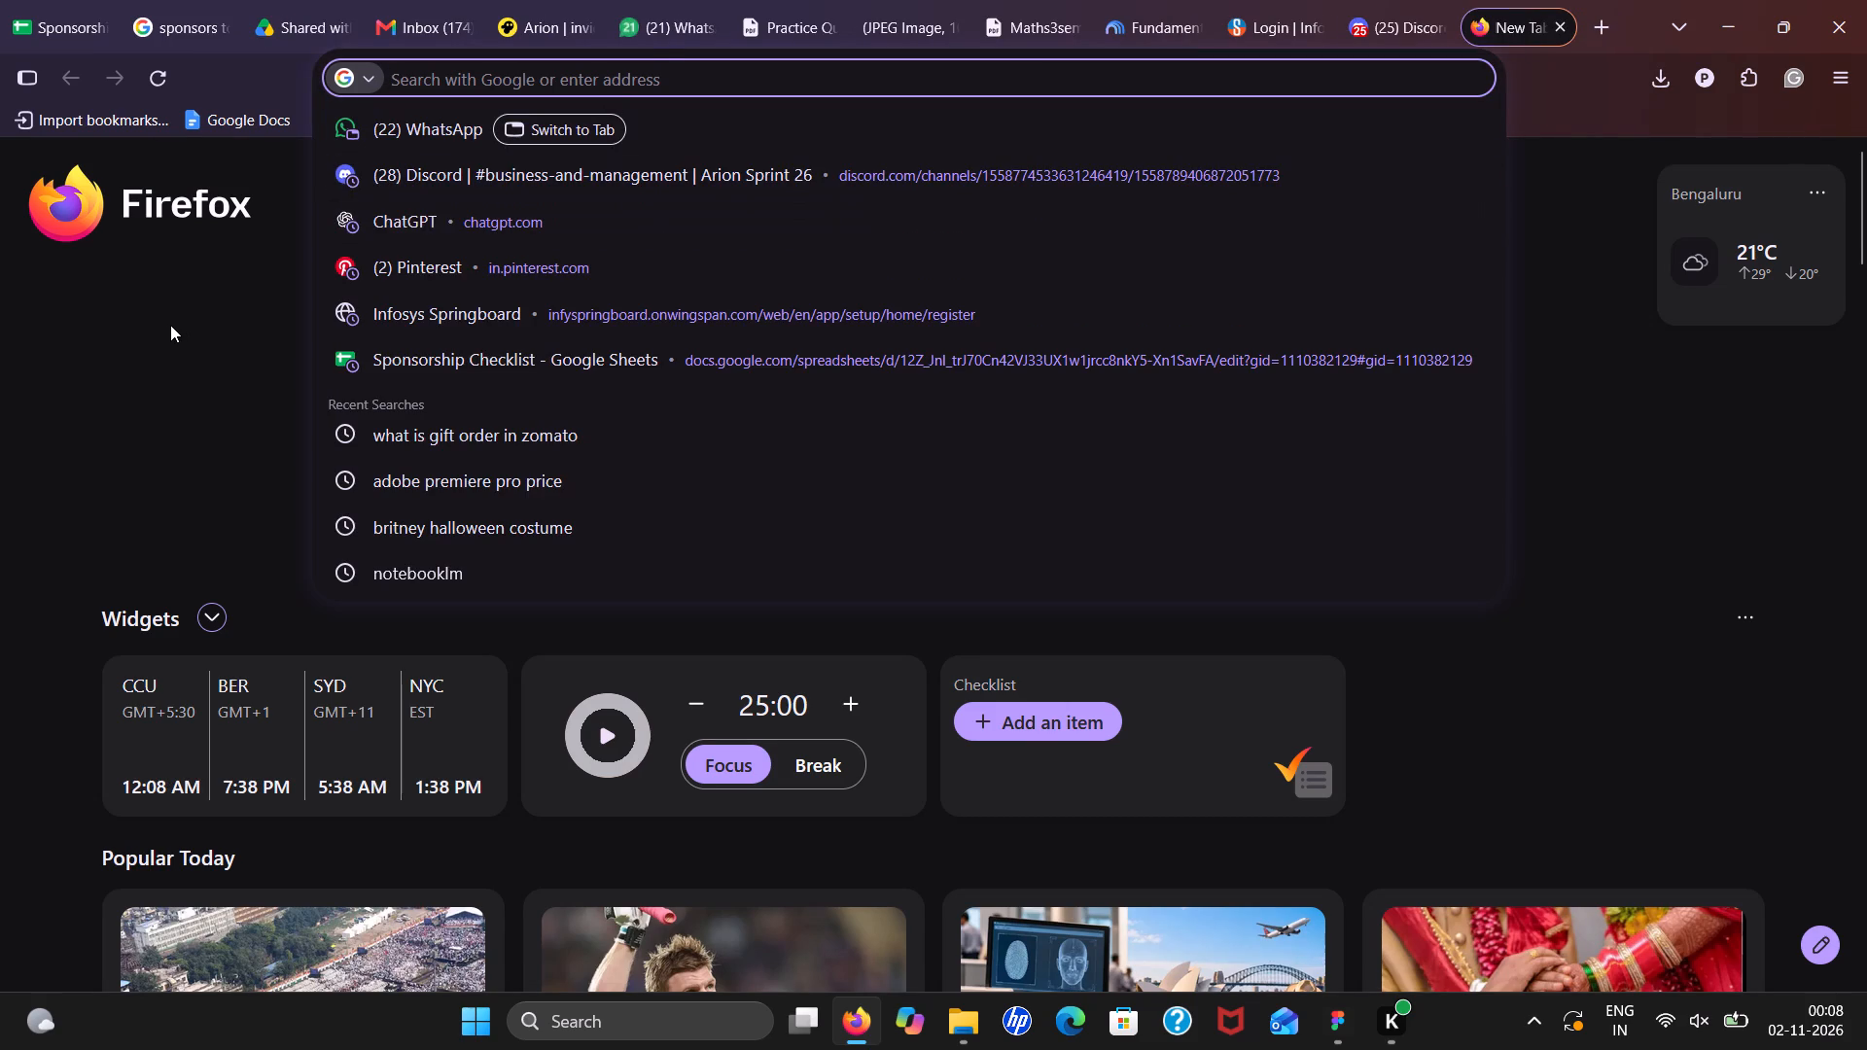
drag(170, 325, 258, 121)
click(258, 121)
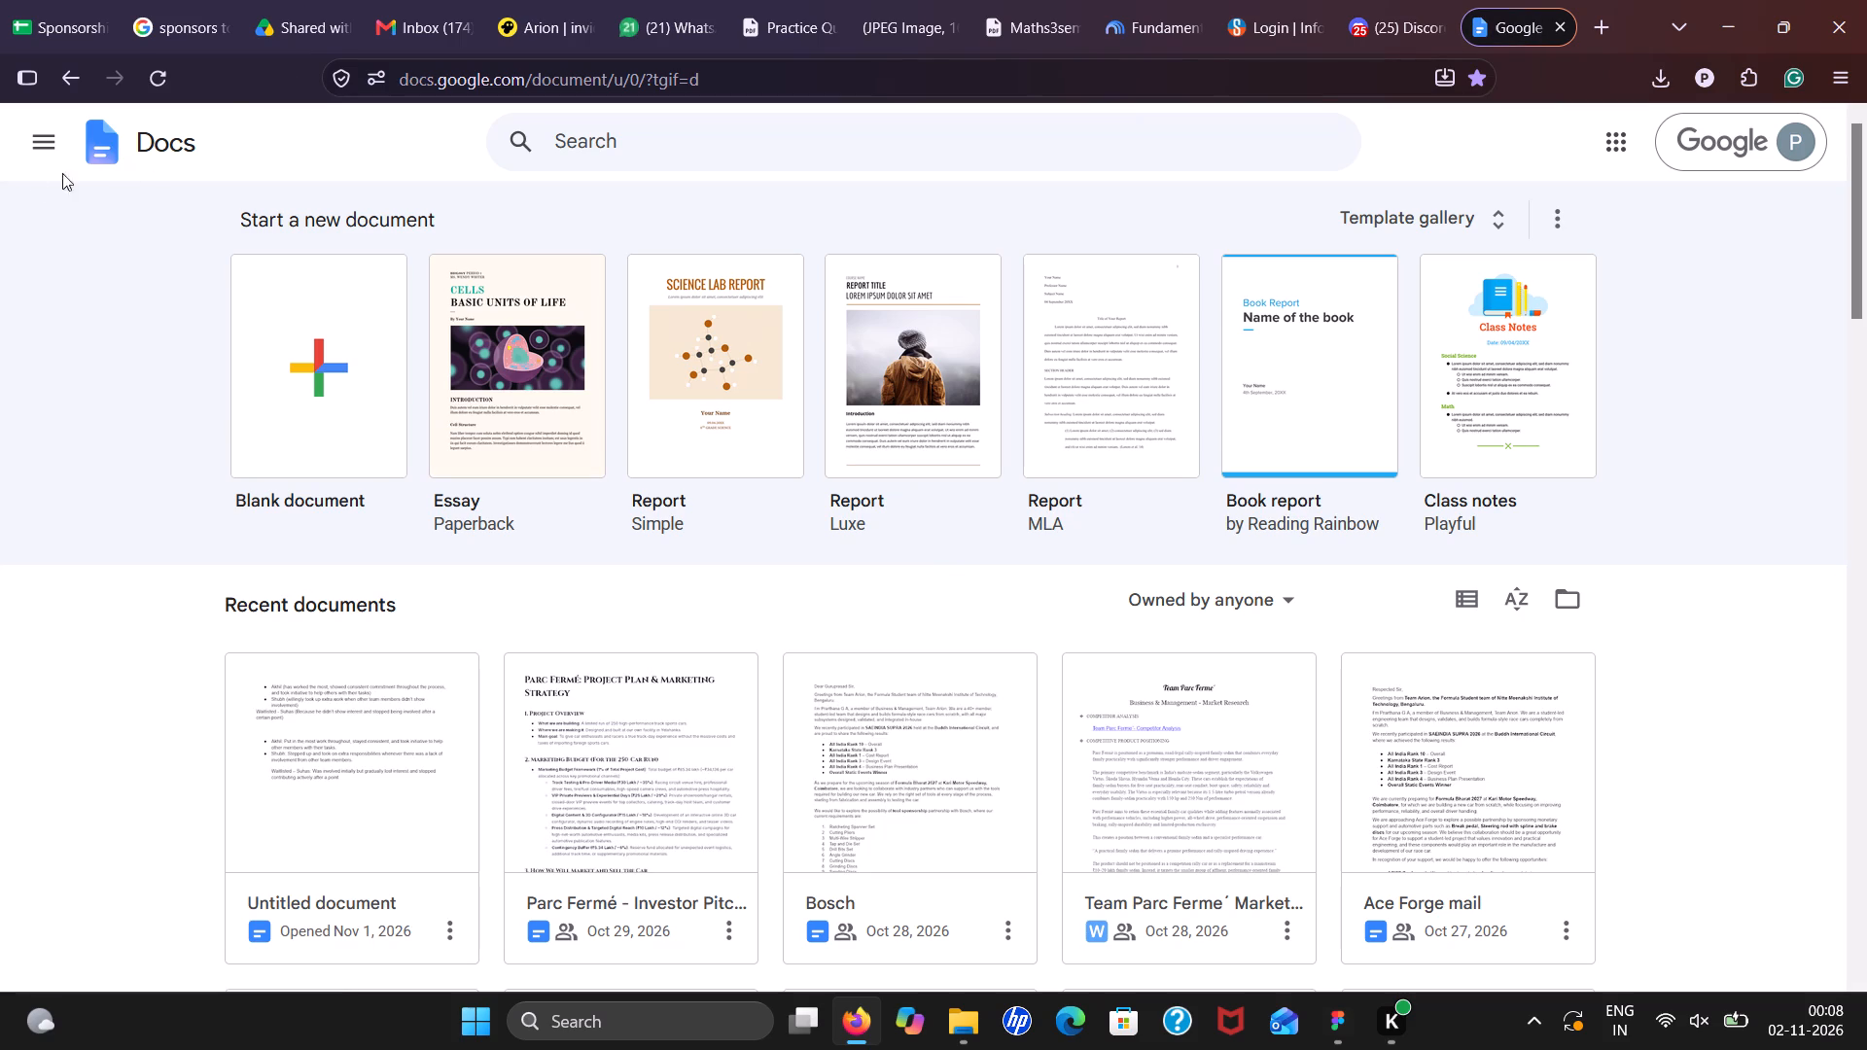
click(275, 417)
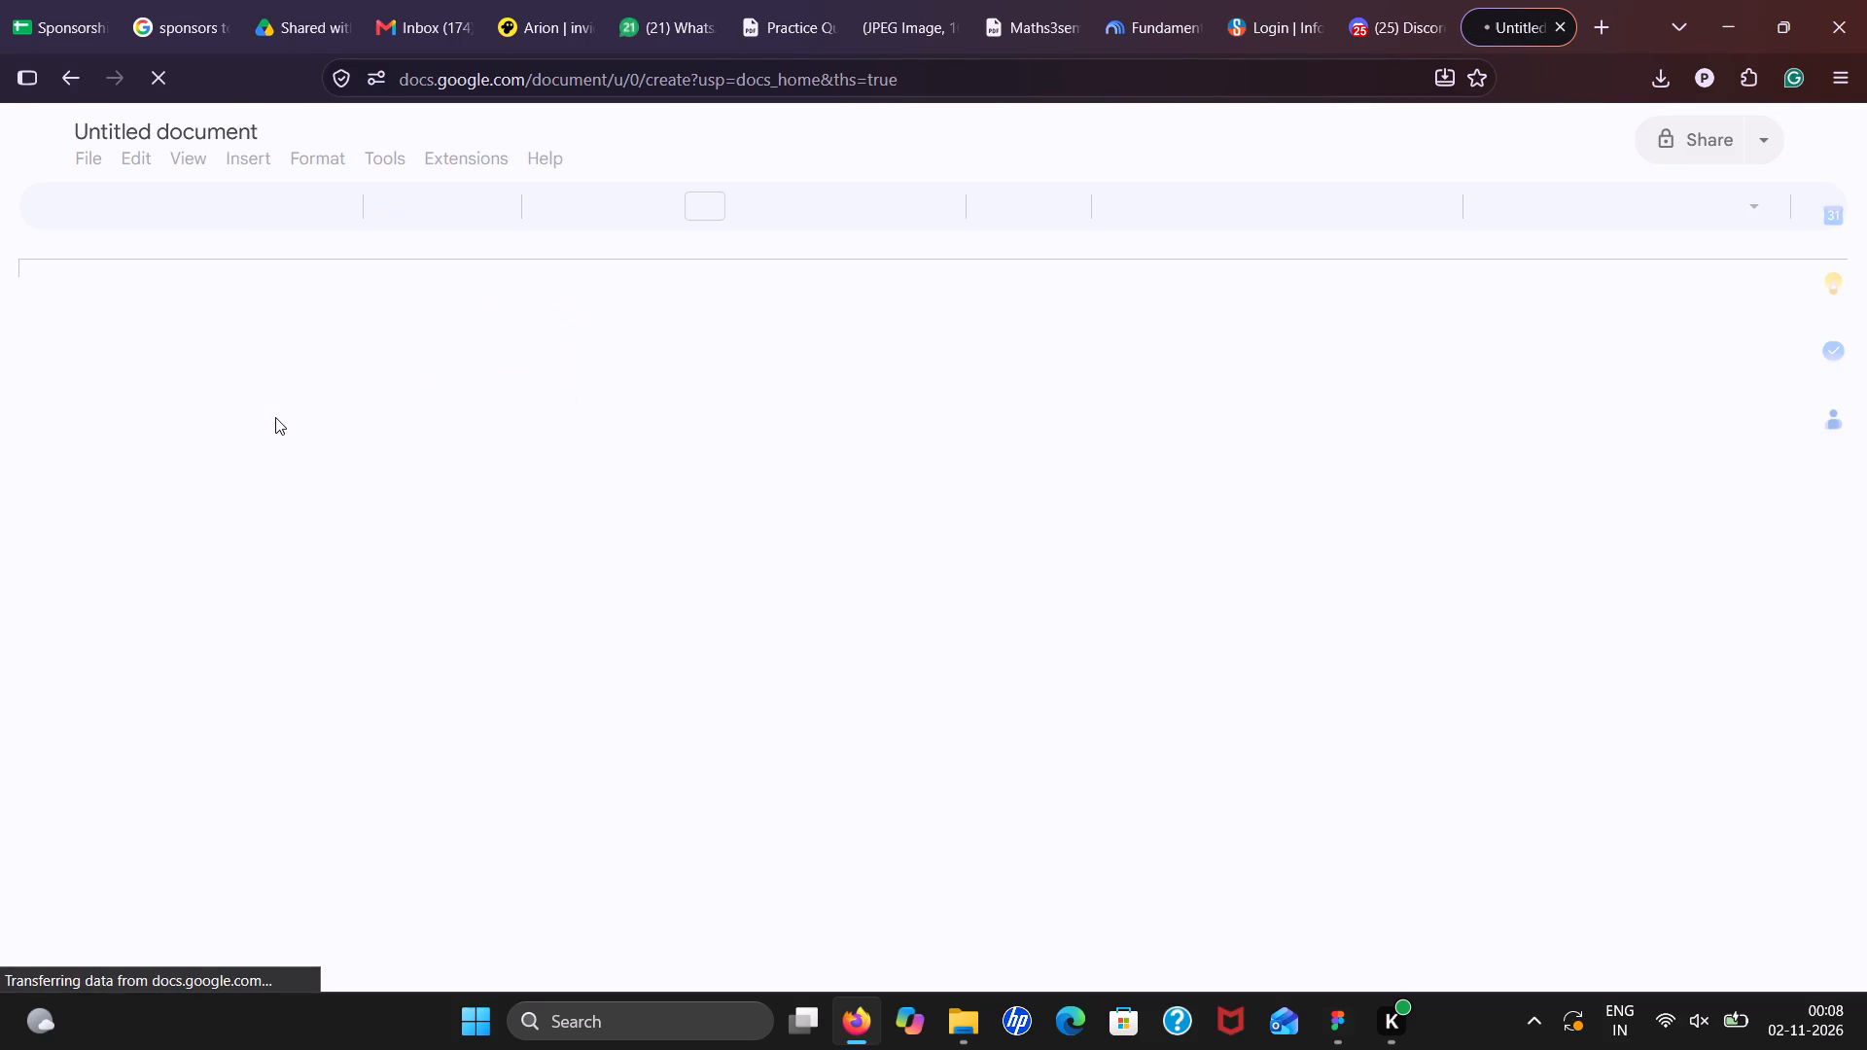
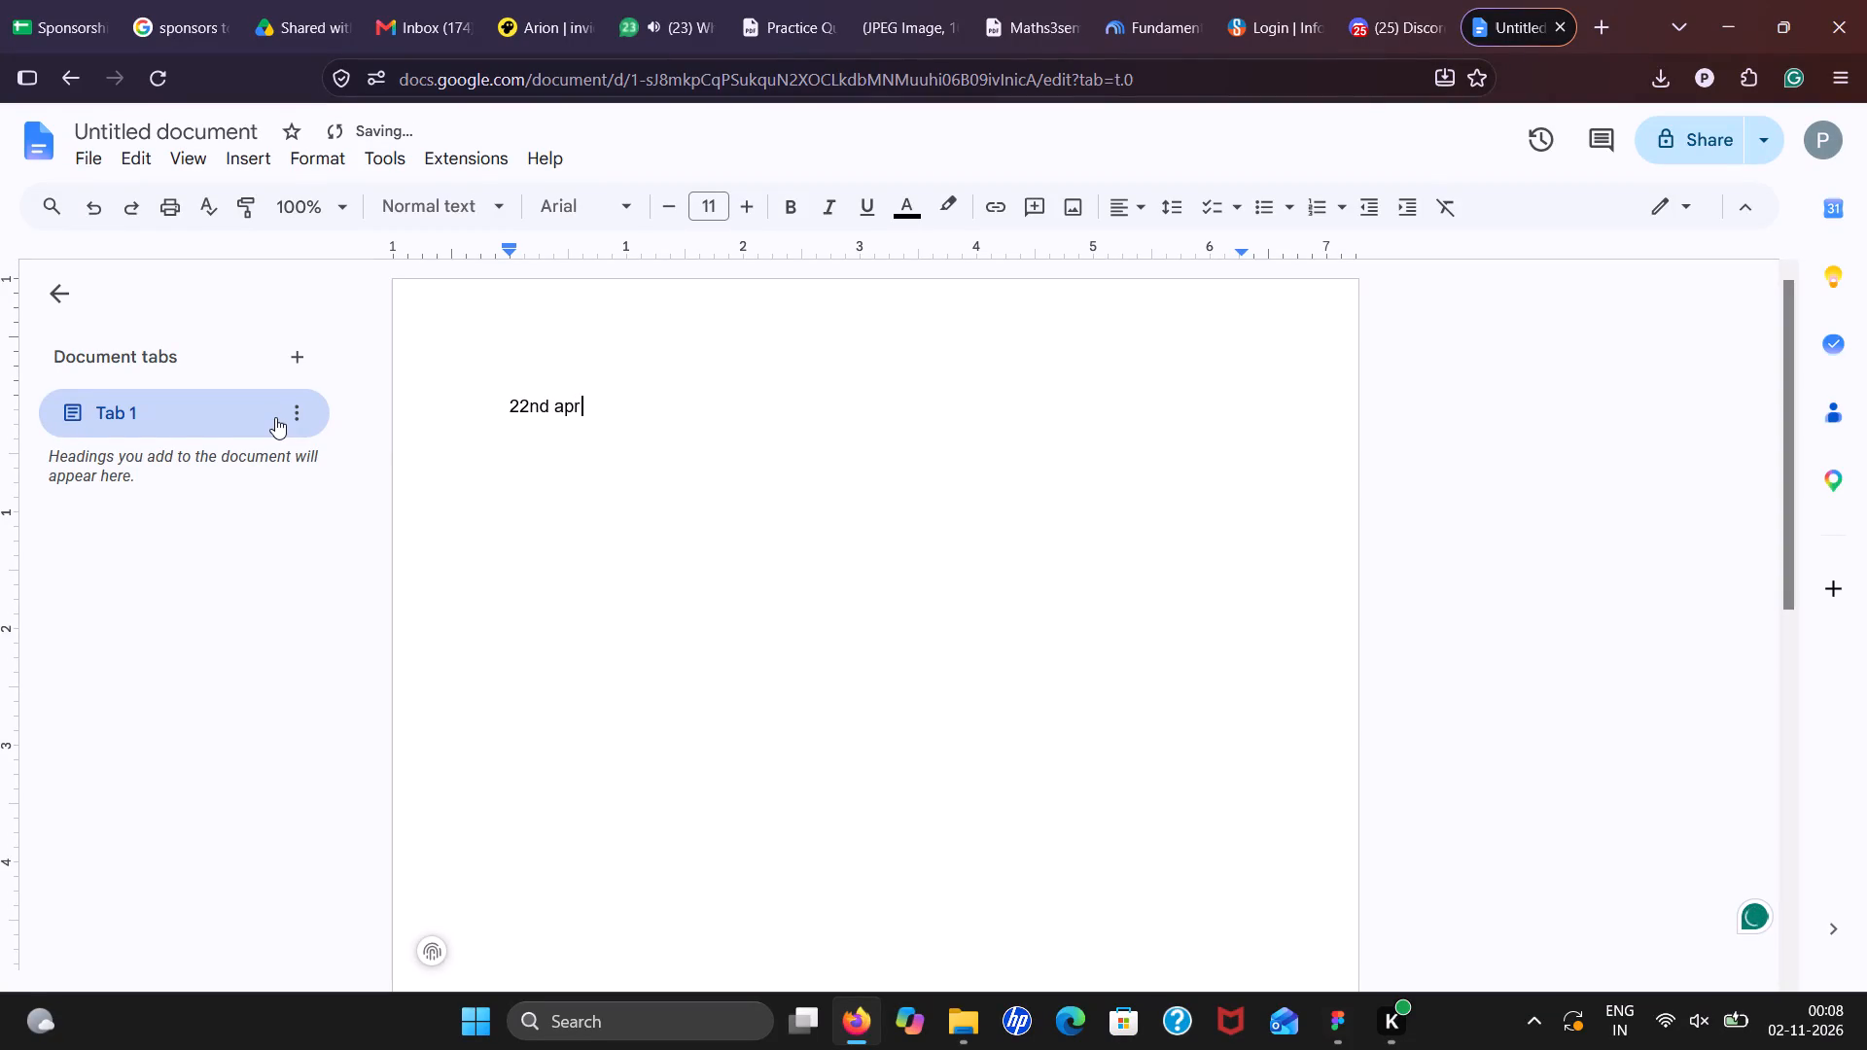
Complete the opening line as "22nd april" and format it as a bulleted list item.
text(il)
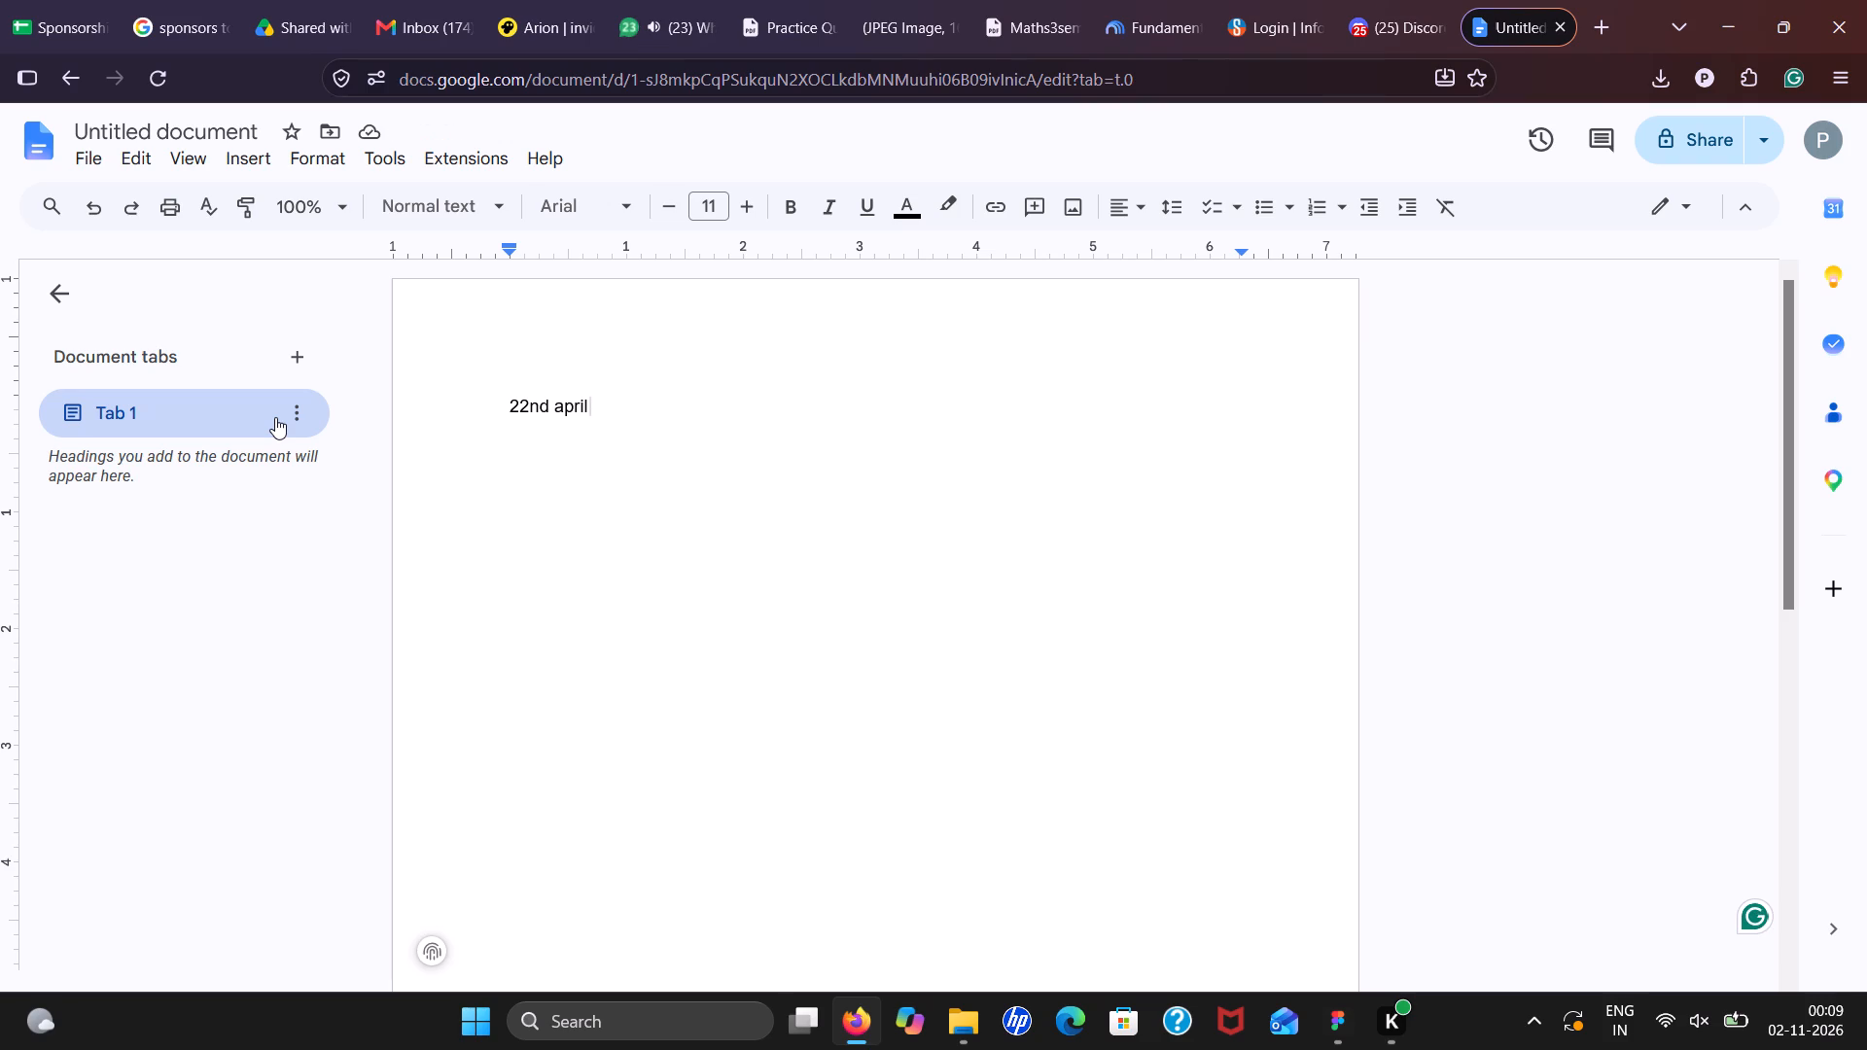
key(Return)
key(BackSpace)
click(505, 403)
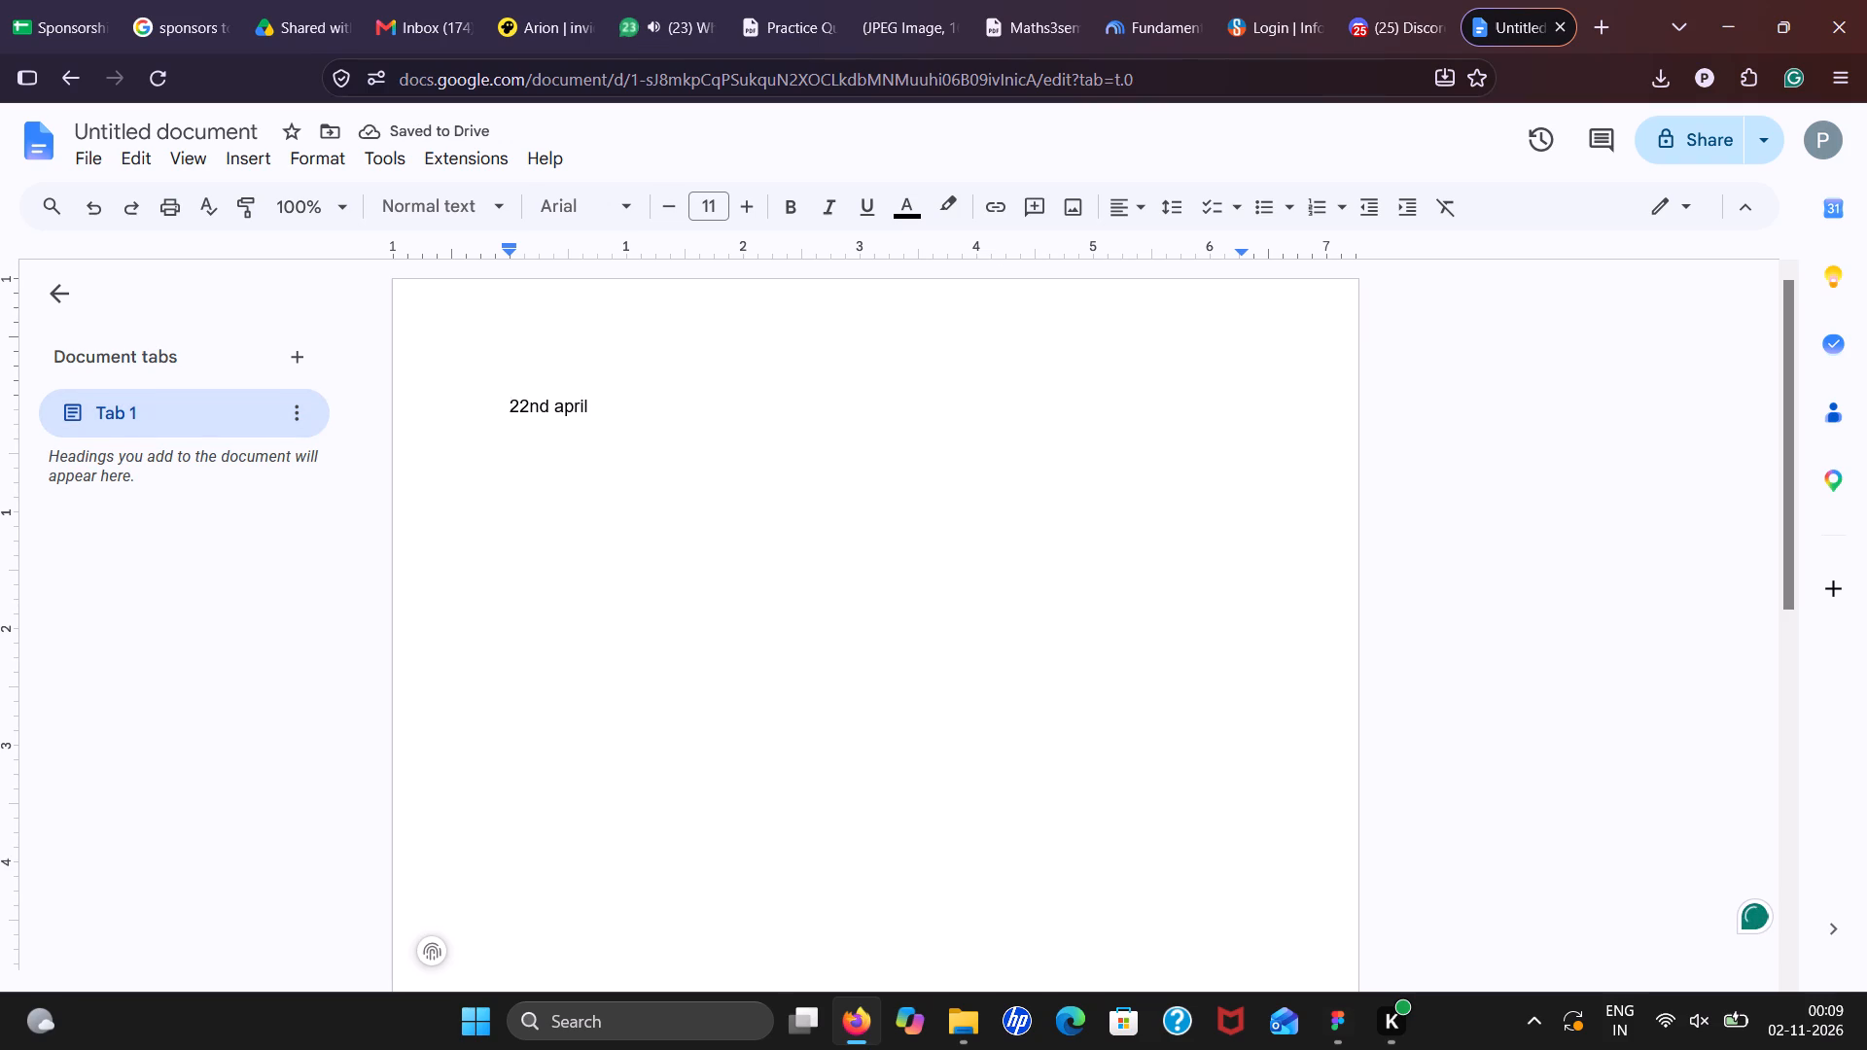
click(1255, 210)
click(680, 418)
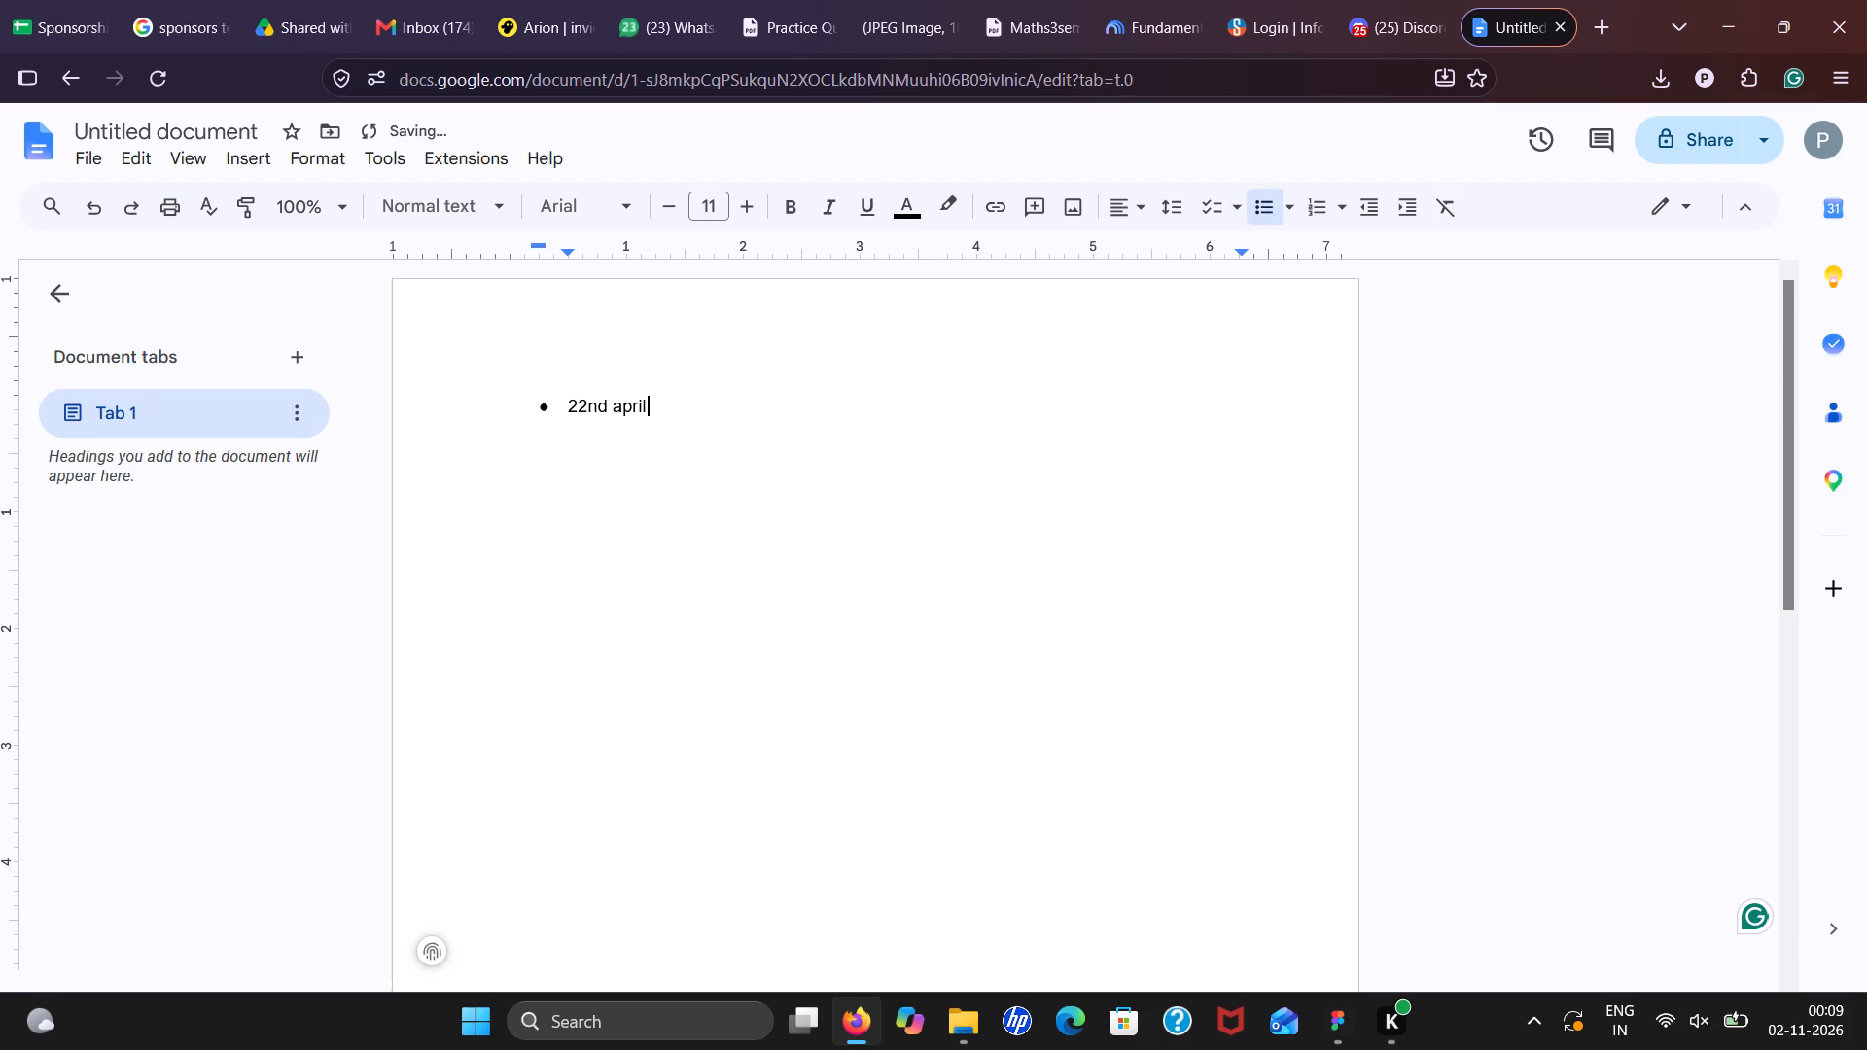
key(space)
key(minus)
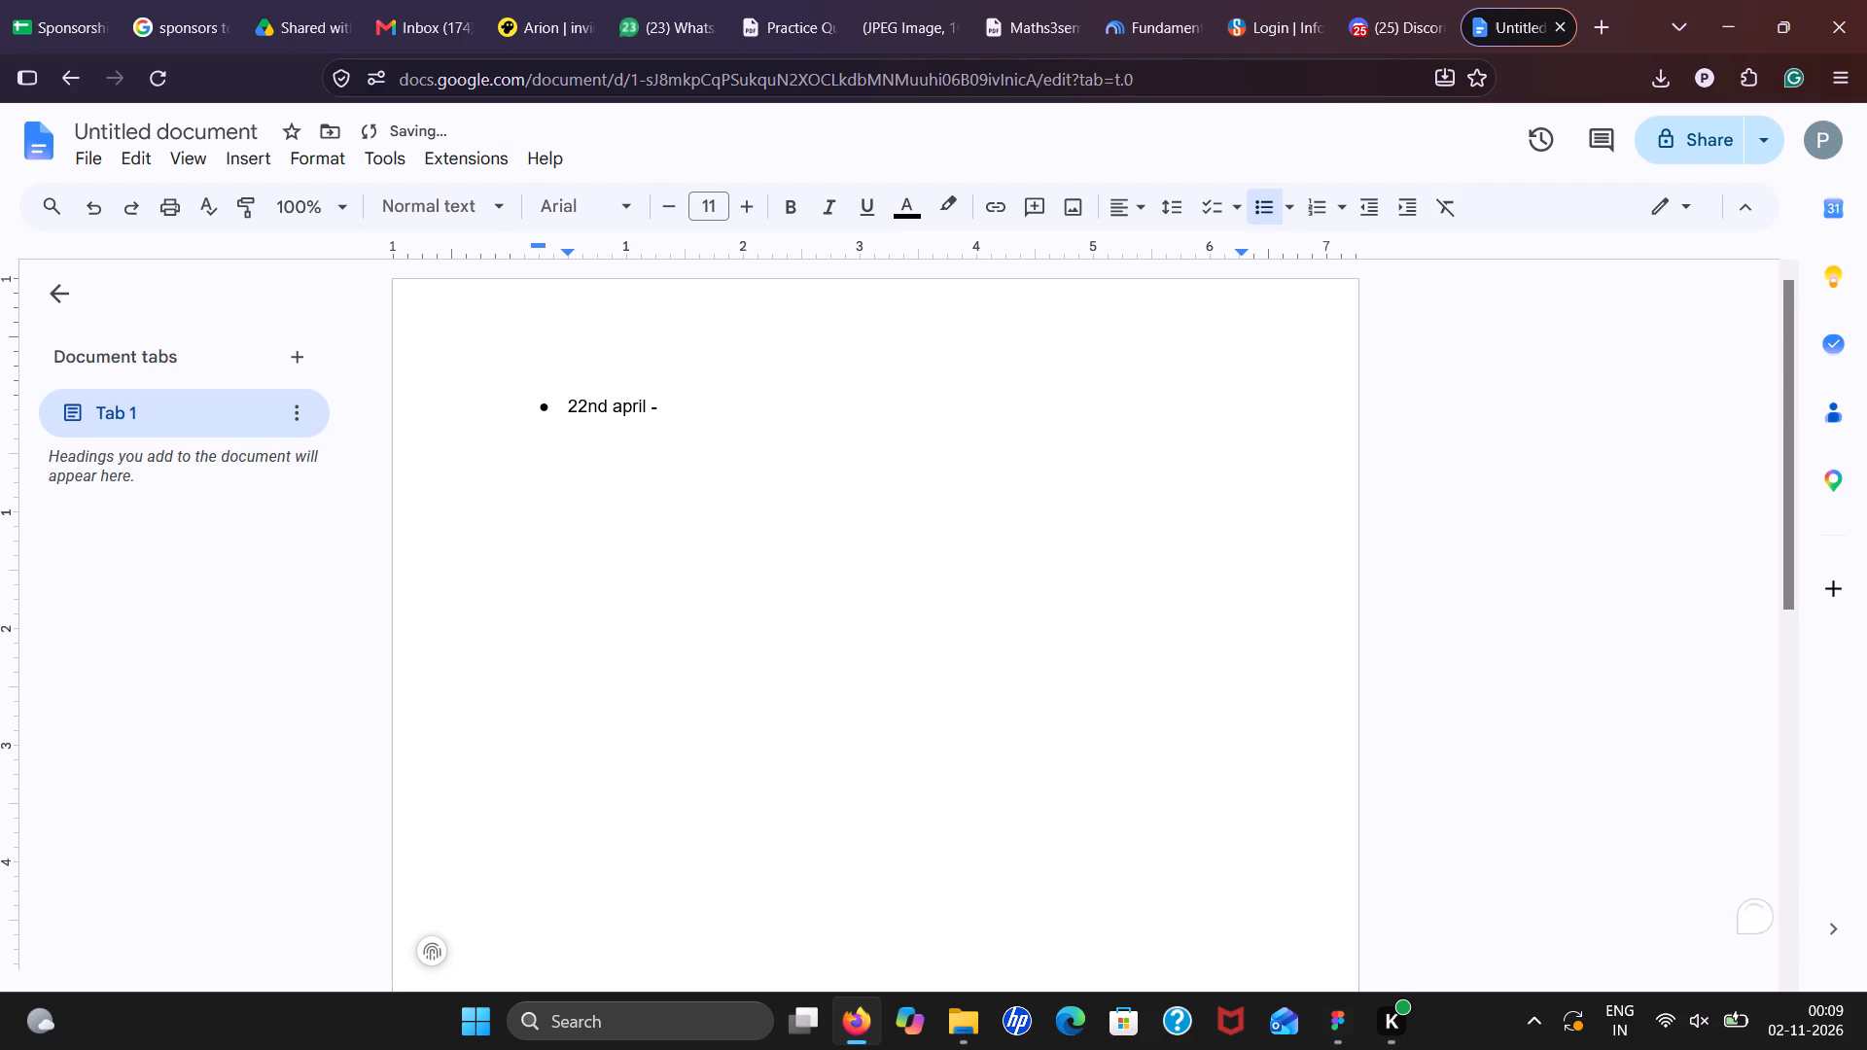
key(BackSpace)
Insert a table with three columns and one row below the "22nd april" line.
click(230, 157)
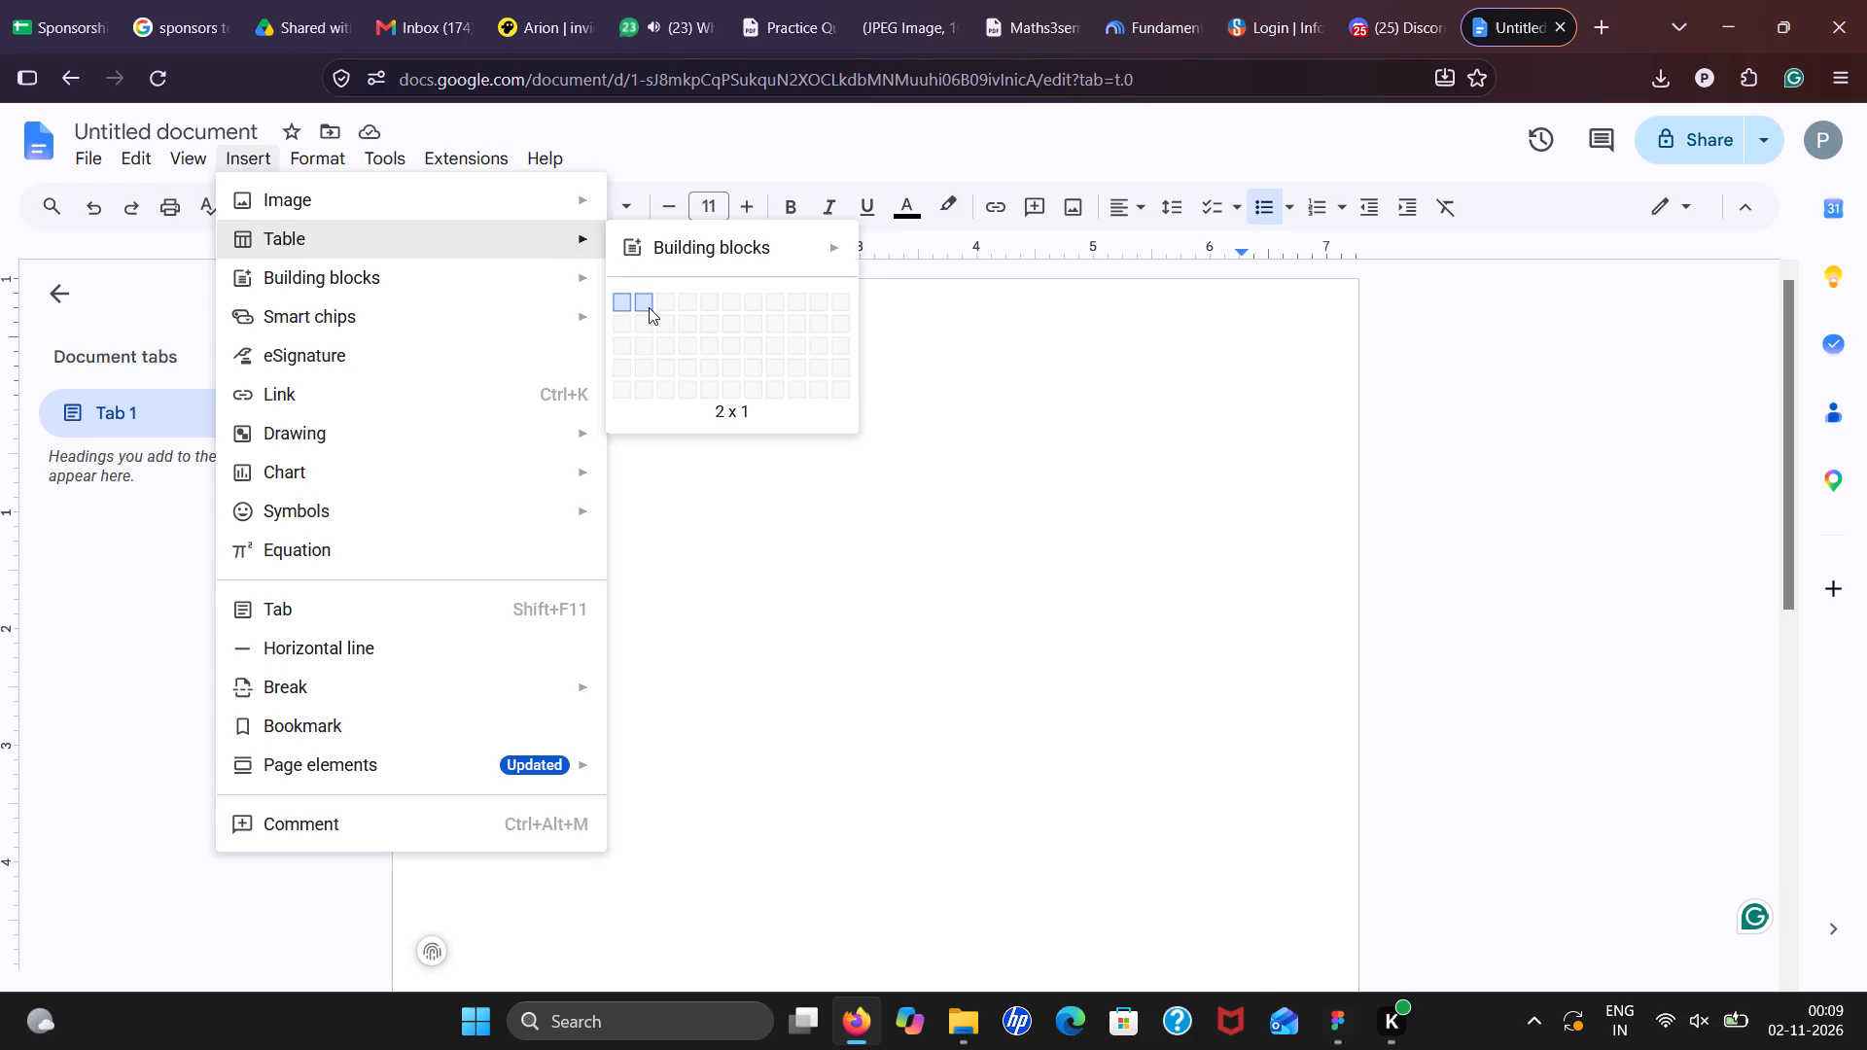
click(658, 307)
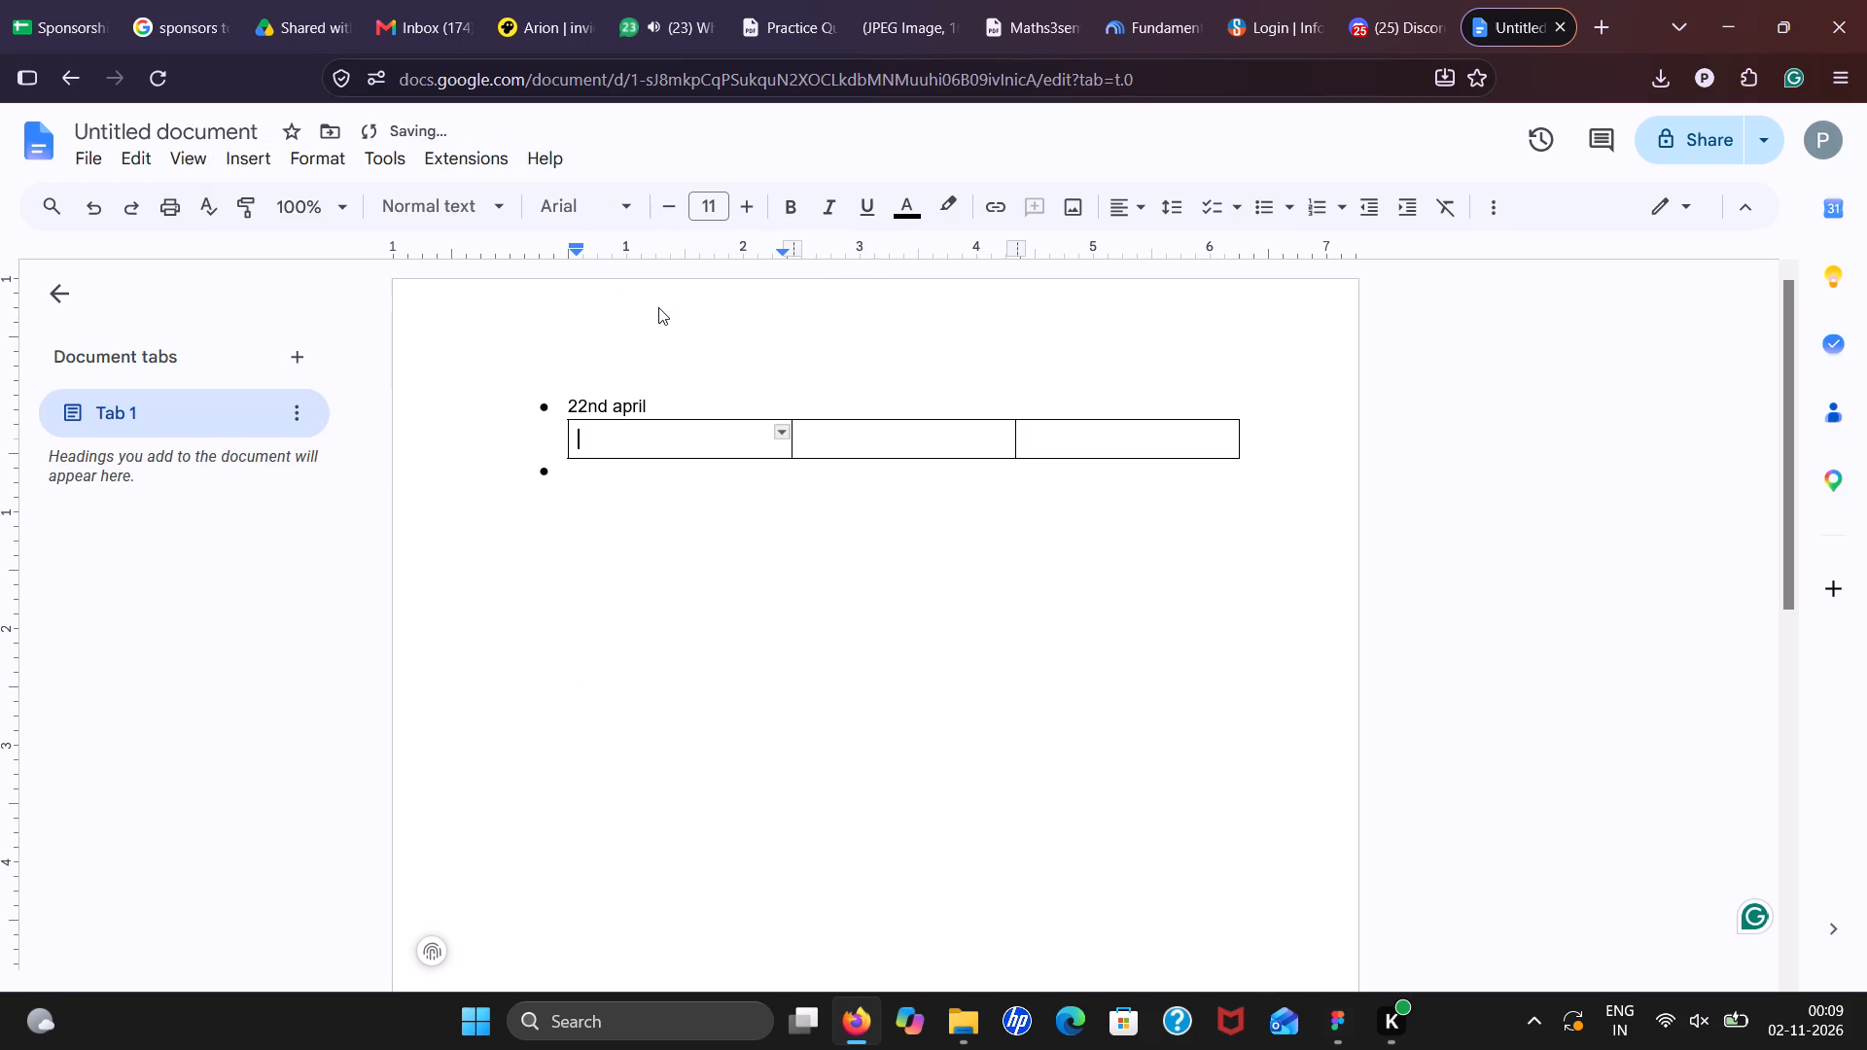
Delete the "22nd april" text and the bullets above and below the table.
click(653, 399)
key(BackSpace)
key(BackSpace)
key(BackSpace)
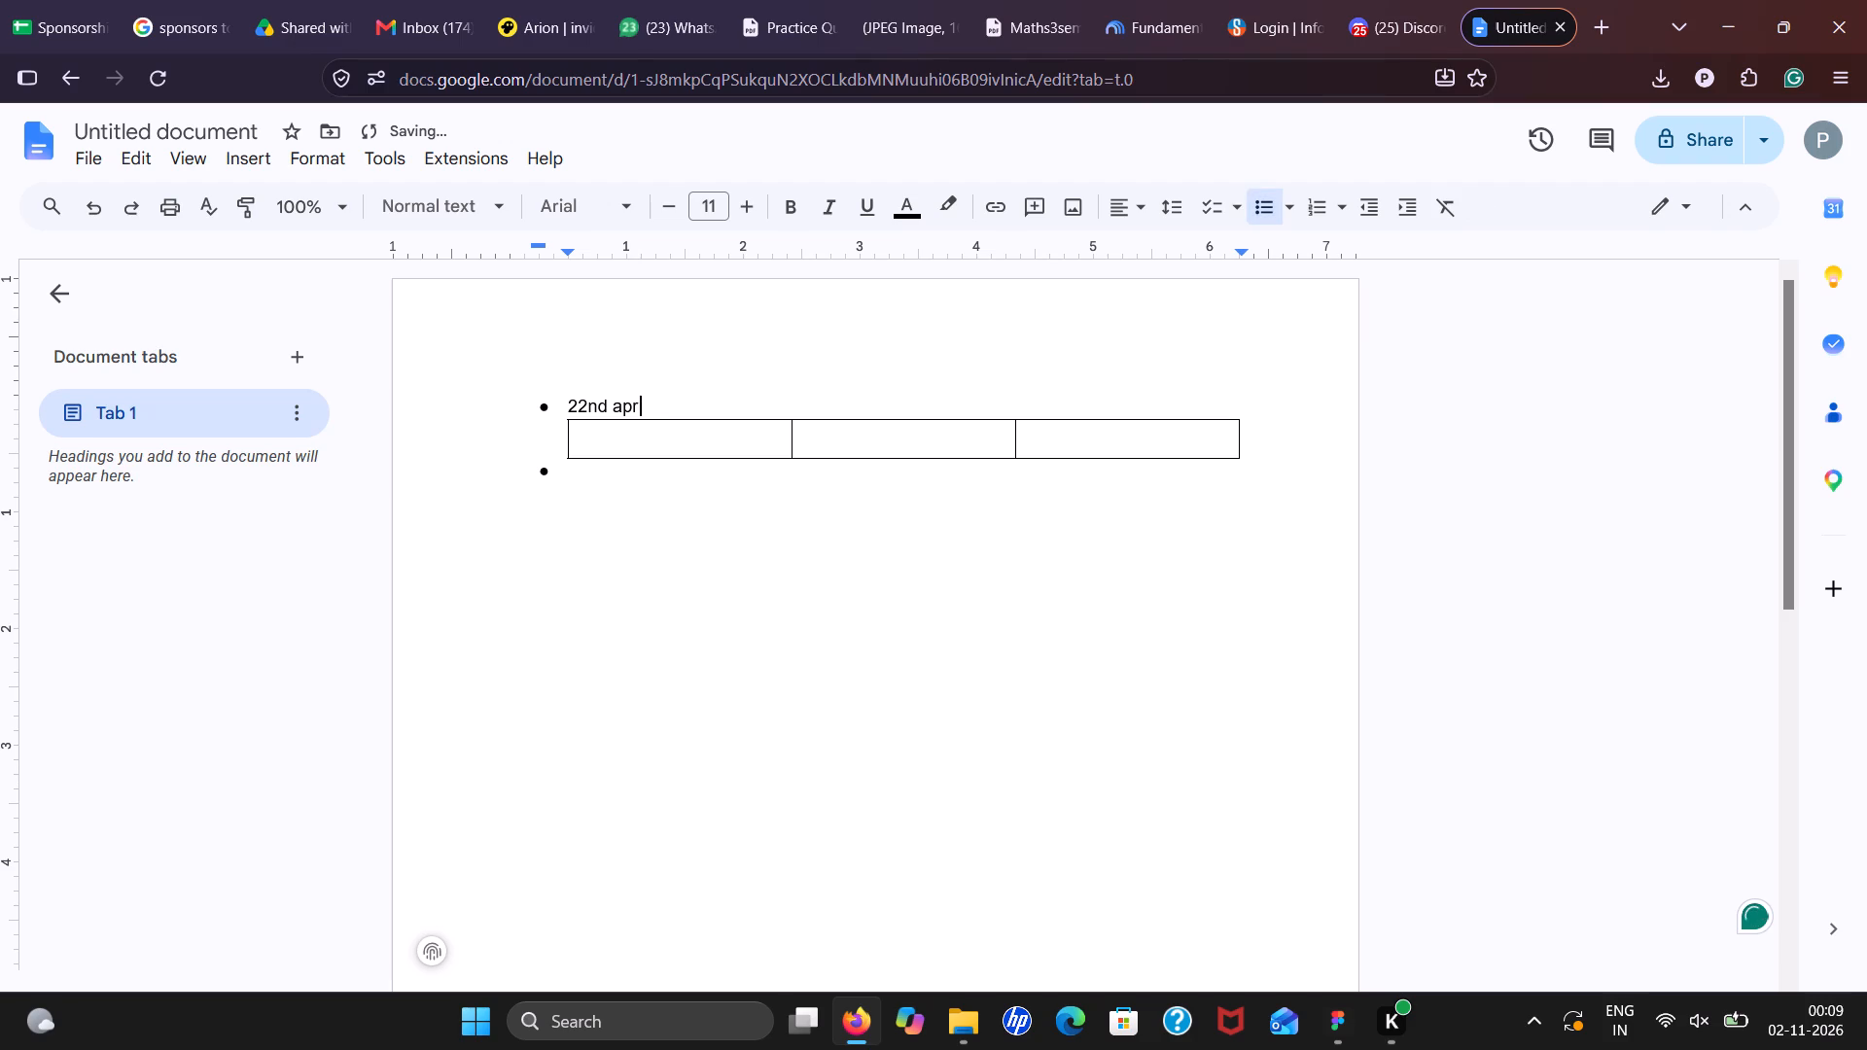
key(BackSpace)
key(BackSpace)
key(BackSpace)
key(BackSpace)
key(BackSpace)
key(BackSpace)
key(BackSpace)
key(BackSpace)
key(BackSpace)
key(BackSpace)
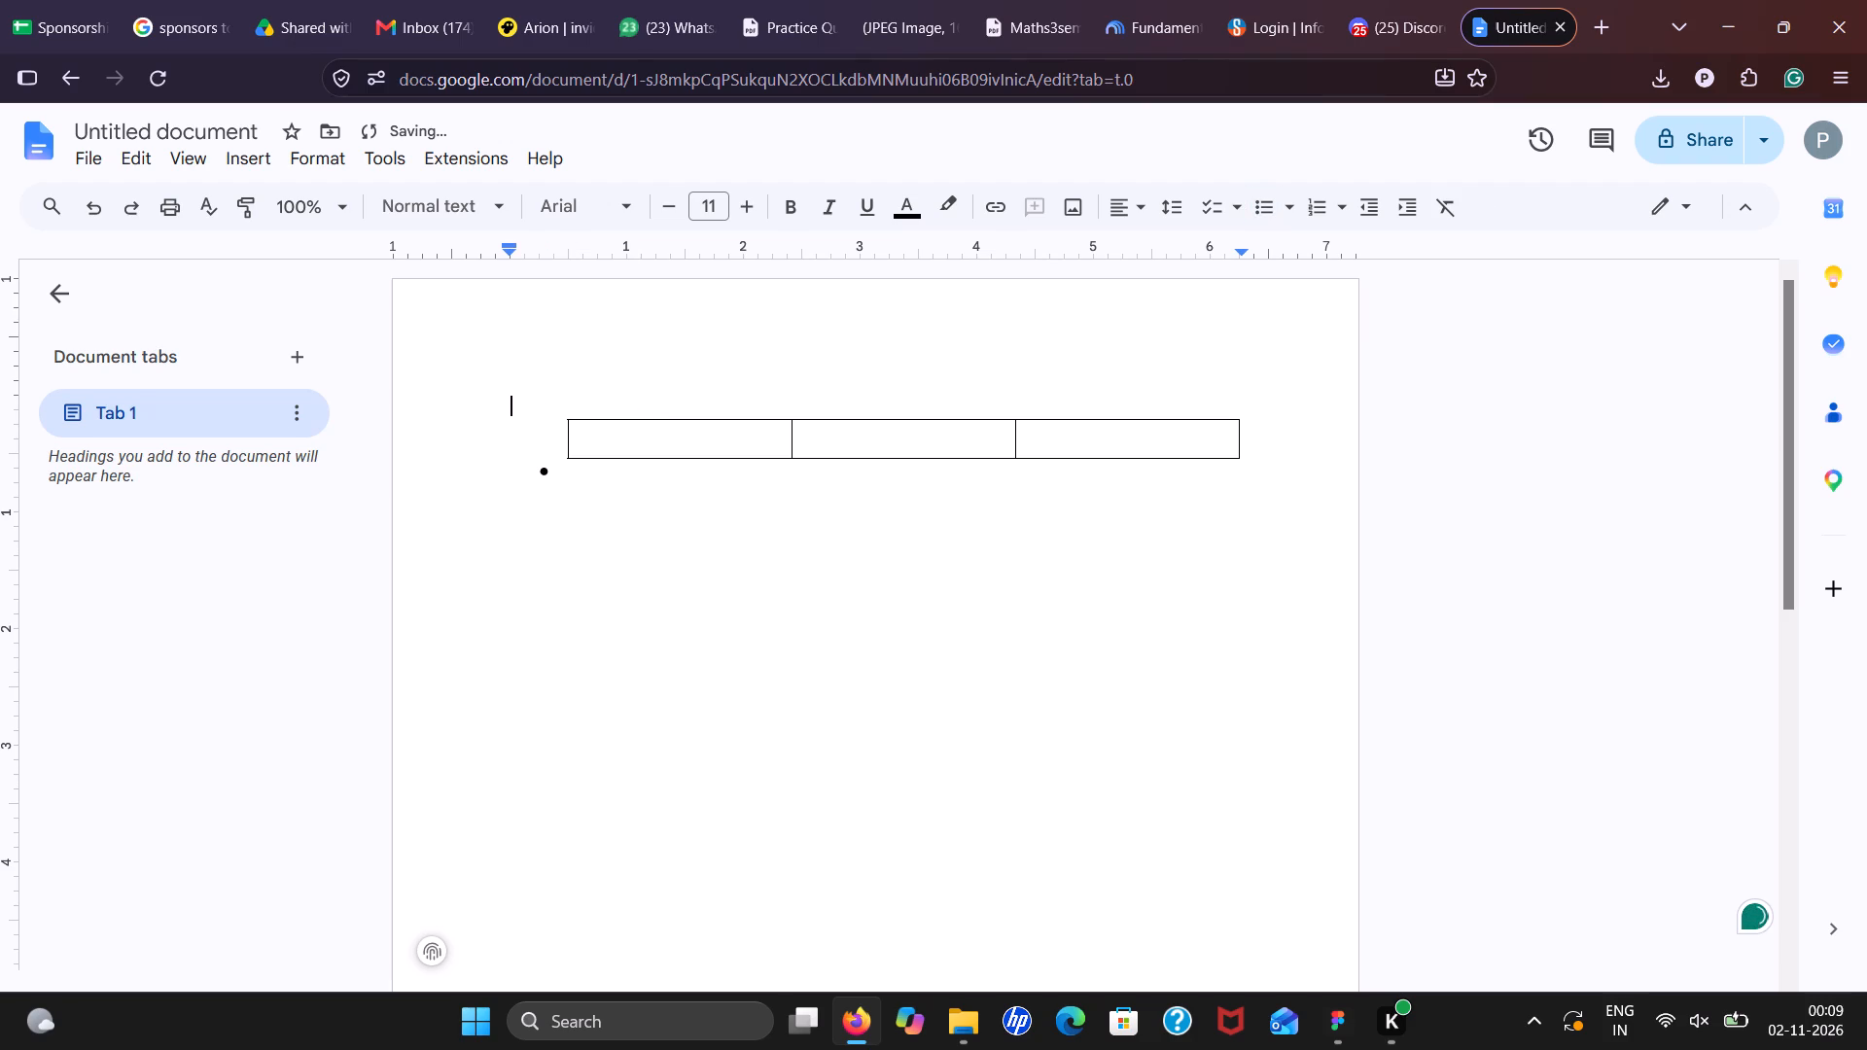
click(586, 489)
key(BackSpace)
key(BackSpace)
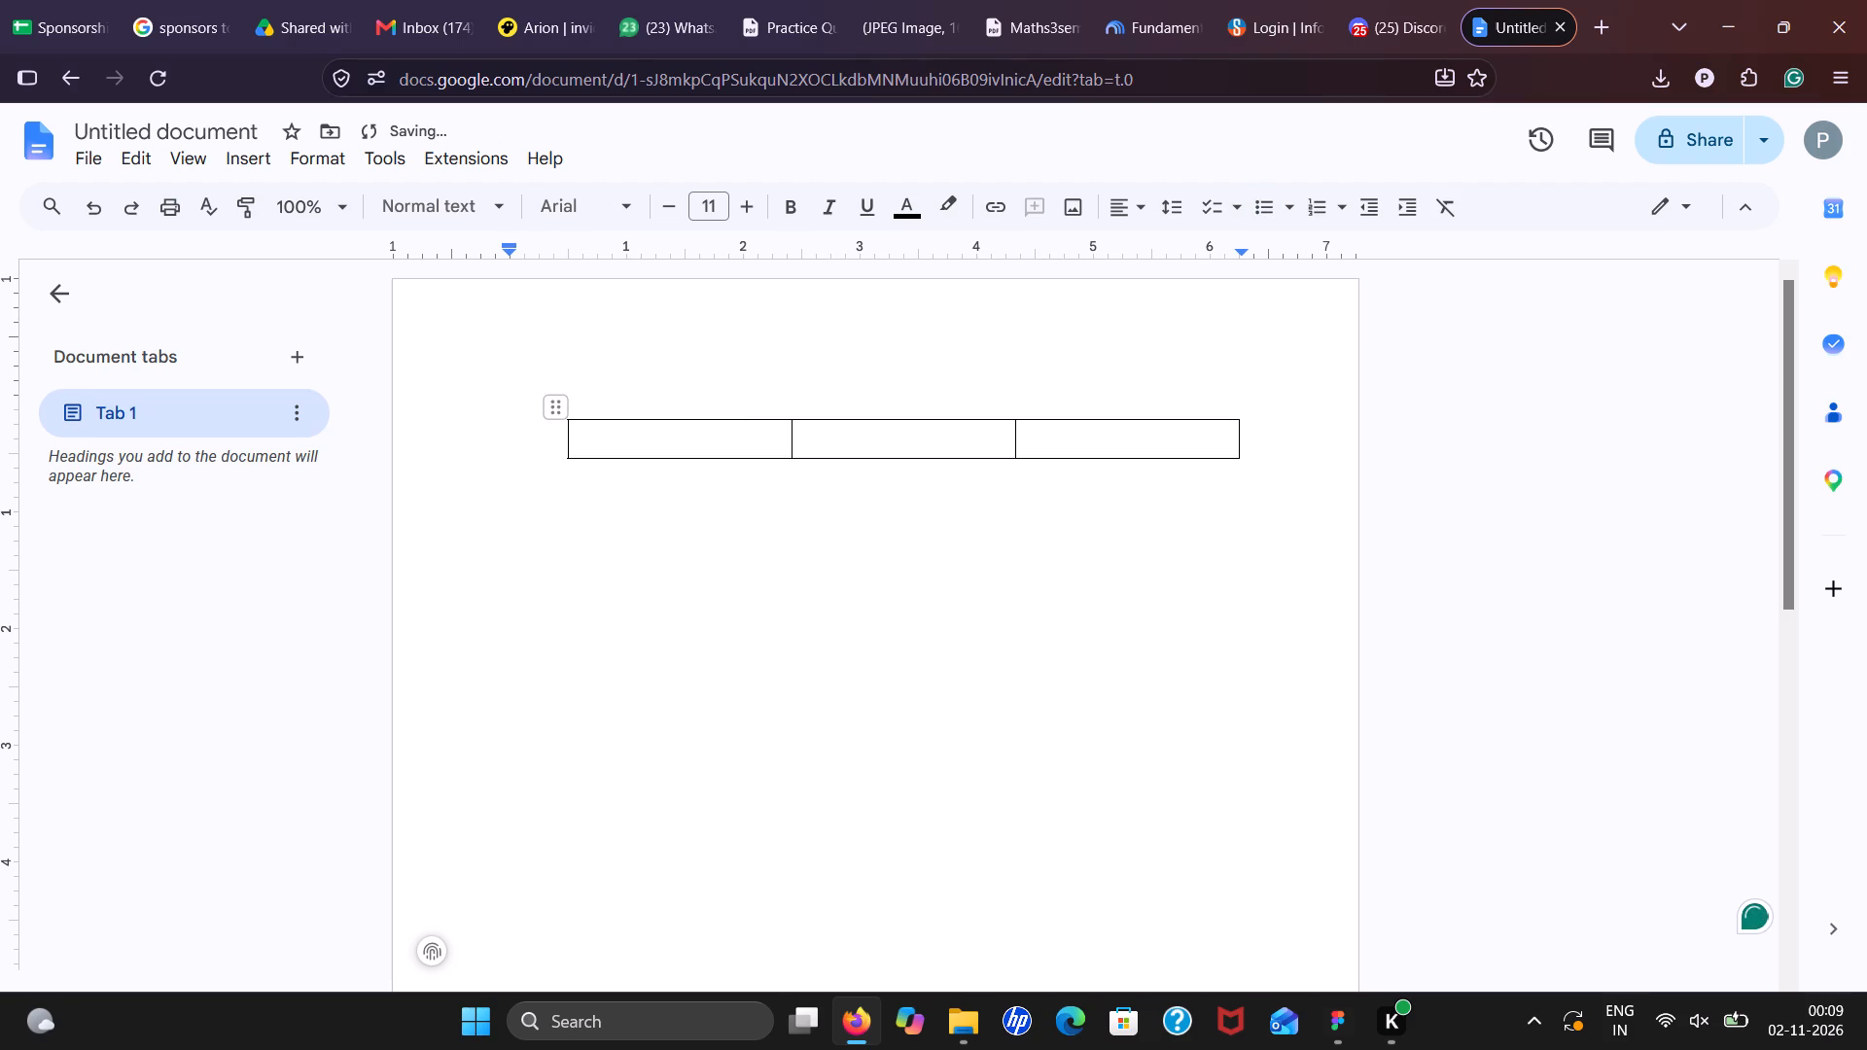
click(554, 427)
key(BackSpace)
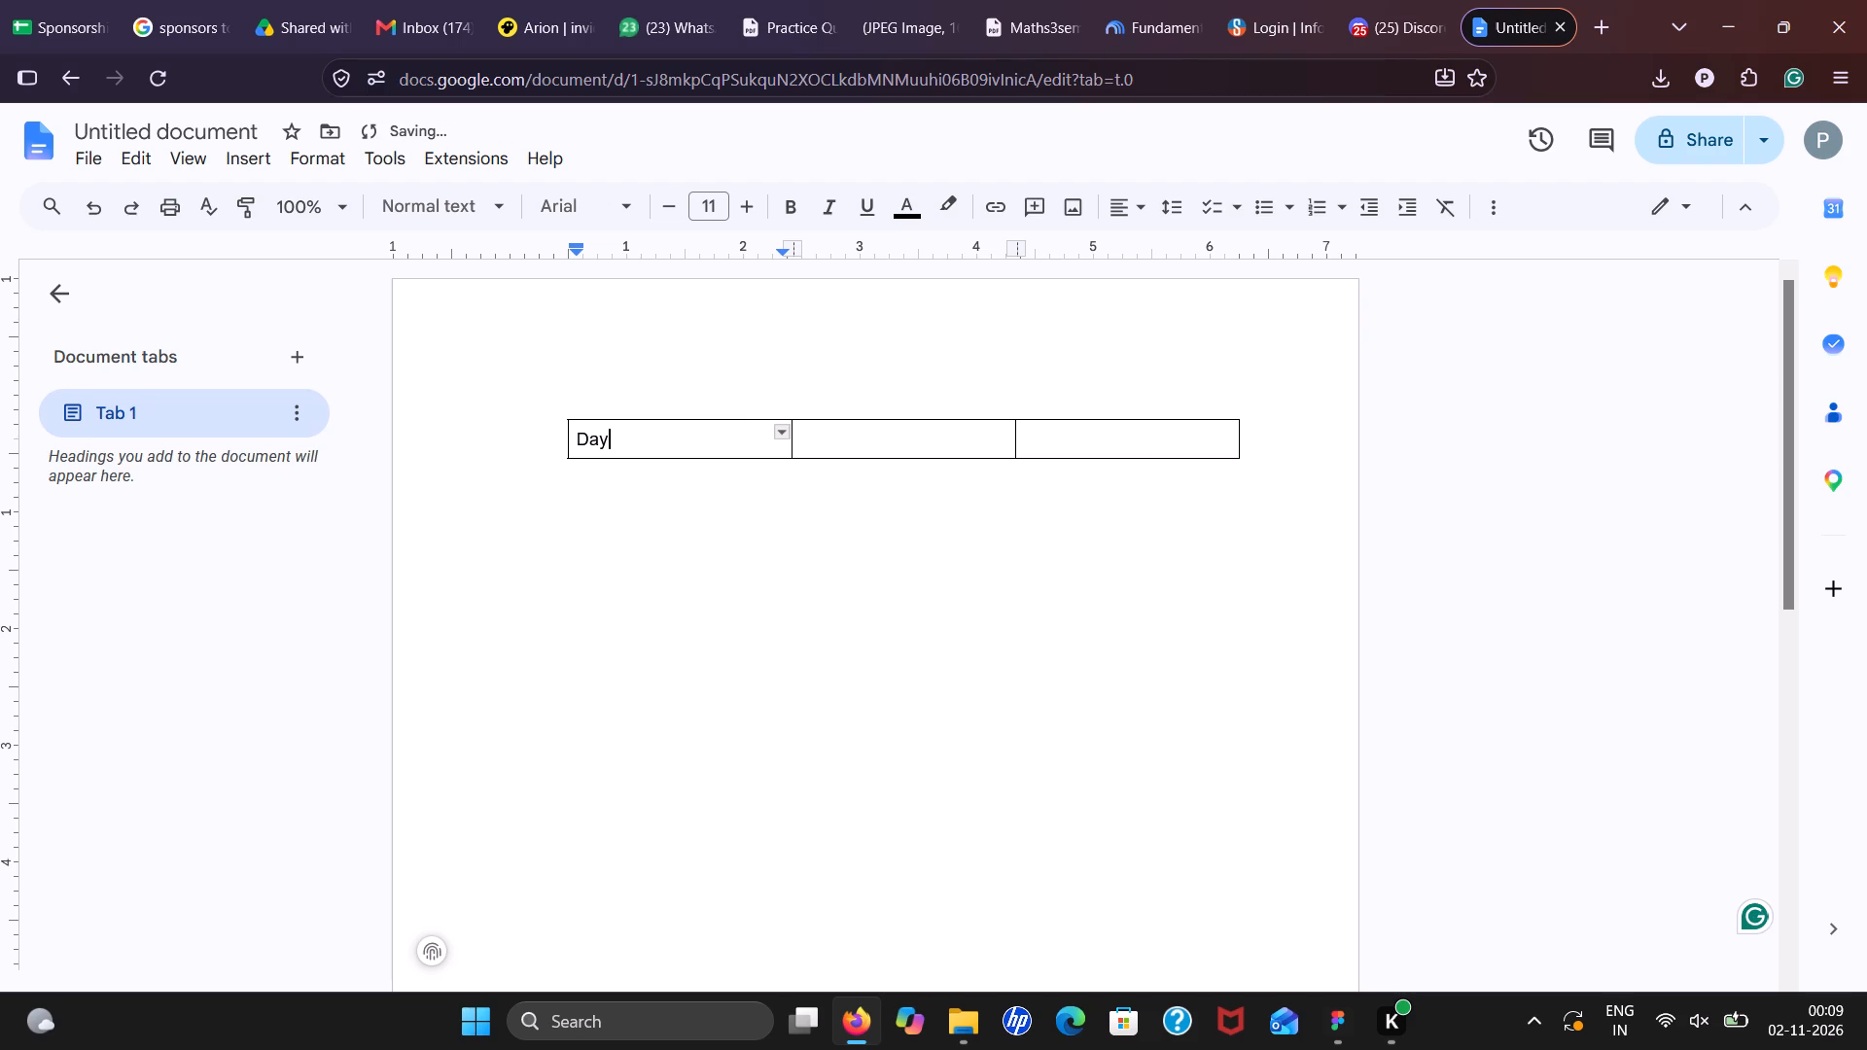
Fill the three table cells with the headings Day, Cause and Expenditure.
key(e)
key(BackSpace)
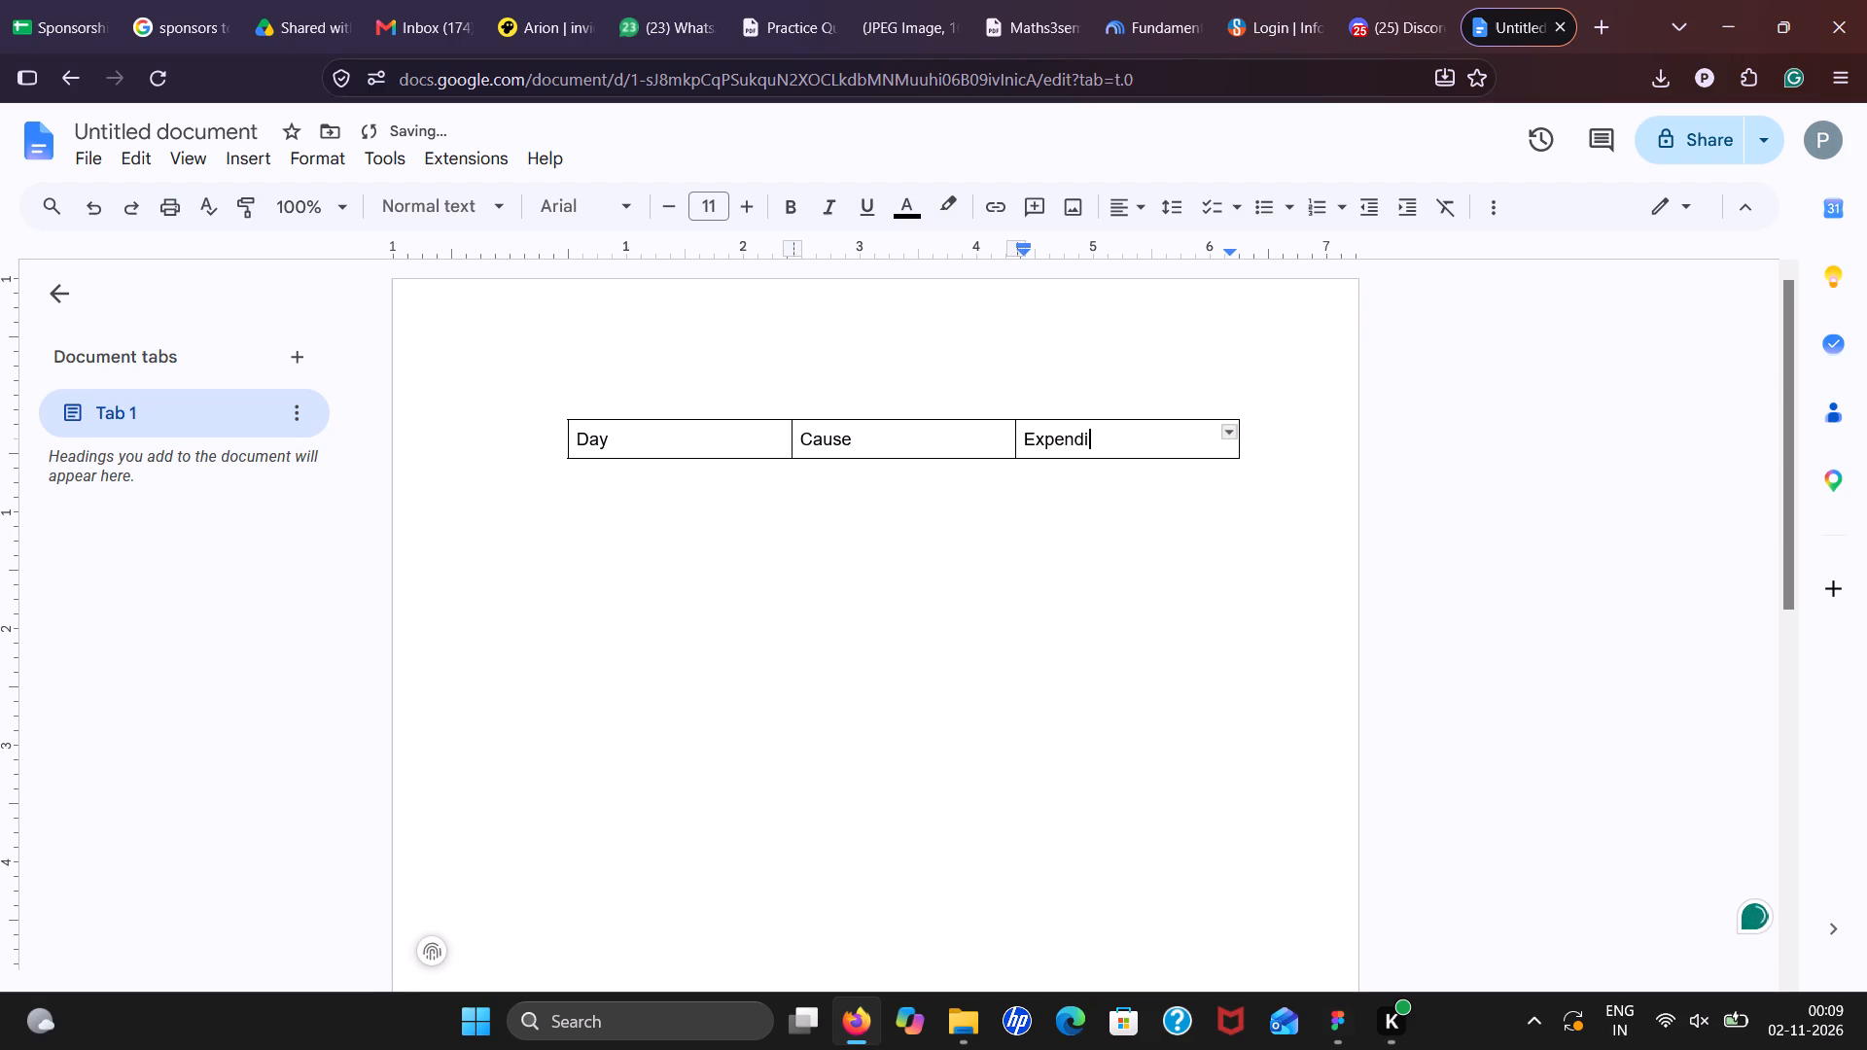
key(BackSpace)
key(BackSpace)
key(BackSpace)
text(ure)
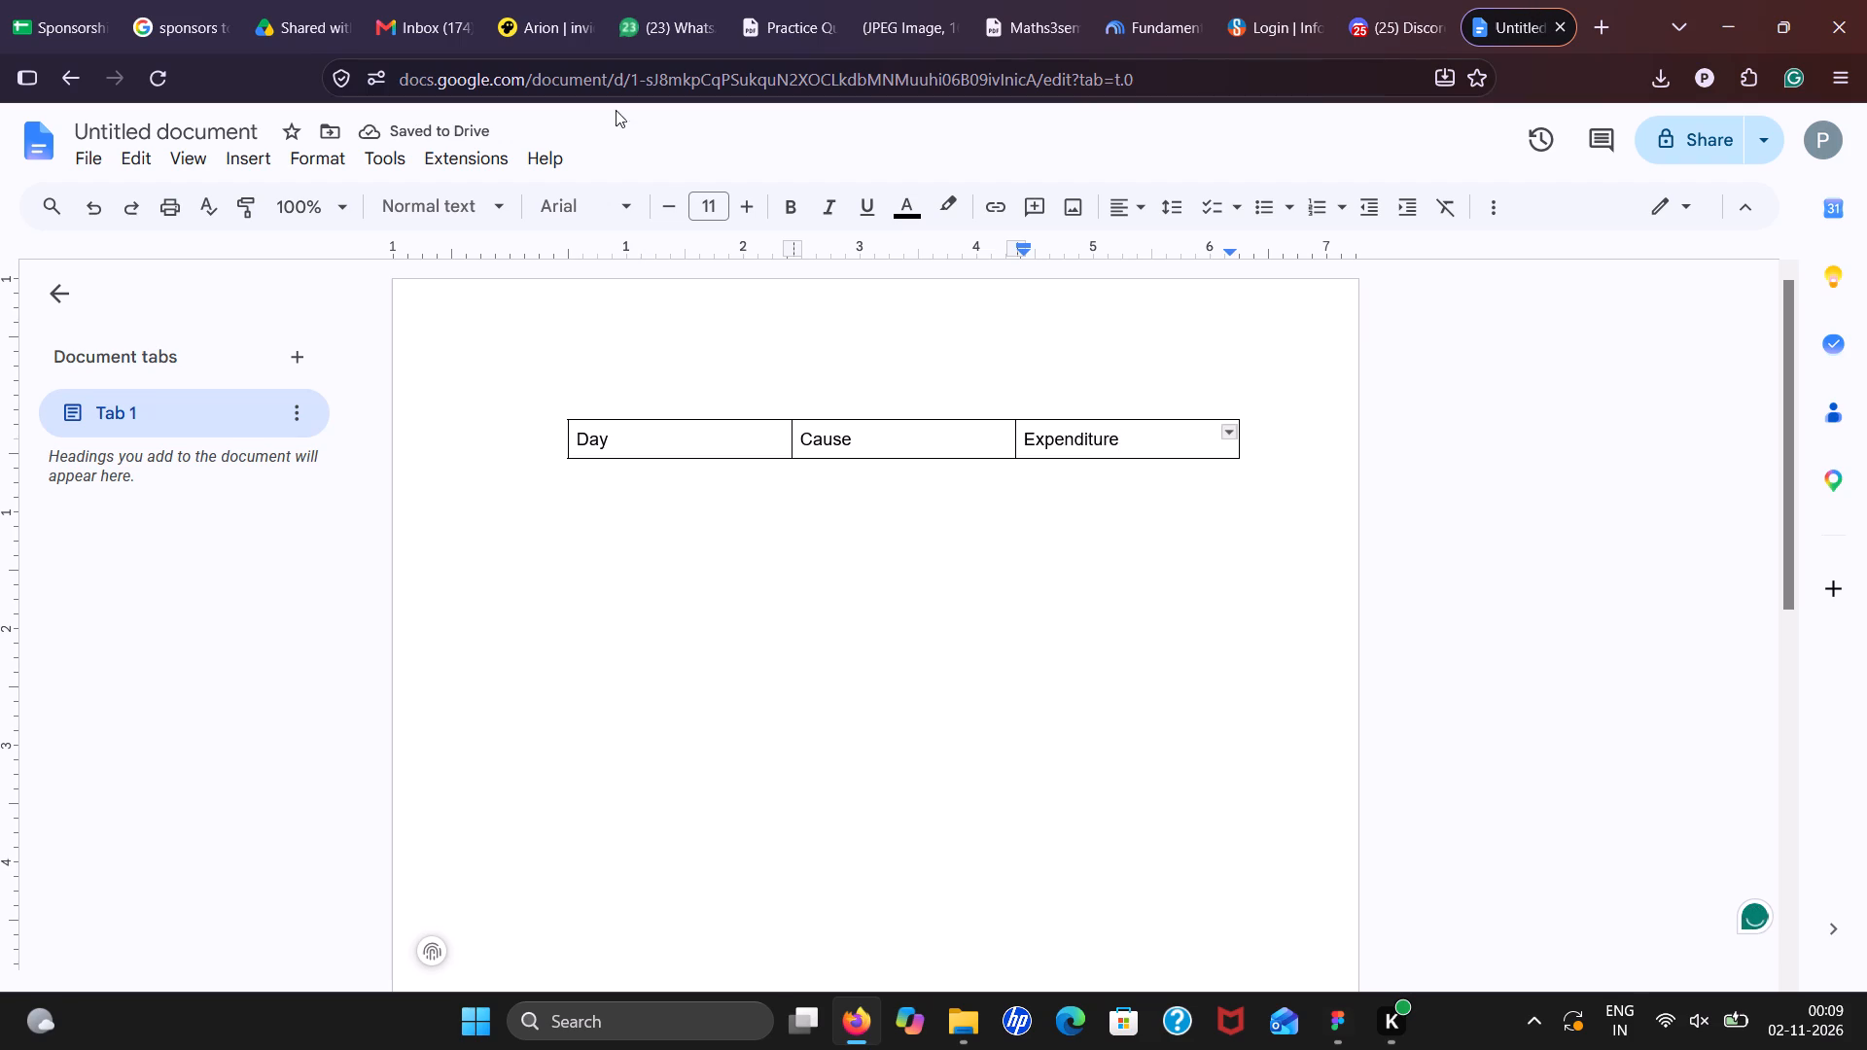
Close the document, create a blank Google Sheets spreadsheet in a new browser tab via google.com, and dismiss the tables tip.
click(1564, 28)
click(1596, 36)
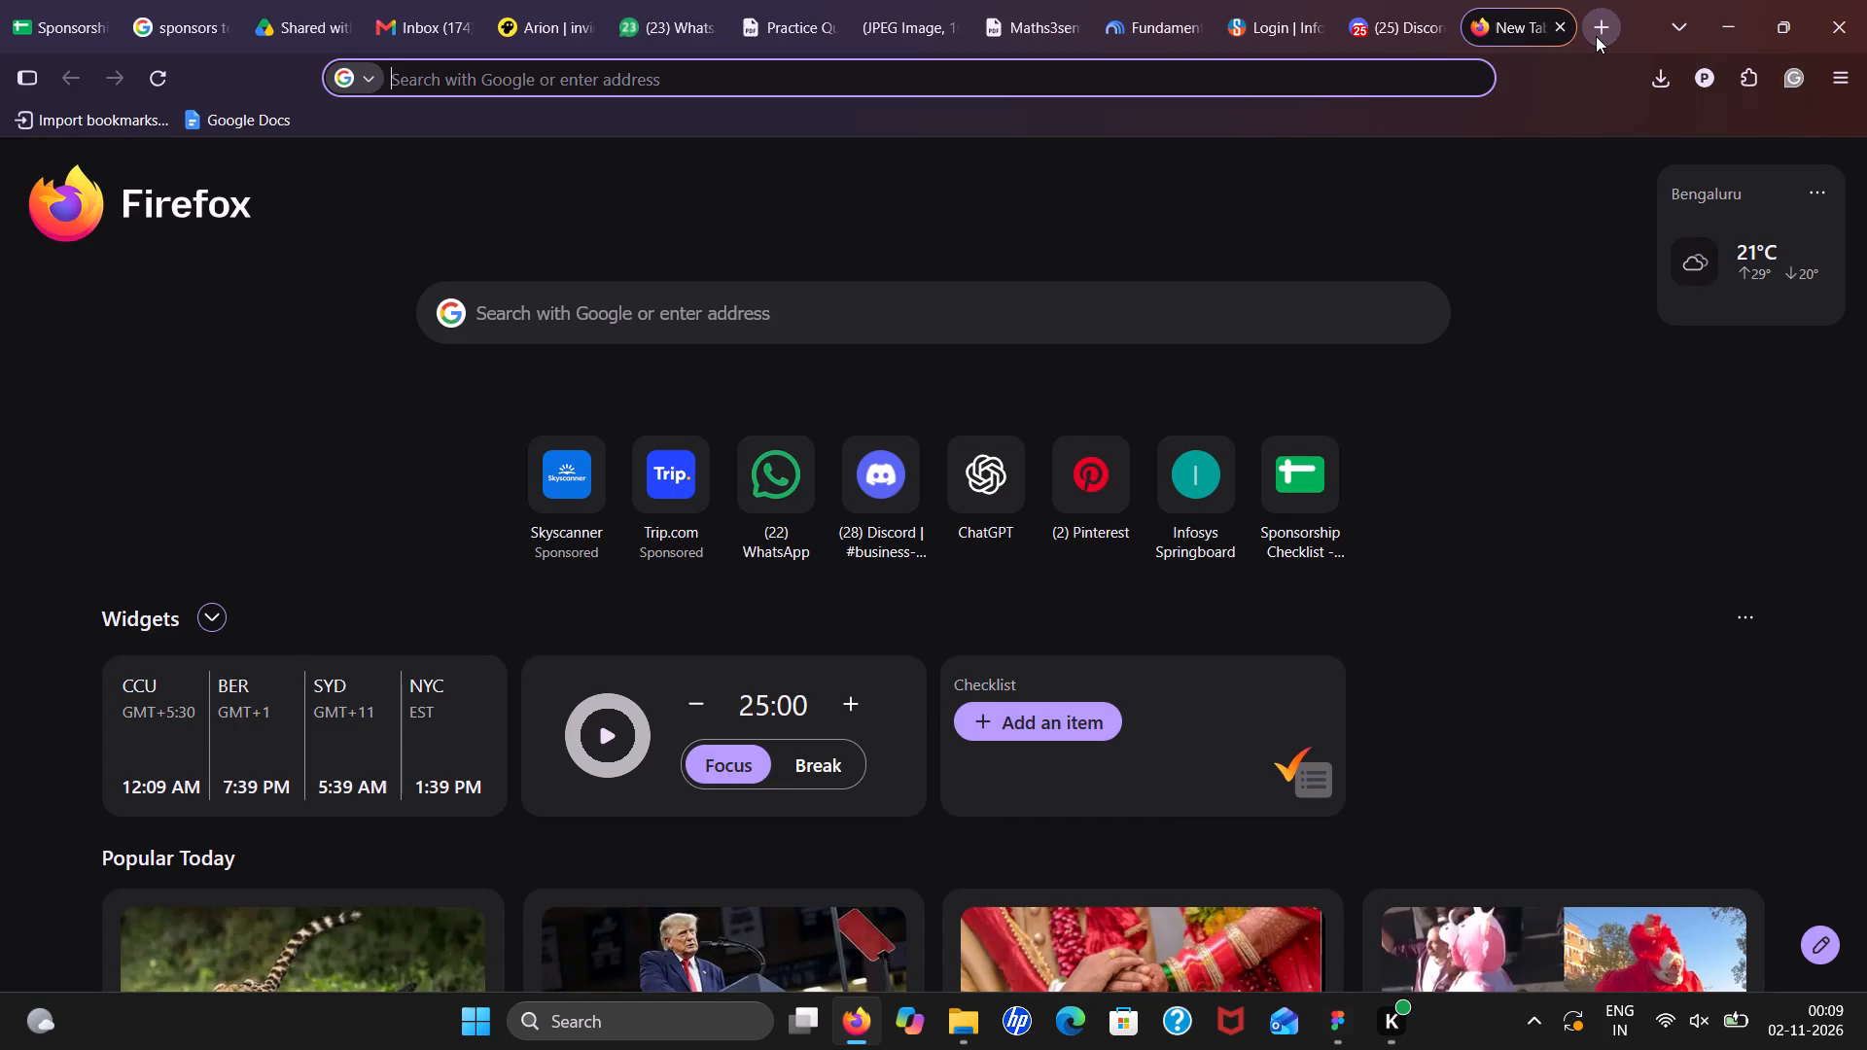
text(spre)
key(BackSpace)
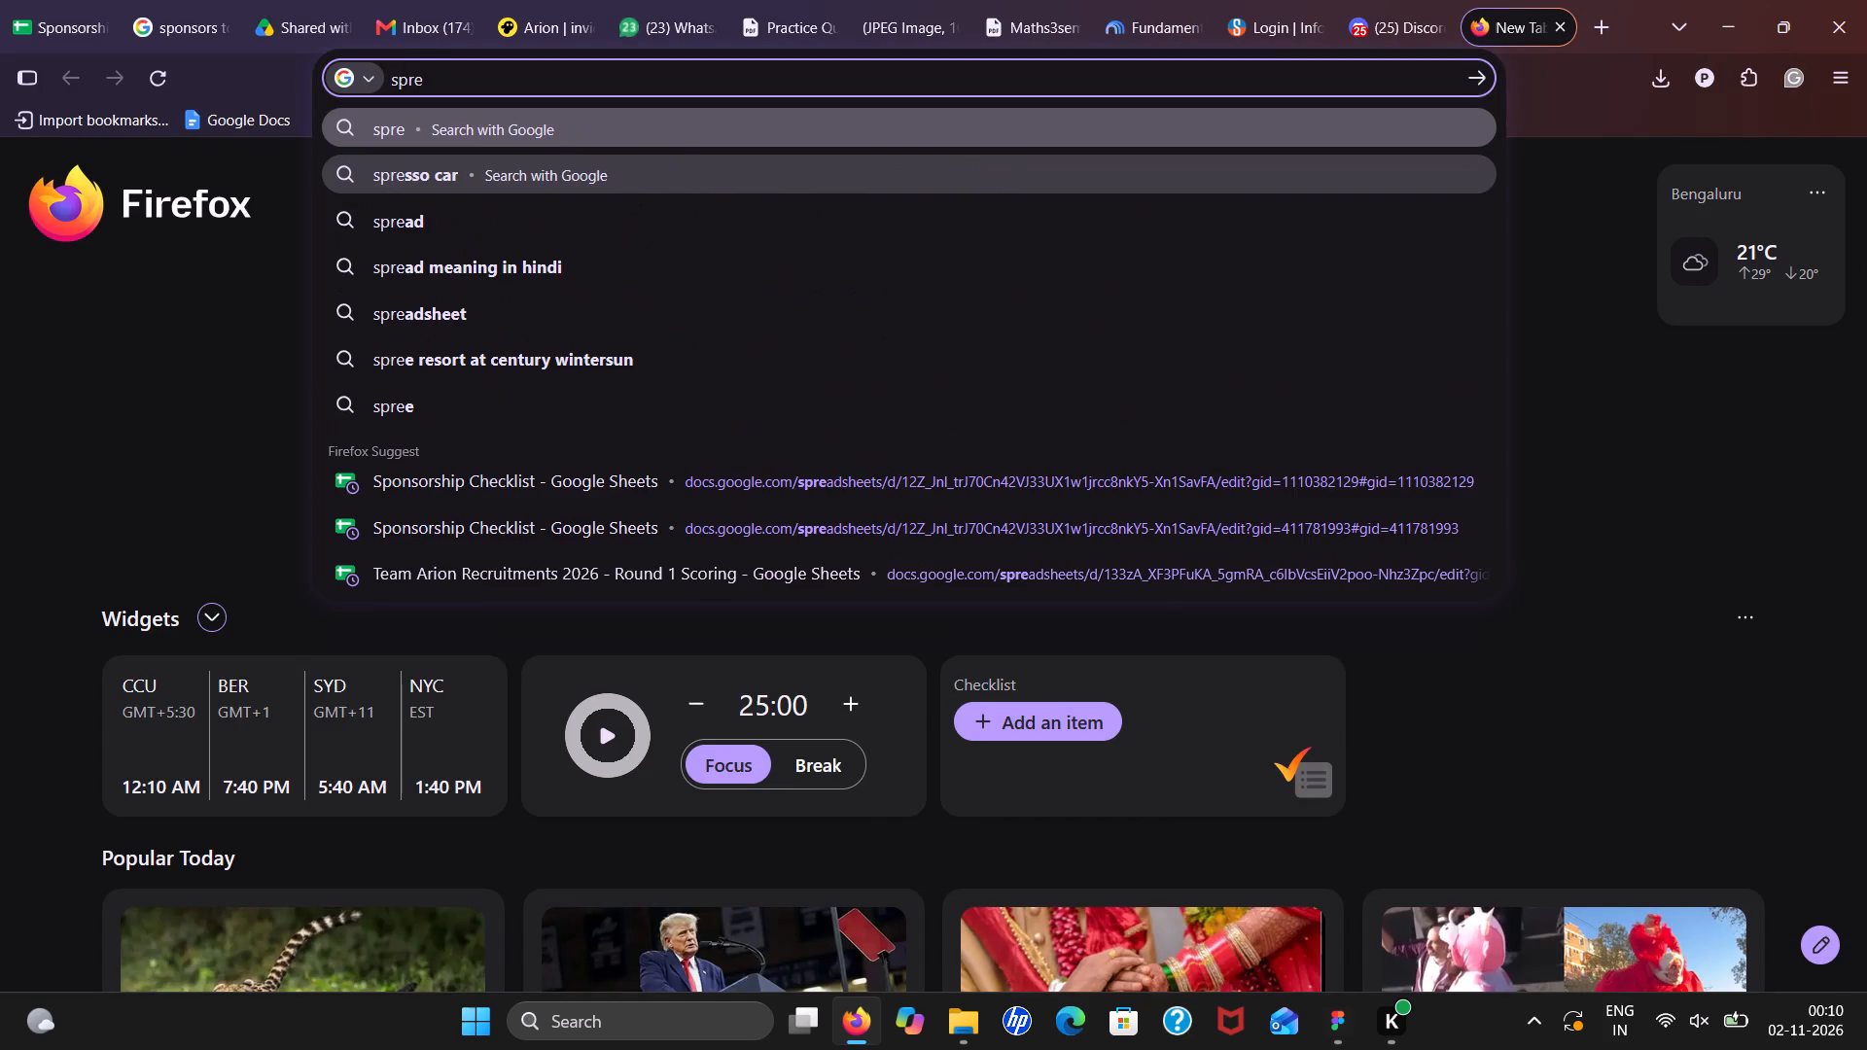
key(BackSpace)
key(BackSpace)
key(BackSpace)
key(BackSpace)
text(goog)
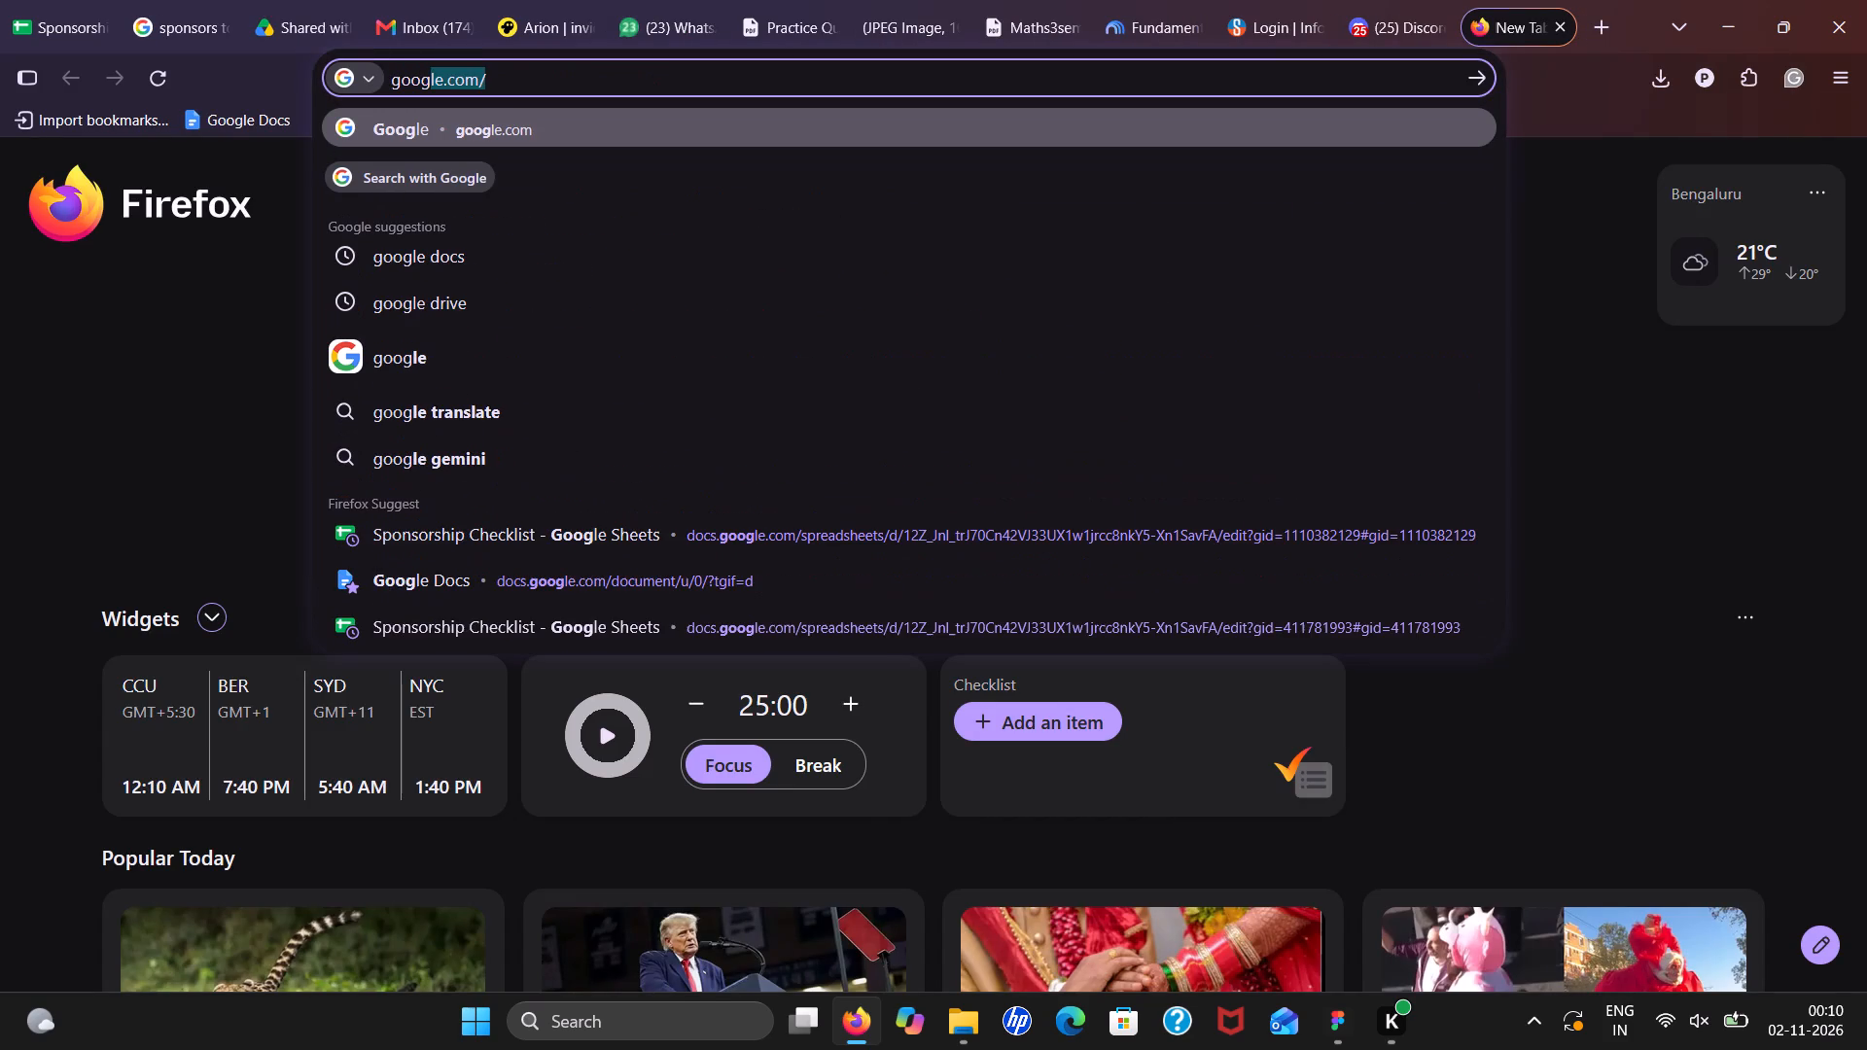
click(754, 129)
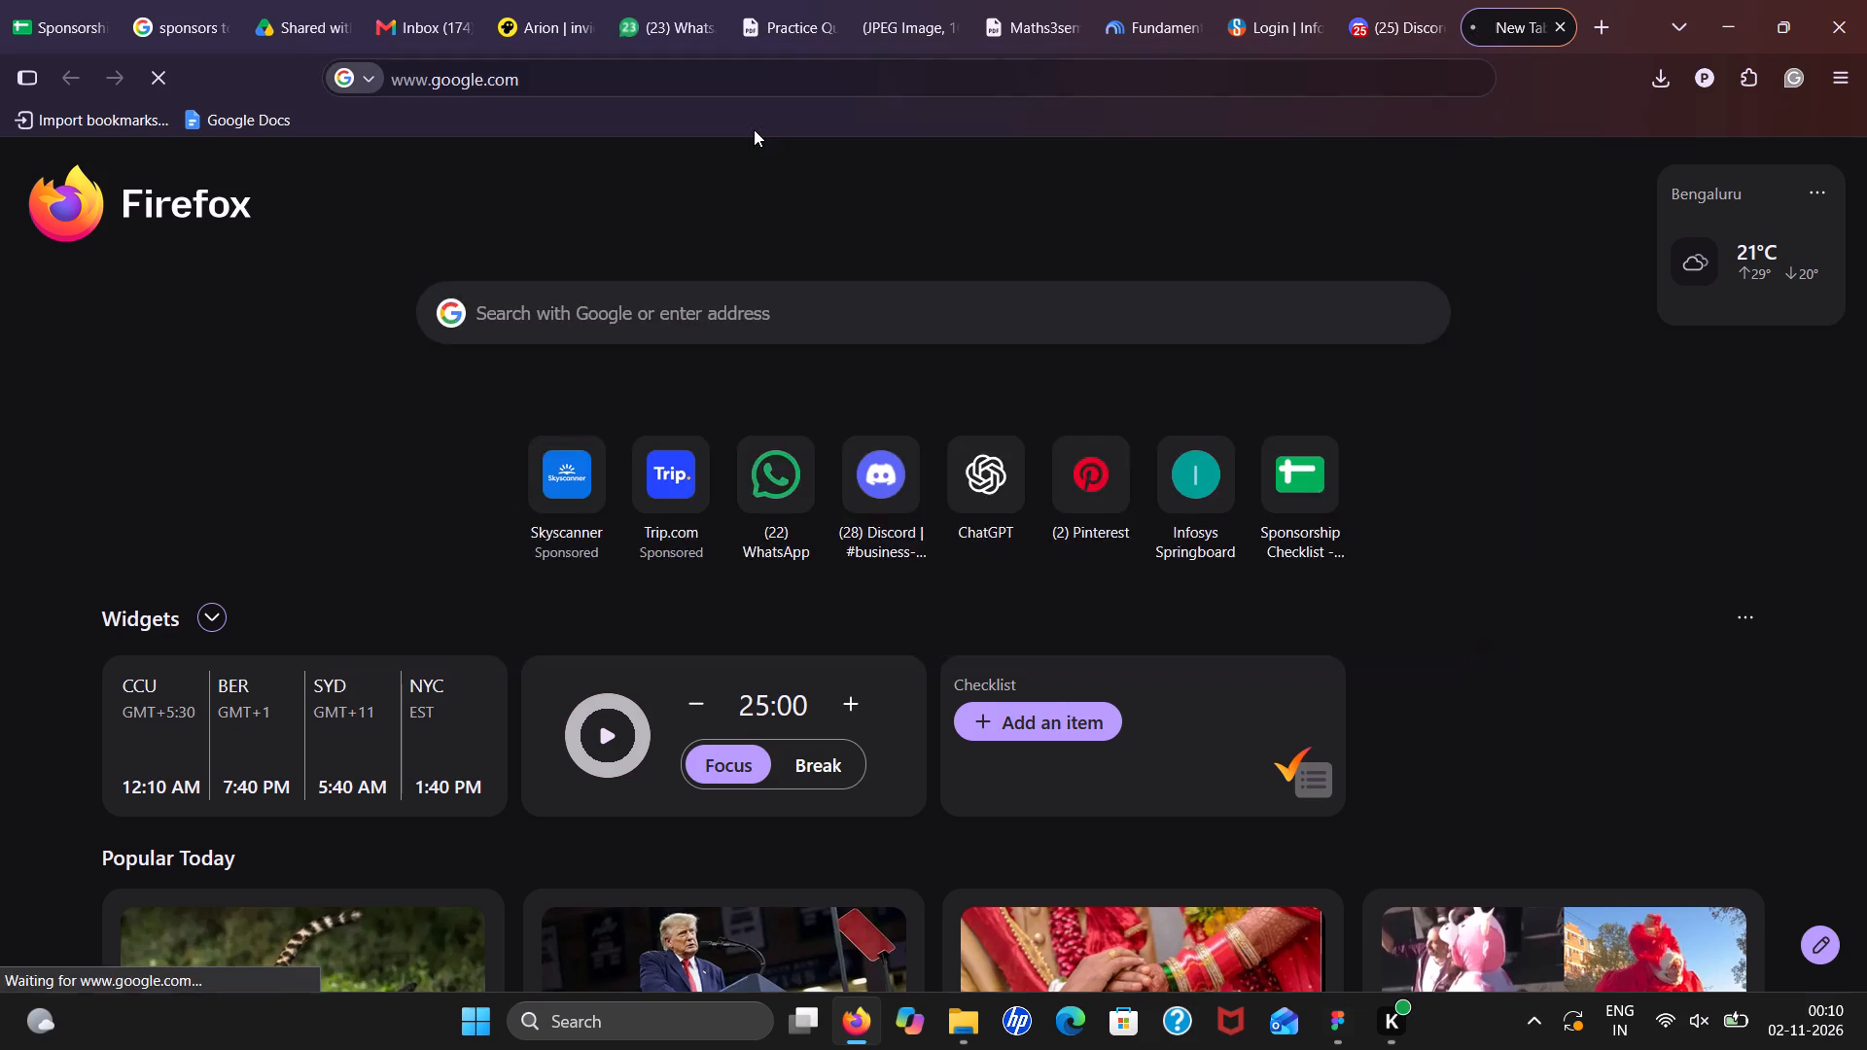
click(1761, 136)
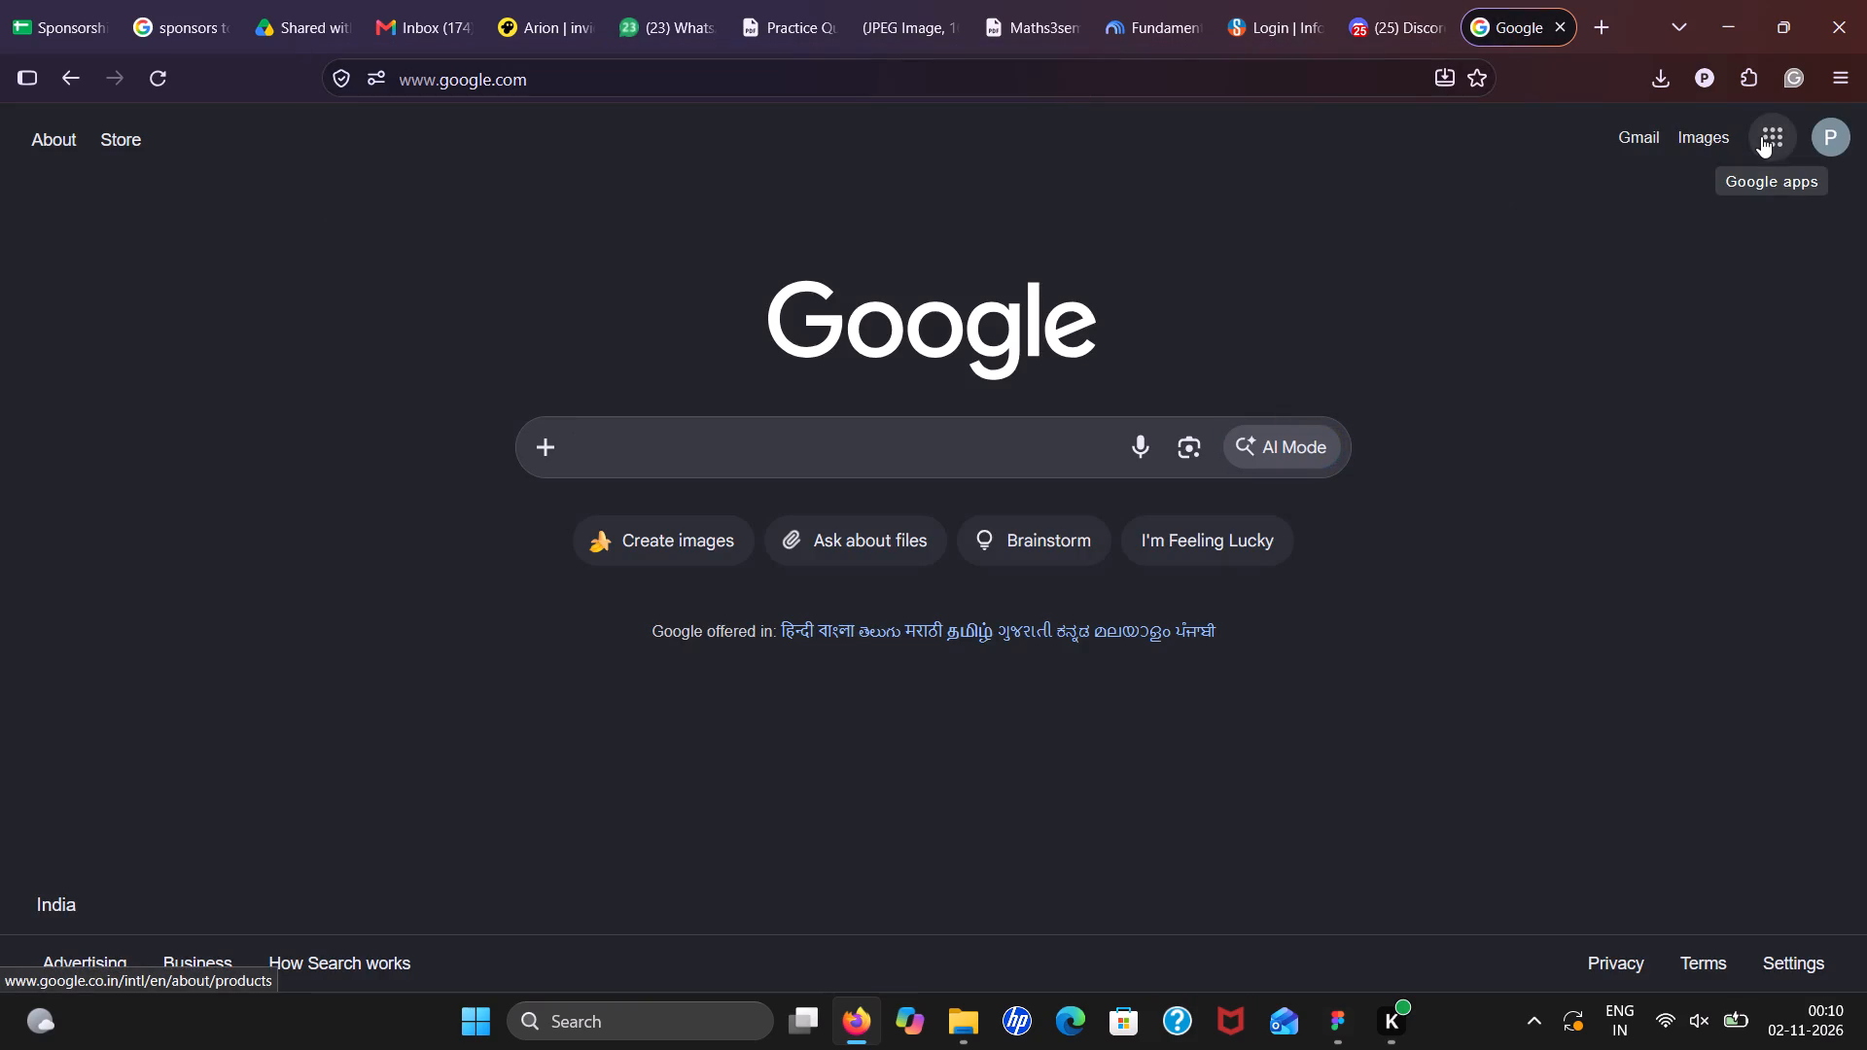
click(1457, 539)
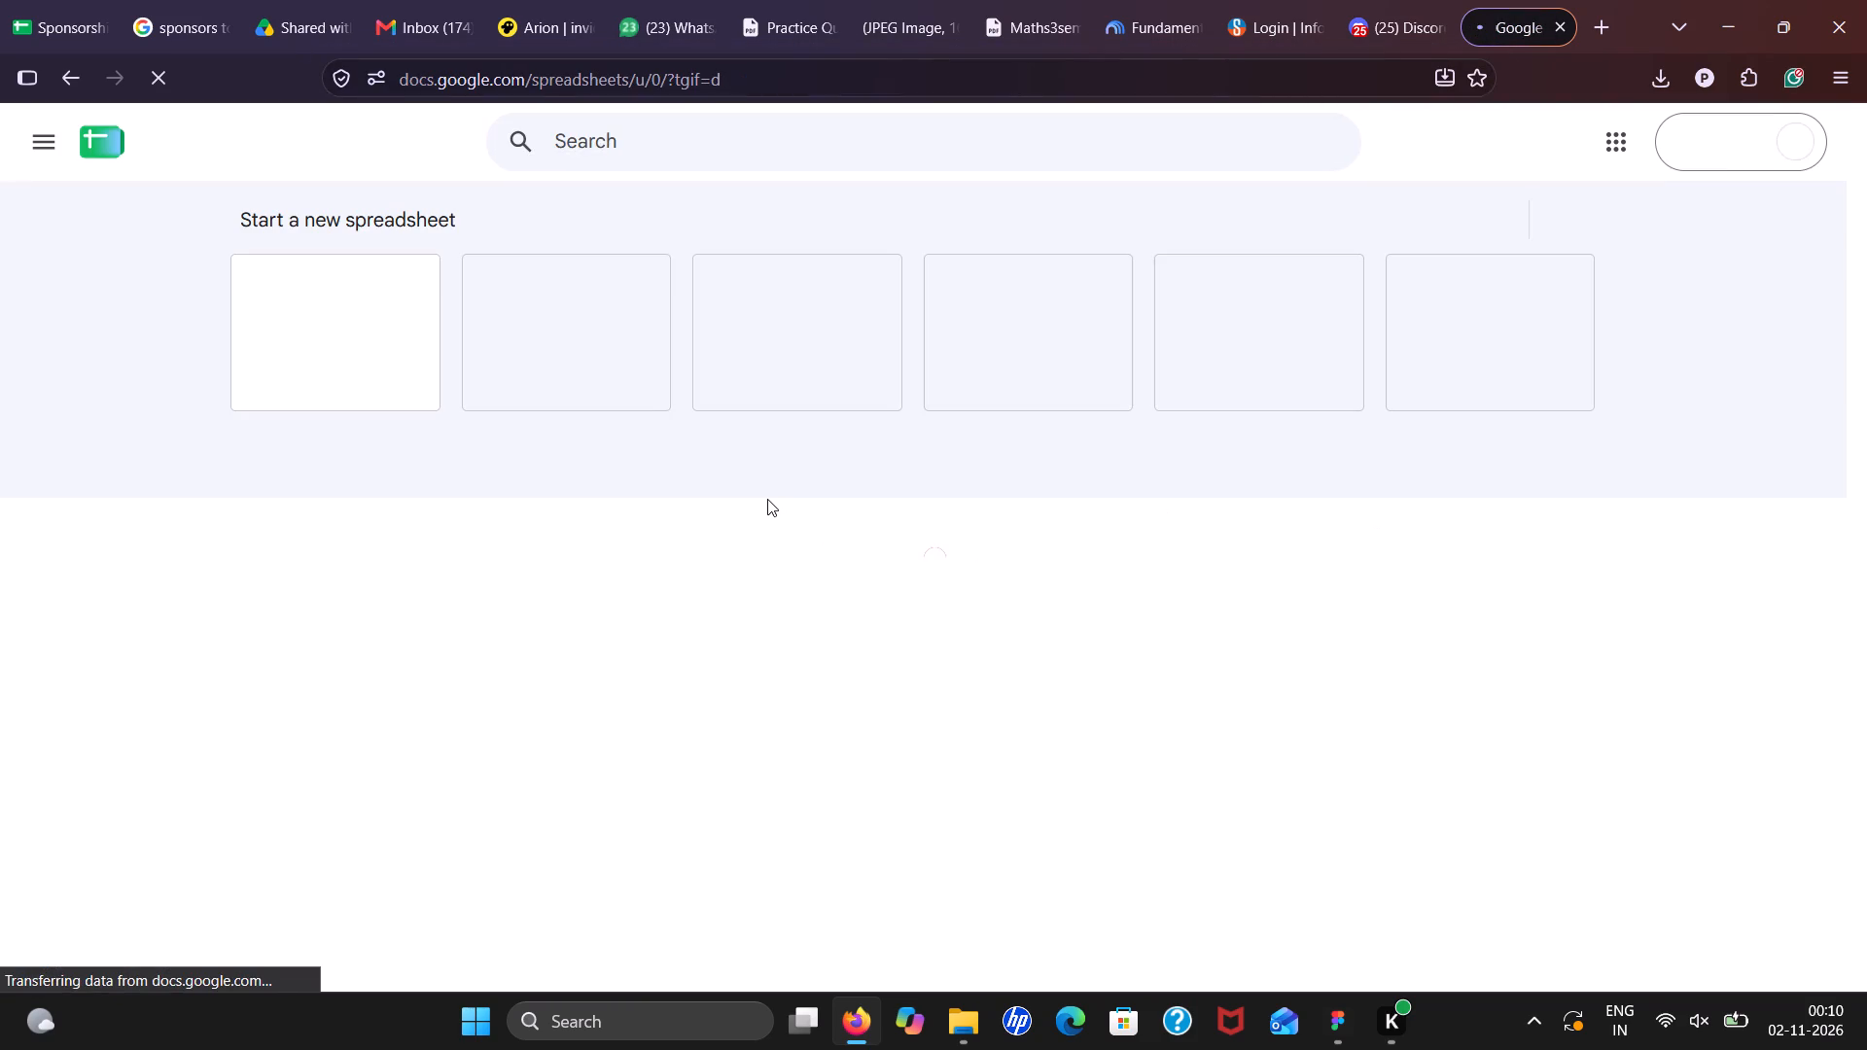
click(337, 315)
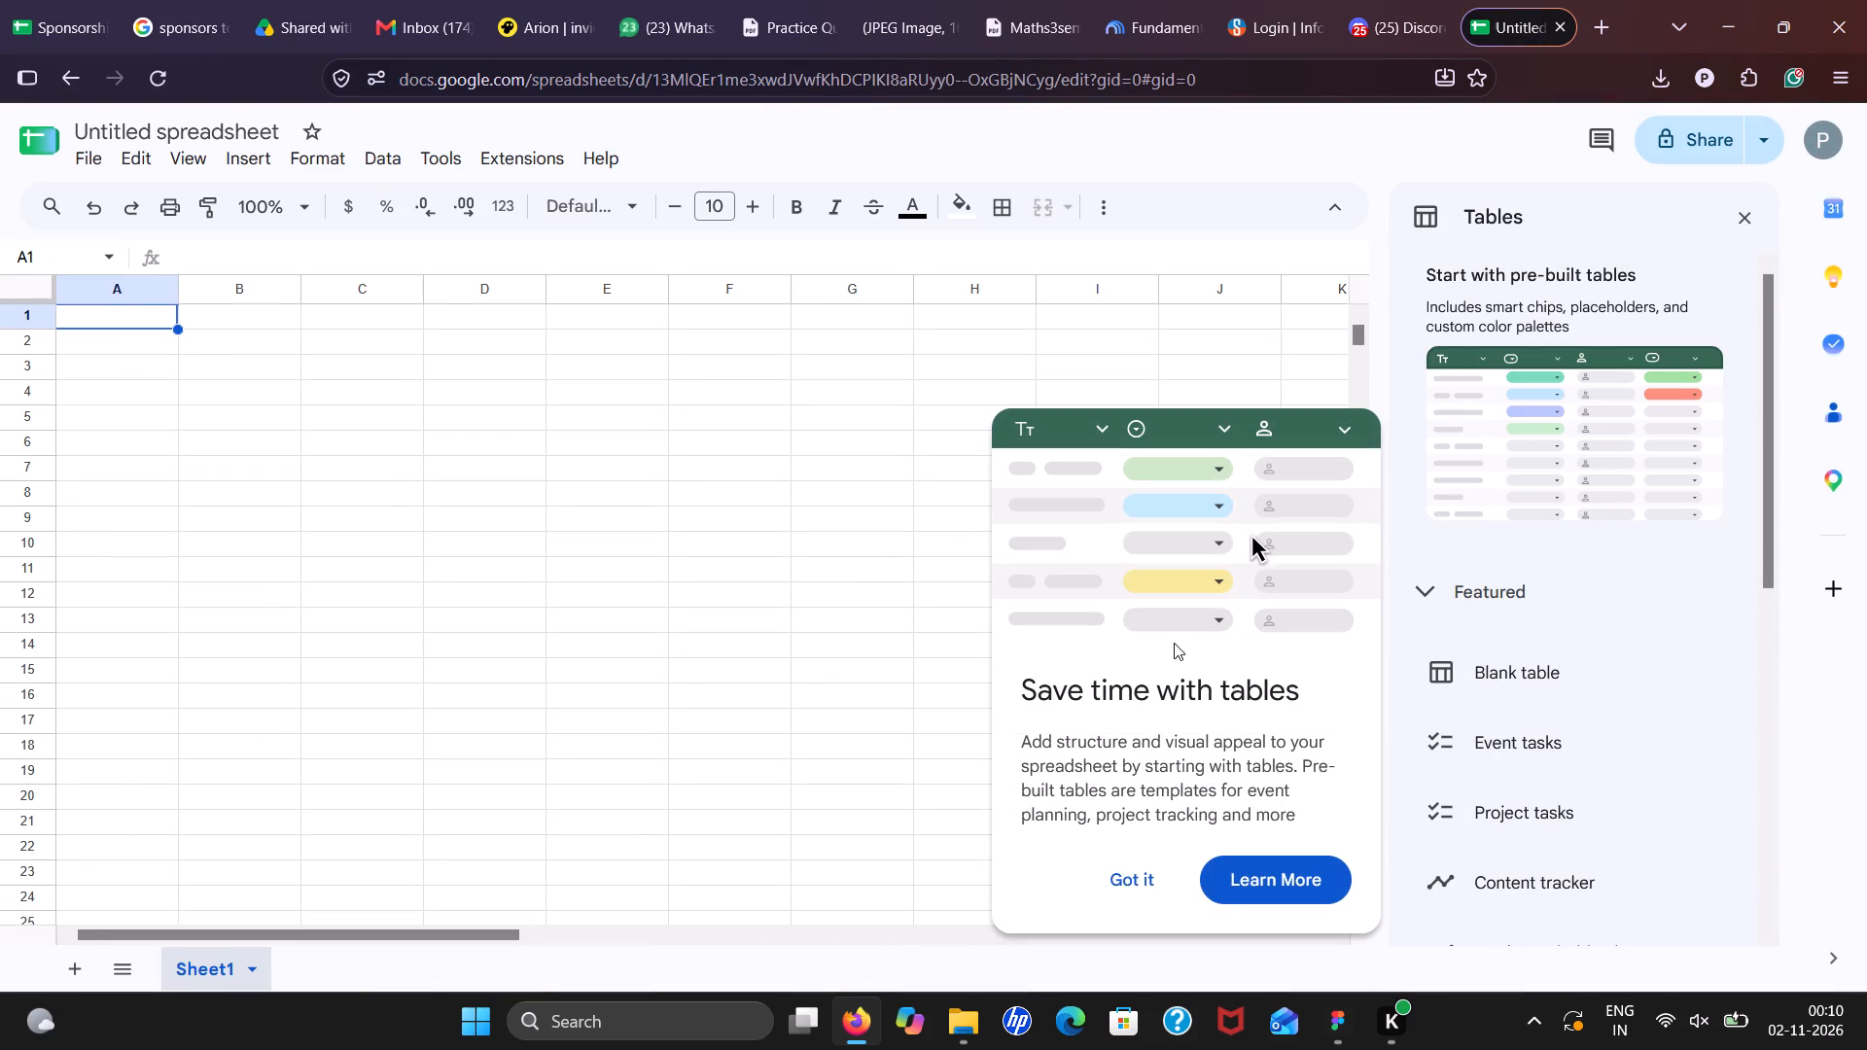
click(1156, 876)
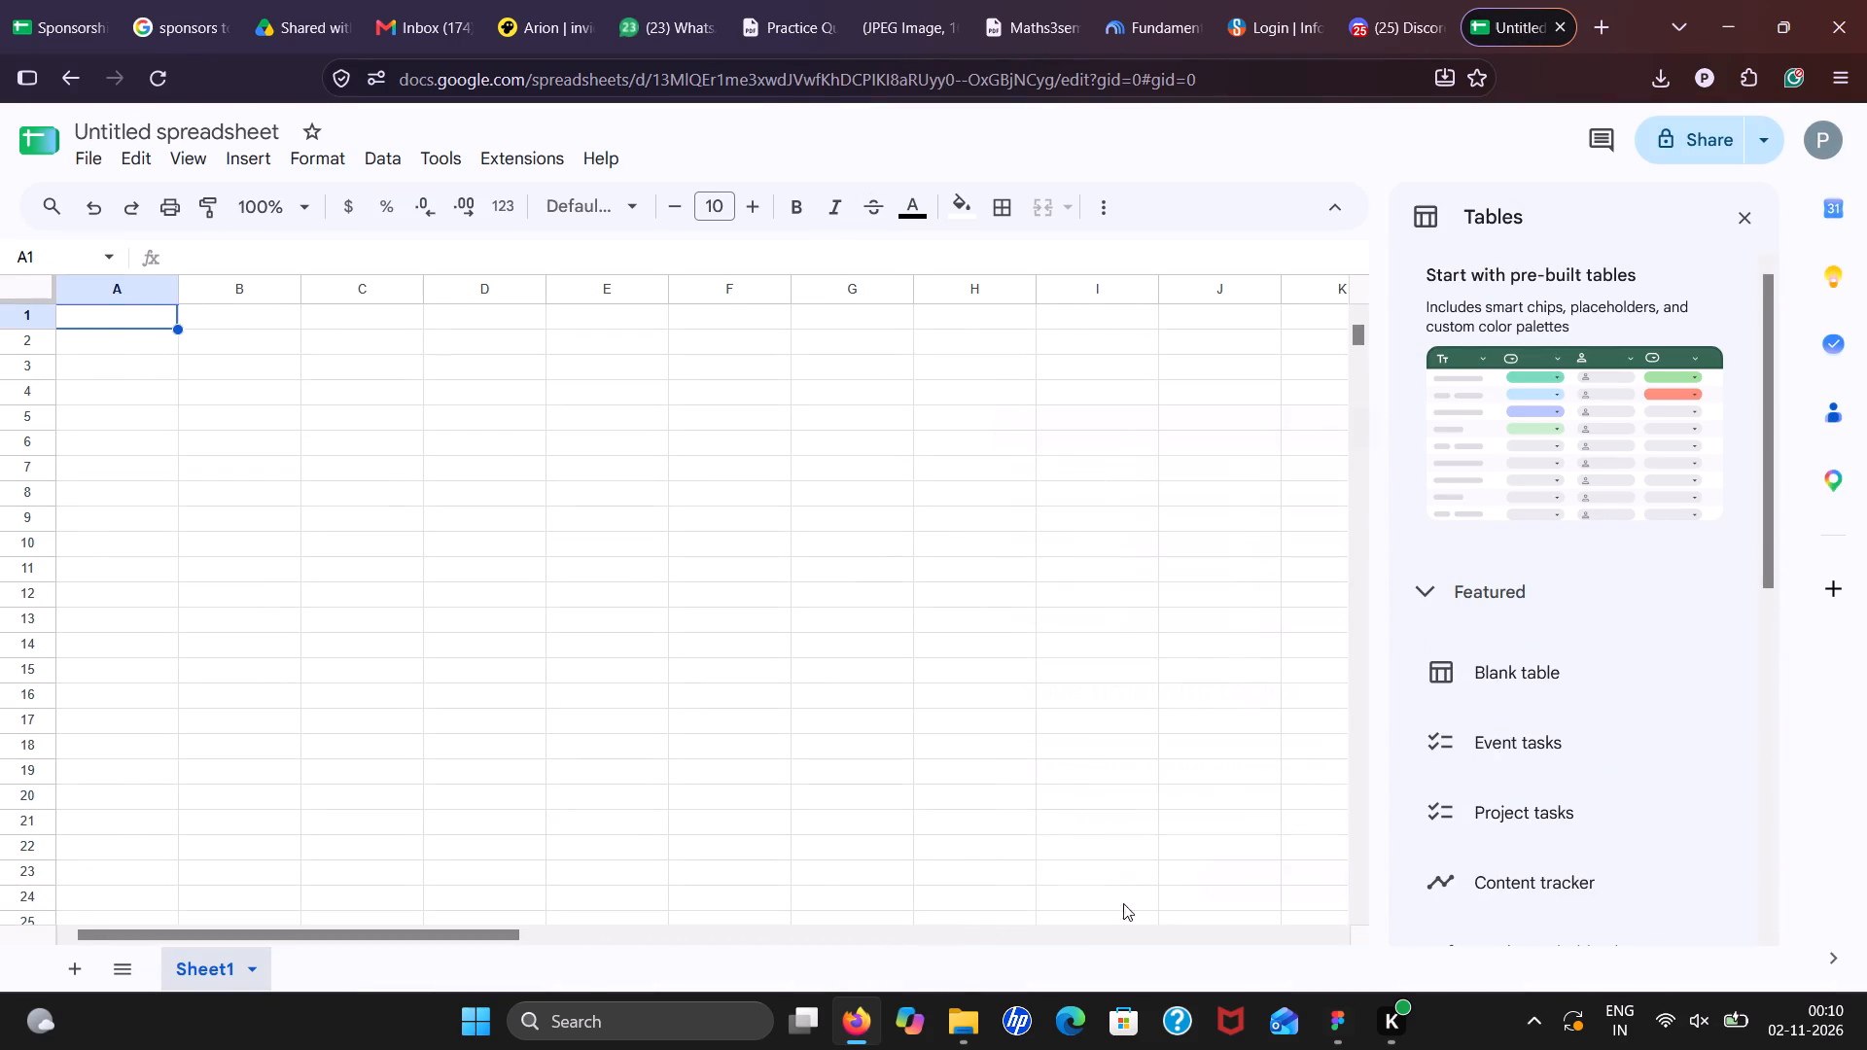
Enter the column headers DAY, CAUSE and EXPENDITURE in cells A1, B1 and C1.
click(106, 323)
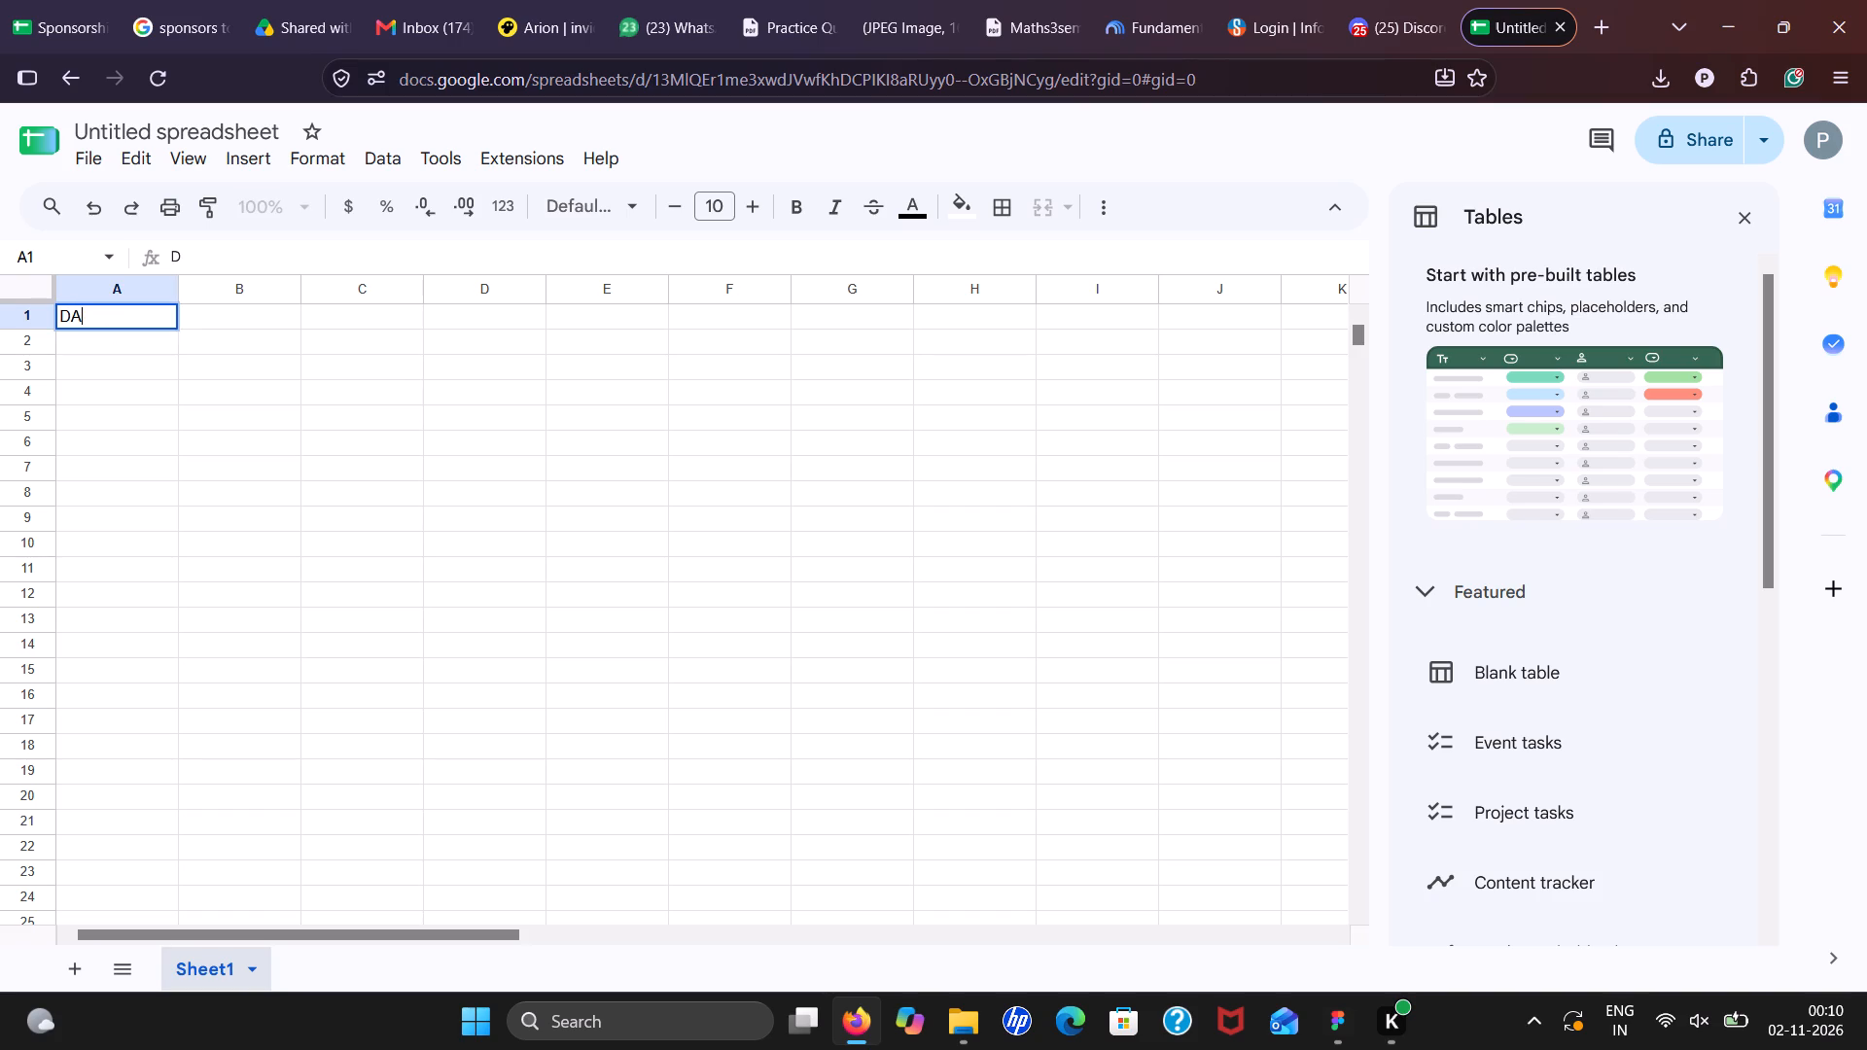
click(221, 309)
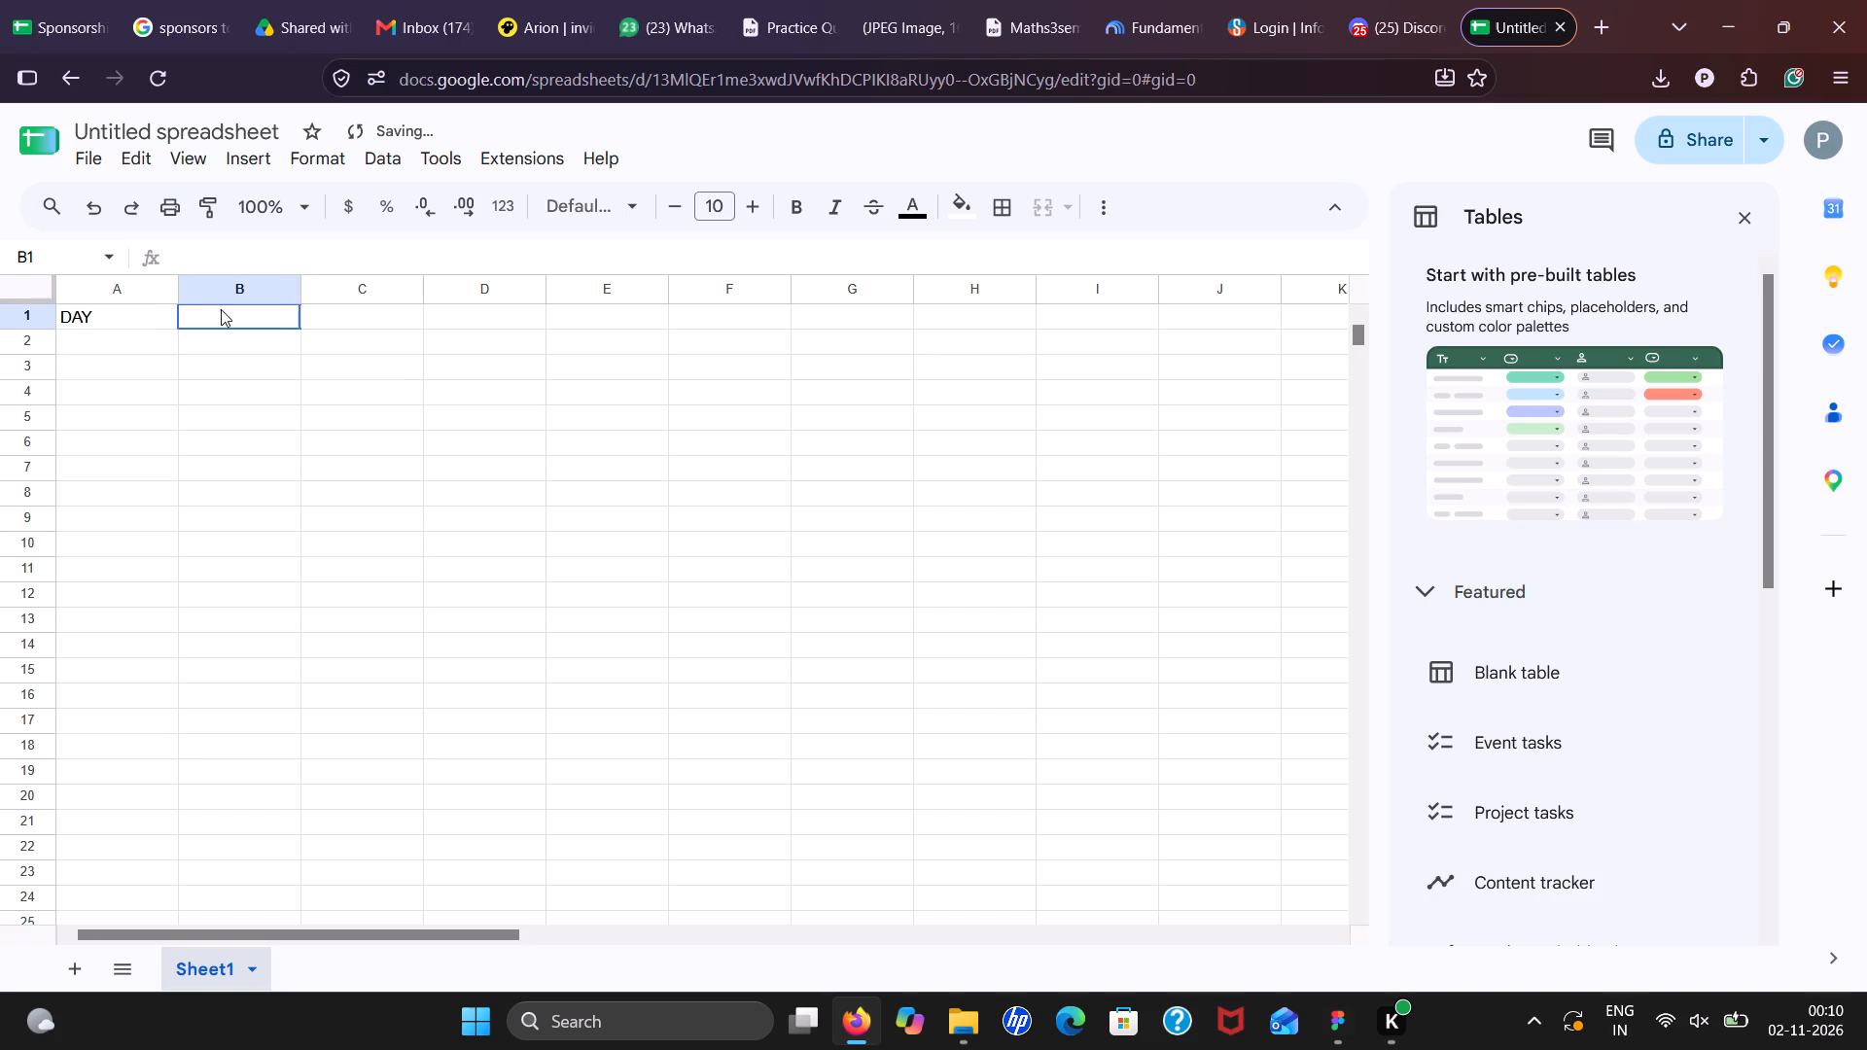
key(c)
key(BackSpace)
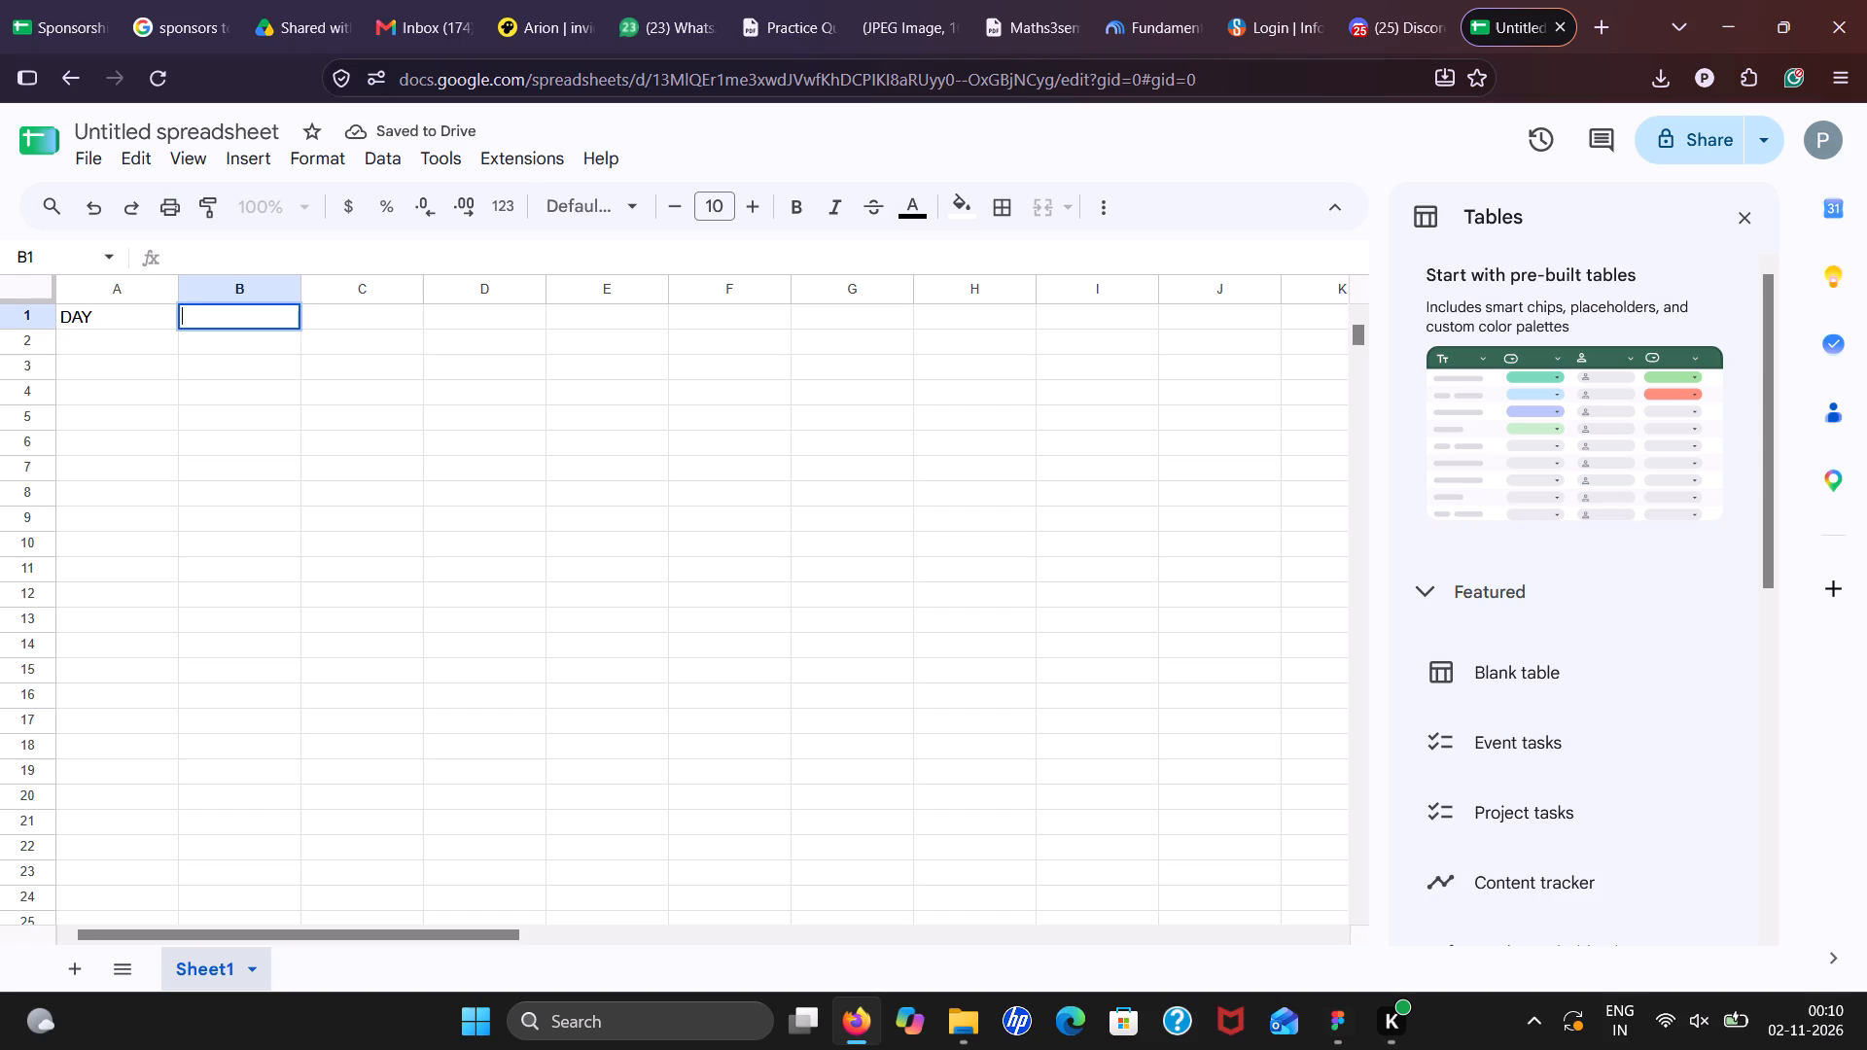
text(RE)
key(BackSpace)
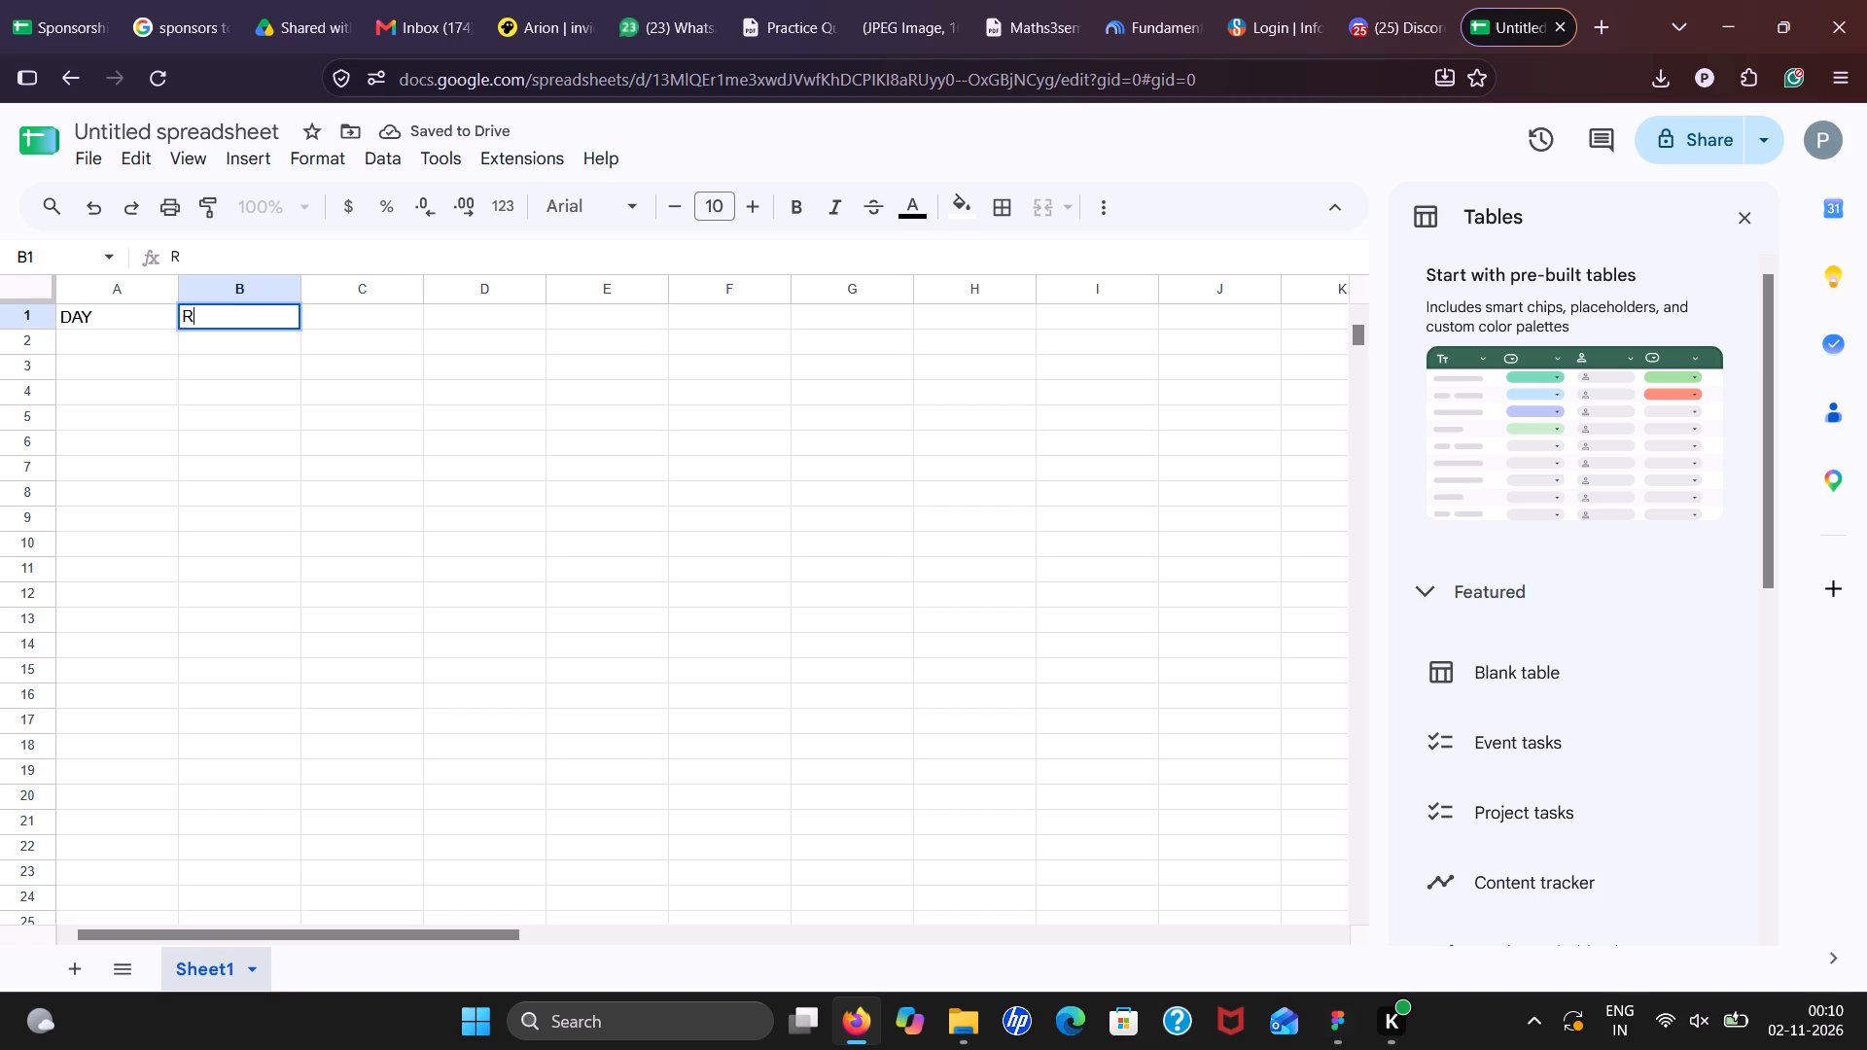
key(BackSpace)
text(CAUSE)
click(323, 307)
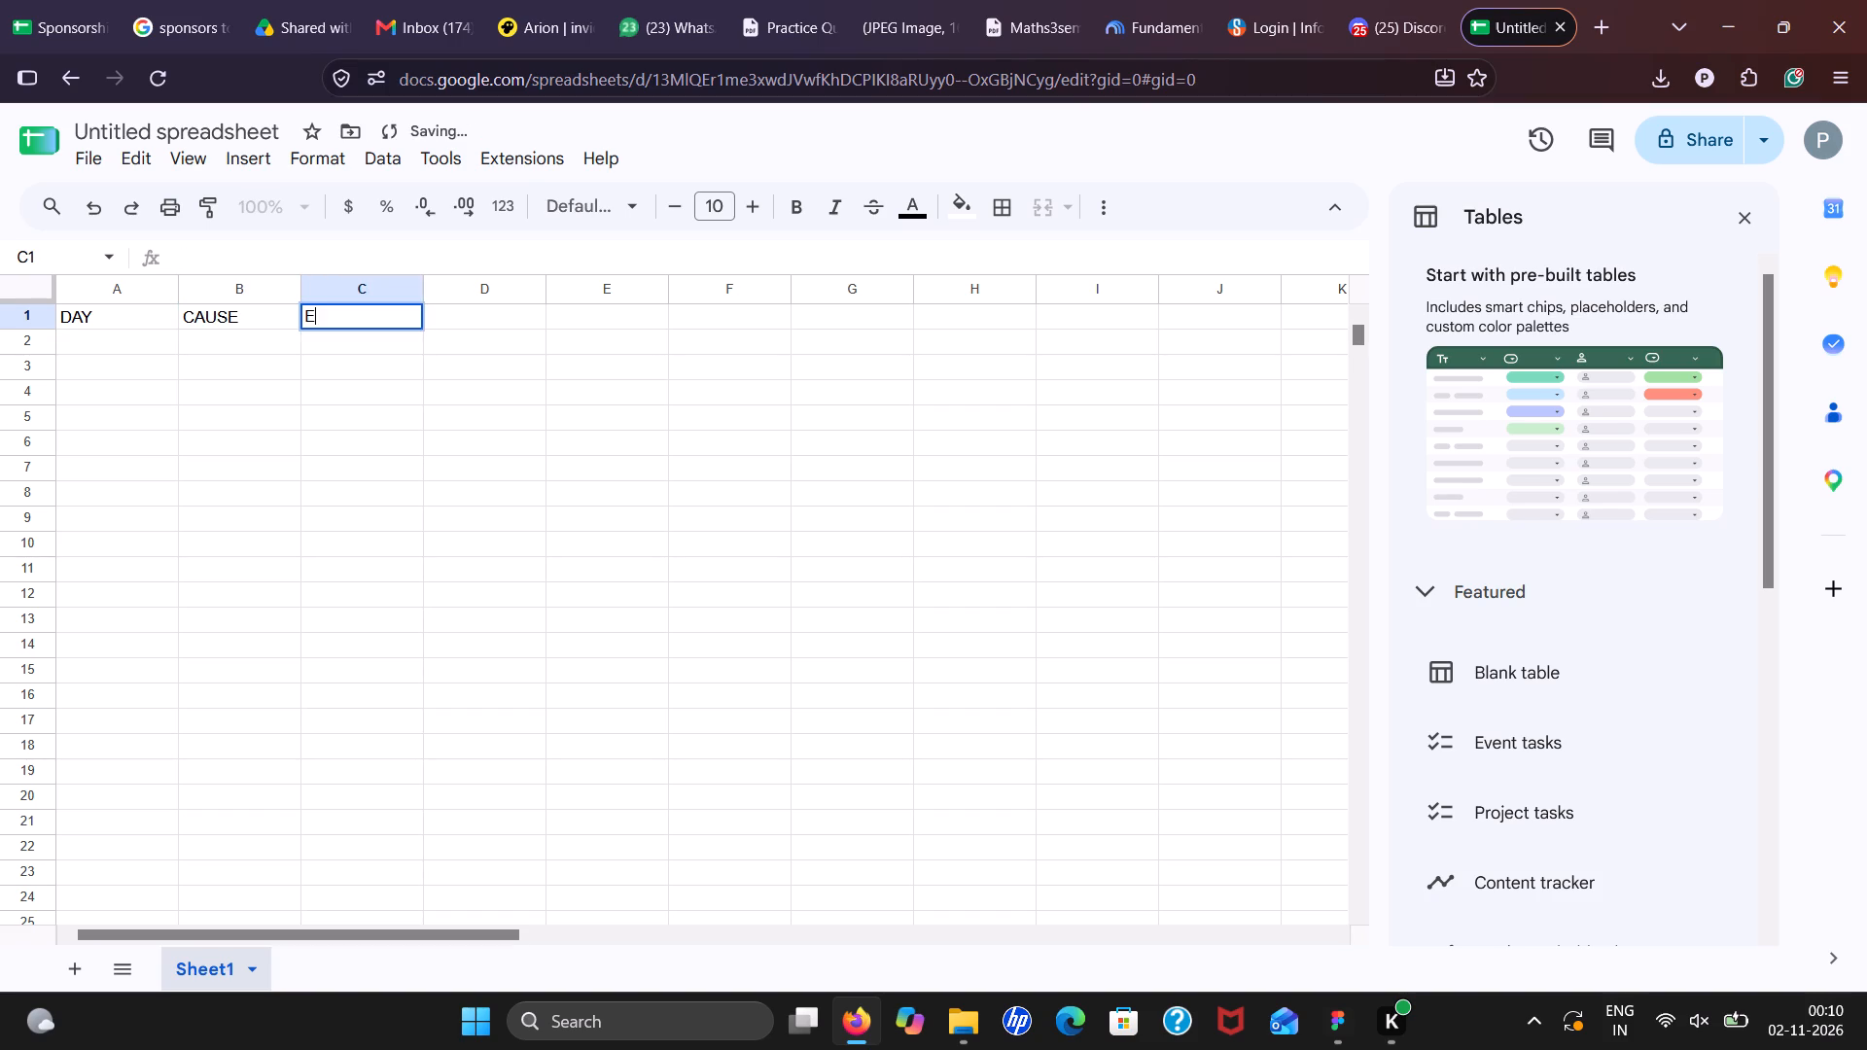
text(XPE)
text(NDITURE)
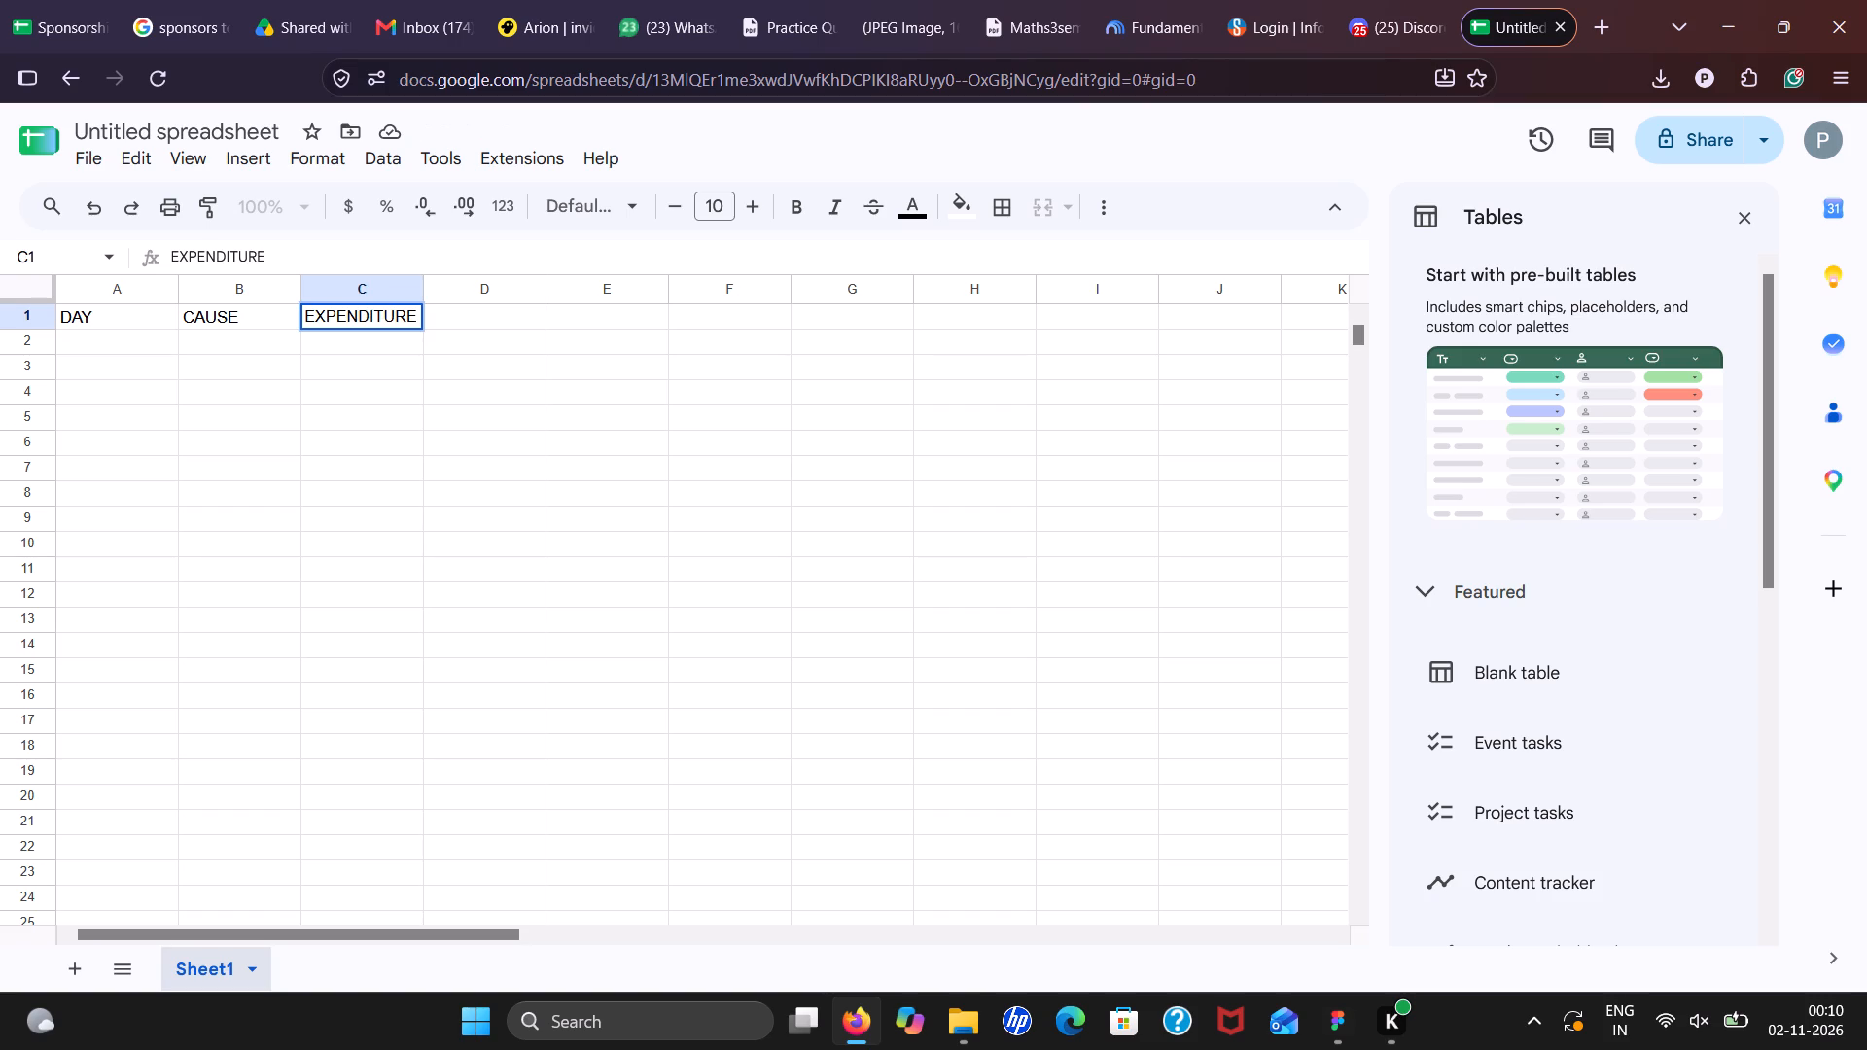
Fill the whole of header row 1 with cornflower blue.
click(33, 321)
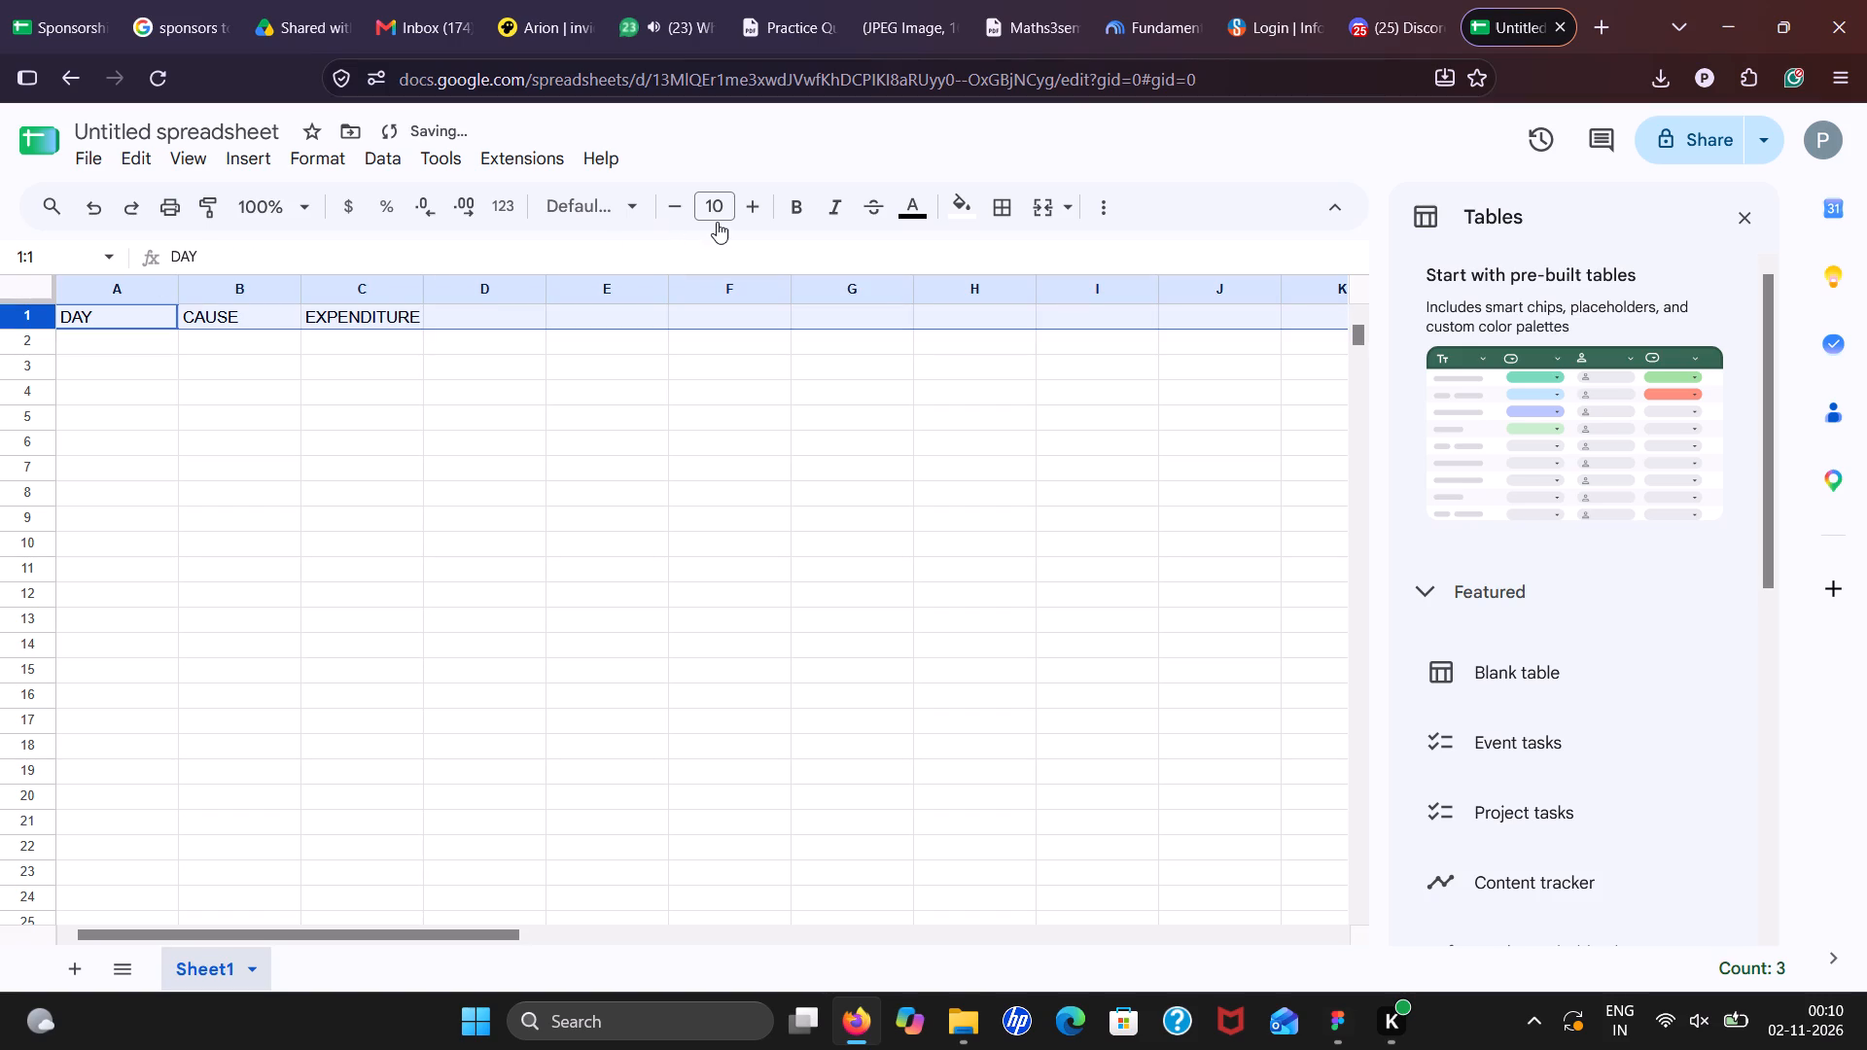
click(974, 207)
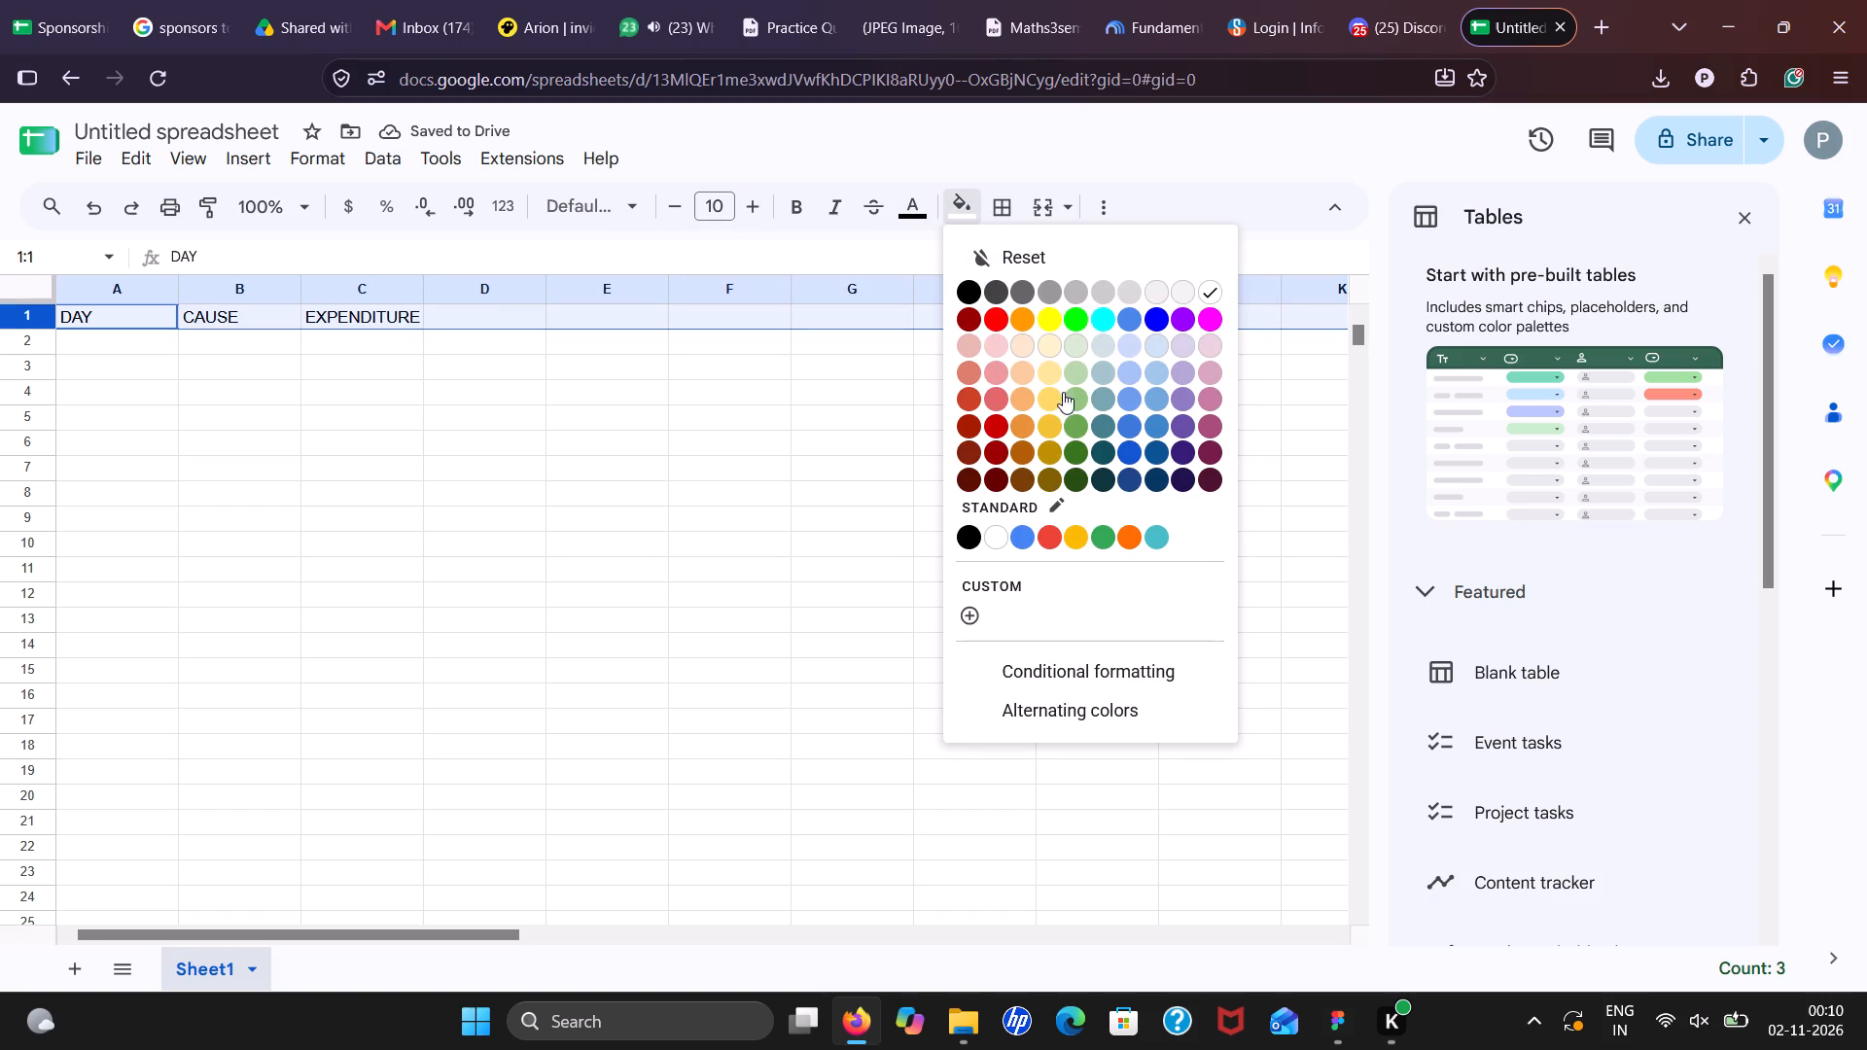
click(1131, 322)
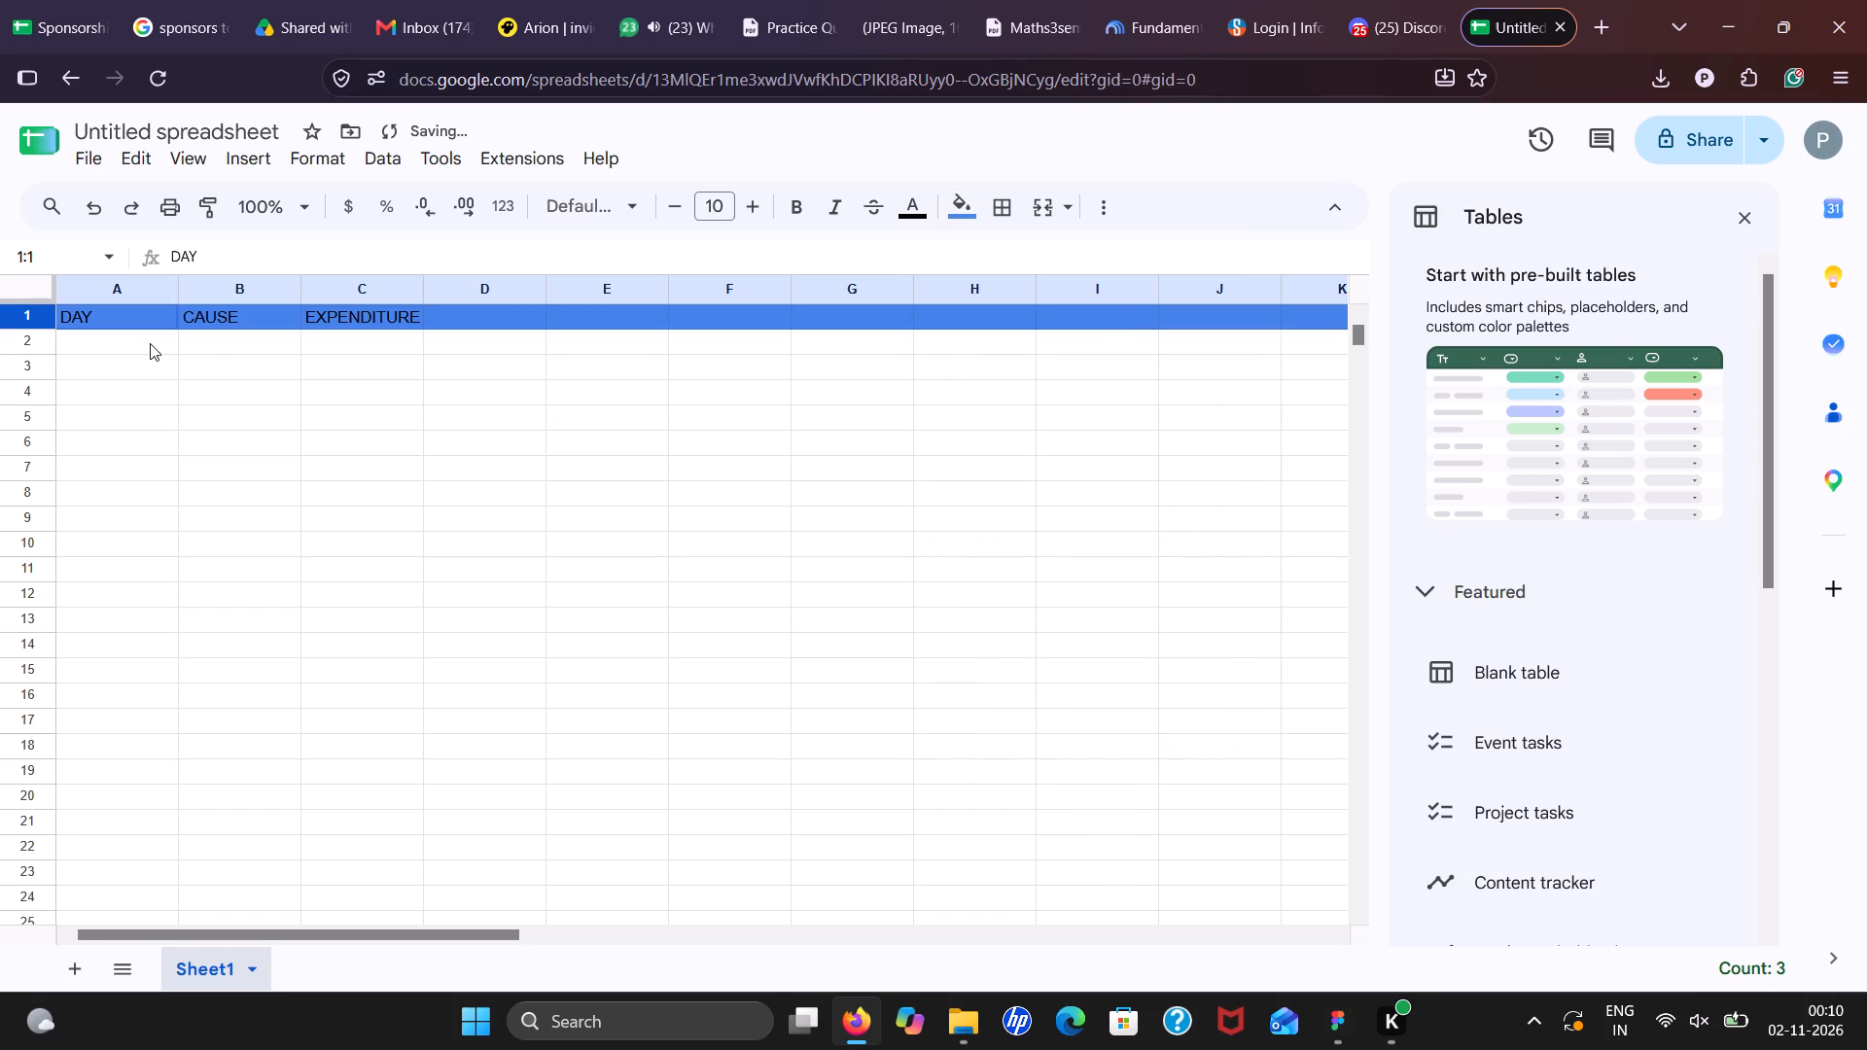
Enter the first expense in row 2: day 22nd April, cause Corner house, expenditure 520.
click(148, 343)
key(2)
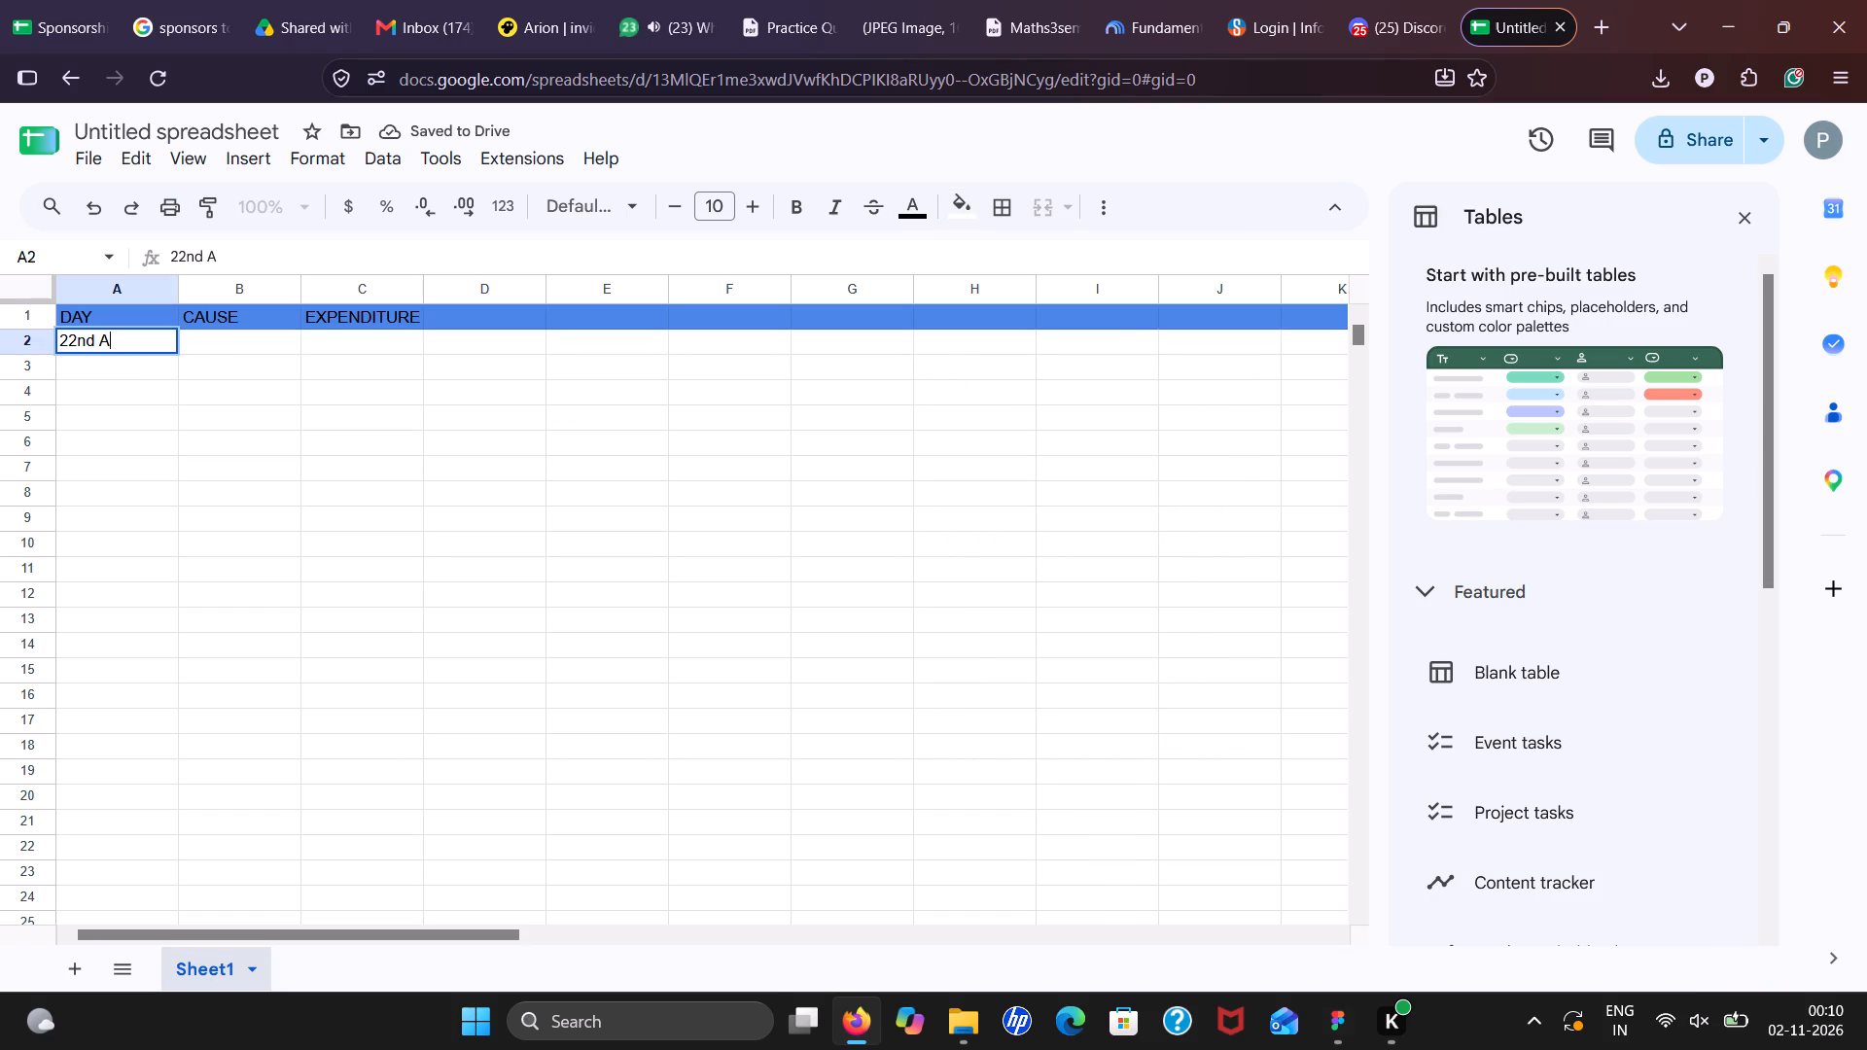
click(216, 341)
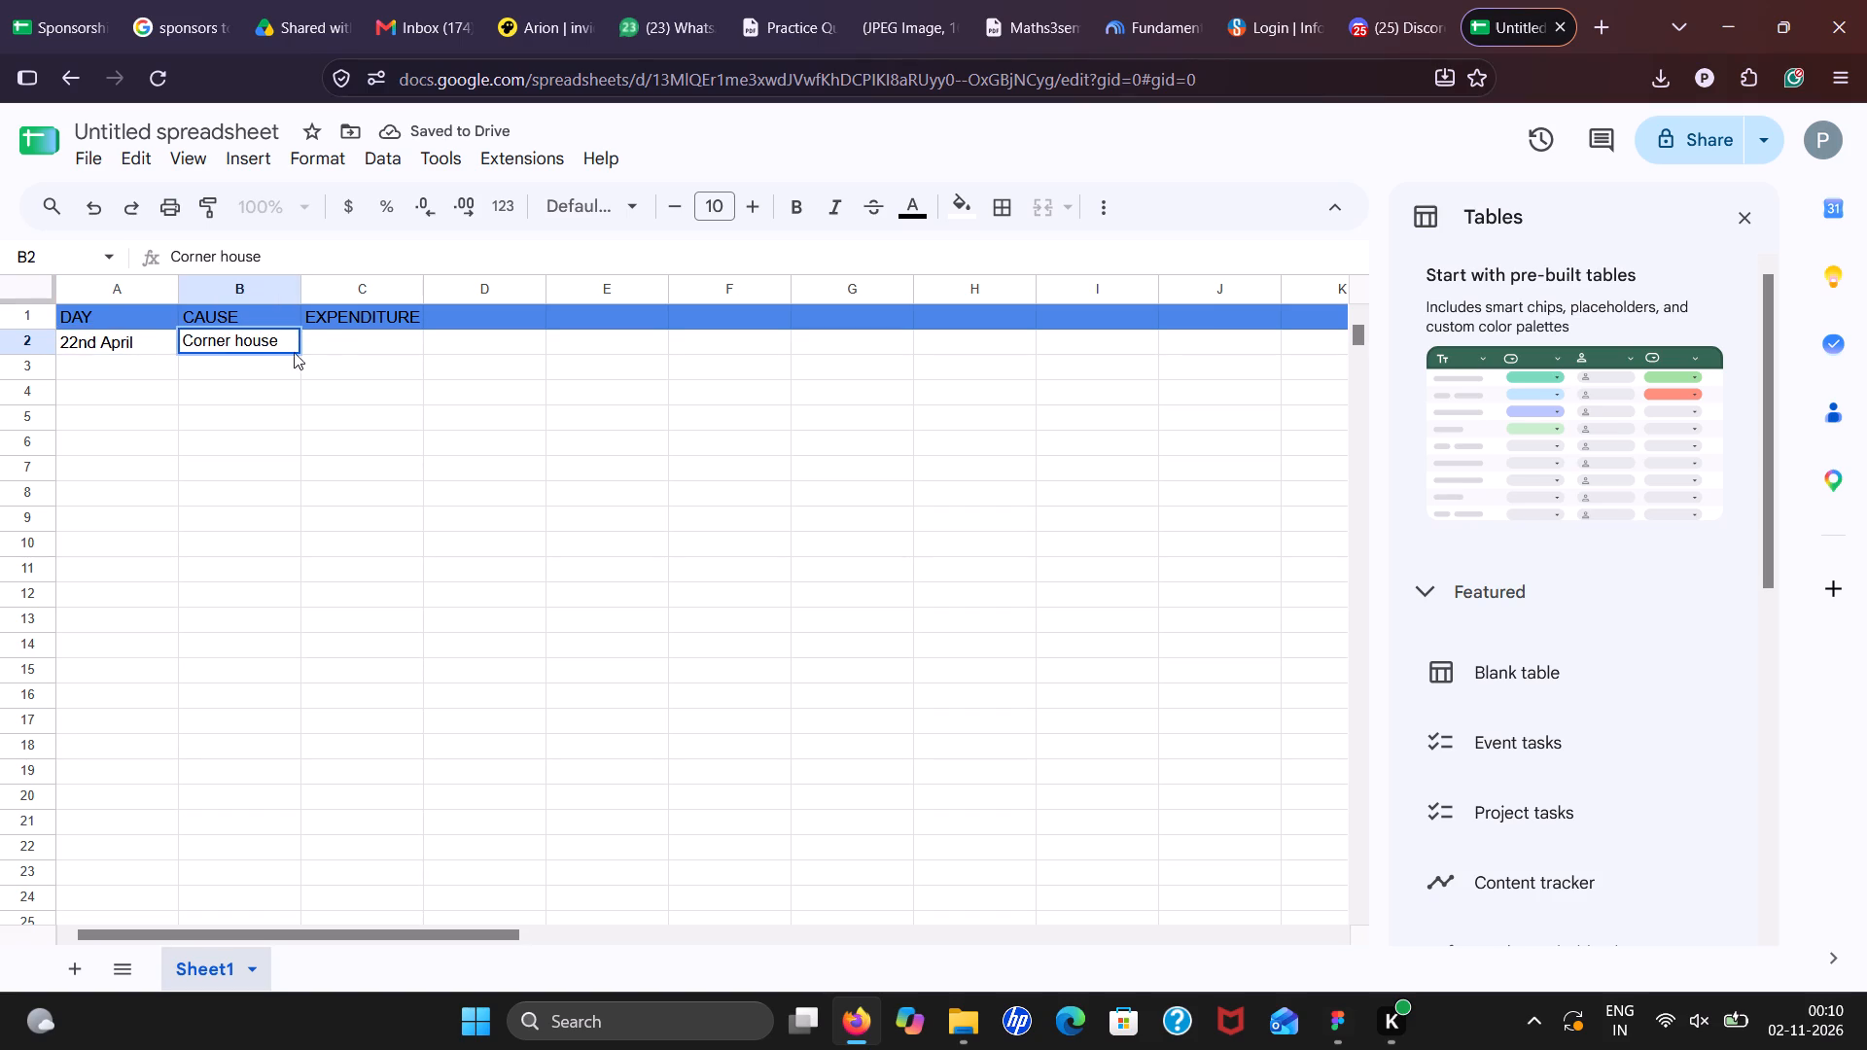
click(330, 340)
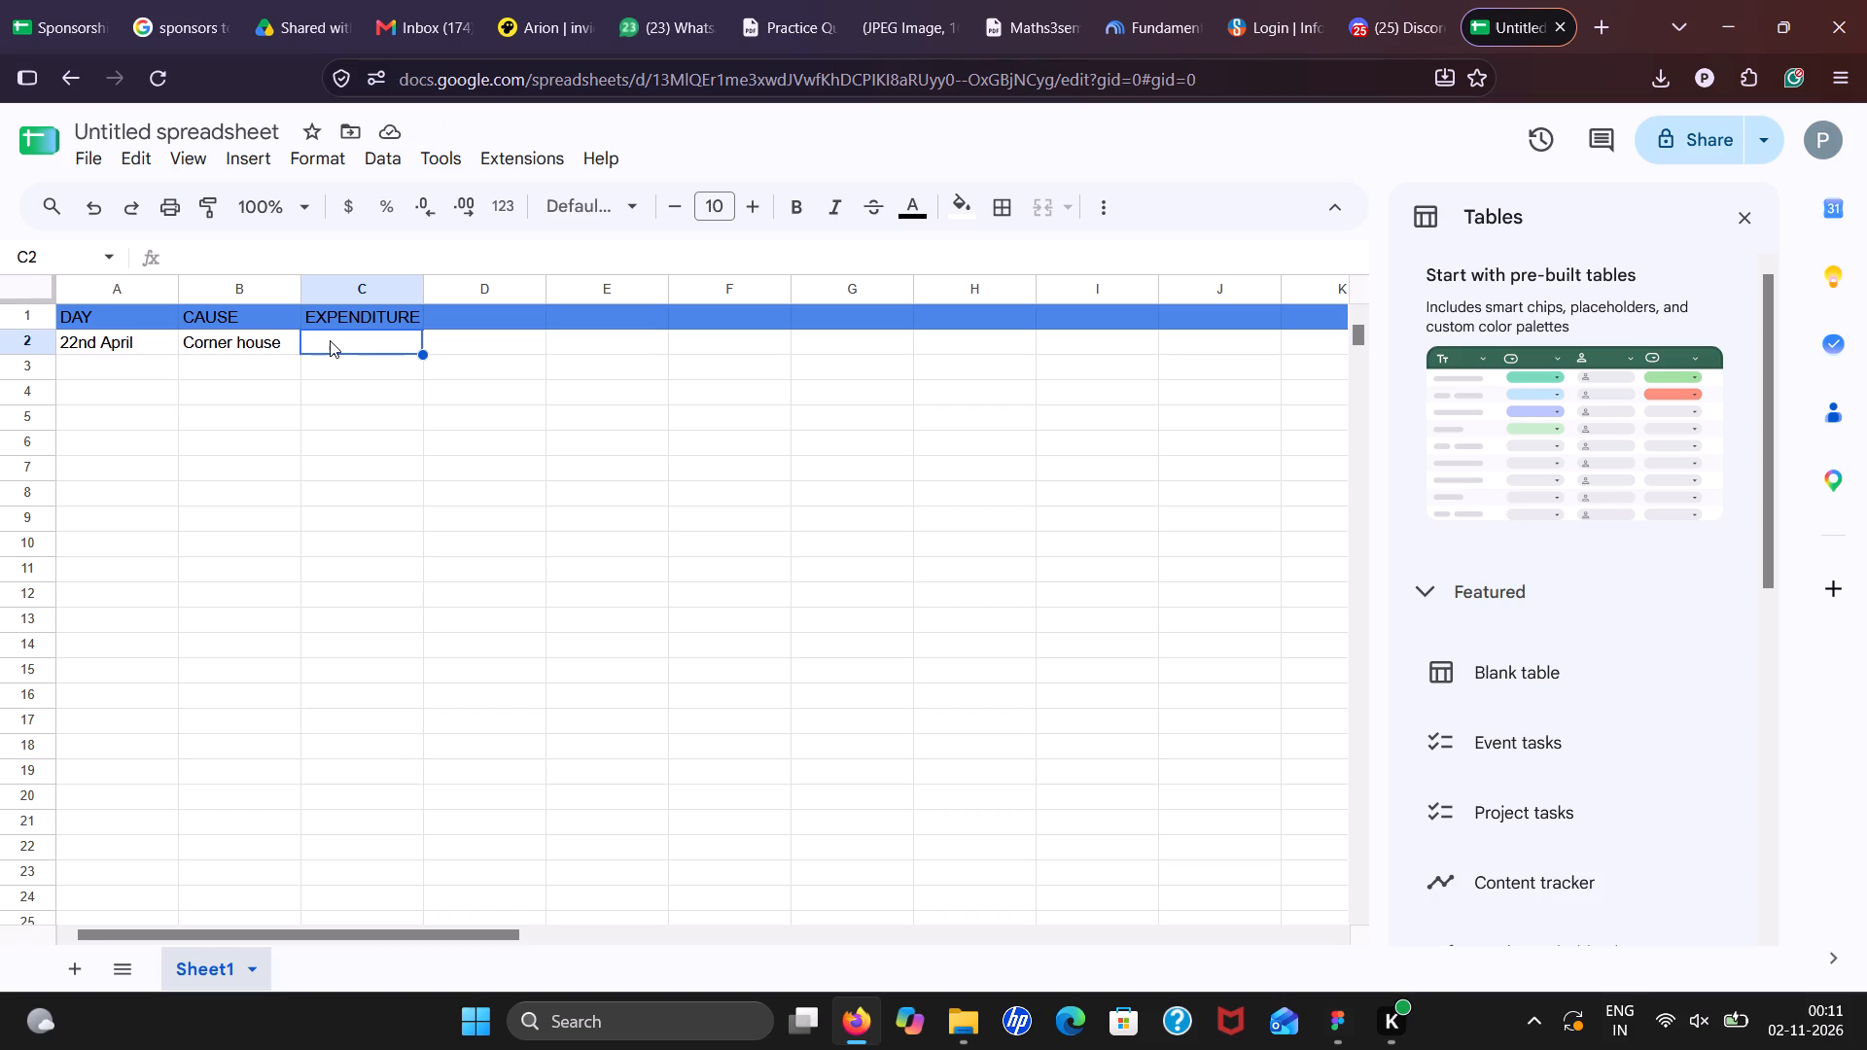
key(5)
text(20)
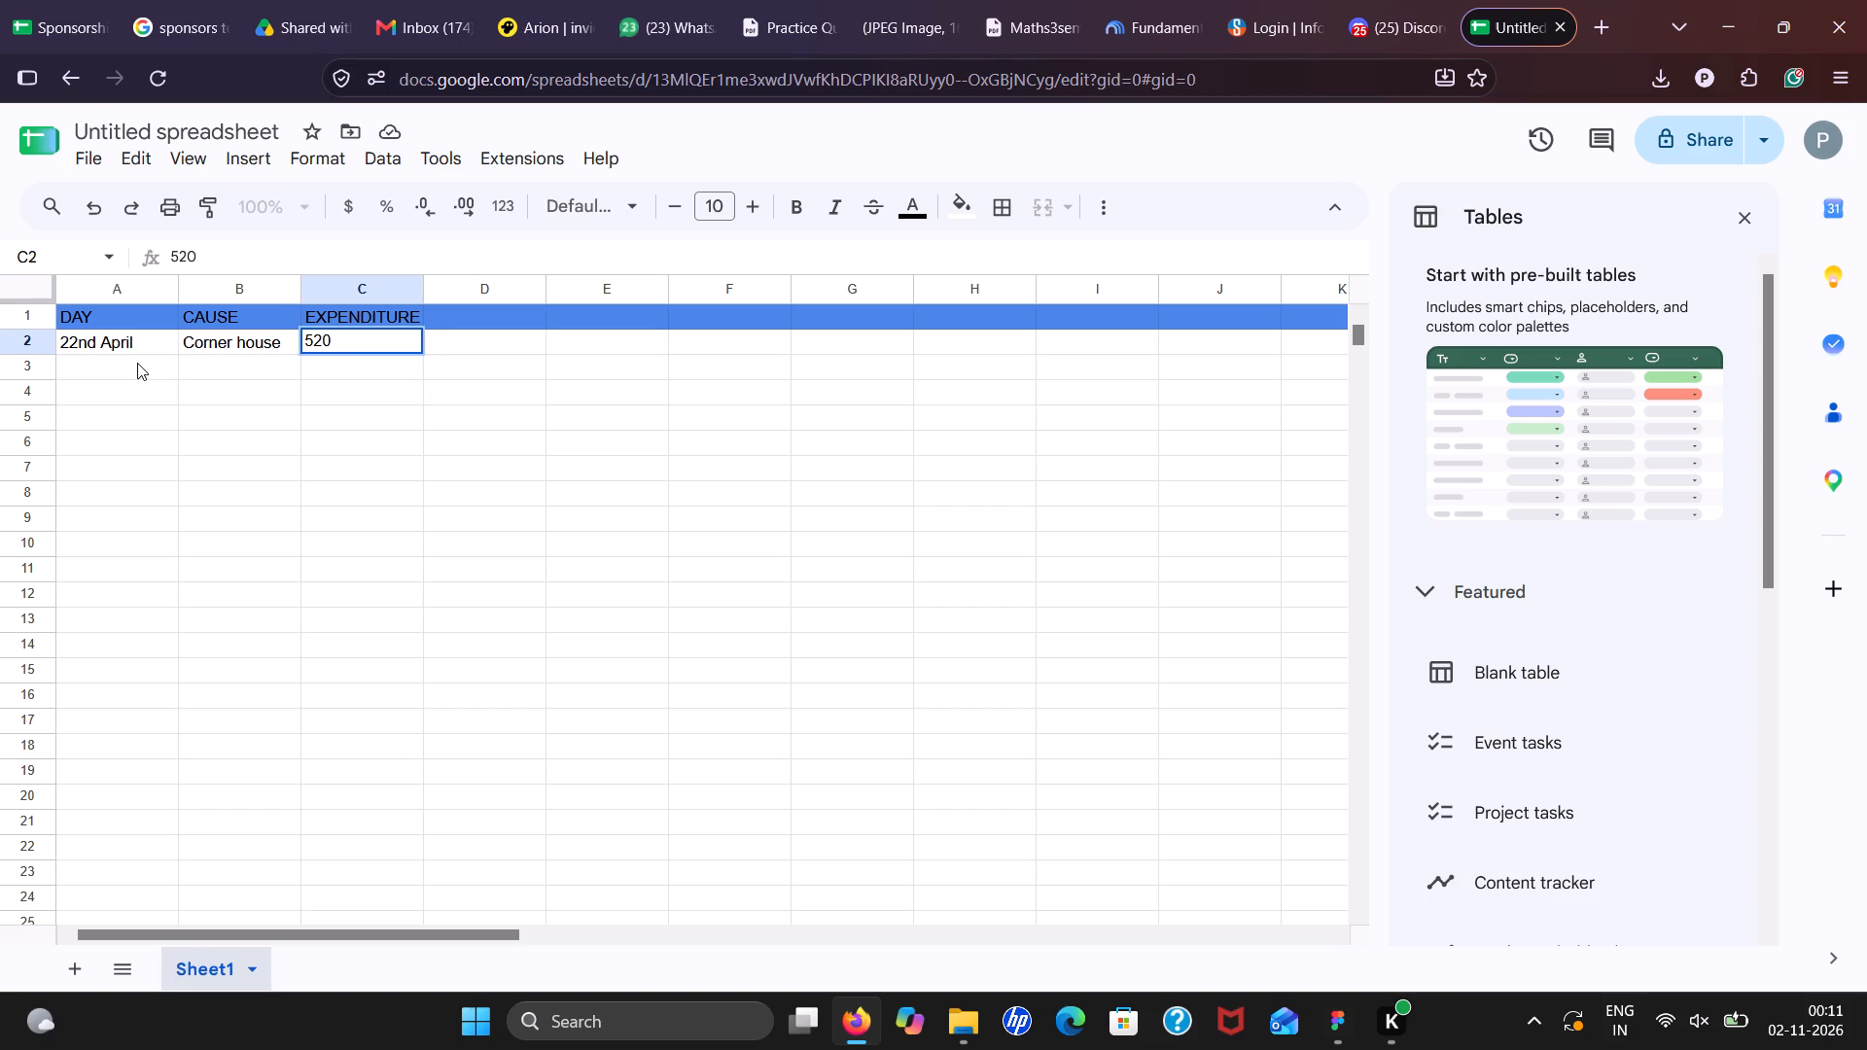
Enter the second expense in row 3 with day 16th May and expenditure 80, leaving the cause blank.
click(133, 363)
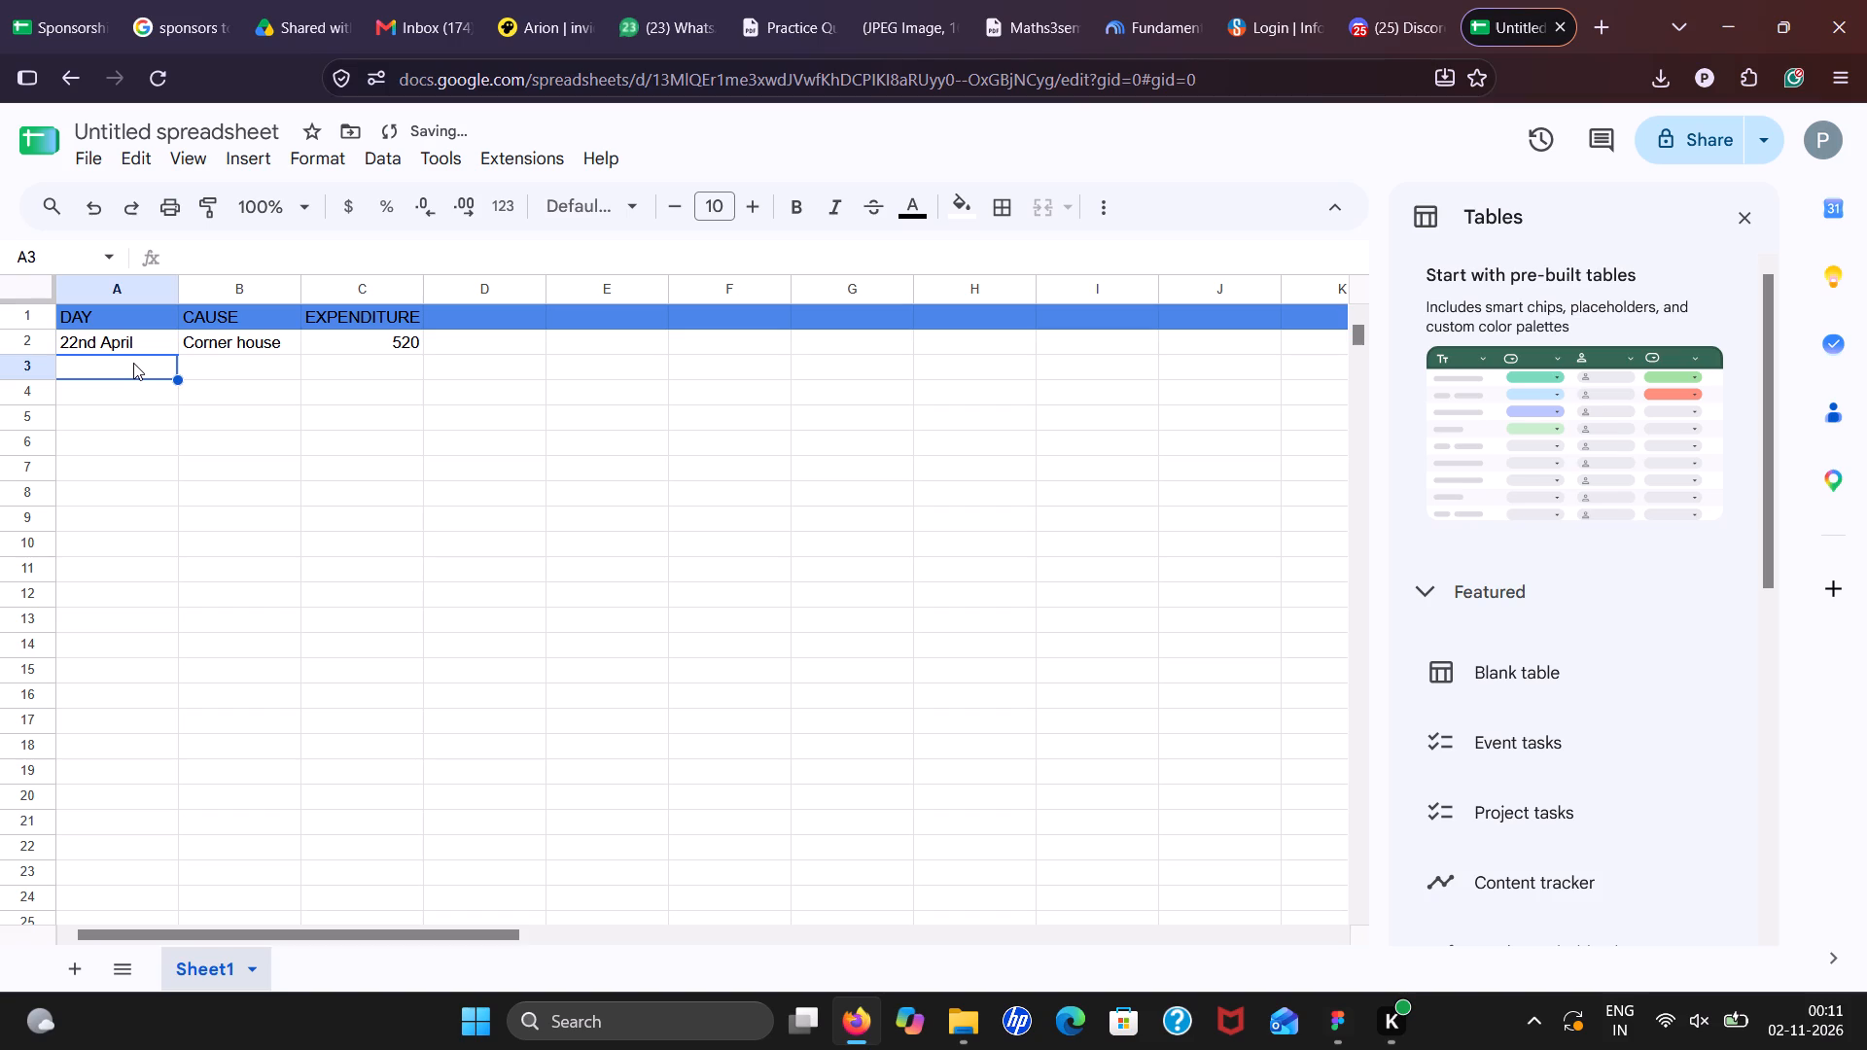
text(16)
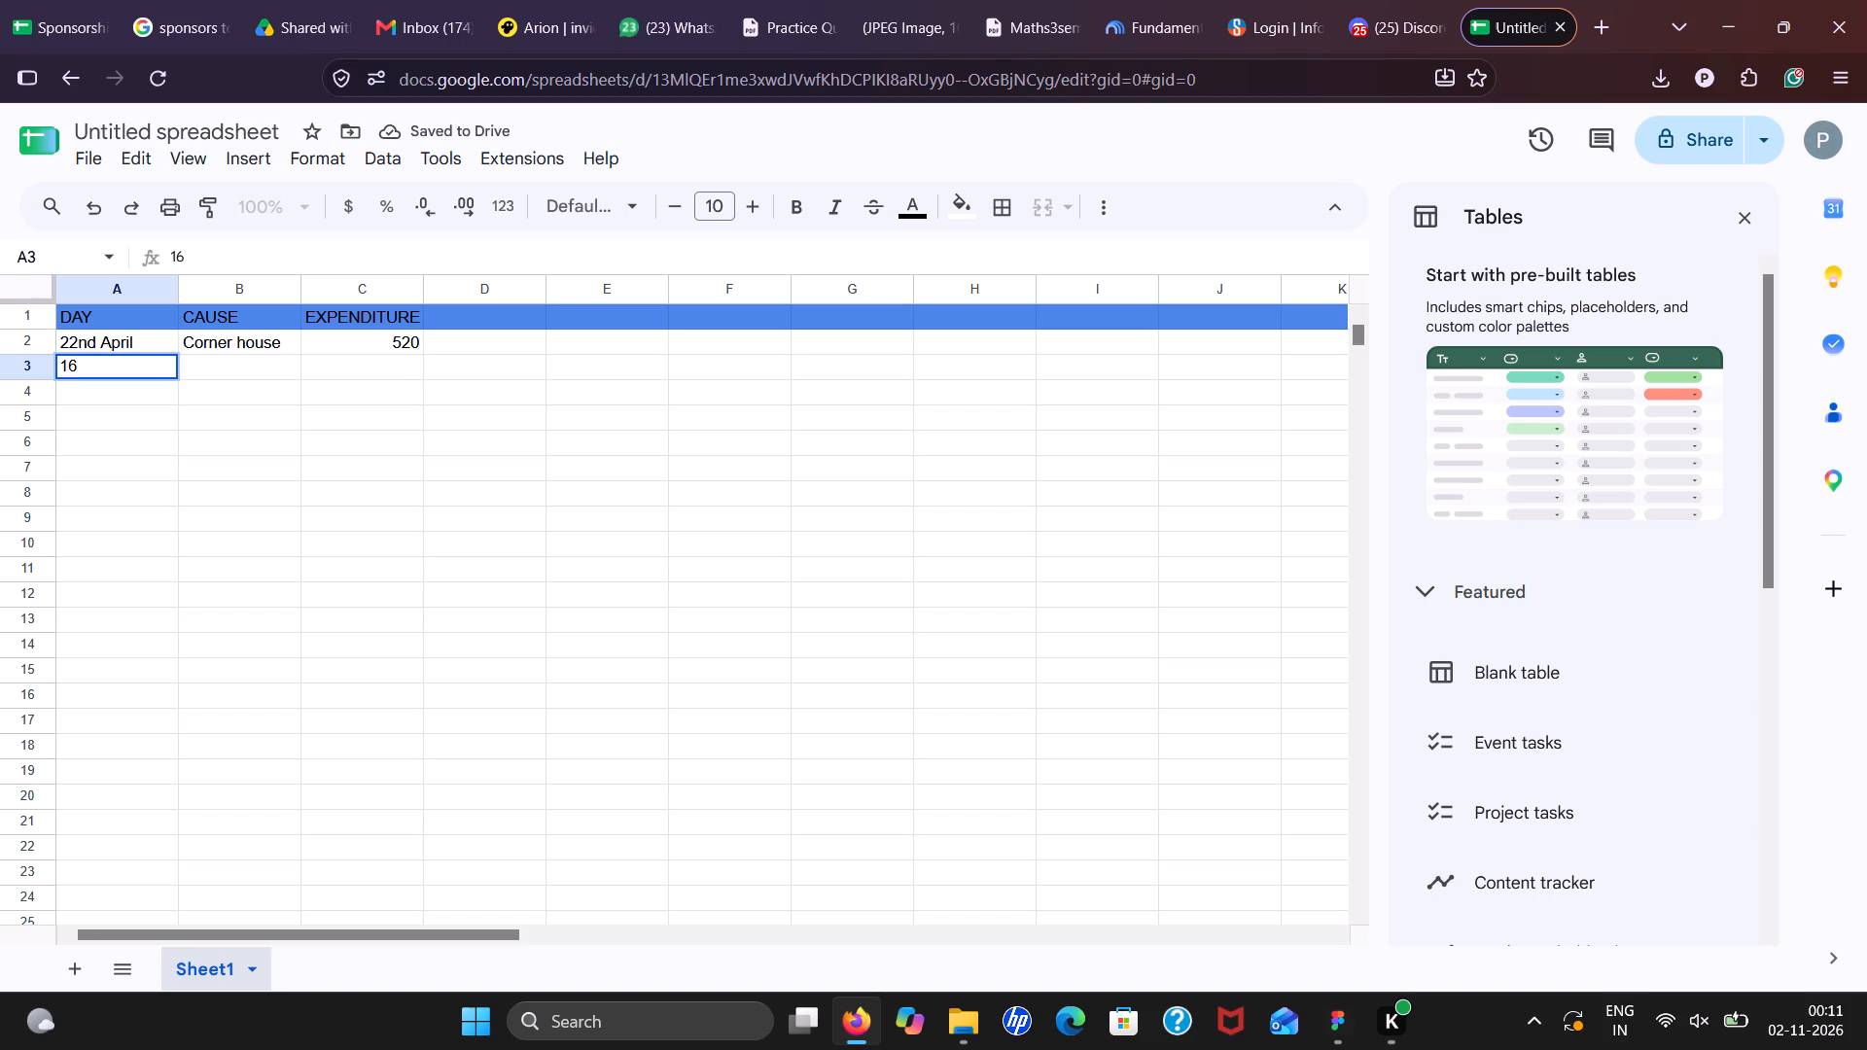
key(r)
key(BackSpace)
text(th)
key(space)
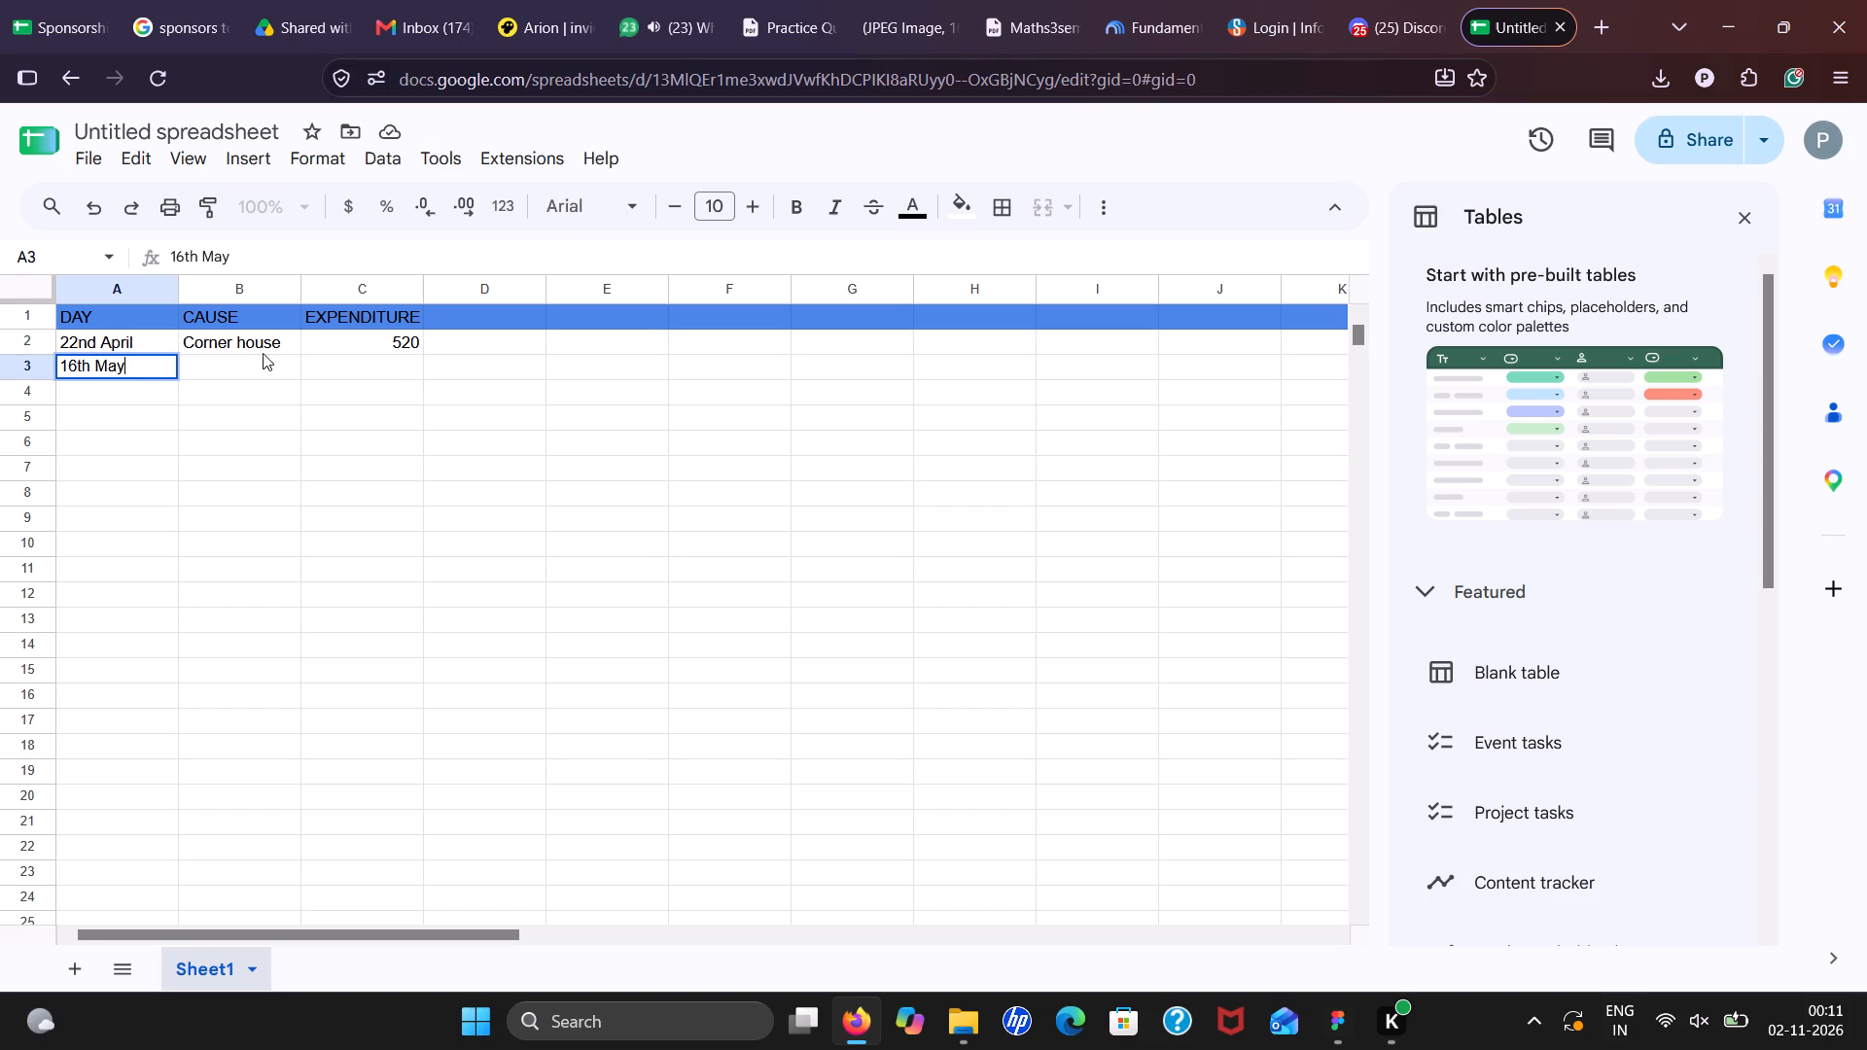
click(354, 372)
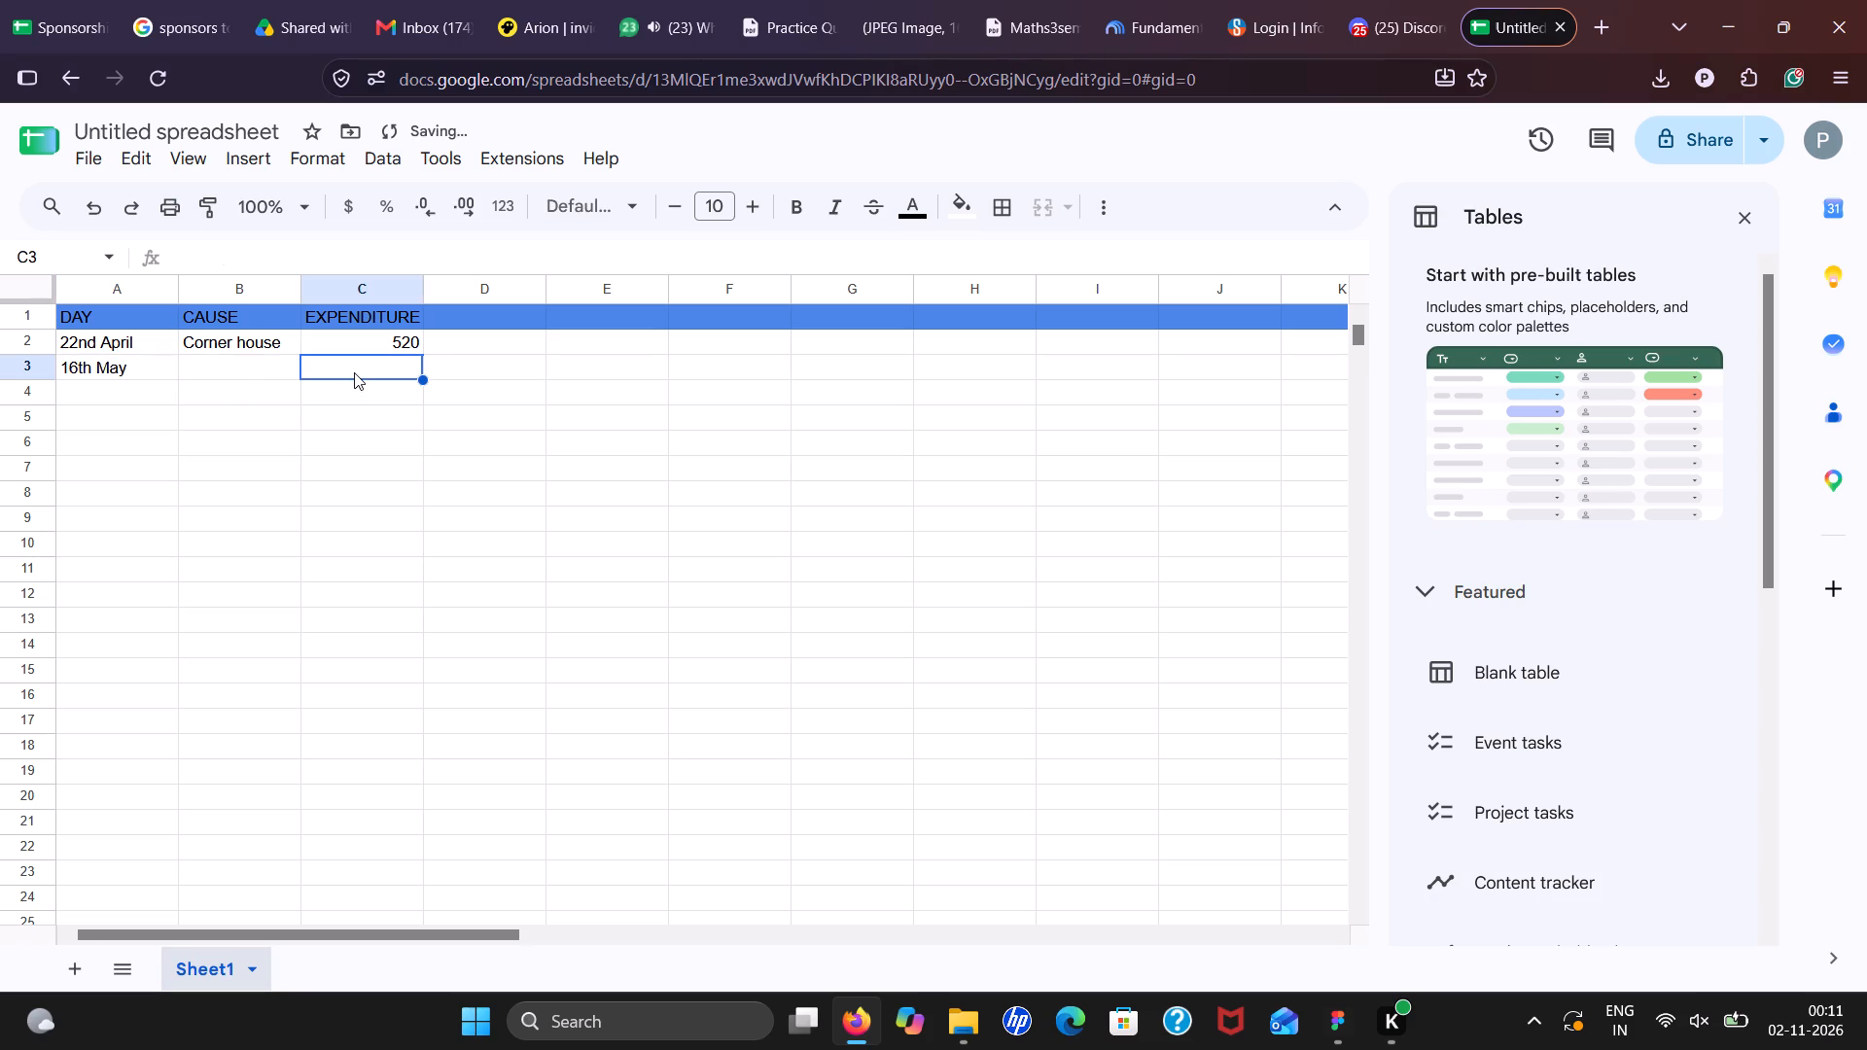
text(80)
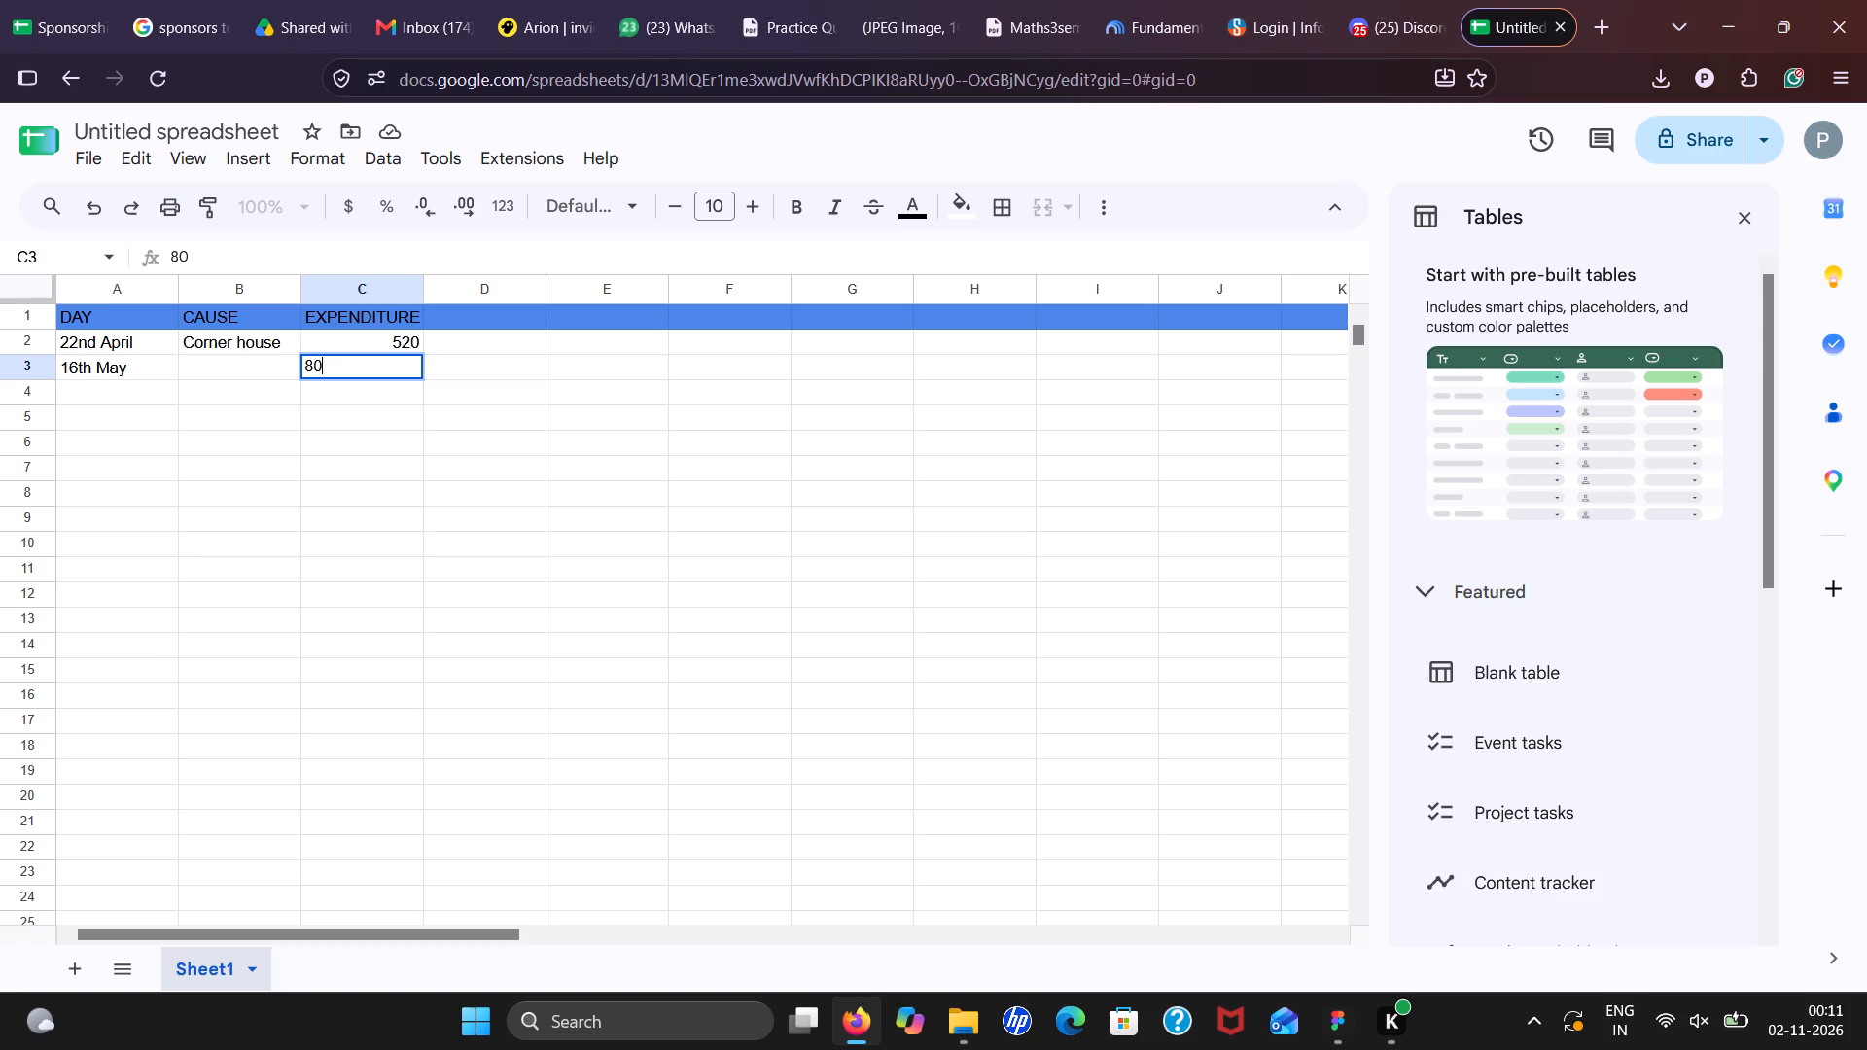
Enter the third expense in row 4 with day 18th May and expenditure 370, leaving the cause blank.
click(116, 388)
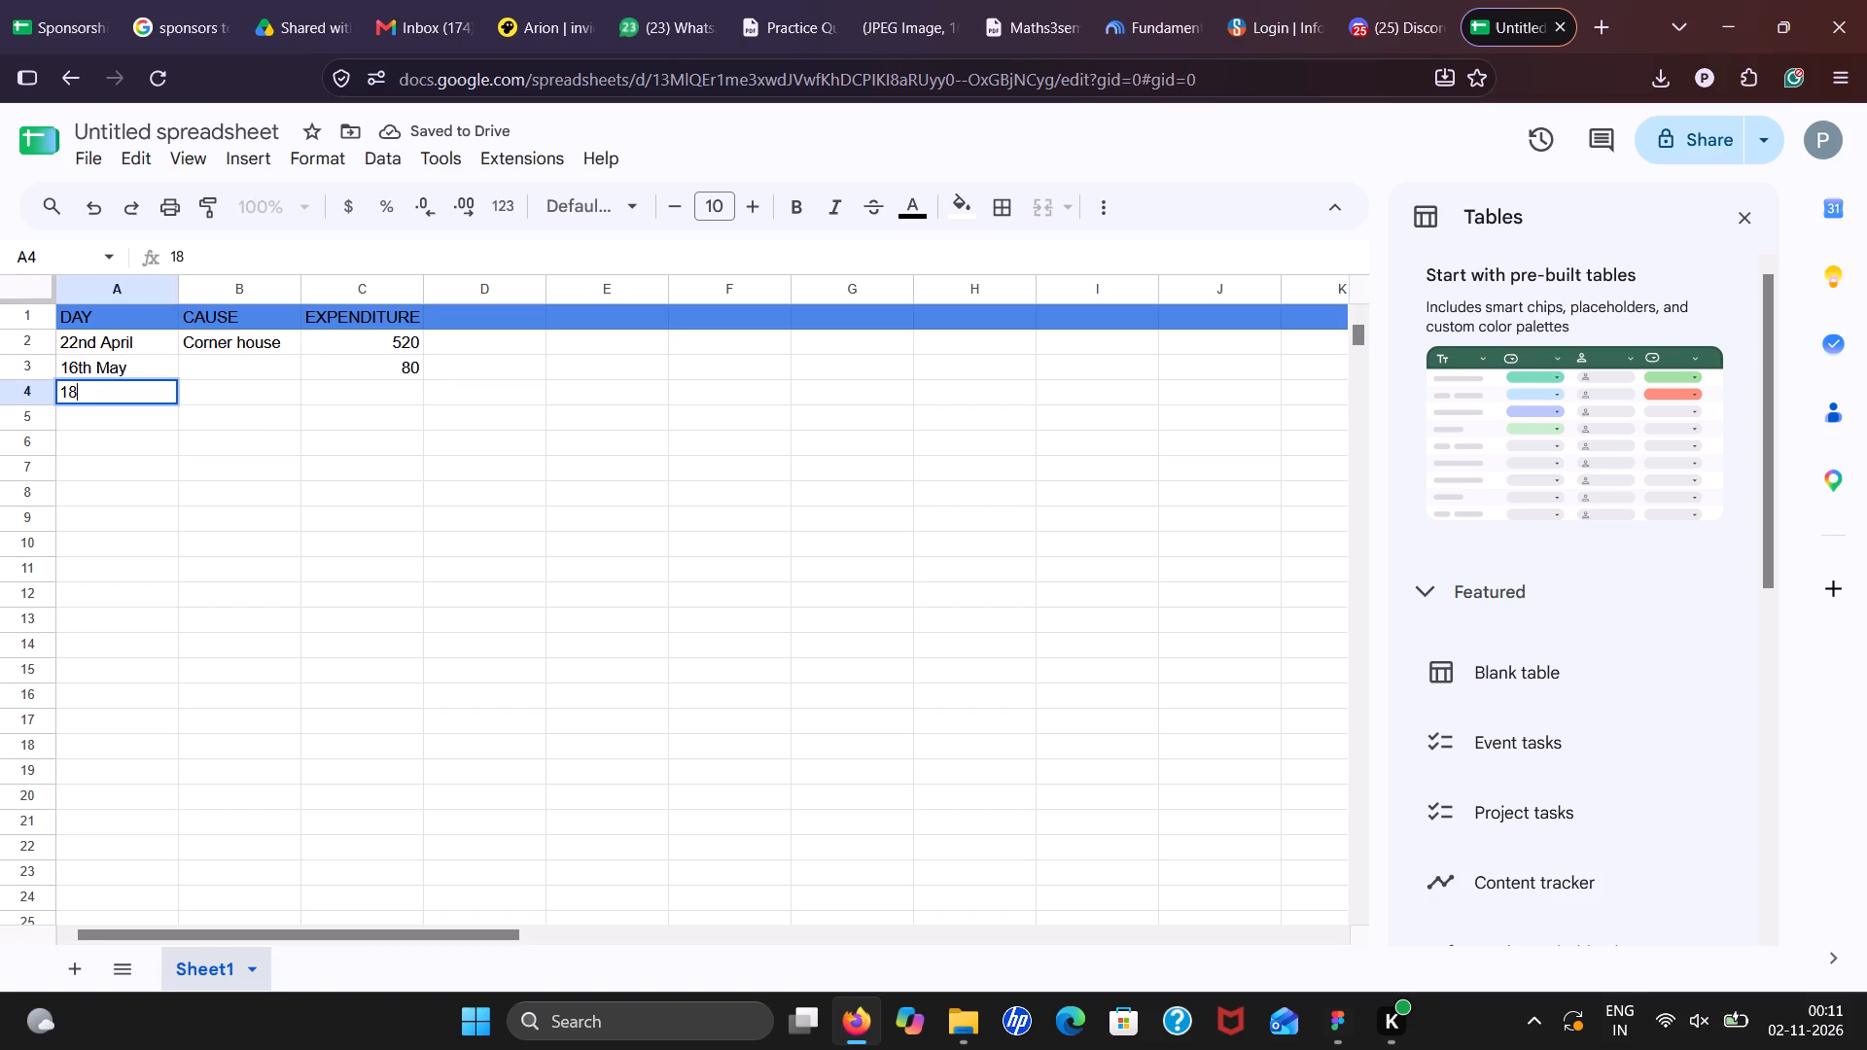
text(ay)
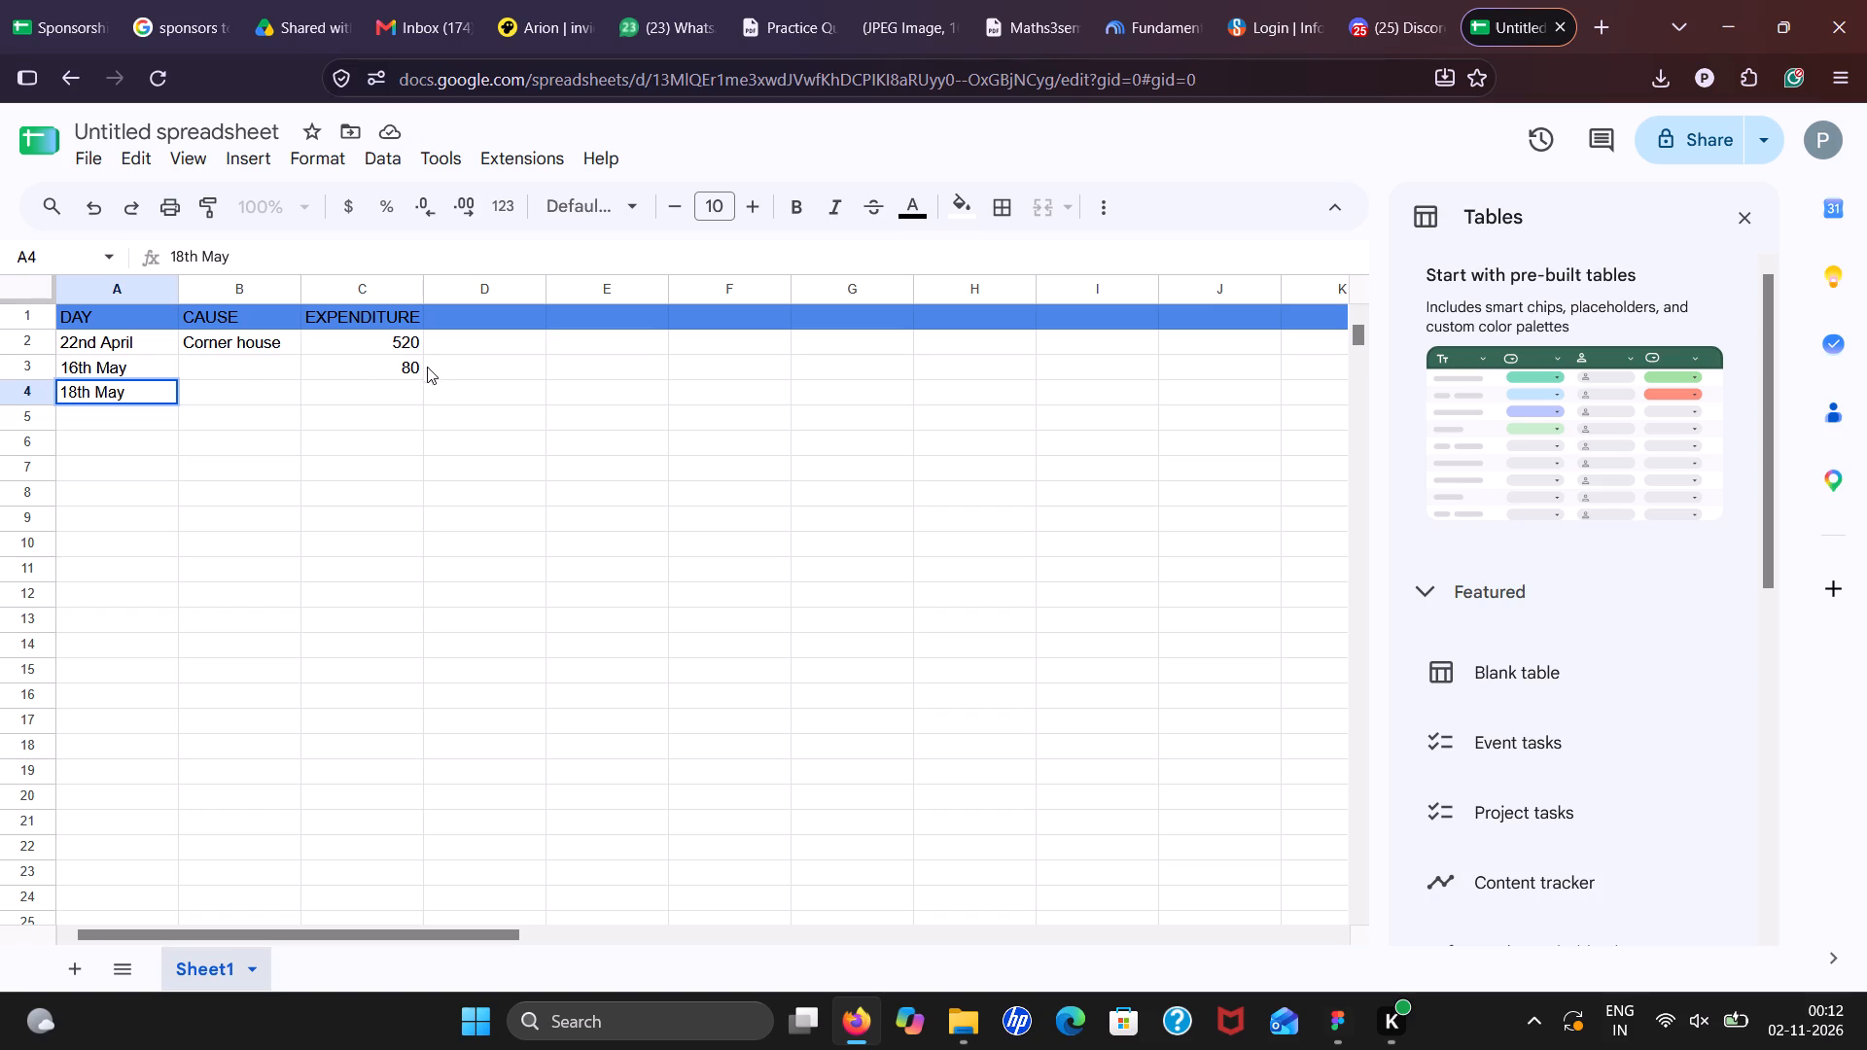
click(394, 382)
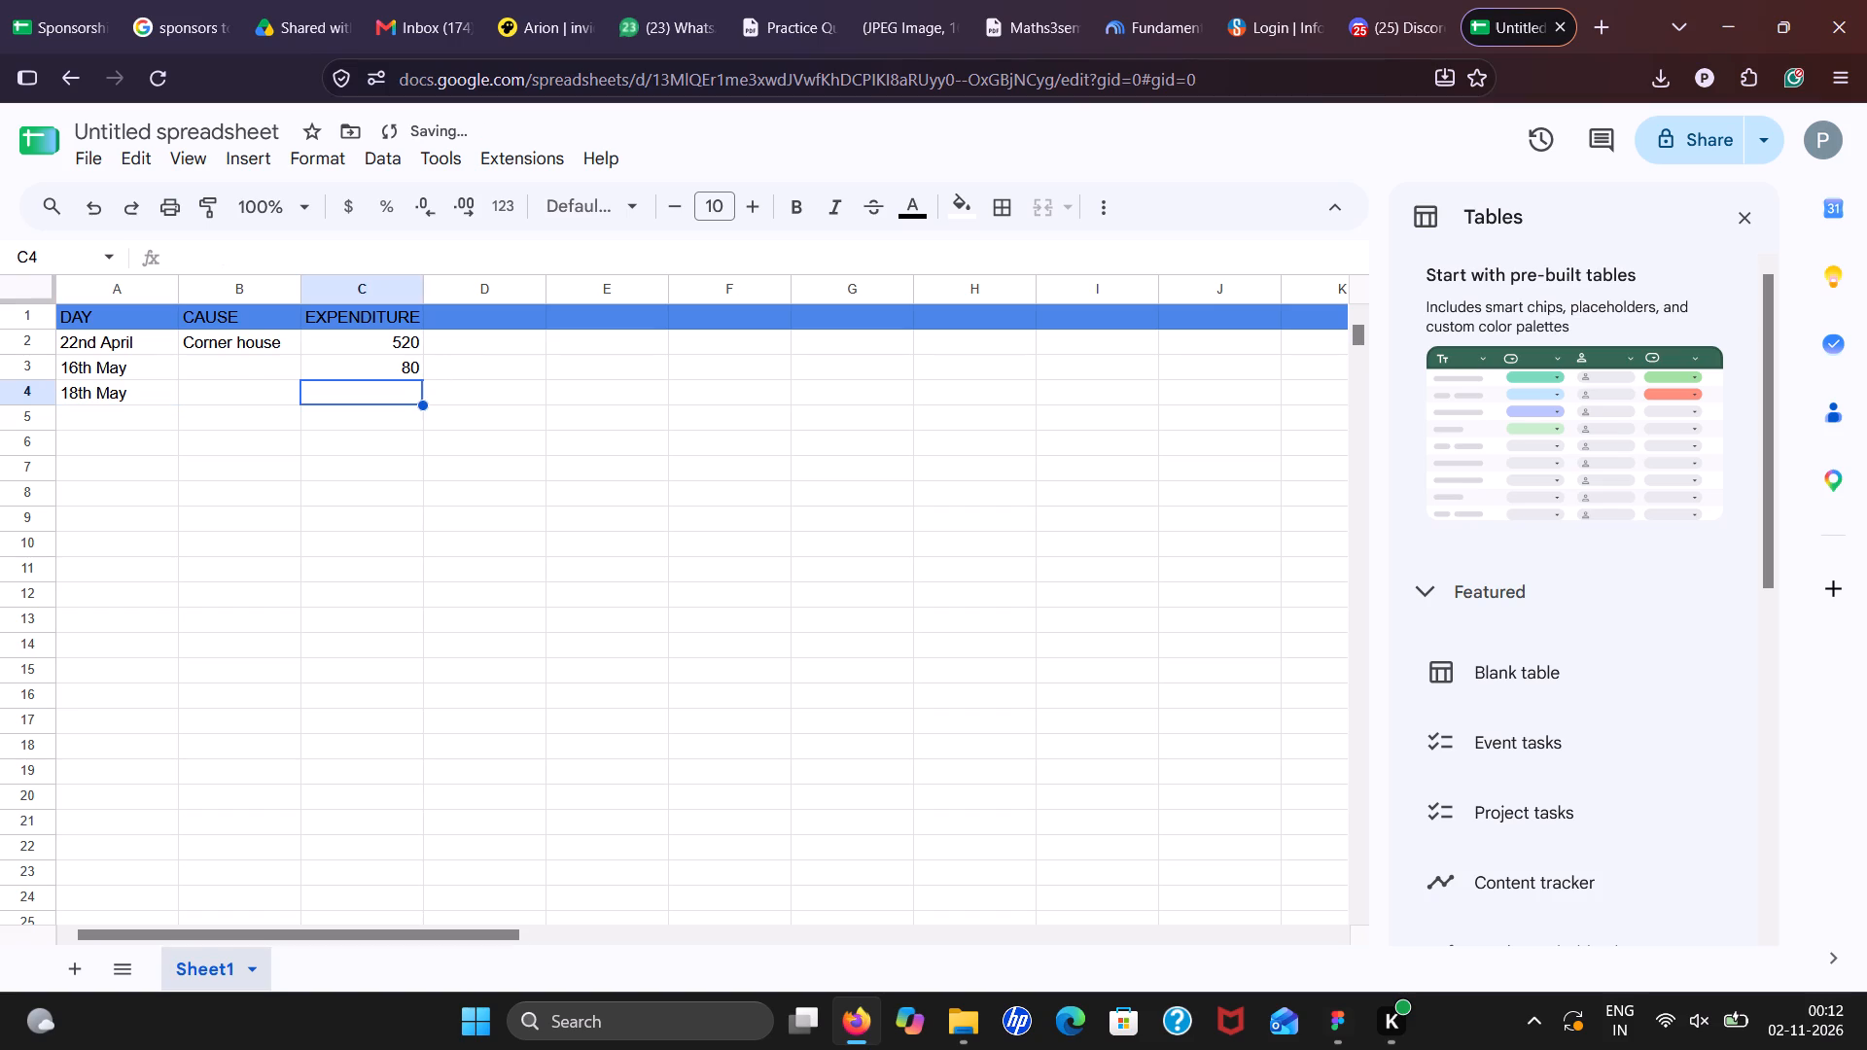
text(370)
click(160, 421)
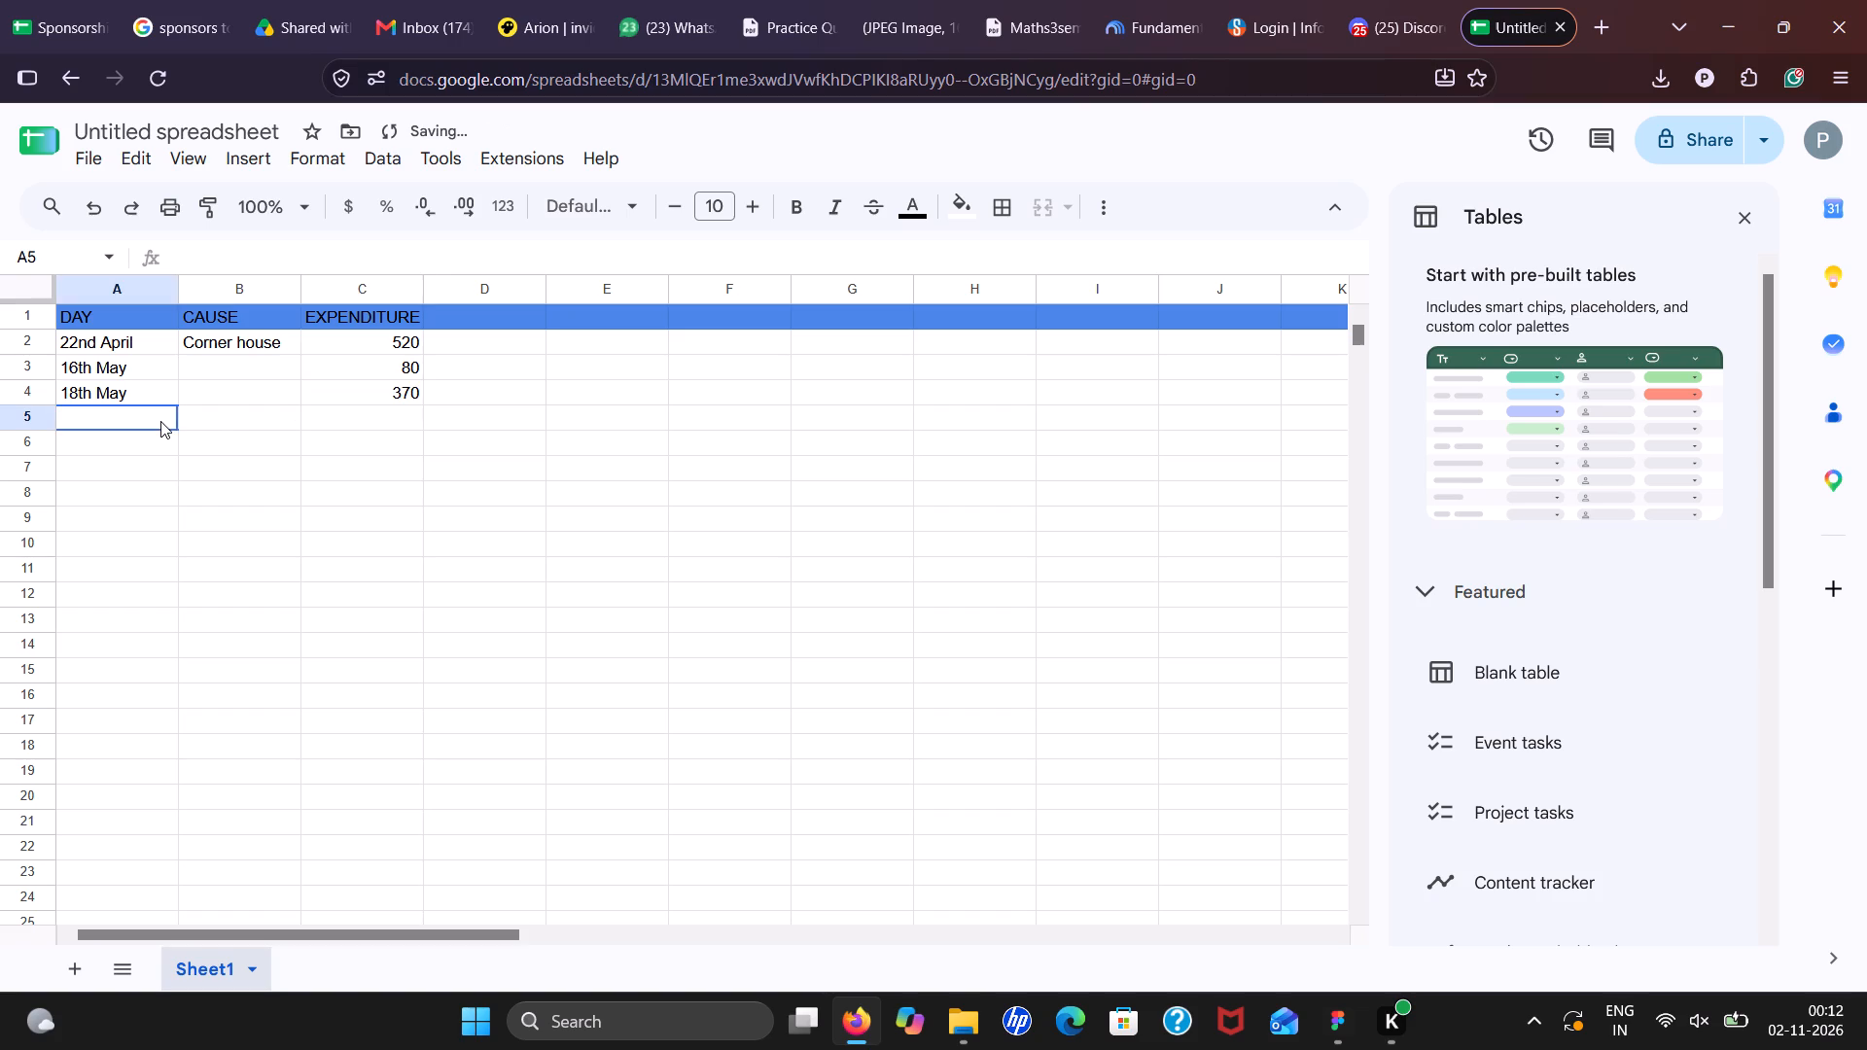
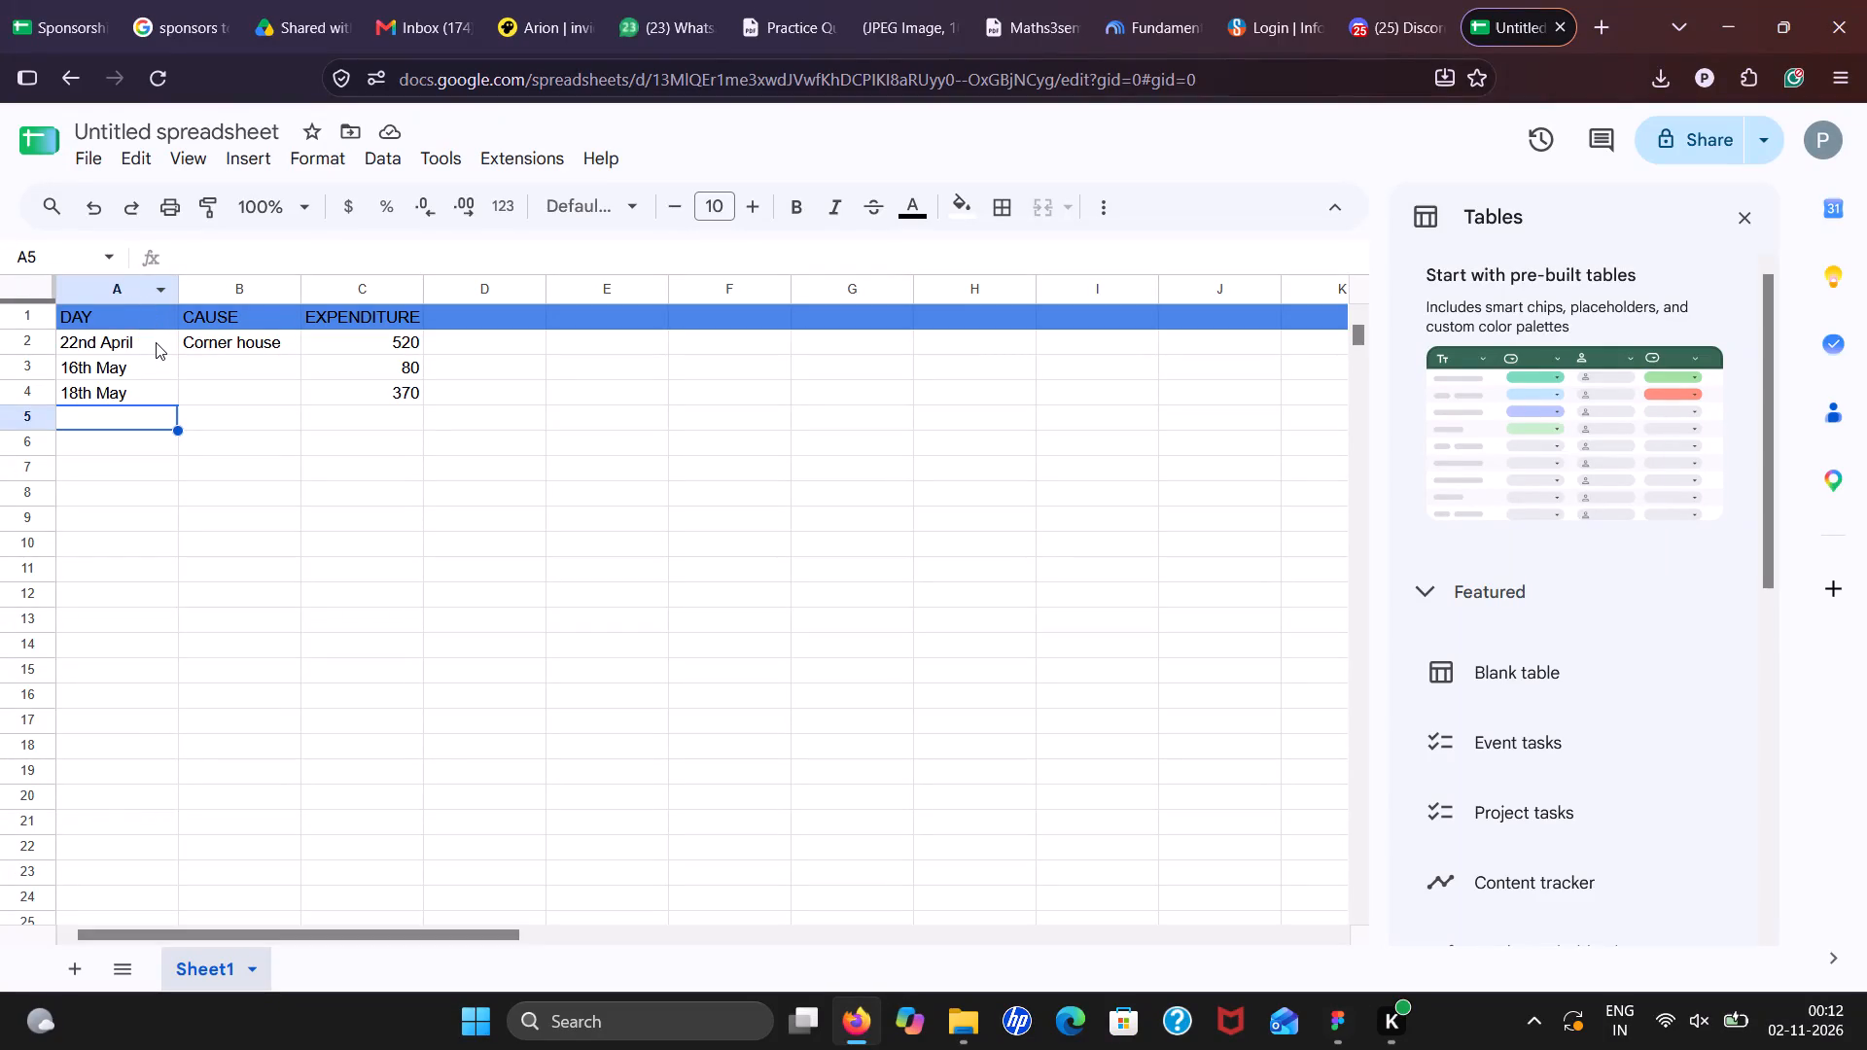
Insert one blank row above the 16th May entry, directly below the 22nd April expense.
click(156, 342)
right_click(156, 342)
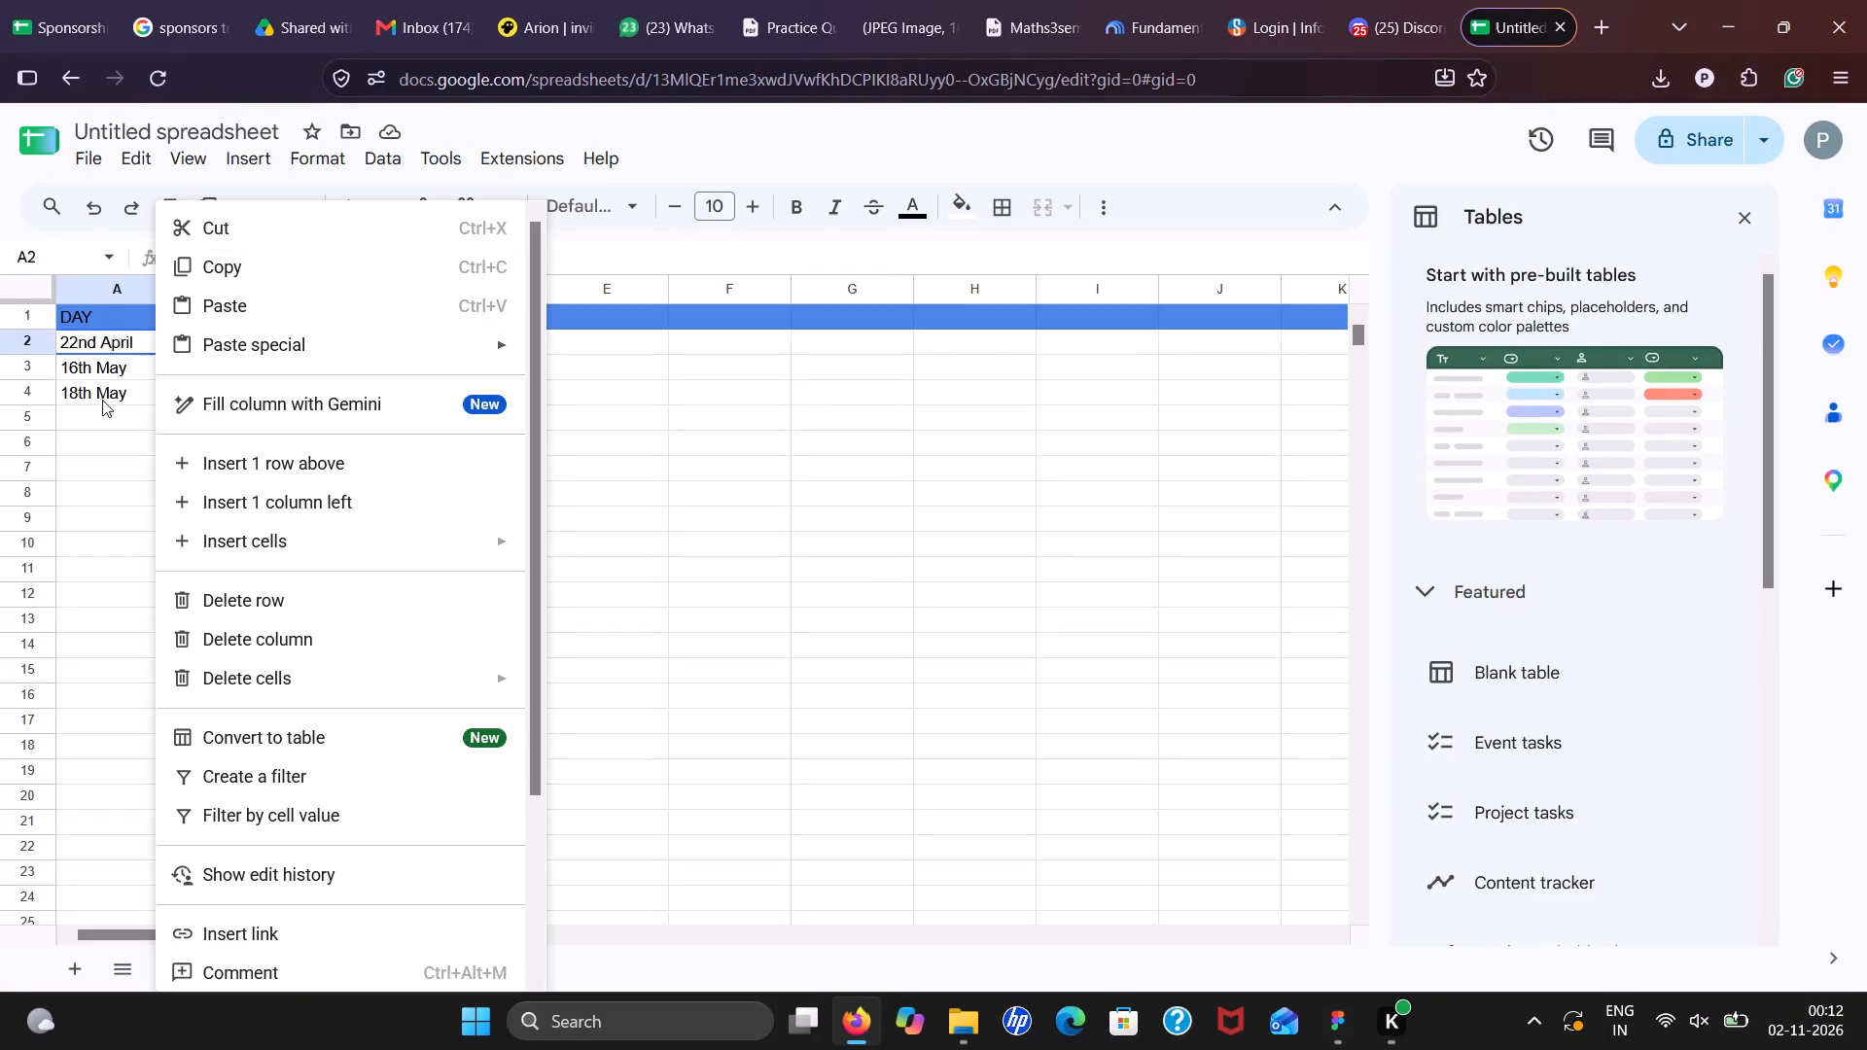
click(105, 370)
right_click(105, 370)
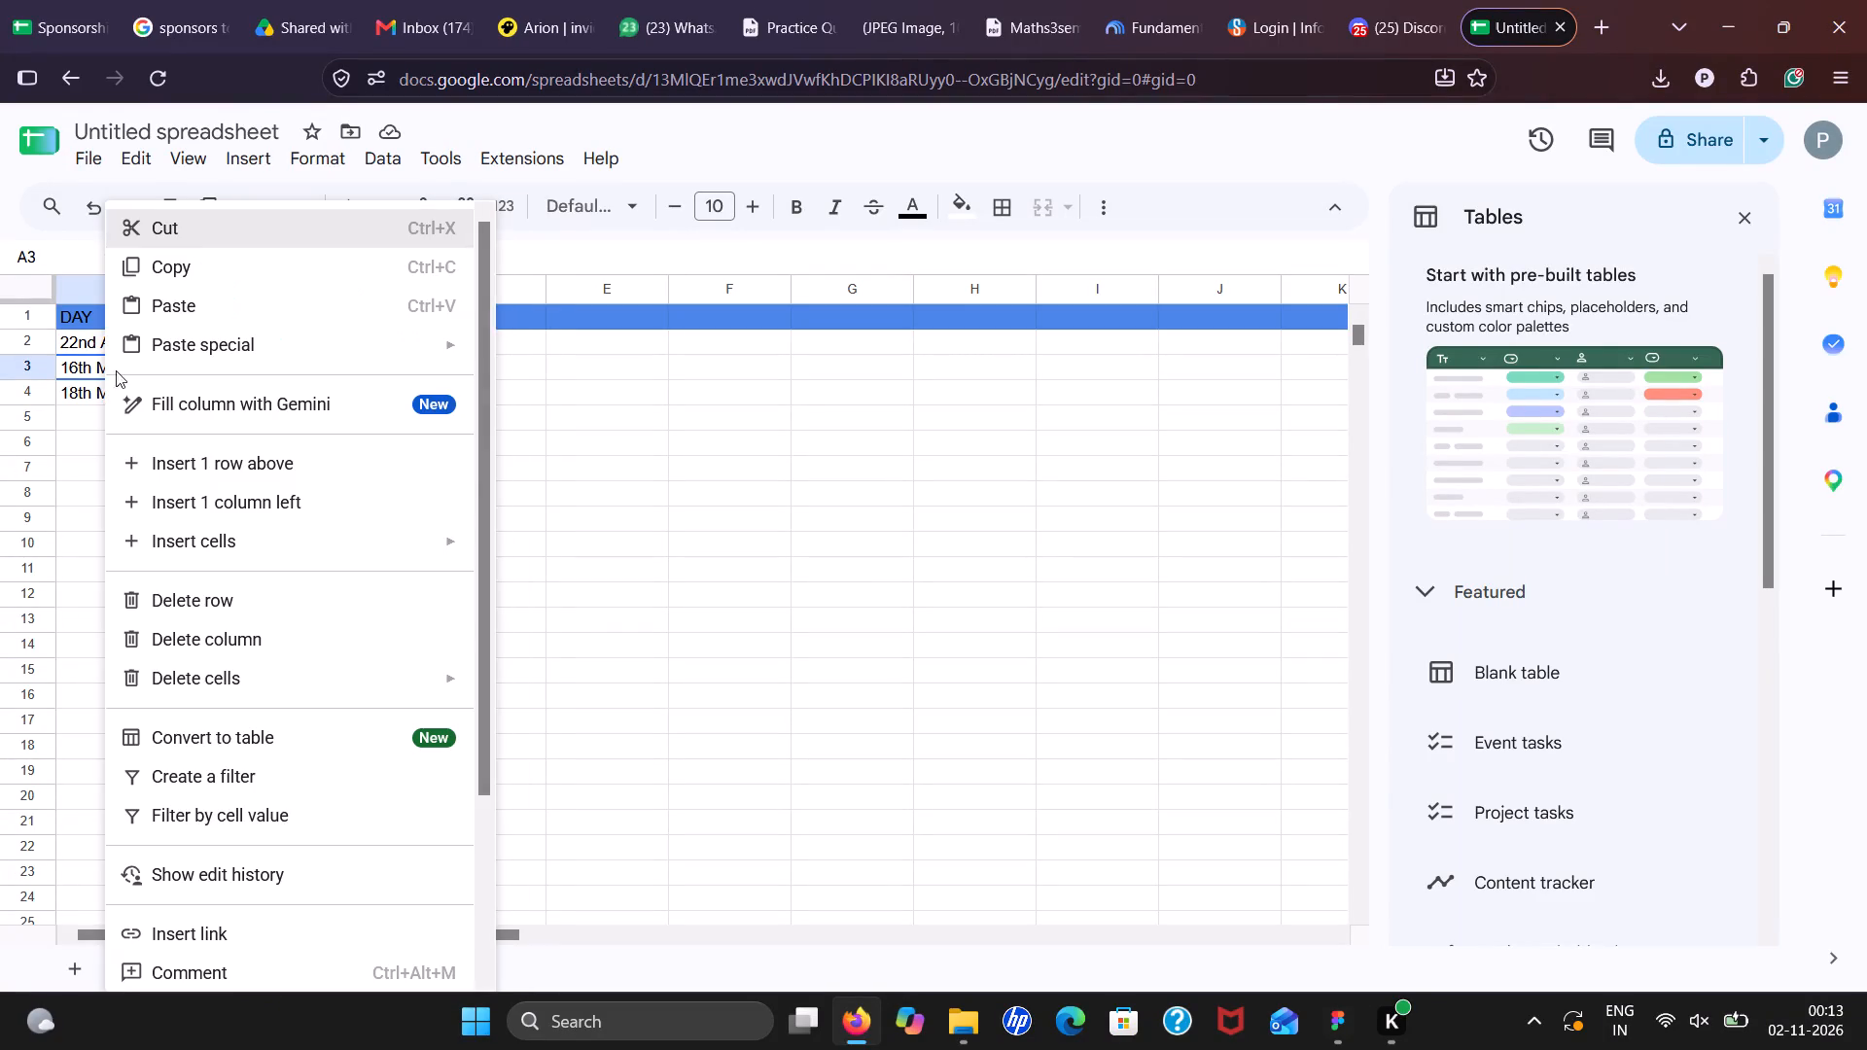
click(183, 471)
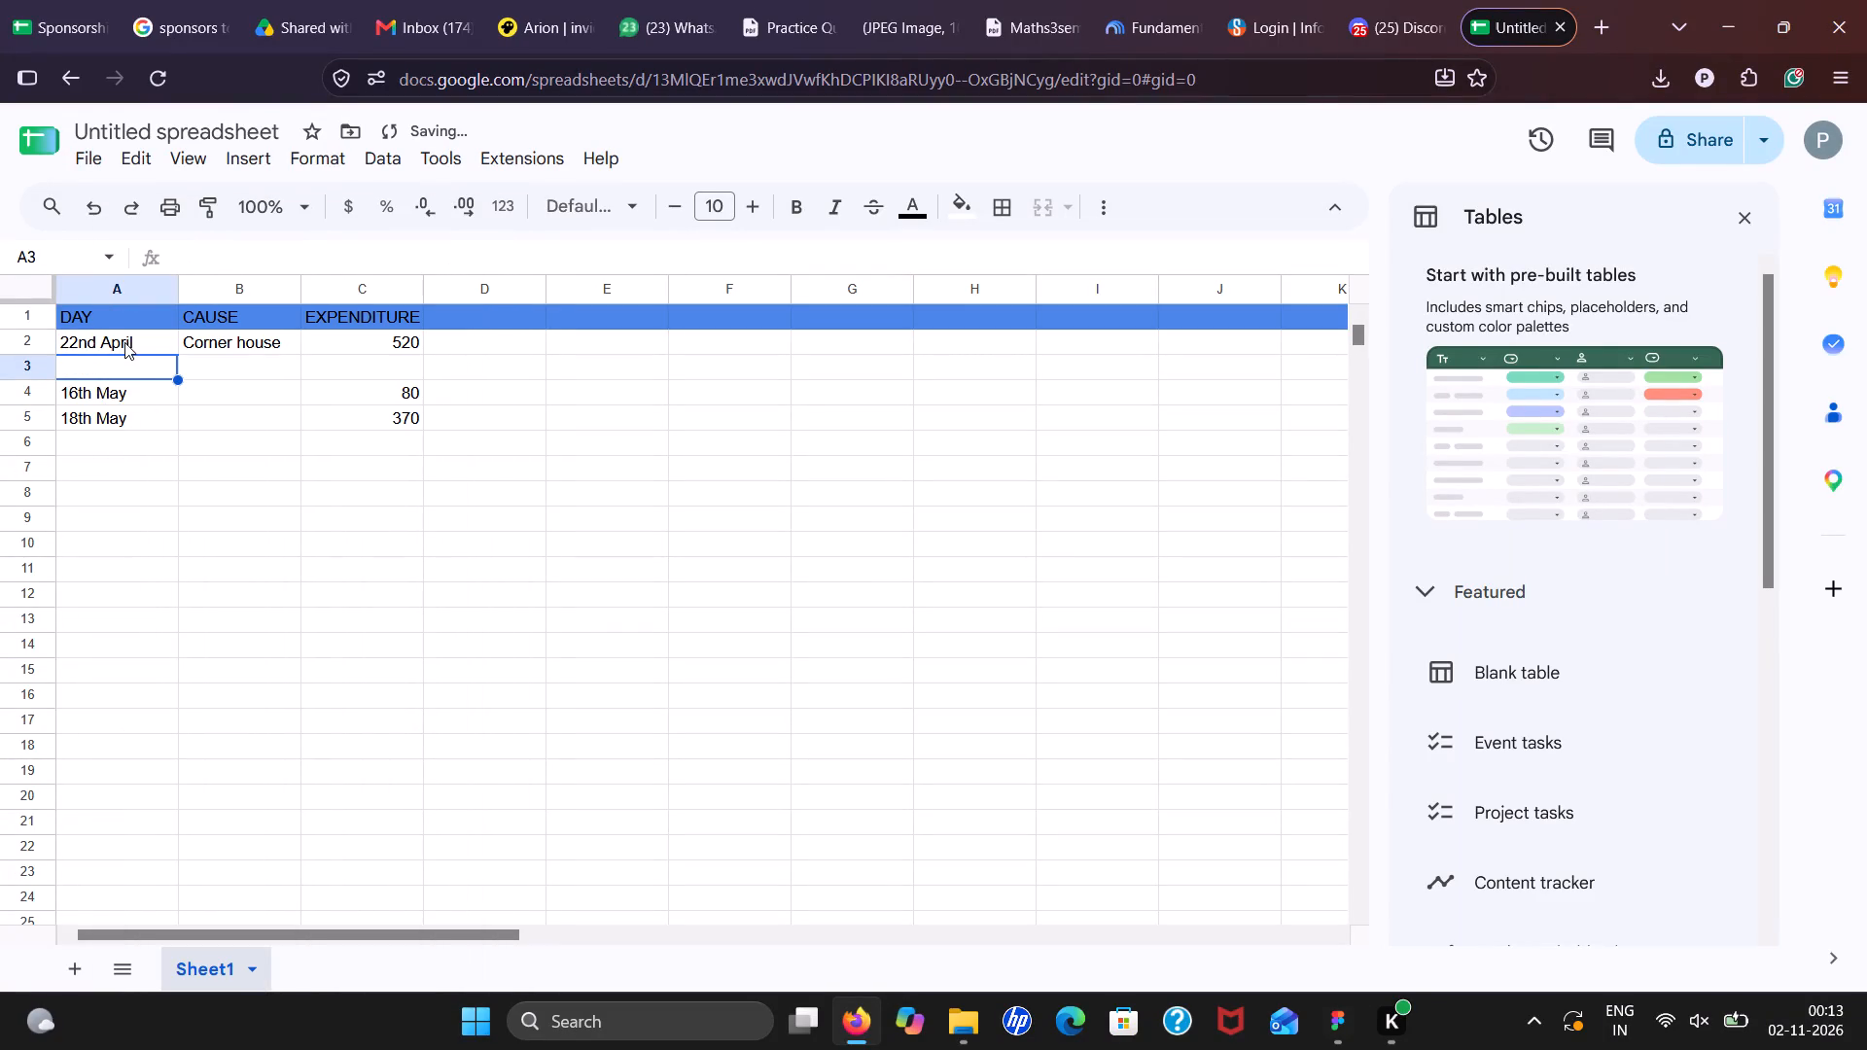
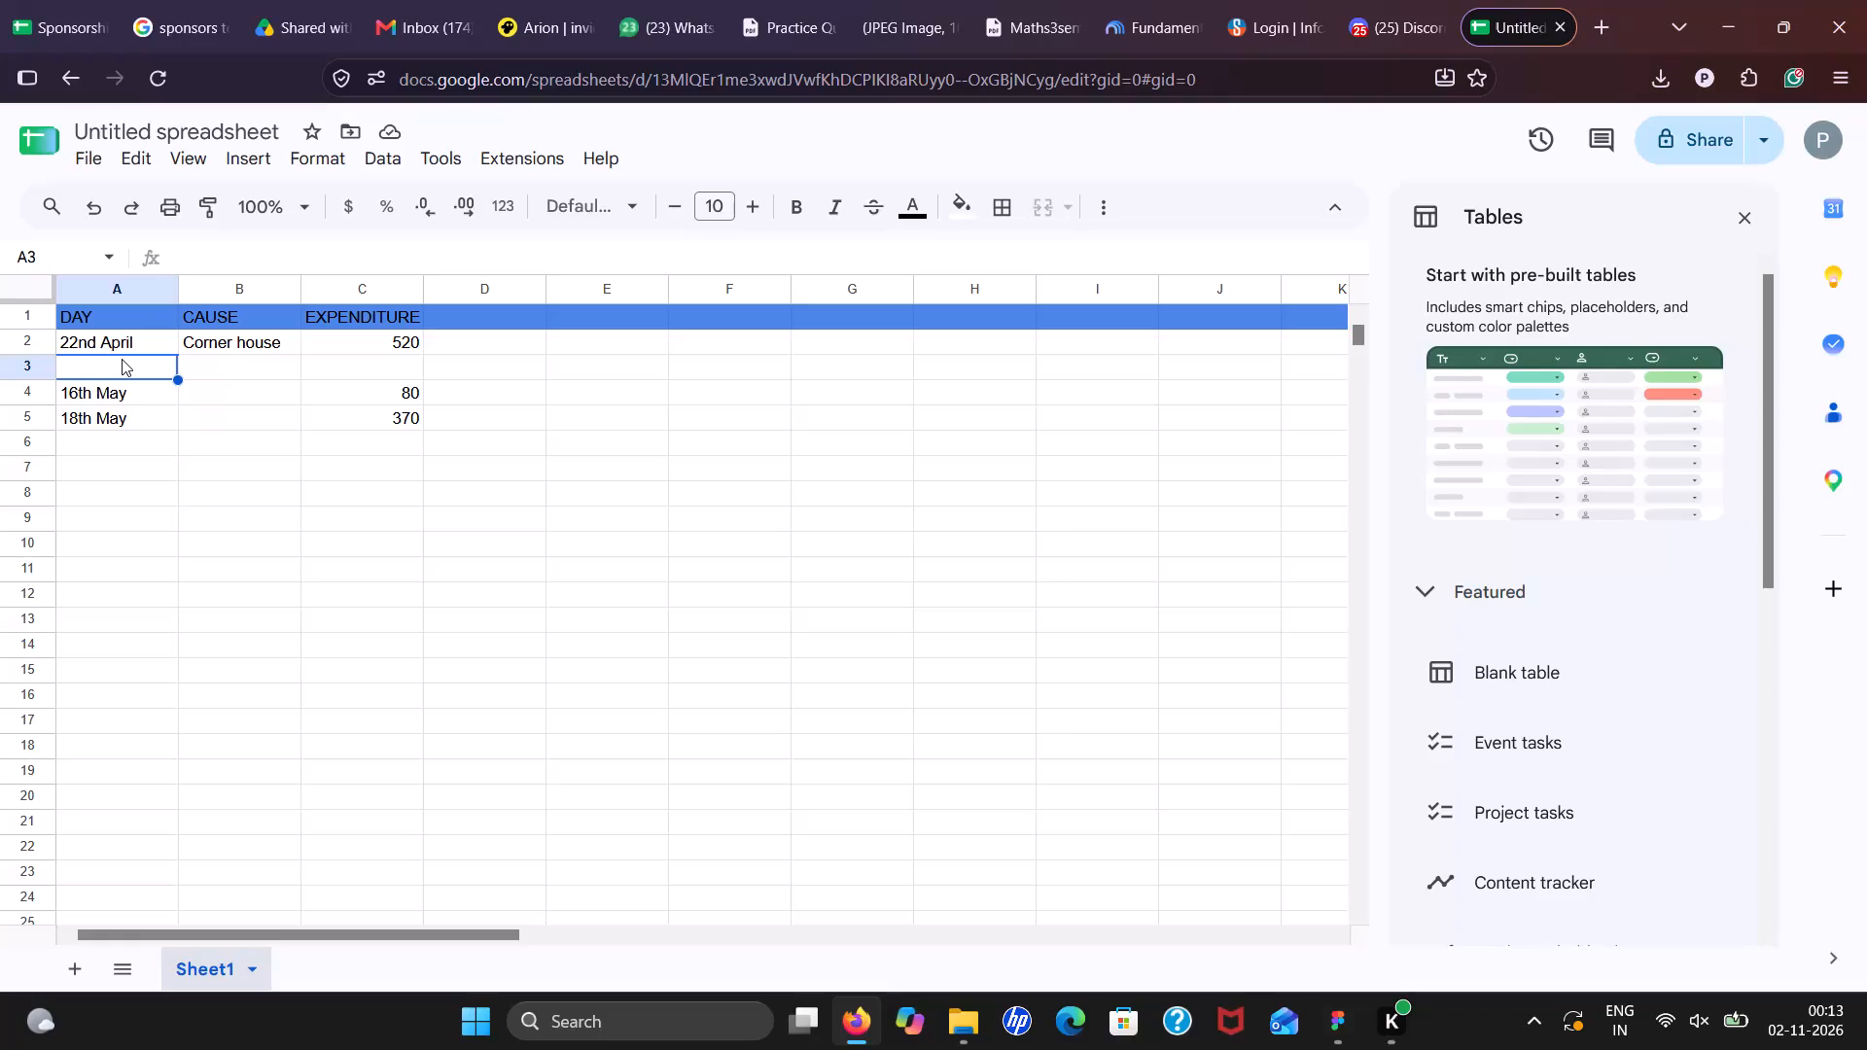
Fill the blank row below the 22nd April expense with day 26th April, cause Alc and expenditure 195.
text(26)
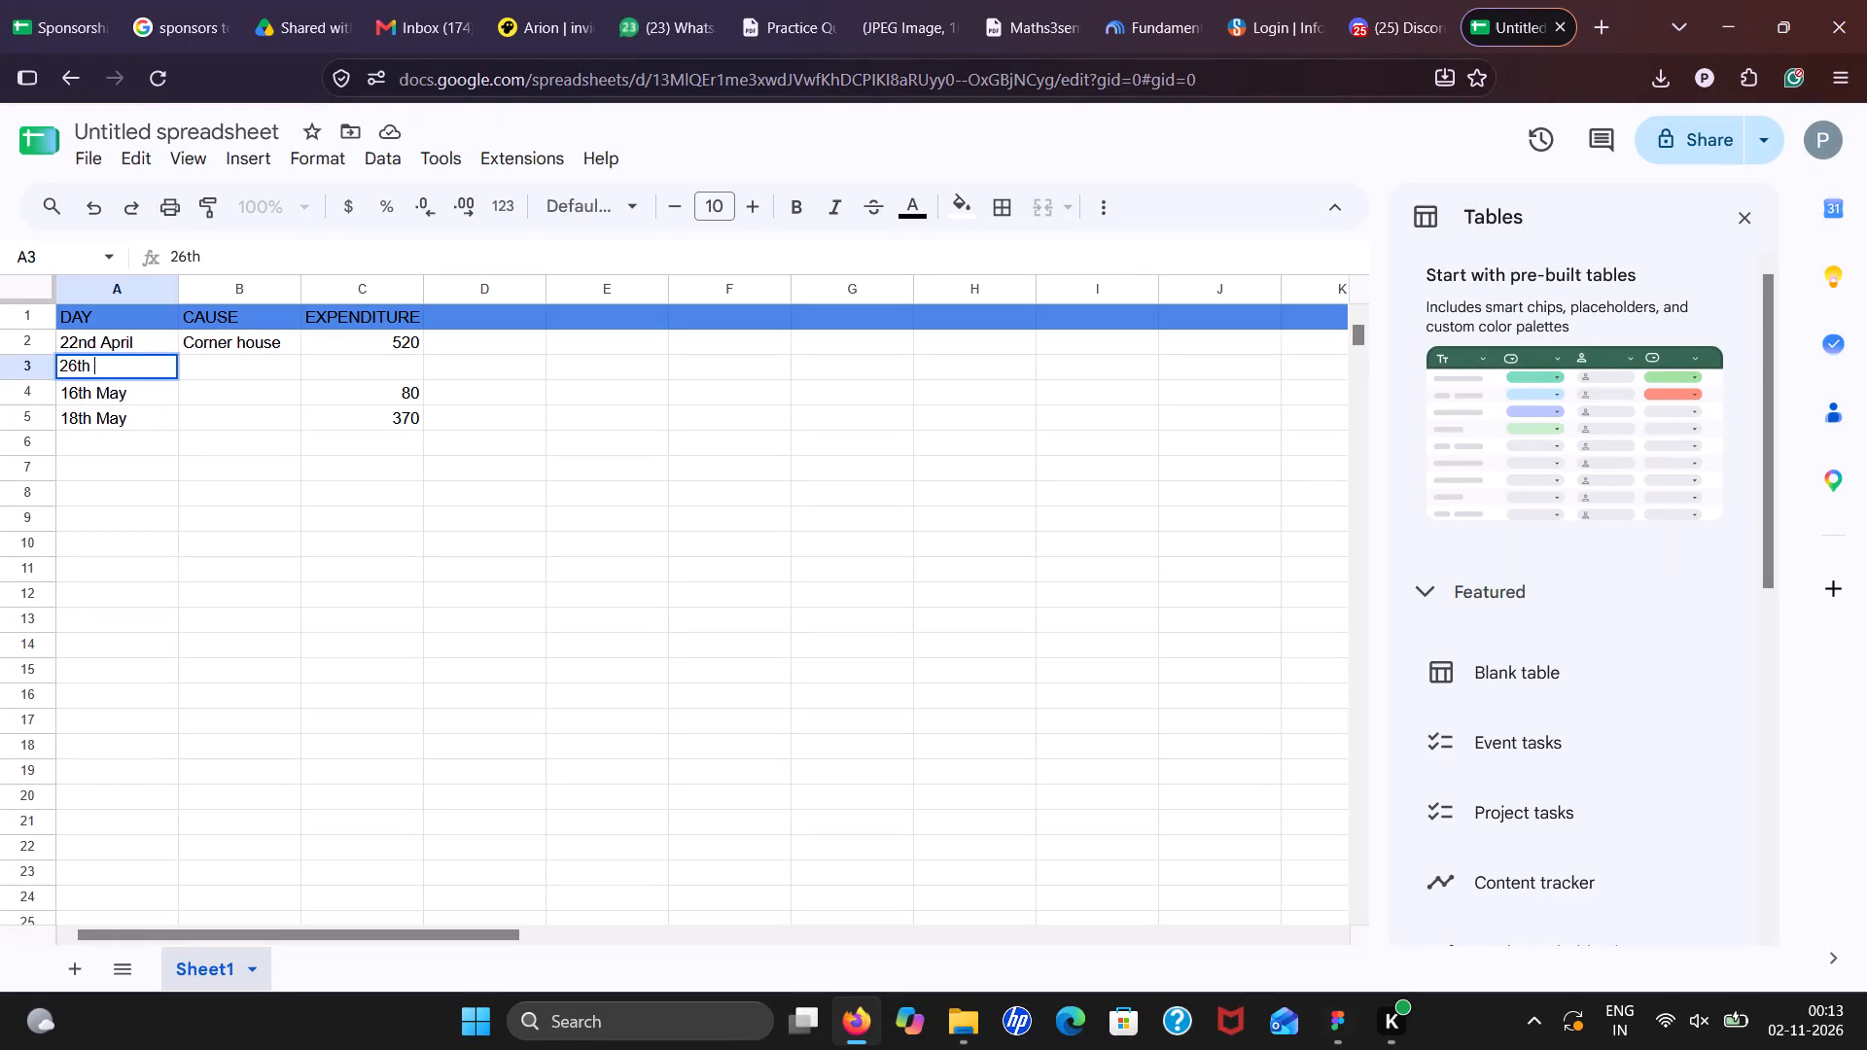
text(pril)
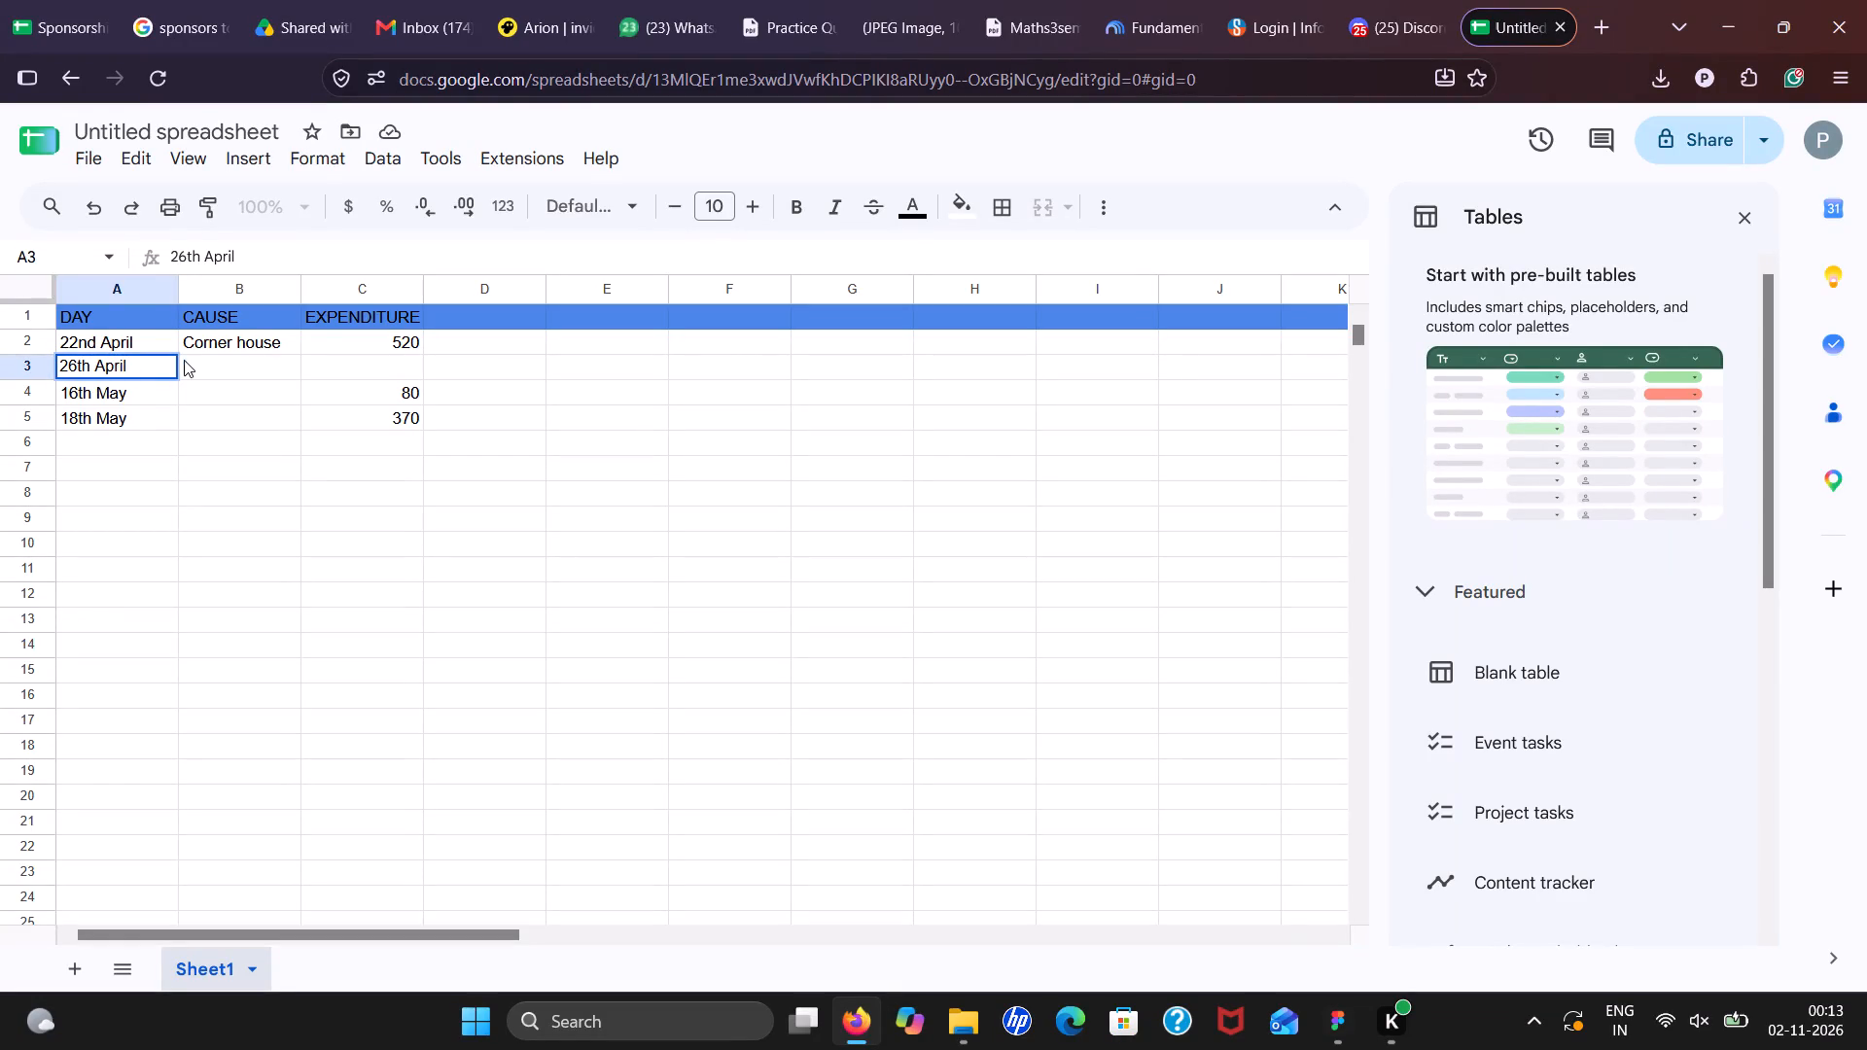
click(193, 360)
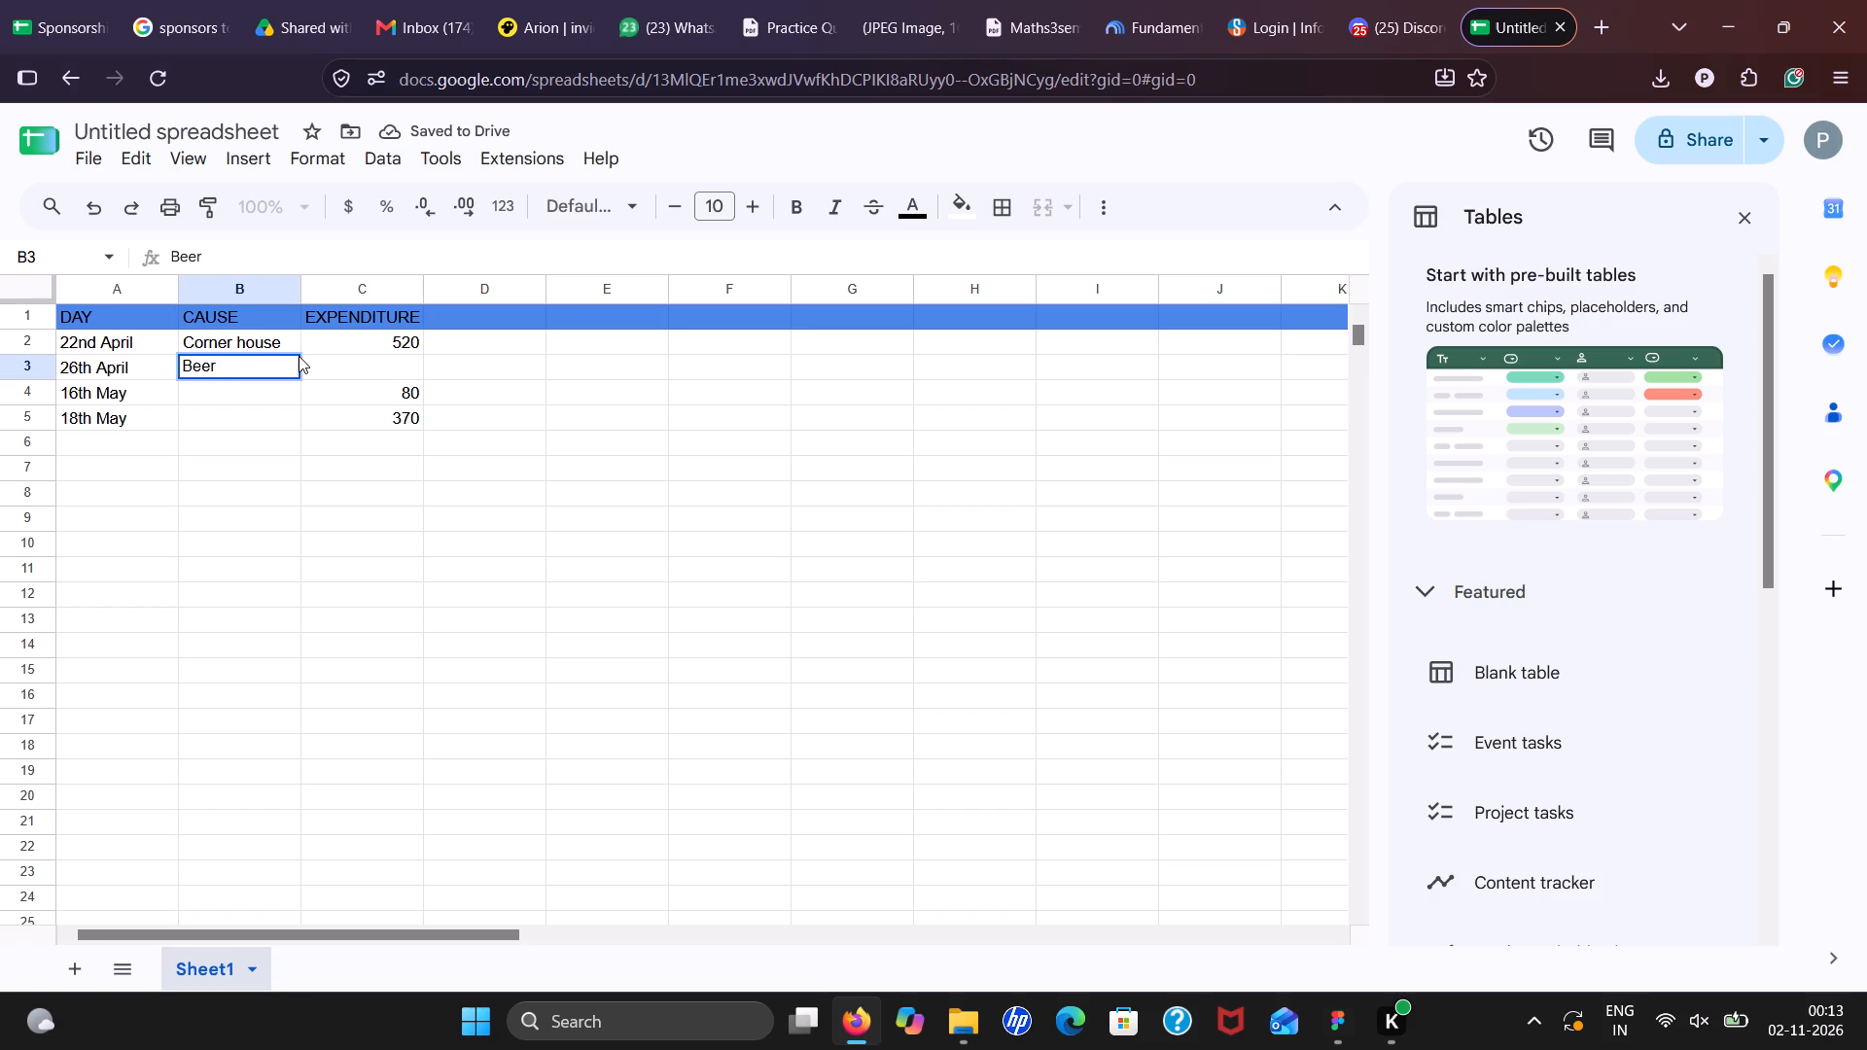
key(BackSpace)
key(BackSpace)
key(BackSpace)
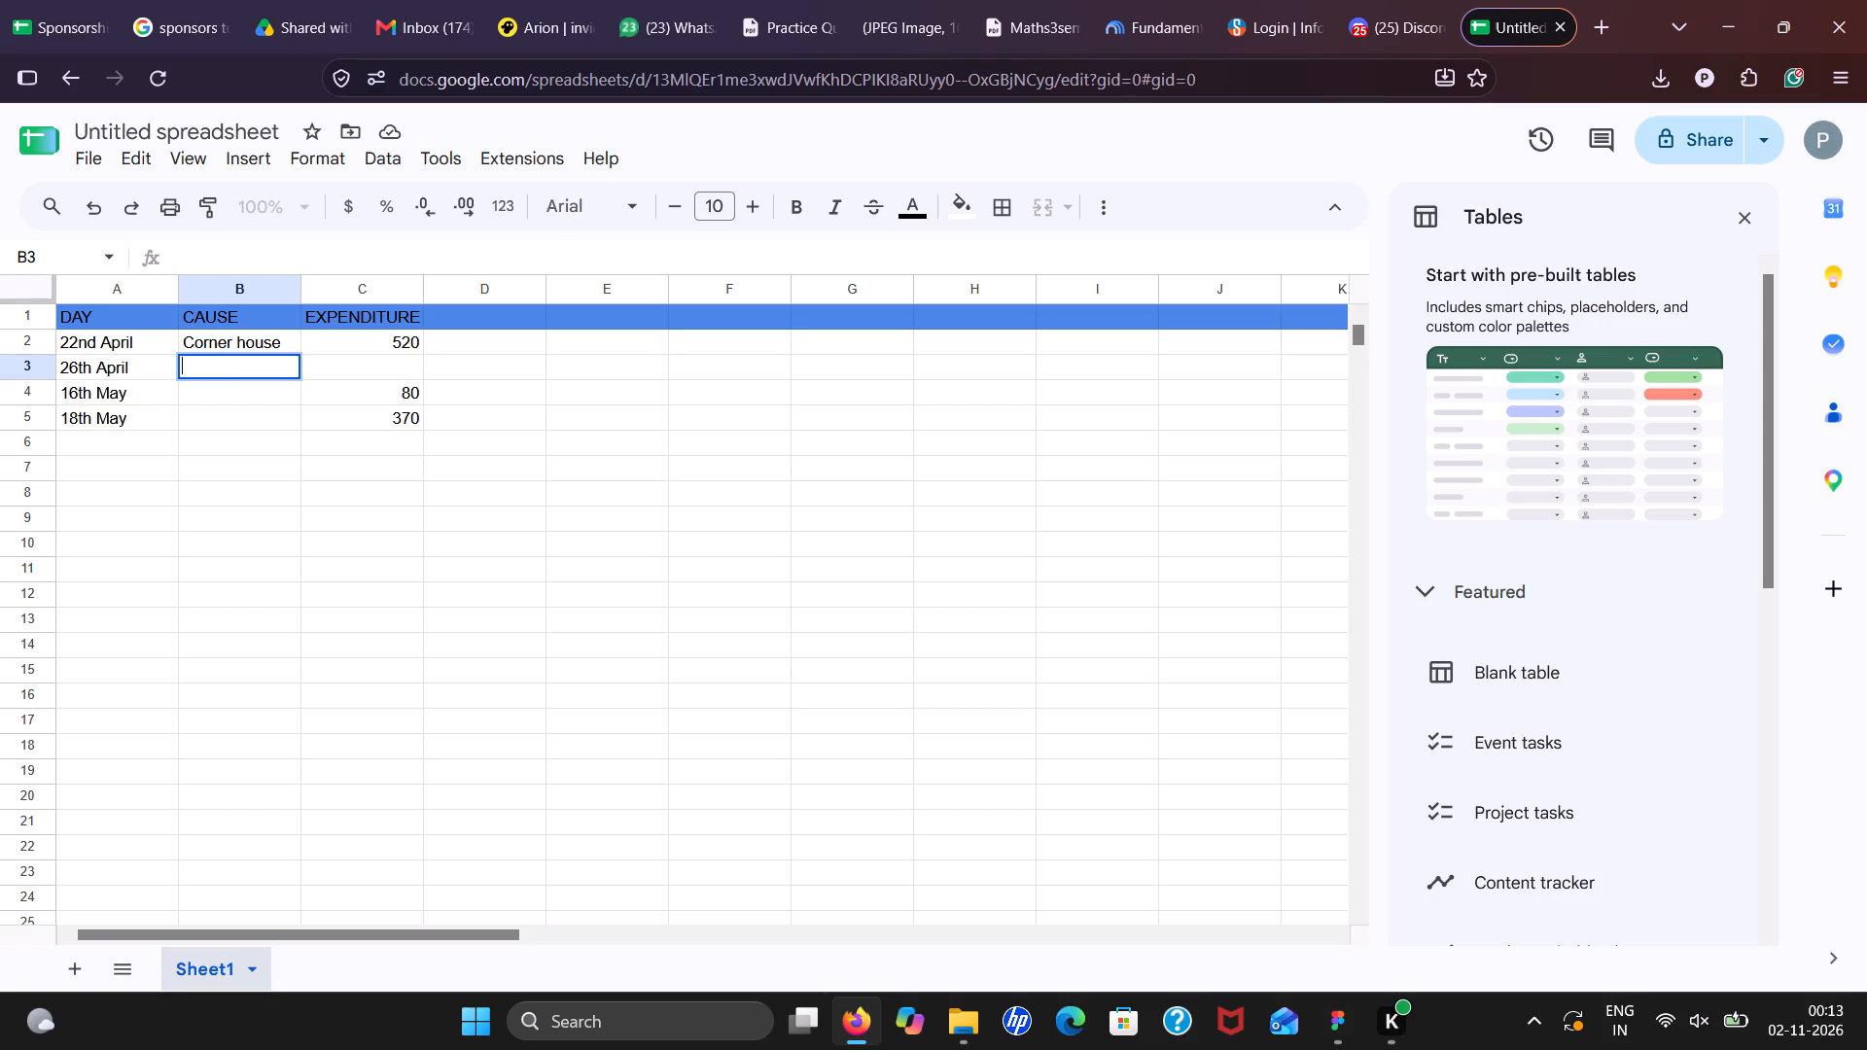
click(400, 366)
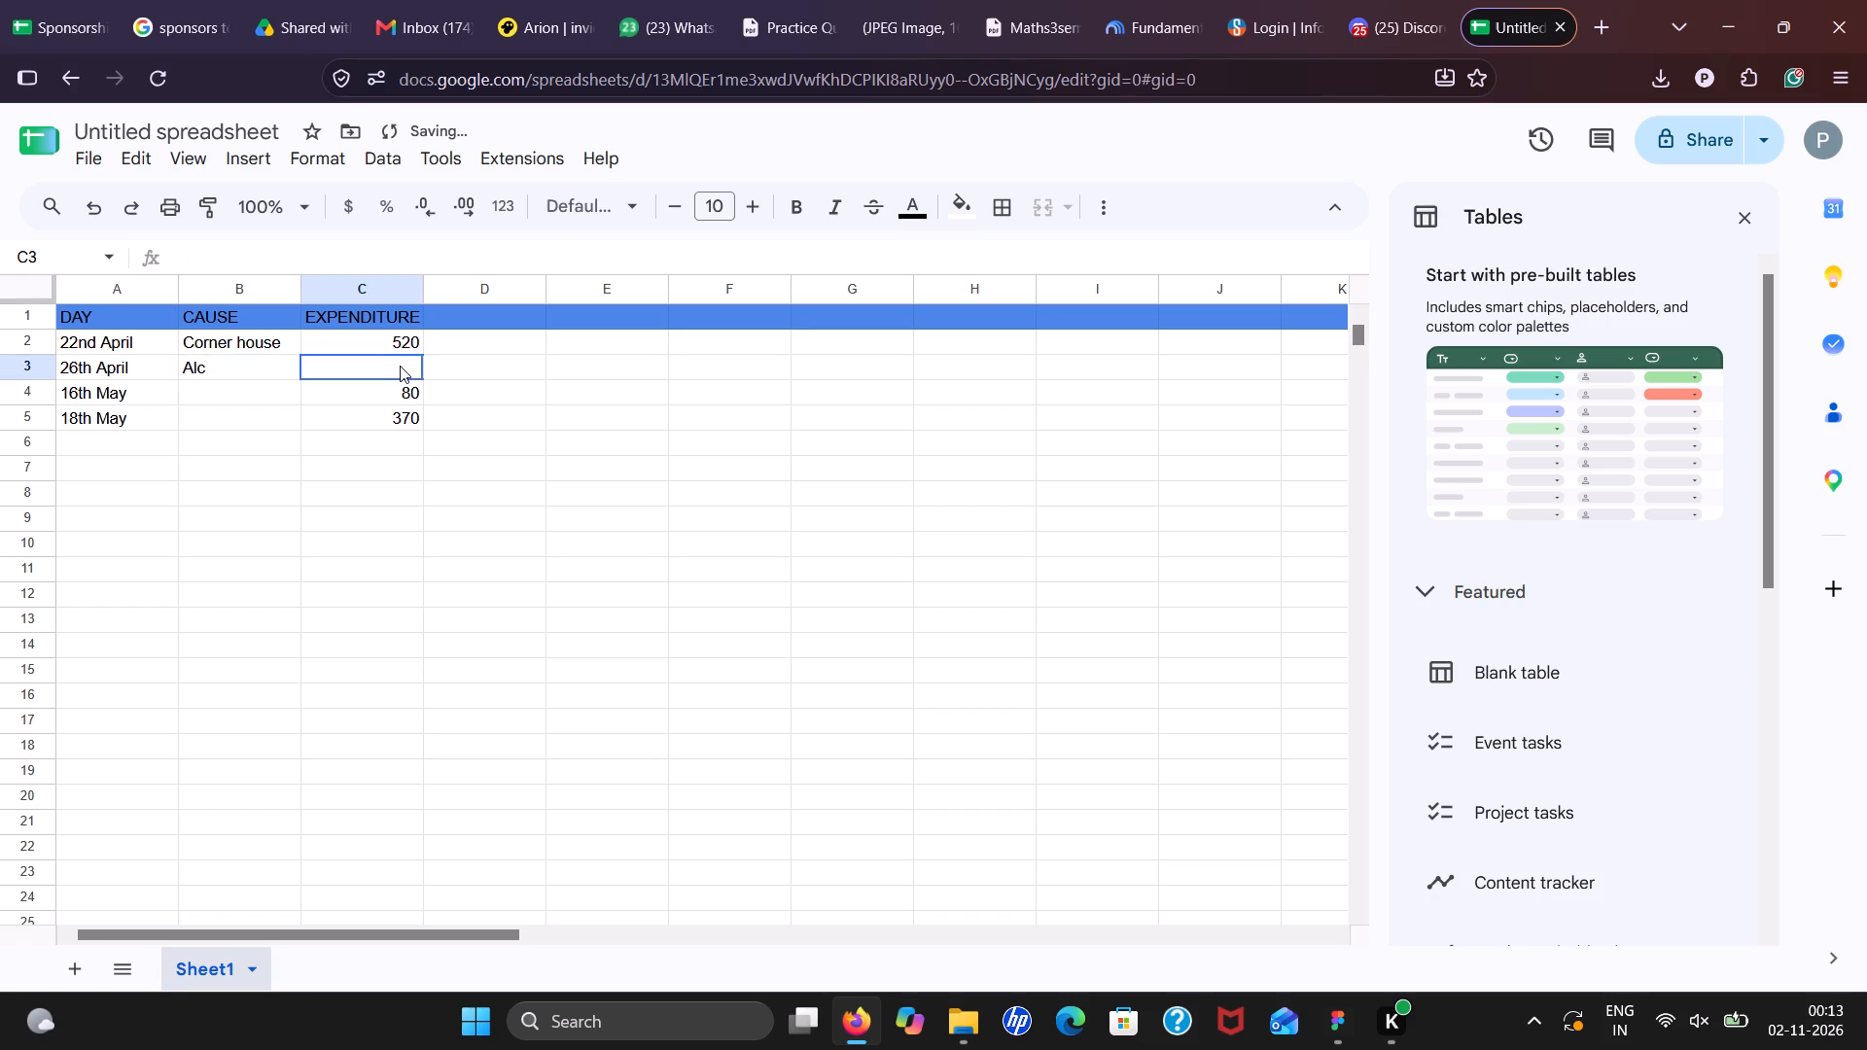
text(195)
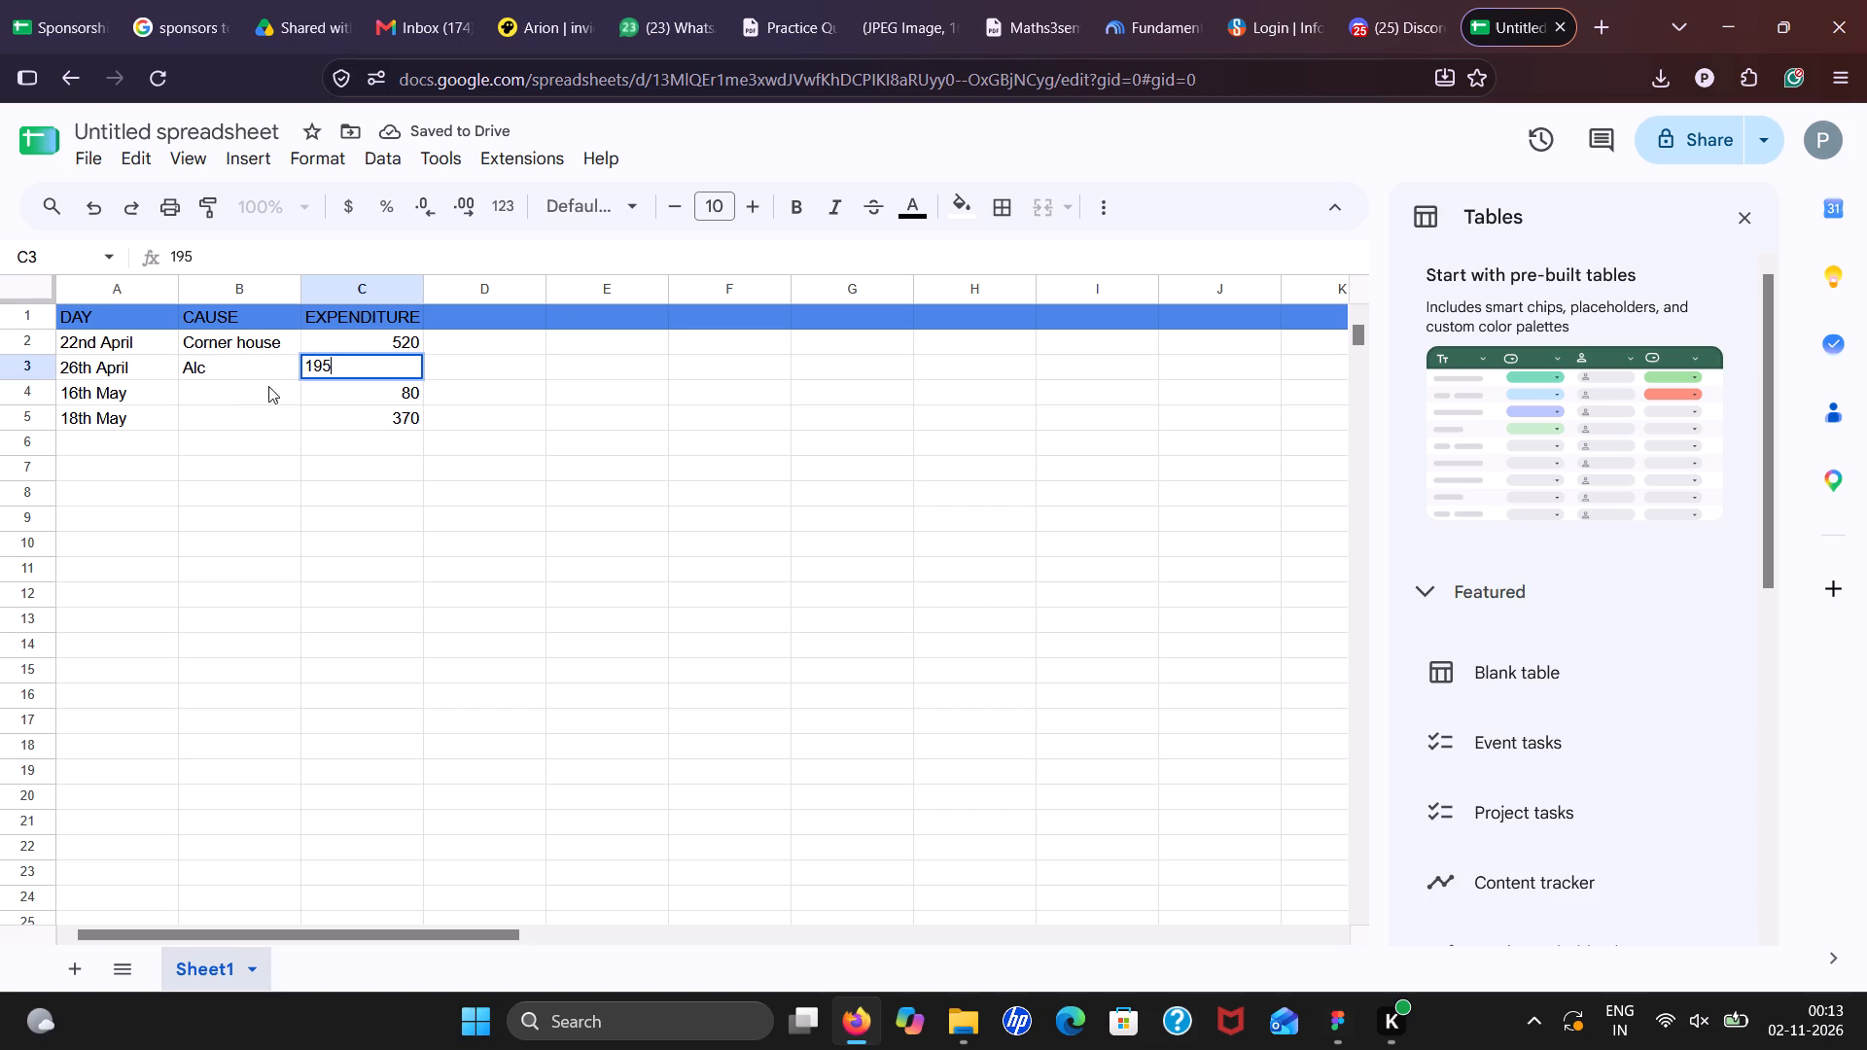
Insert a row above the 16th May entry and enter cause Cali b with expenditure 520 in it.
click(248, 394)
right_click(248, 394)
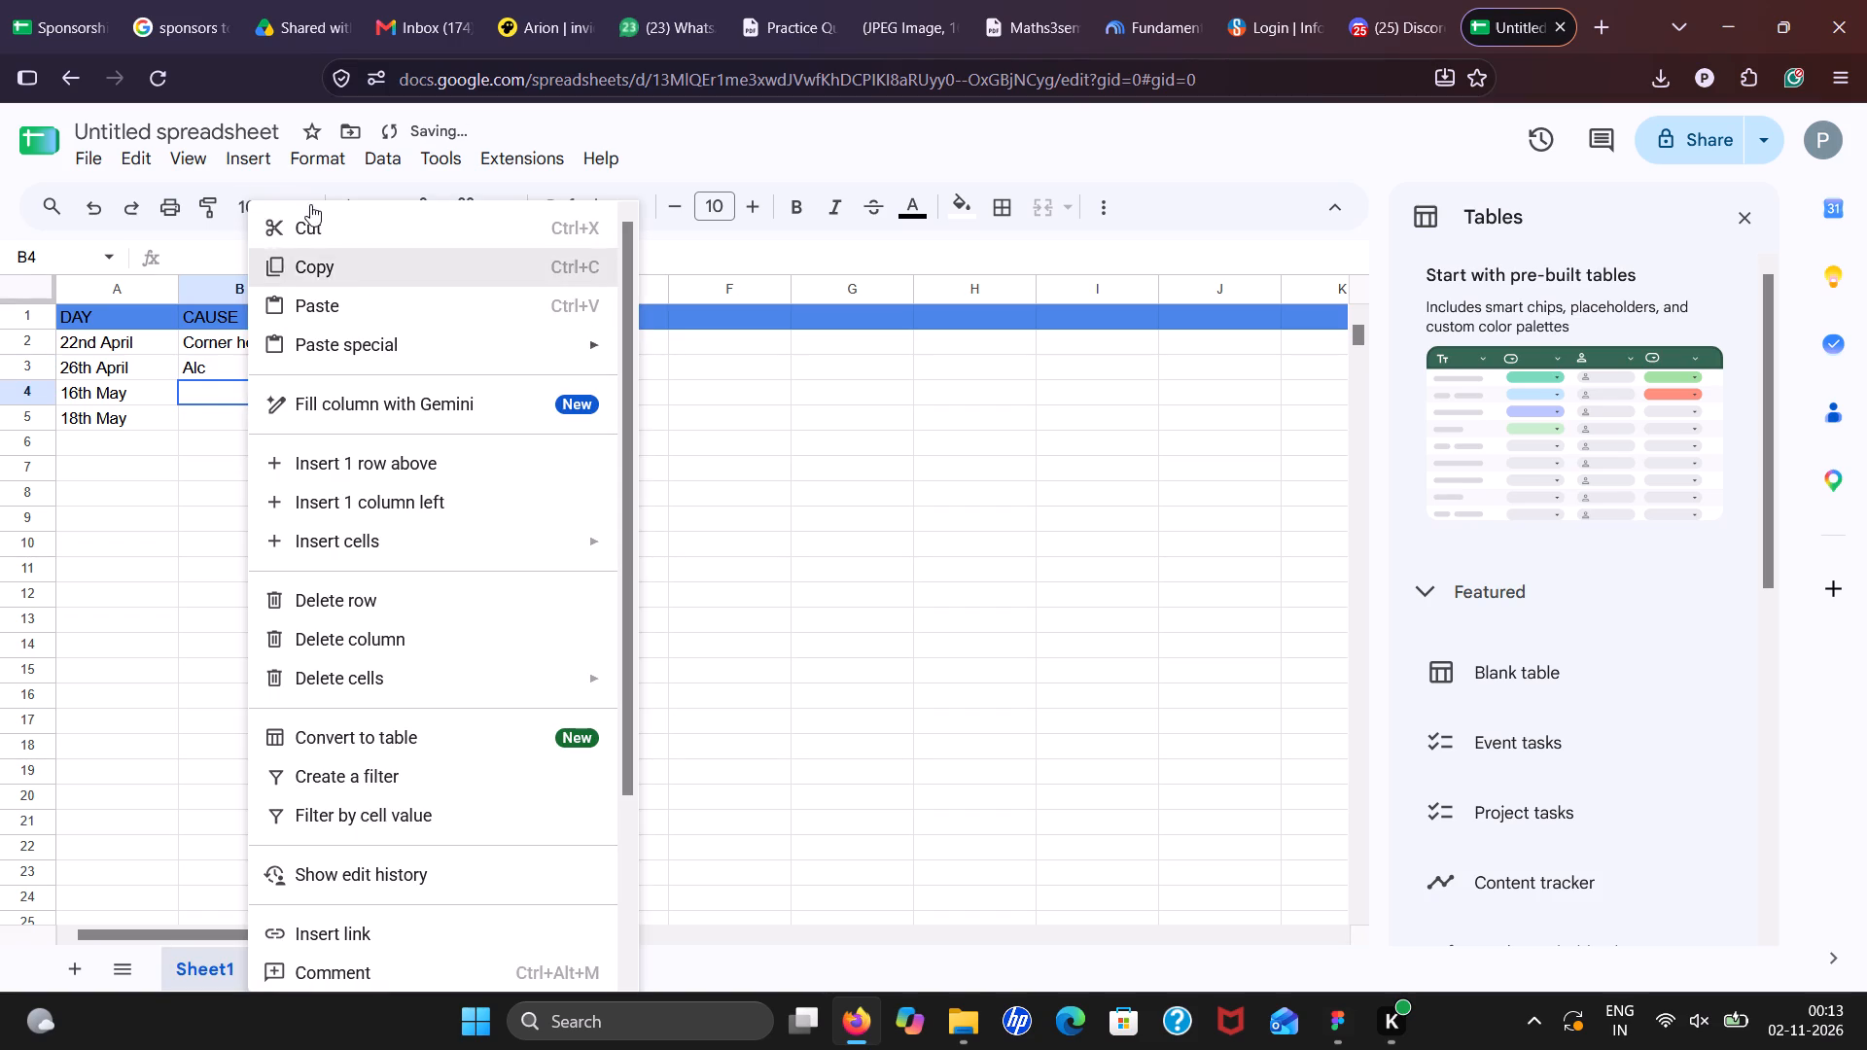
click(347, 454)
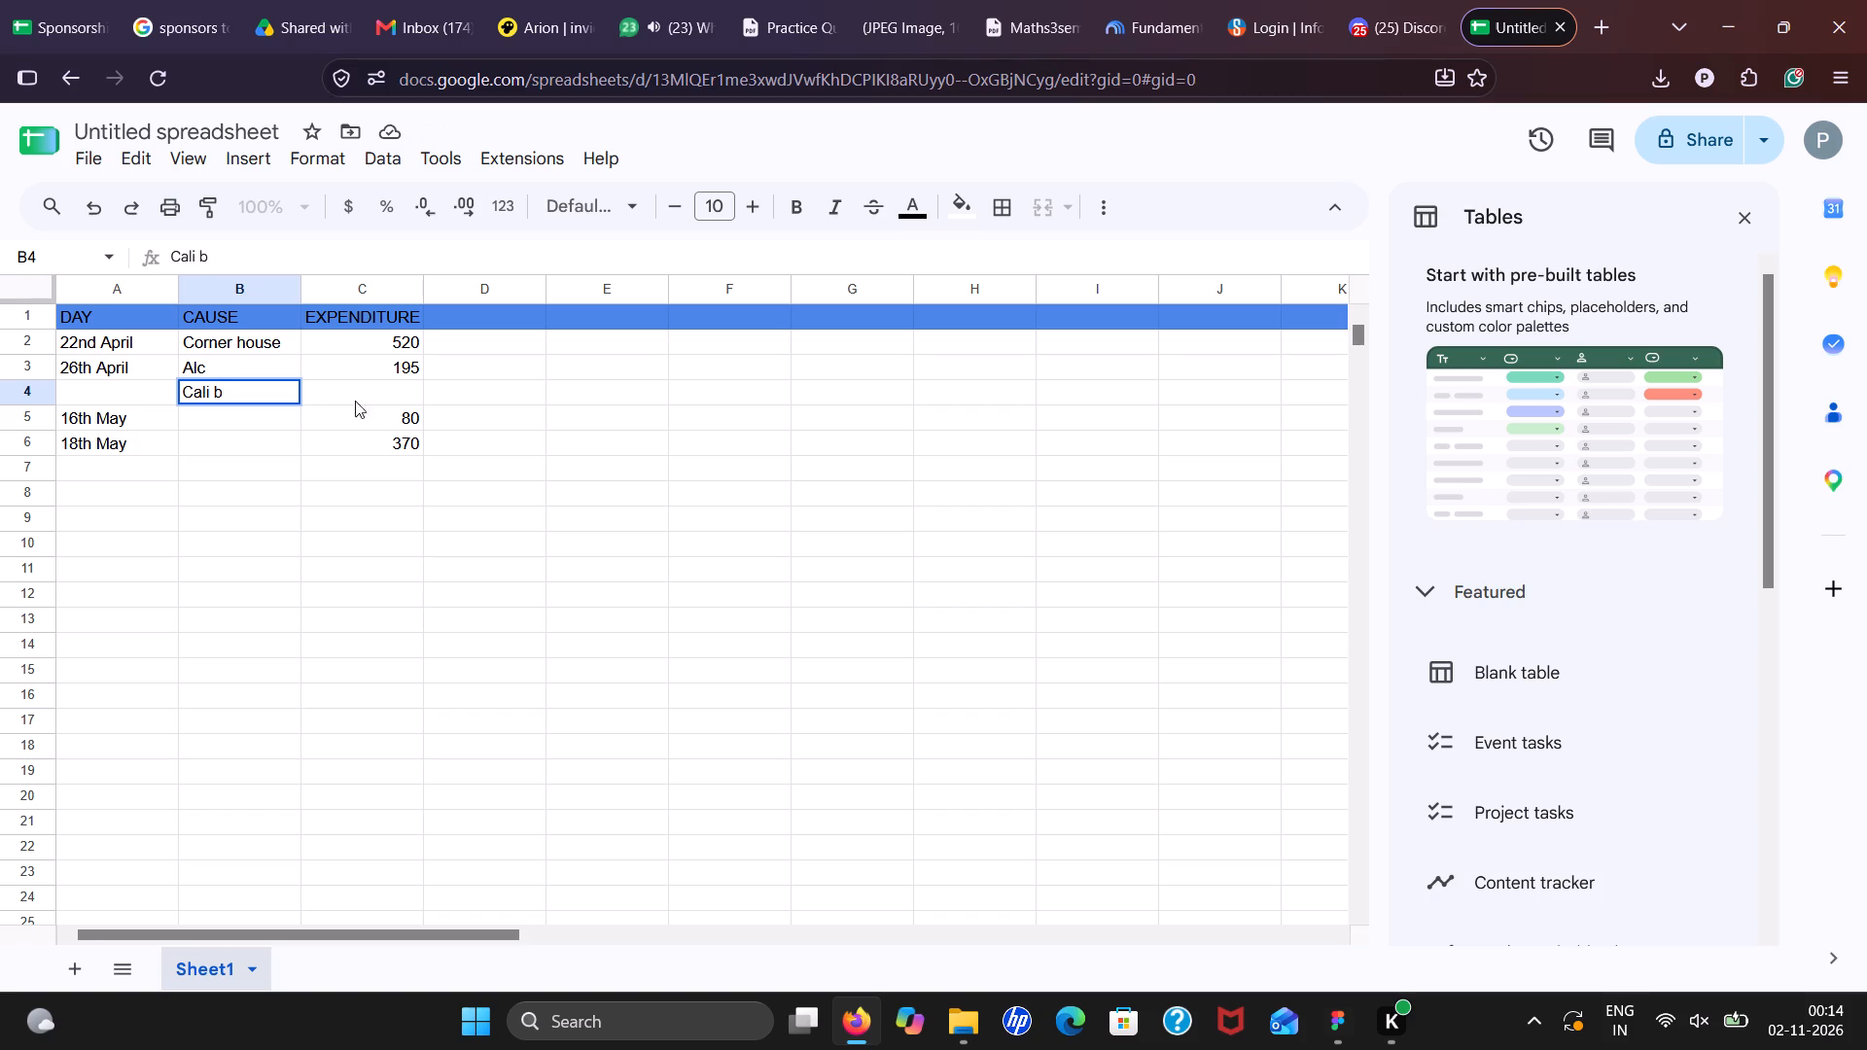
click(394, 399)
text(520)
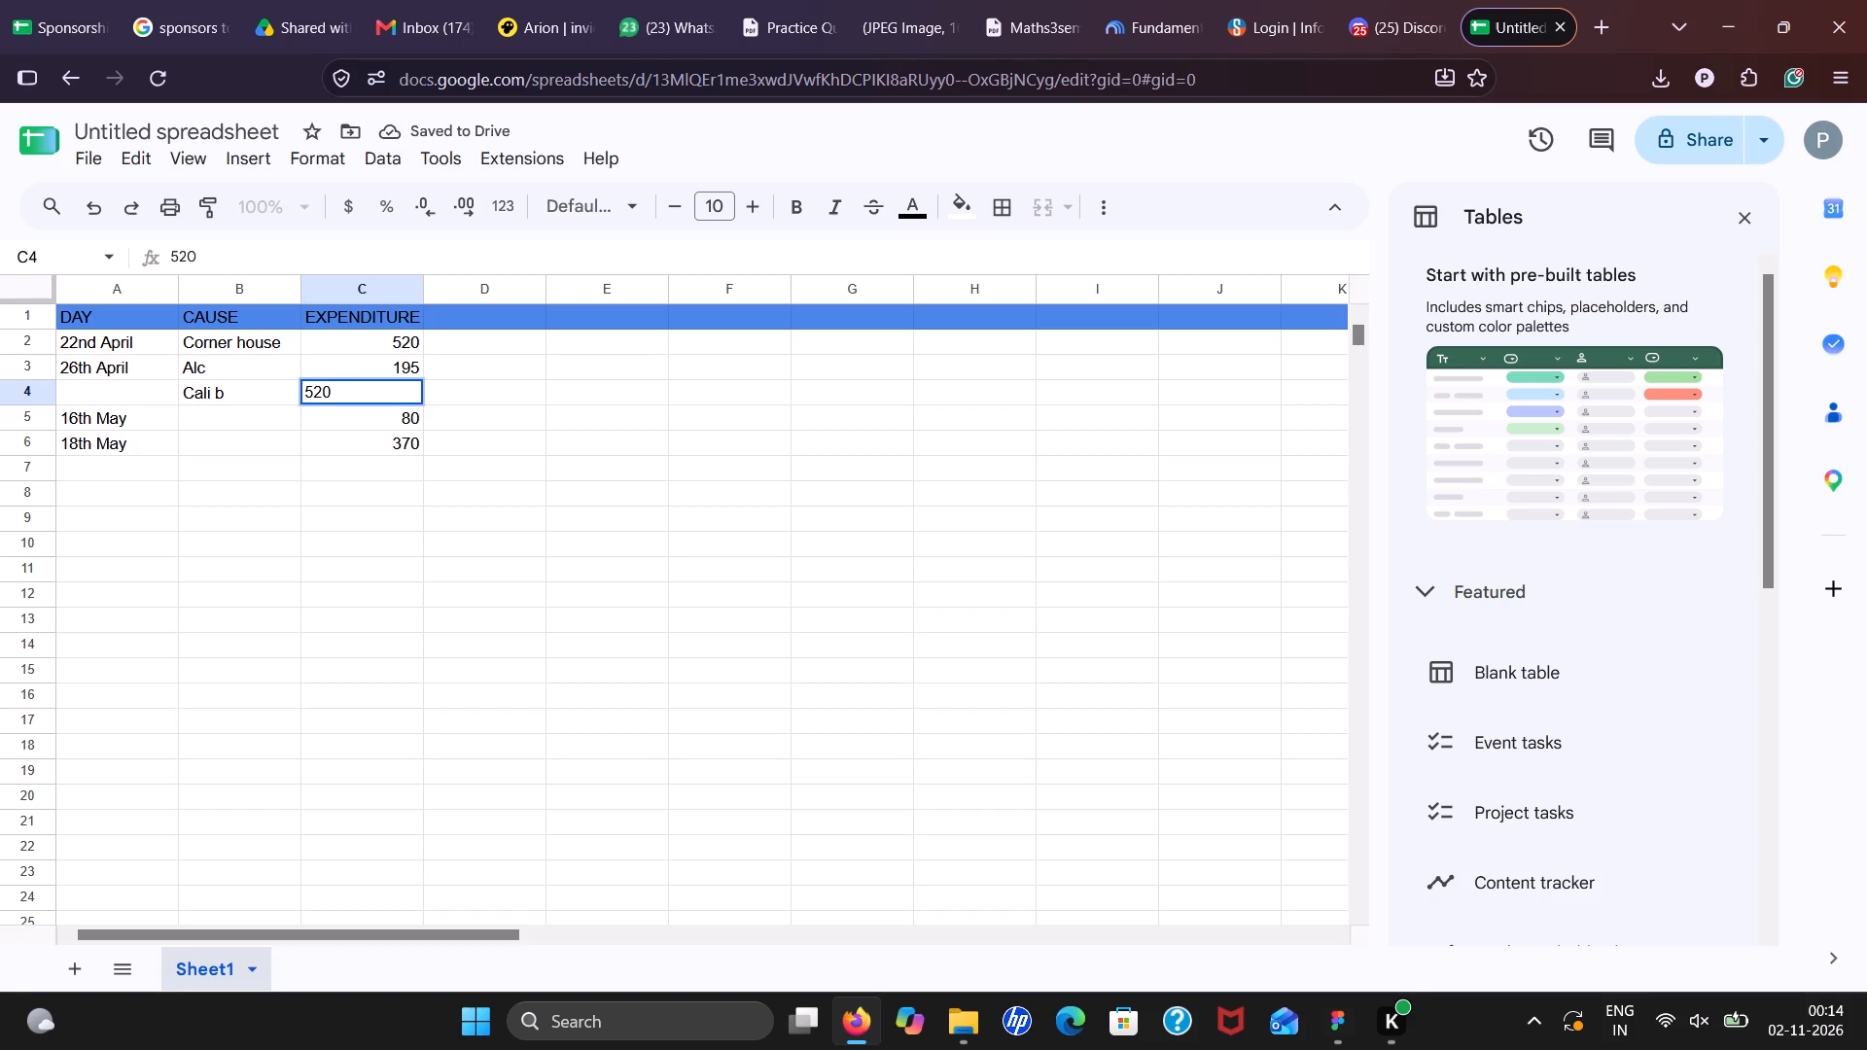
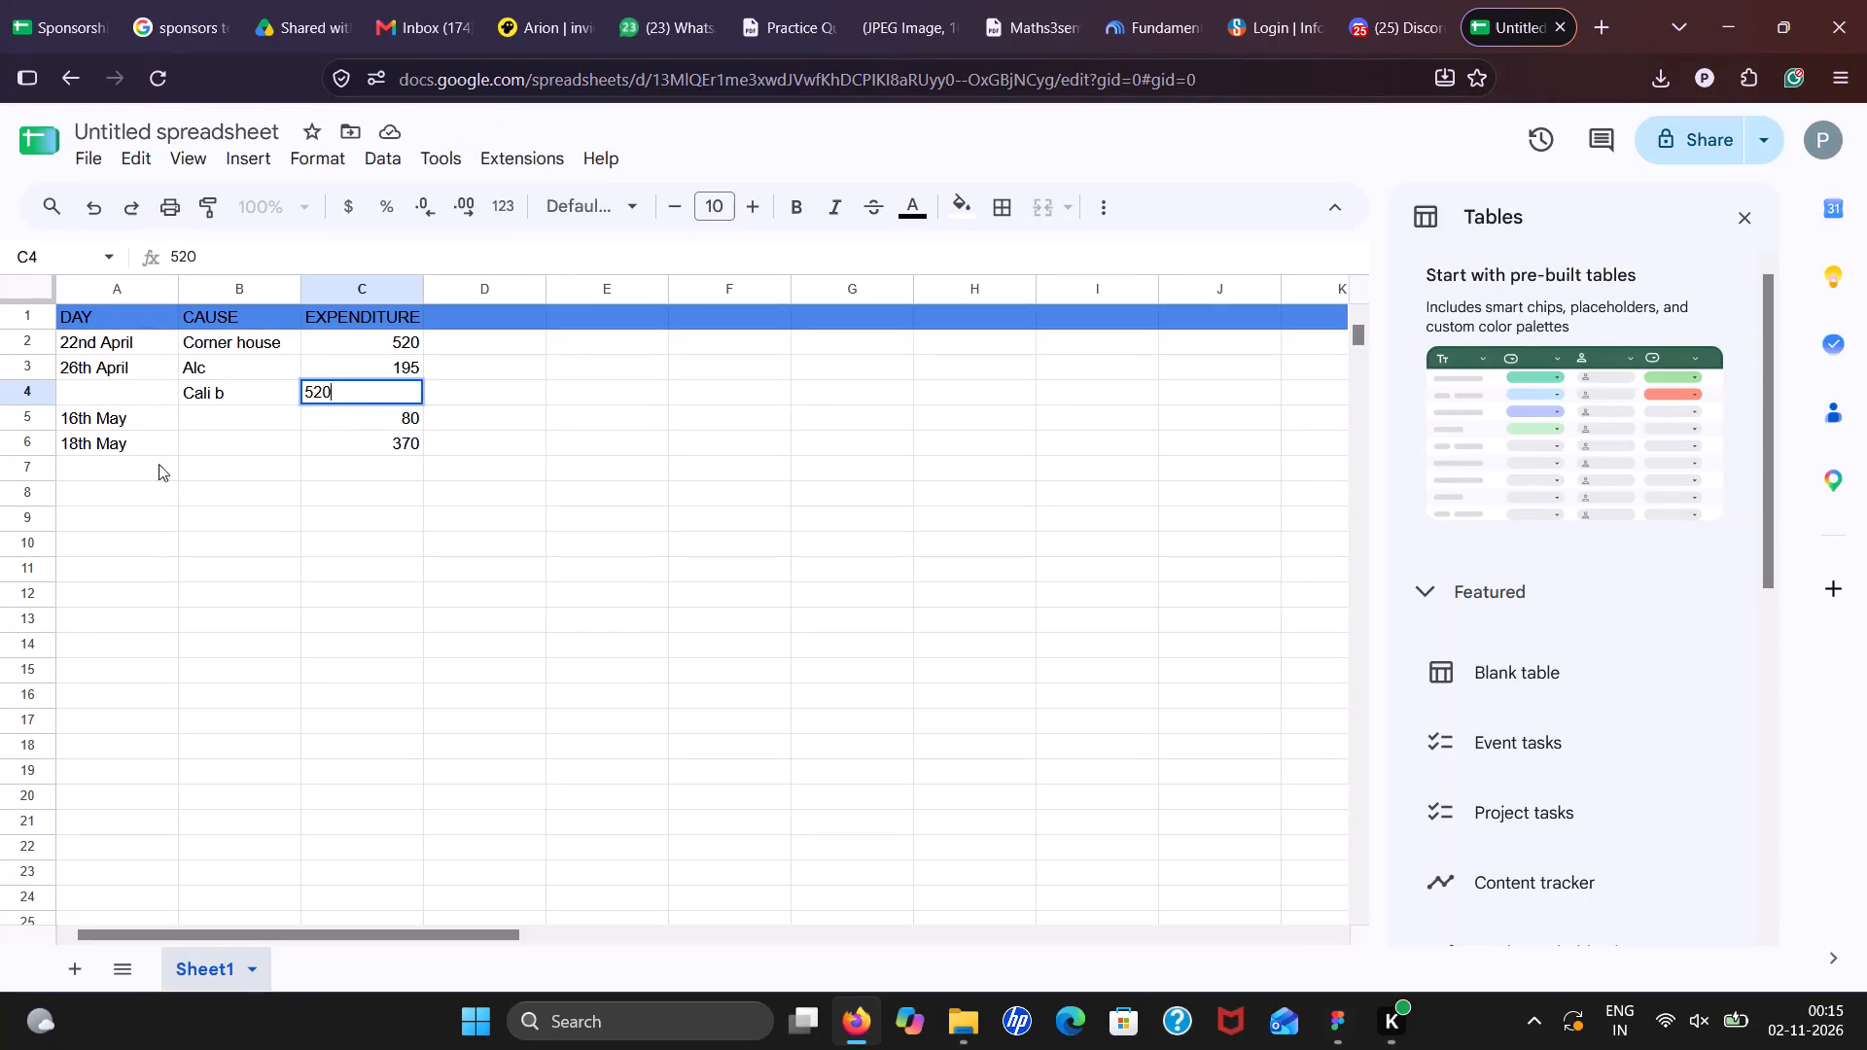
Add an entry below the 18th May row with day 22nd May and expenditure 200, leaving the cause blank.
click(132, 460)
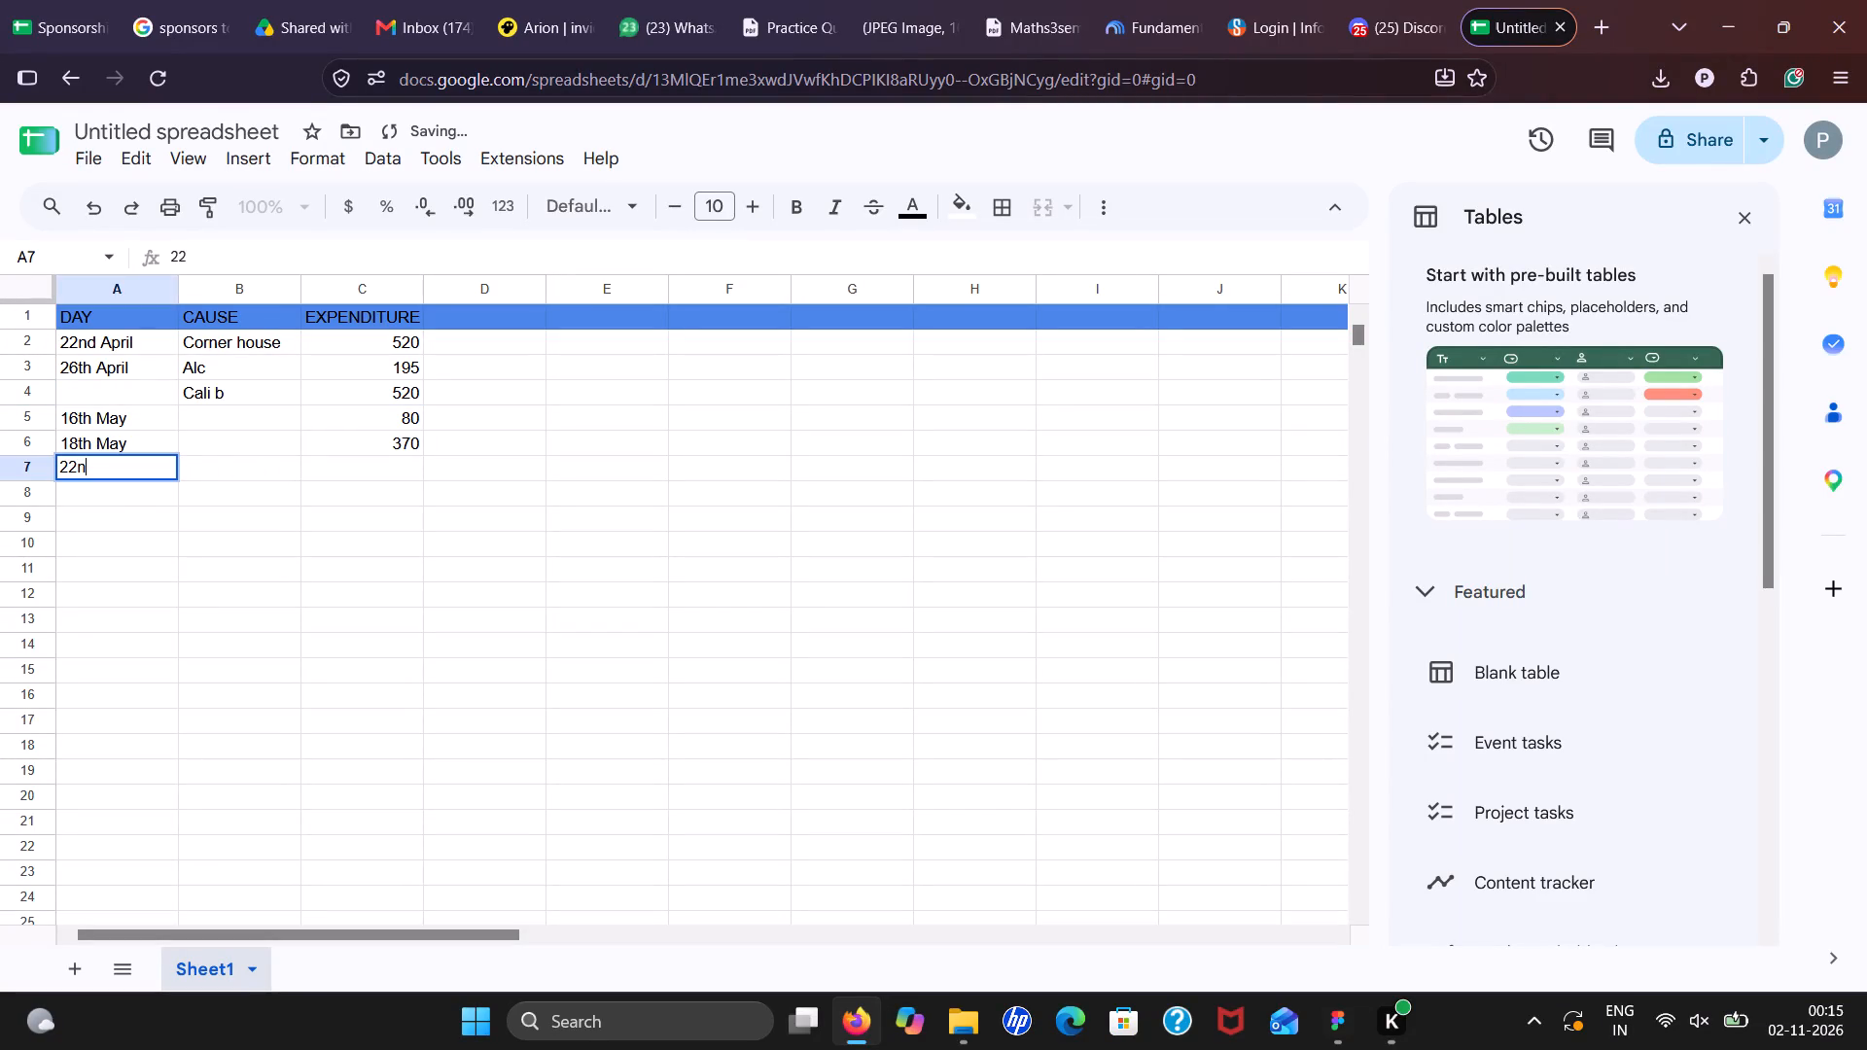
text(ay)
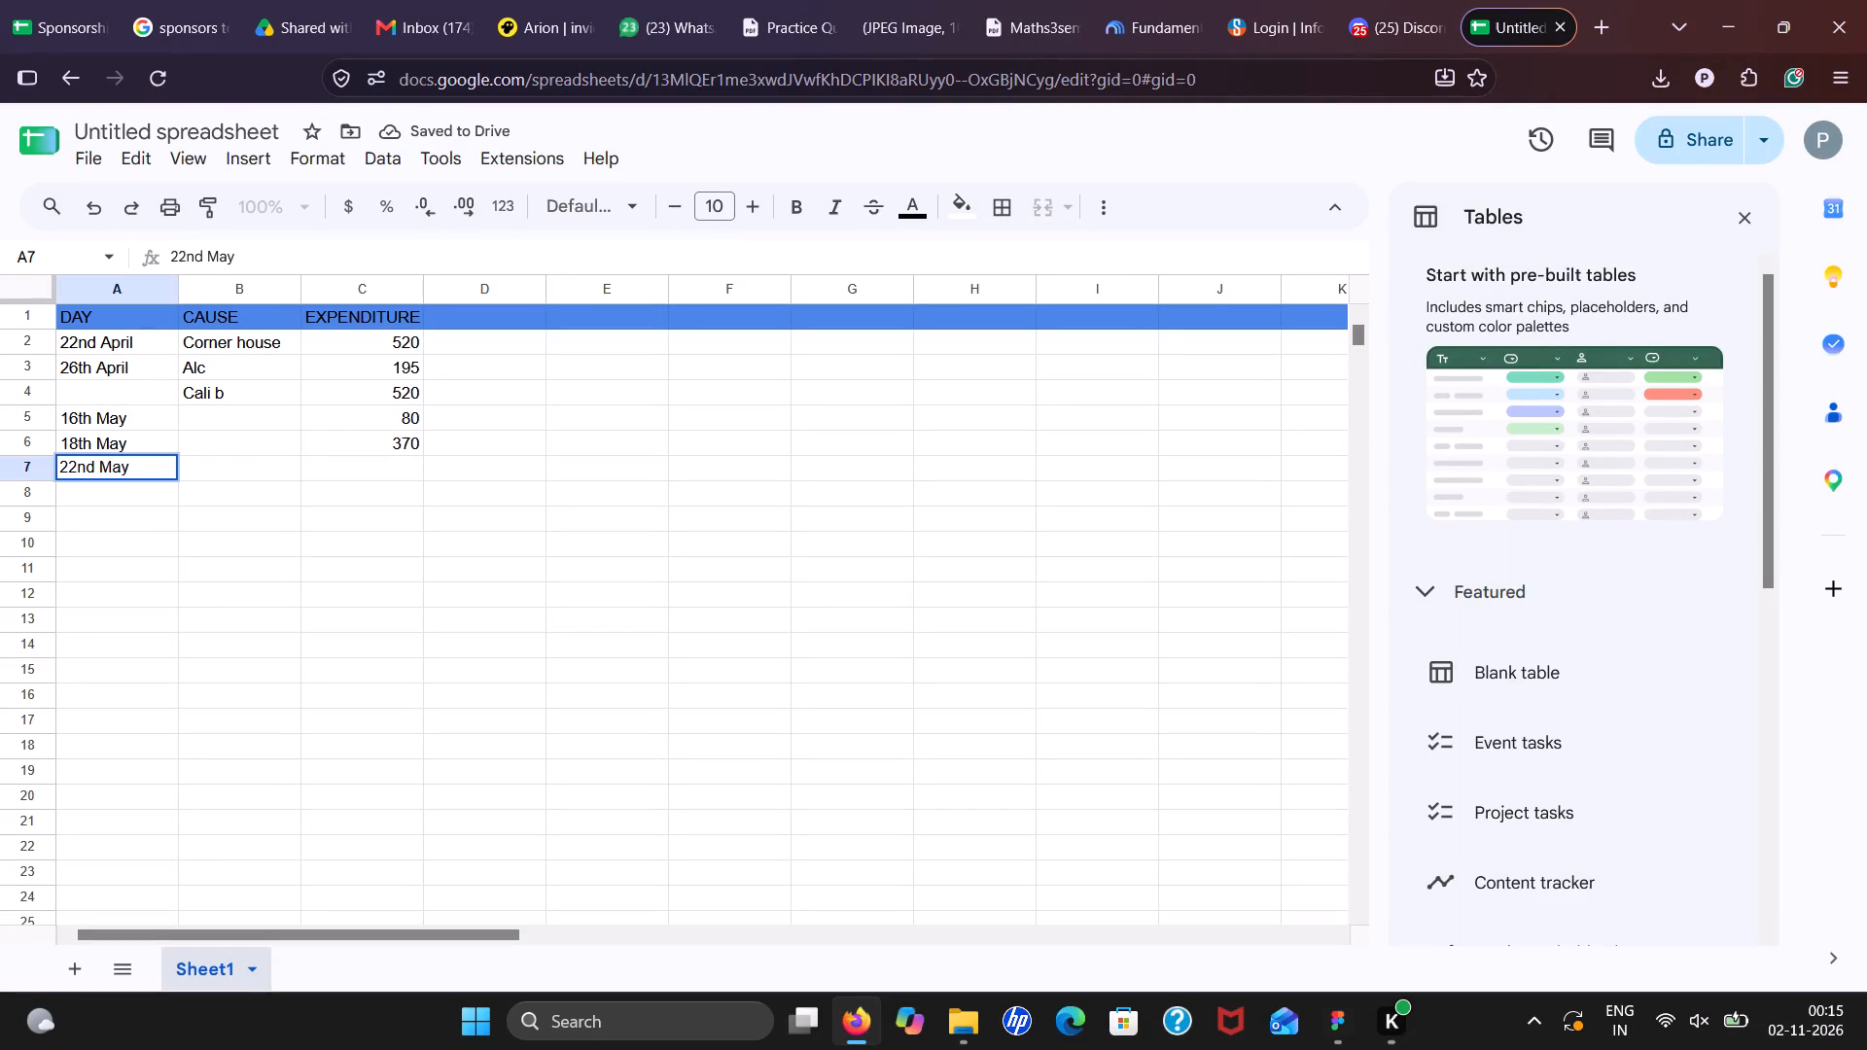
click(401, 466)
text(200)
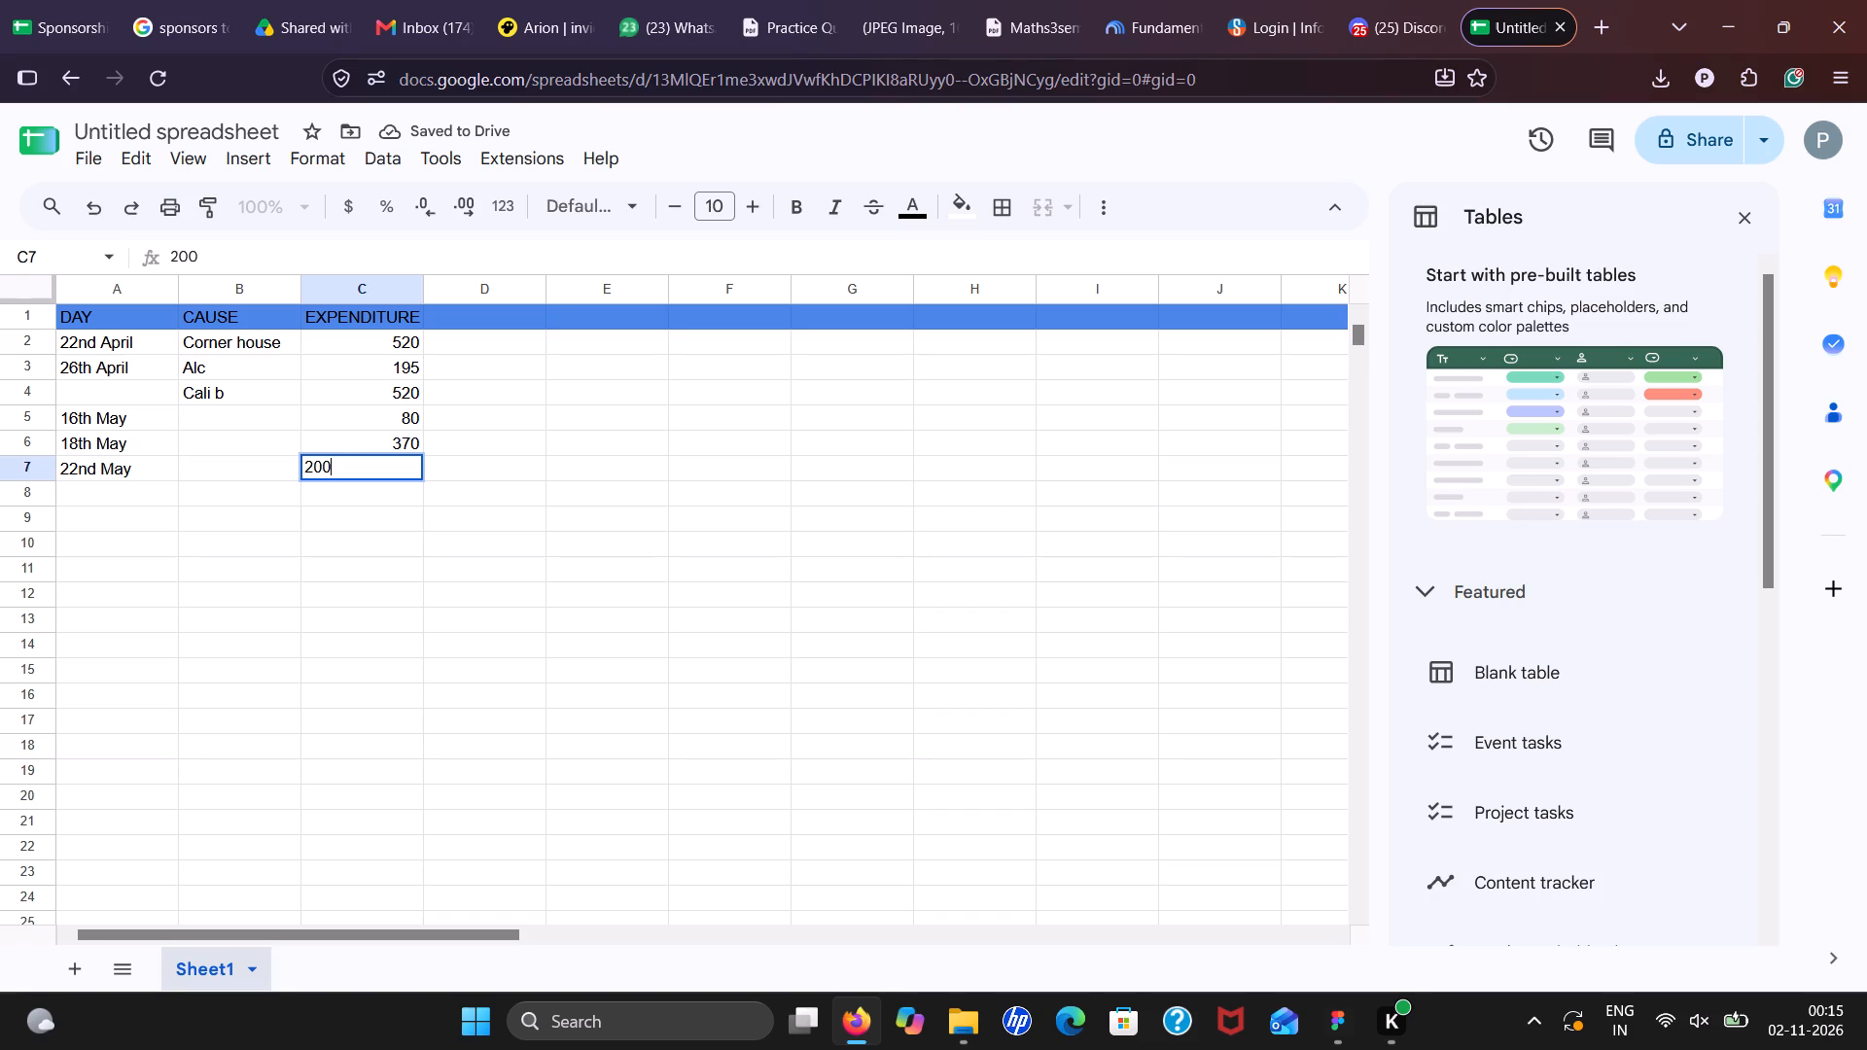
Add an entry below the 22nd May row with day 24th May, cause Glens and expenditure 615.
click(123, 495)
text(24)
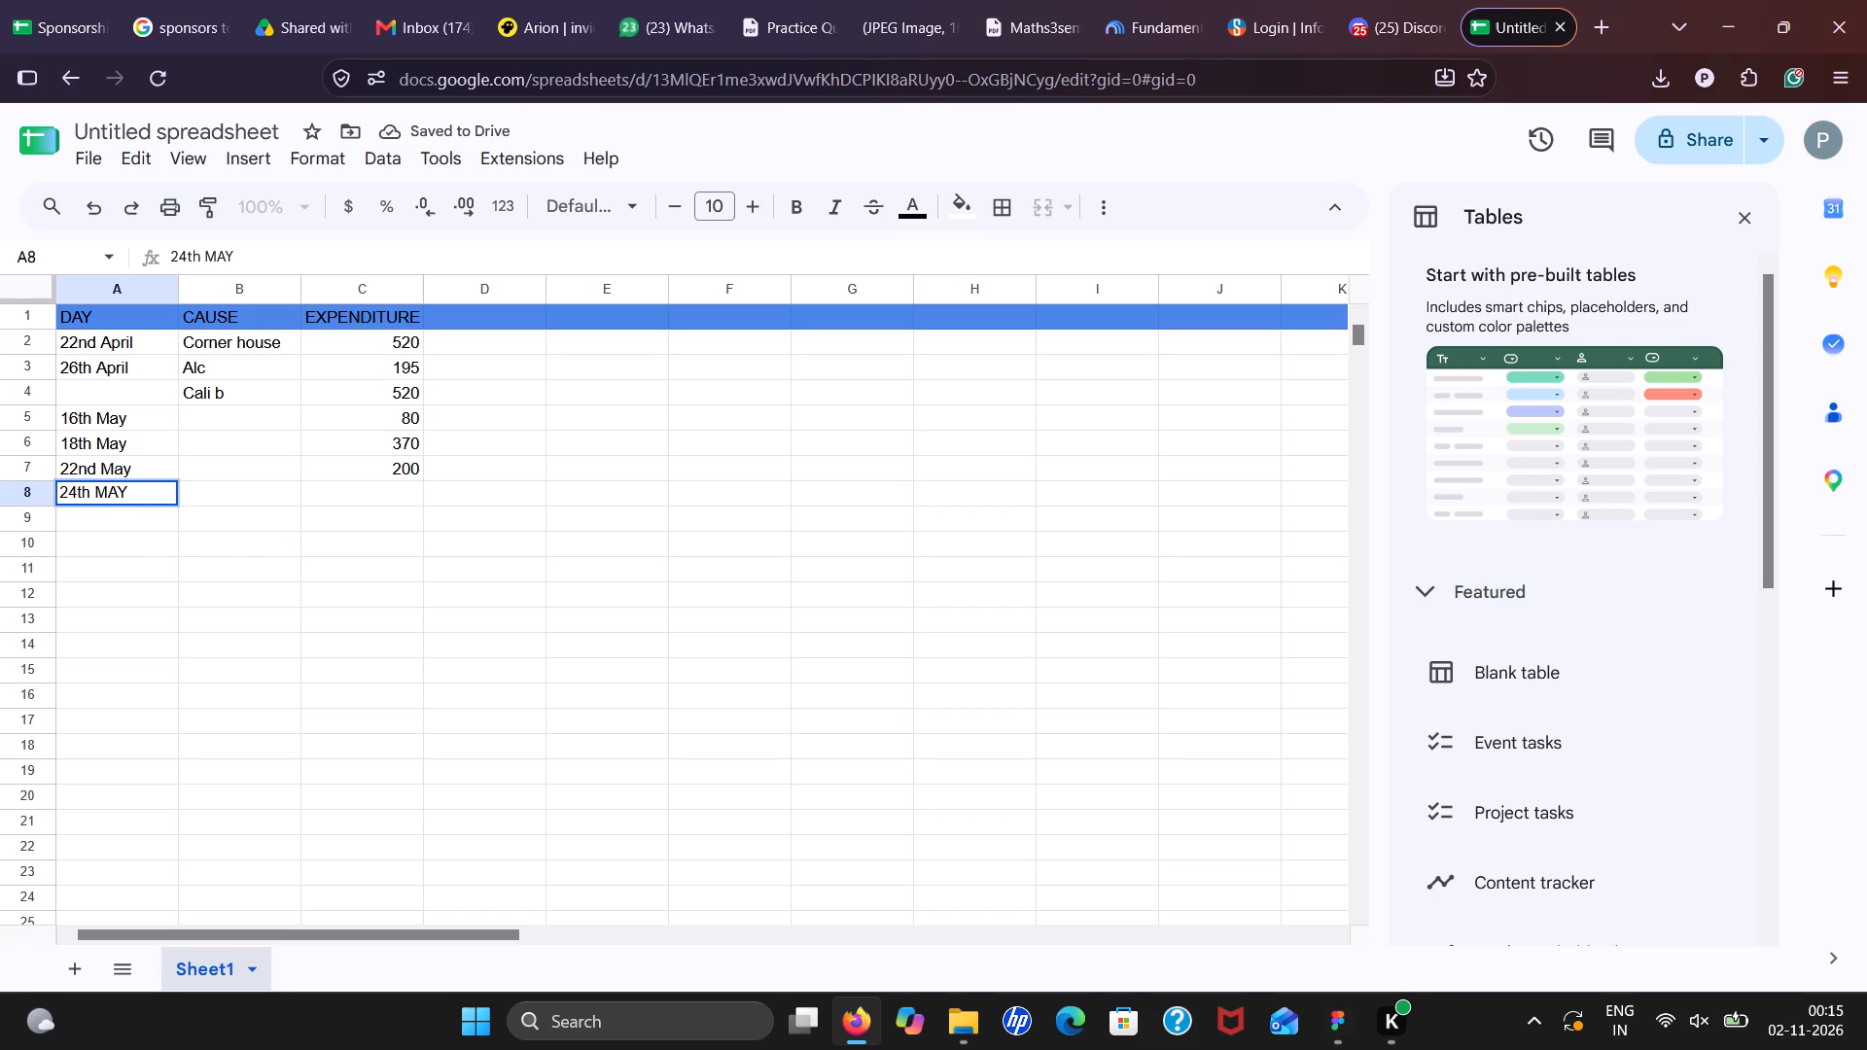
key(BackSpace)
key(BackSpace)
text(ay)
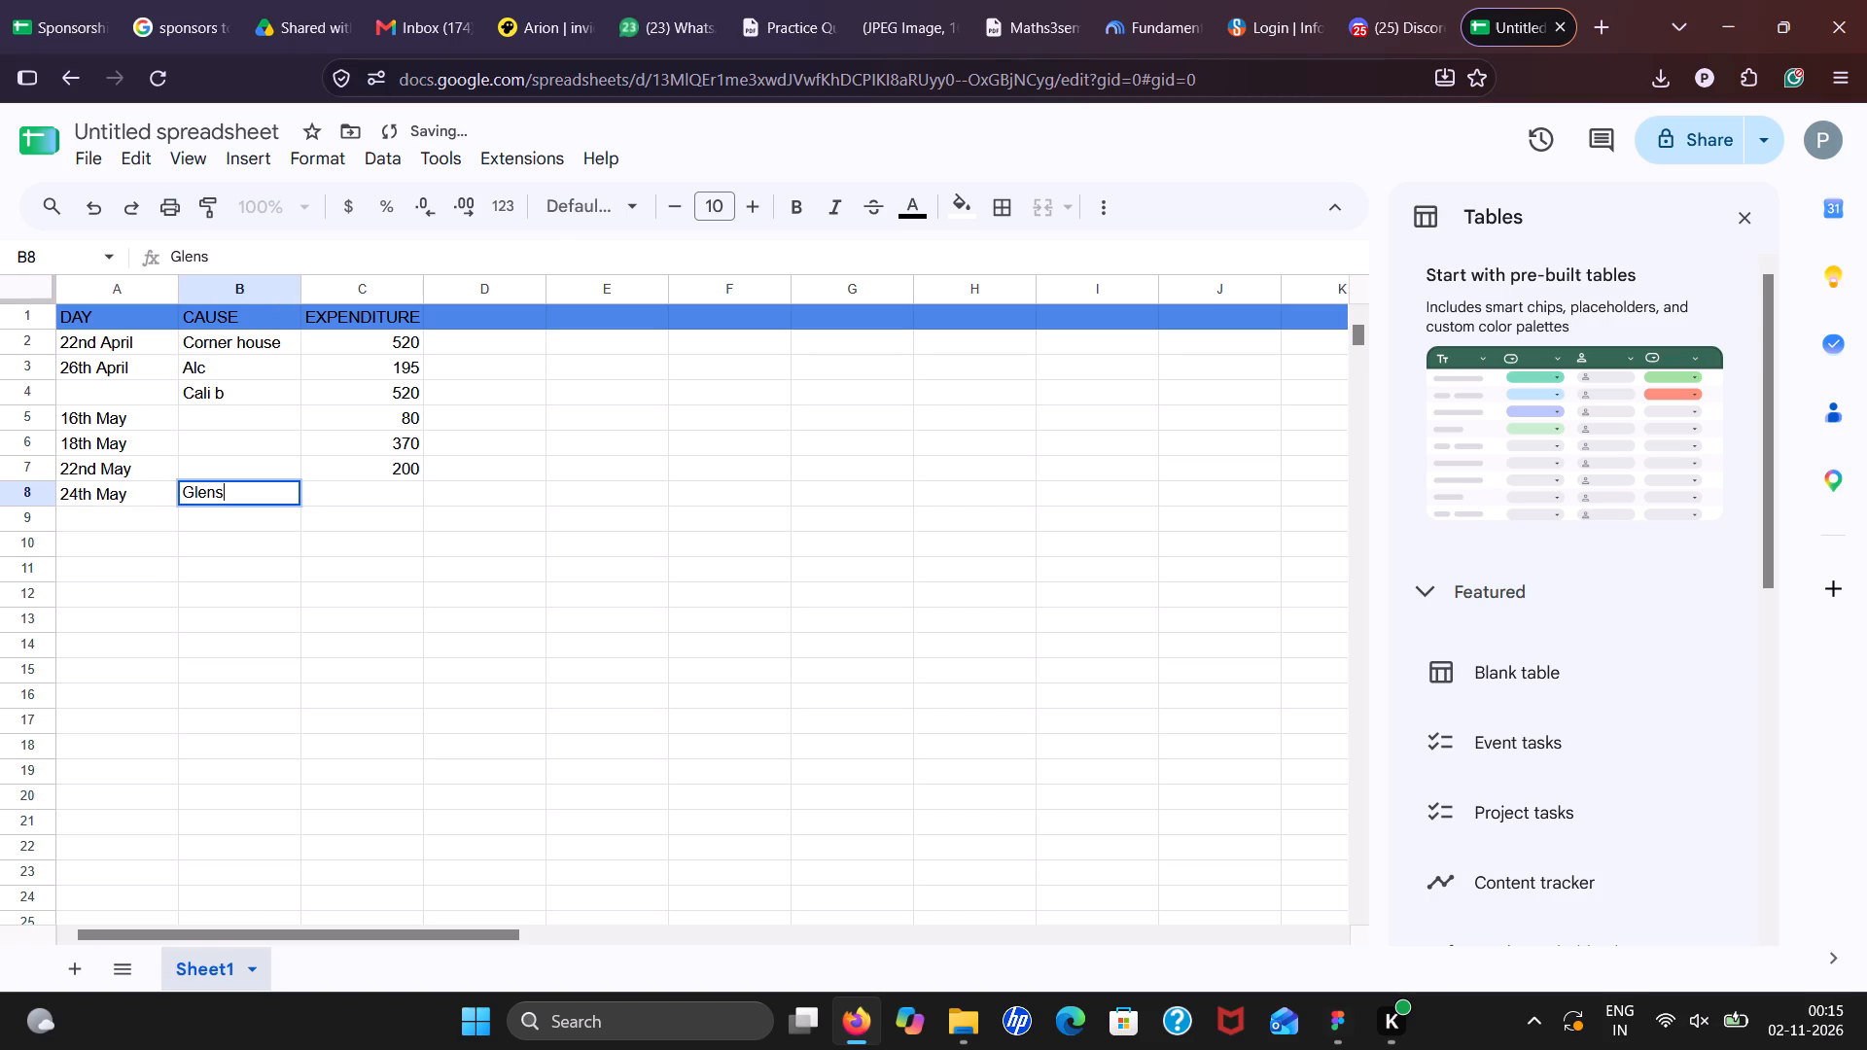
click(378, 490)
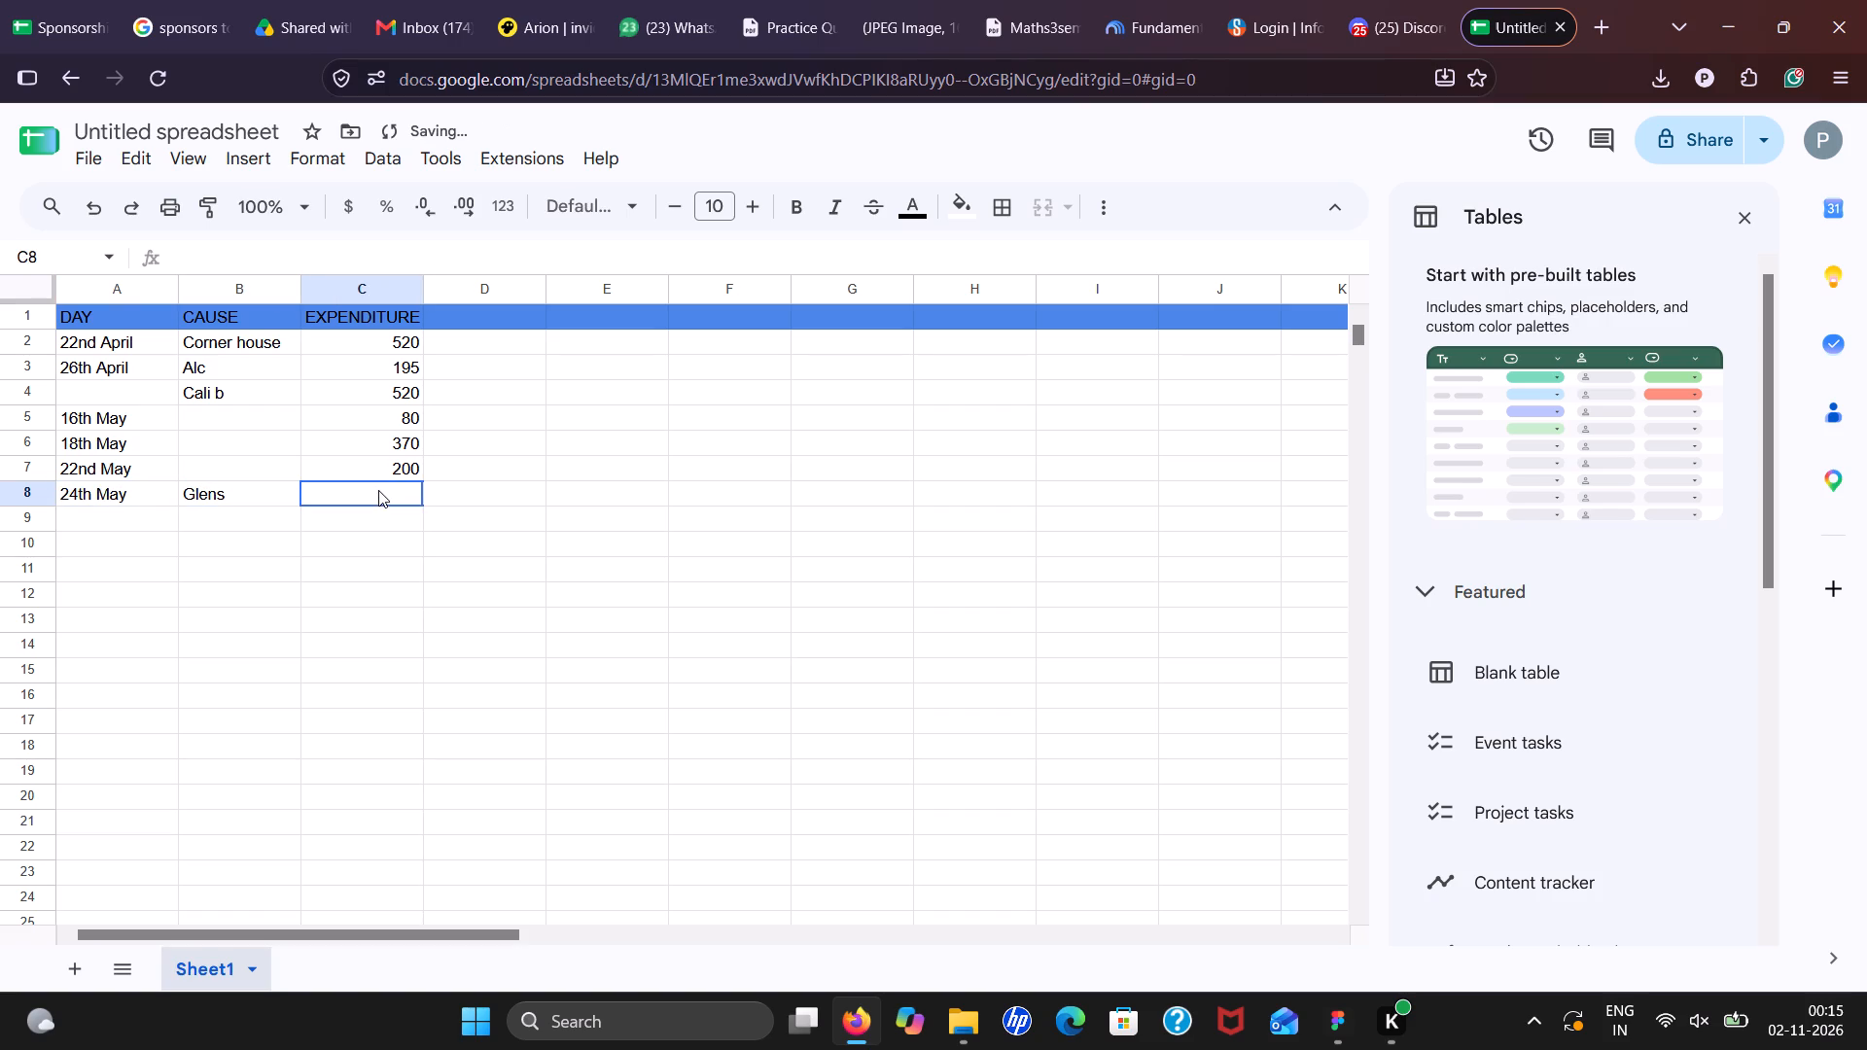
text(615)
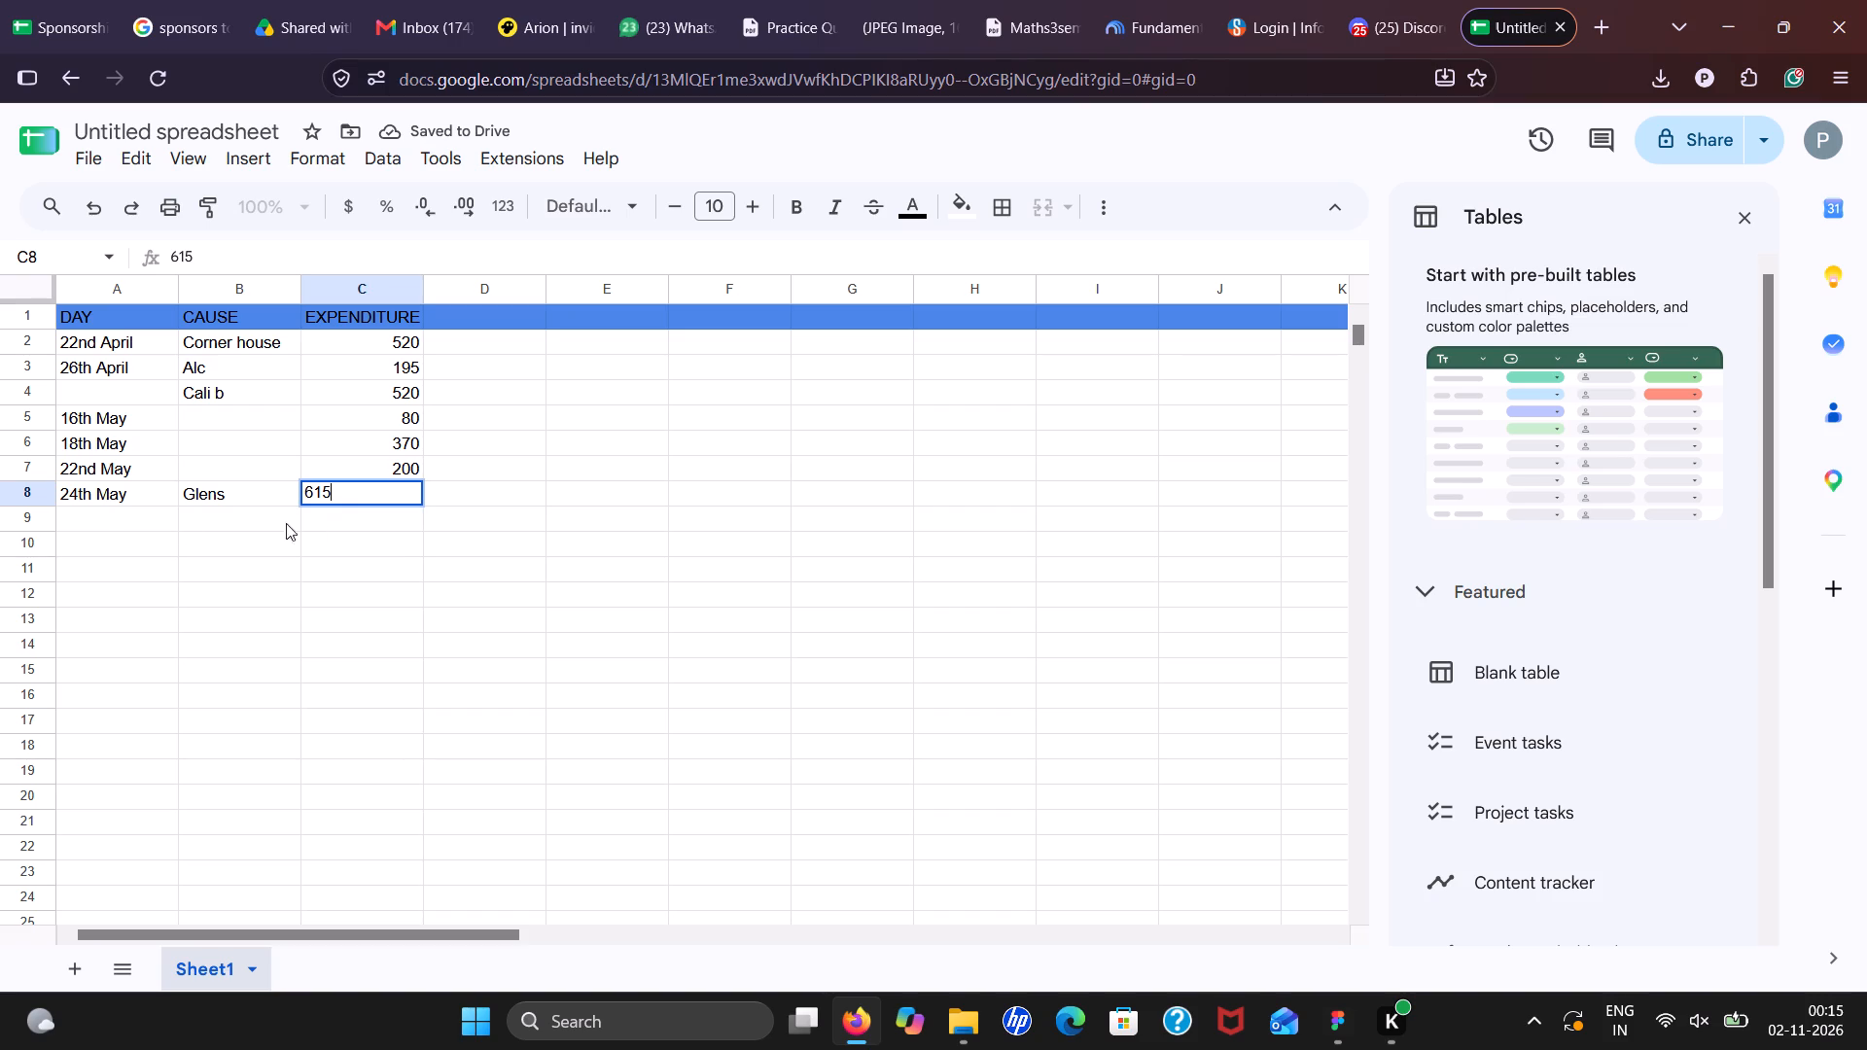
Add two entries without a cause below the 24th May row: 26th May with expenditure 100 and 29th May with expenditure 400.
click(127, 522)
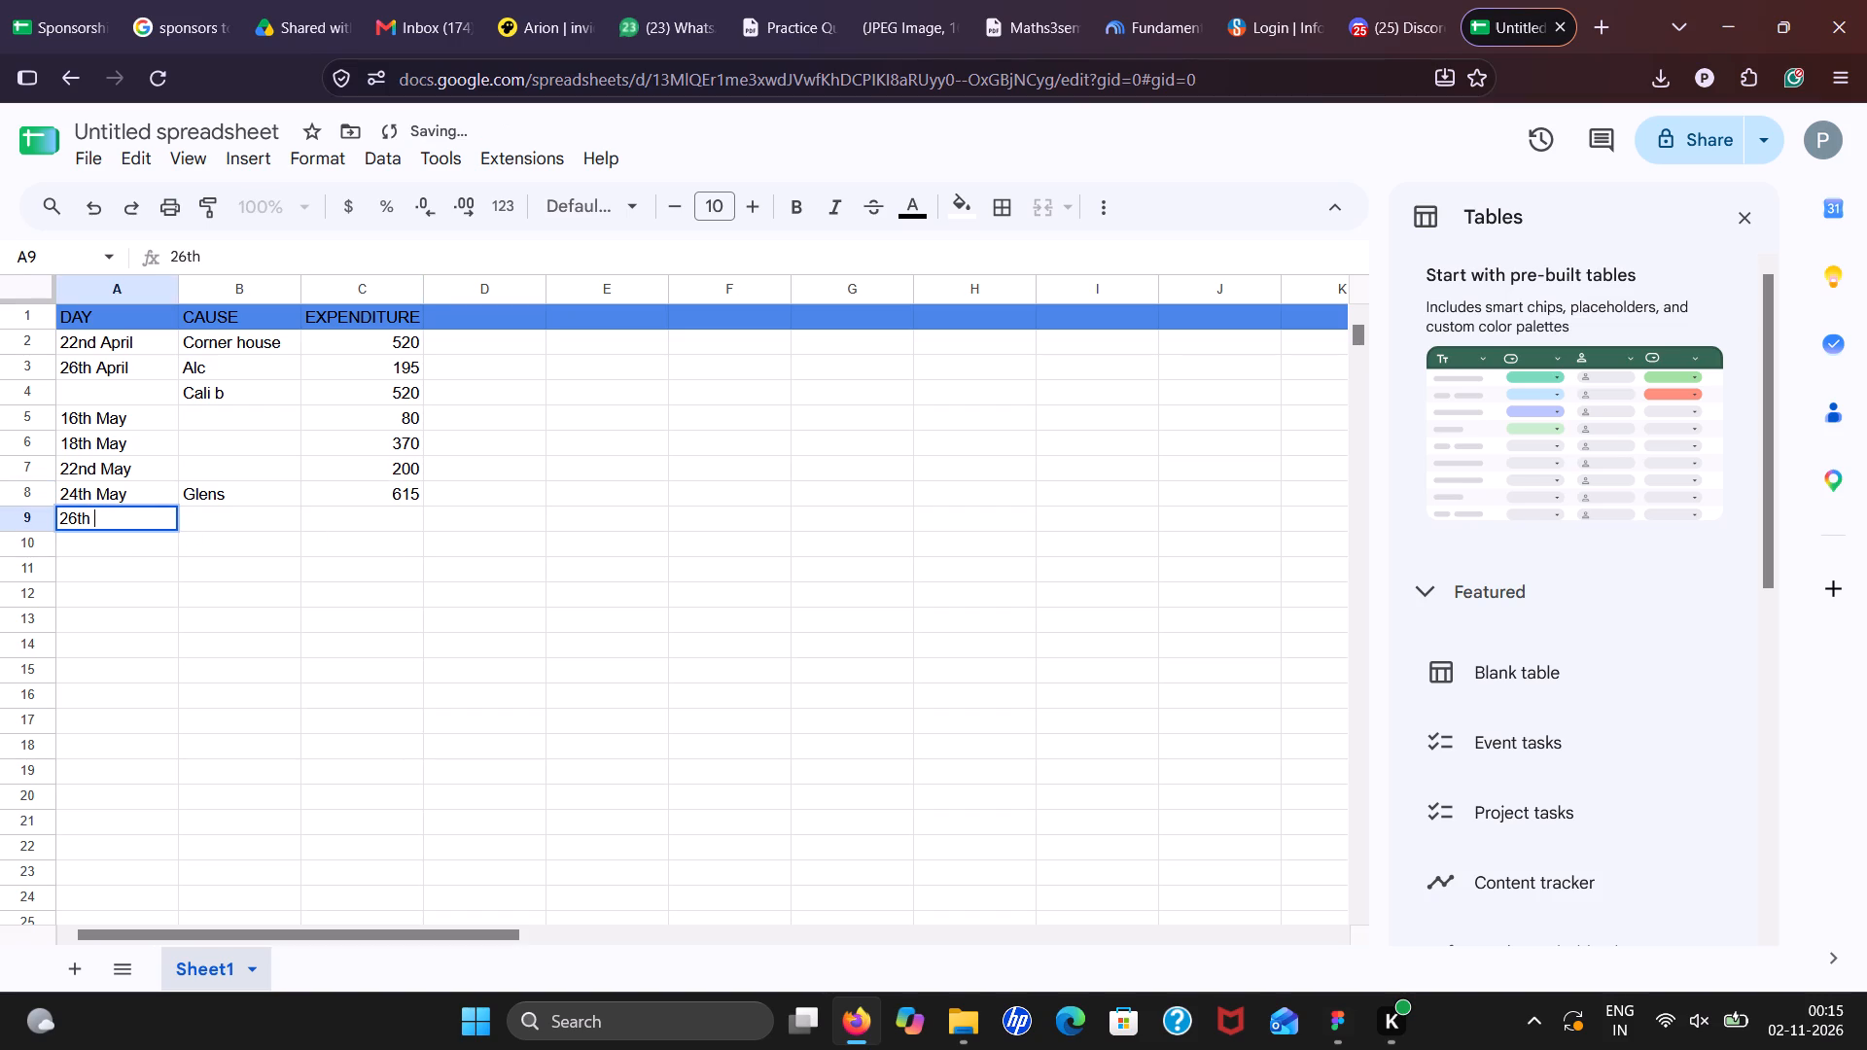
text(ay)
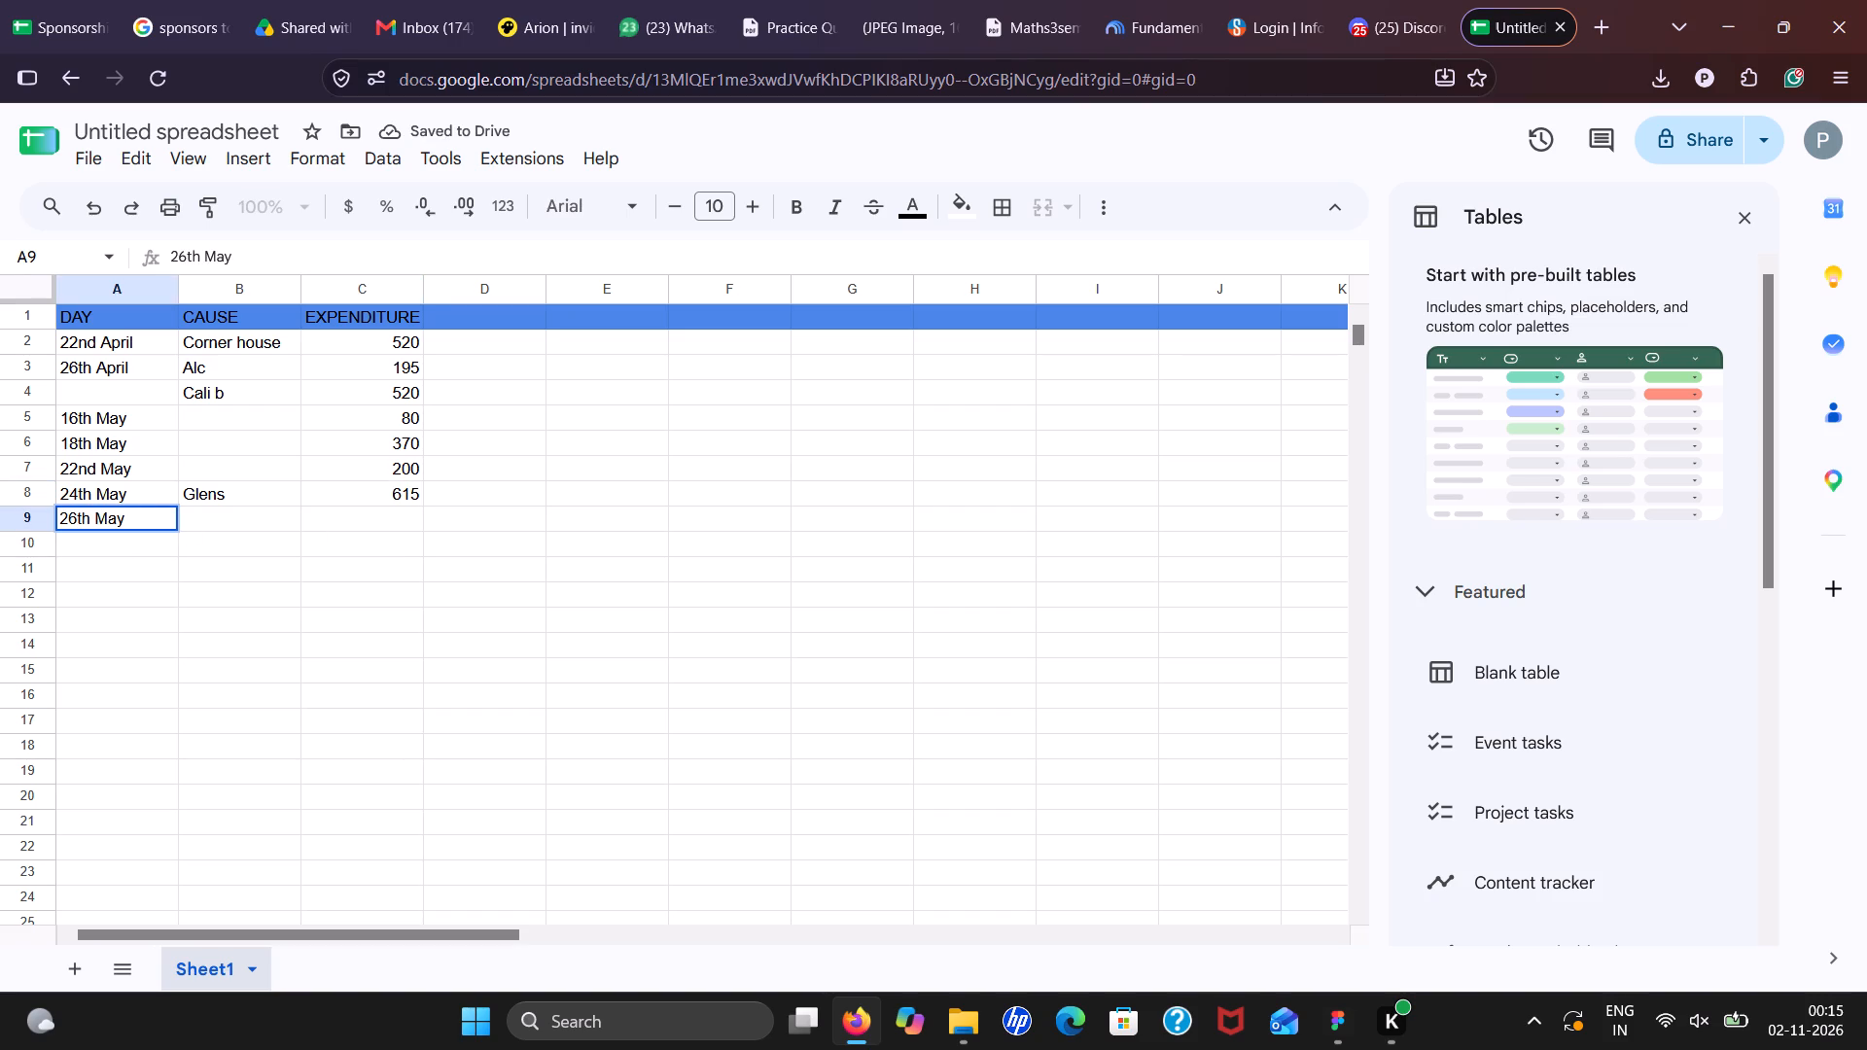
click(334, 517)
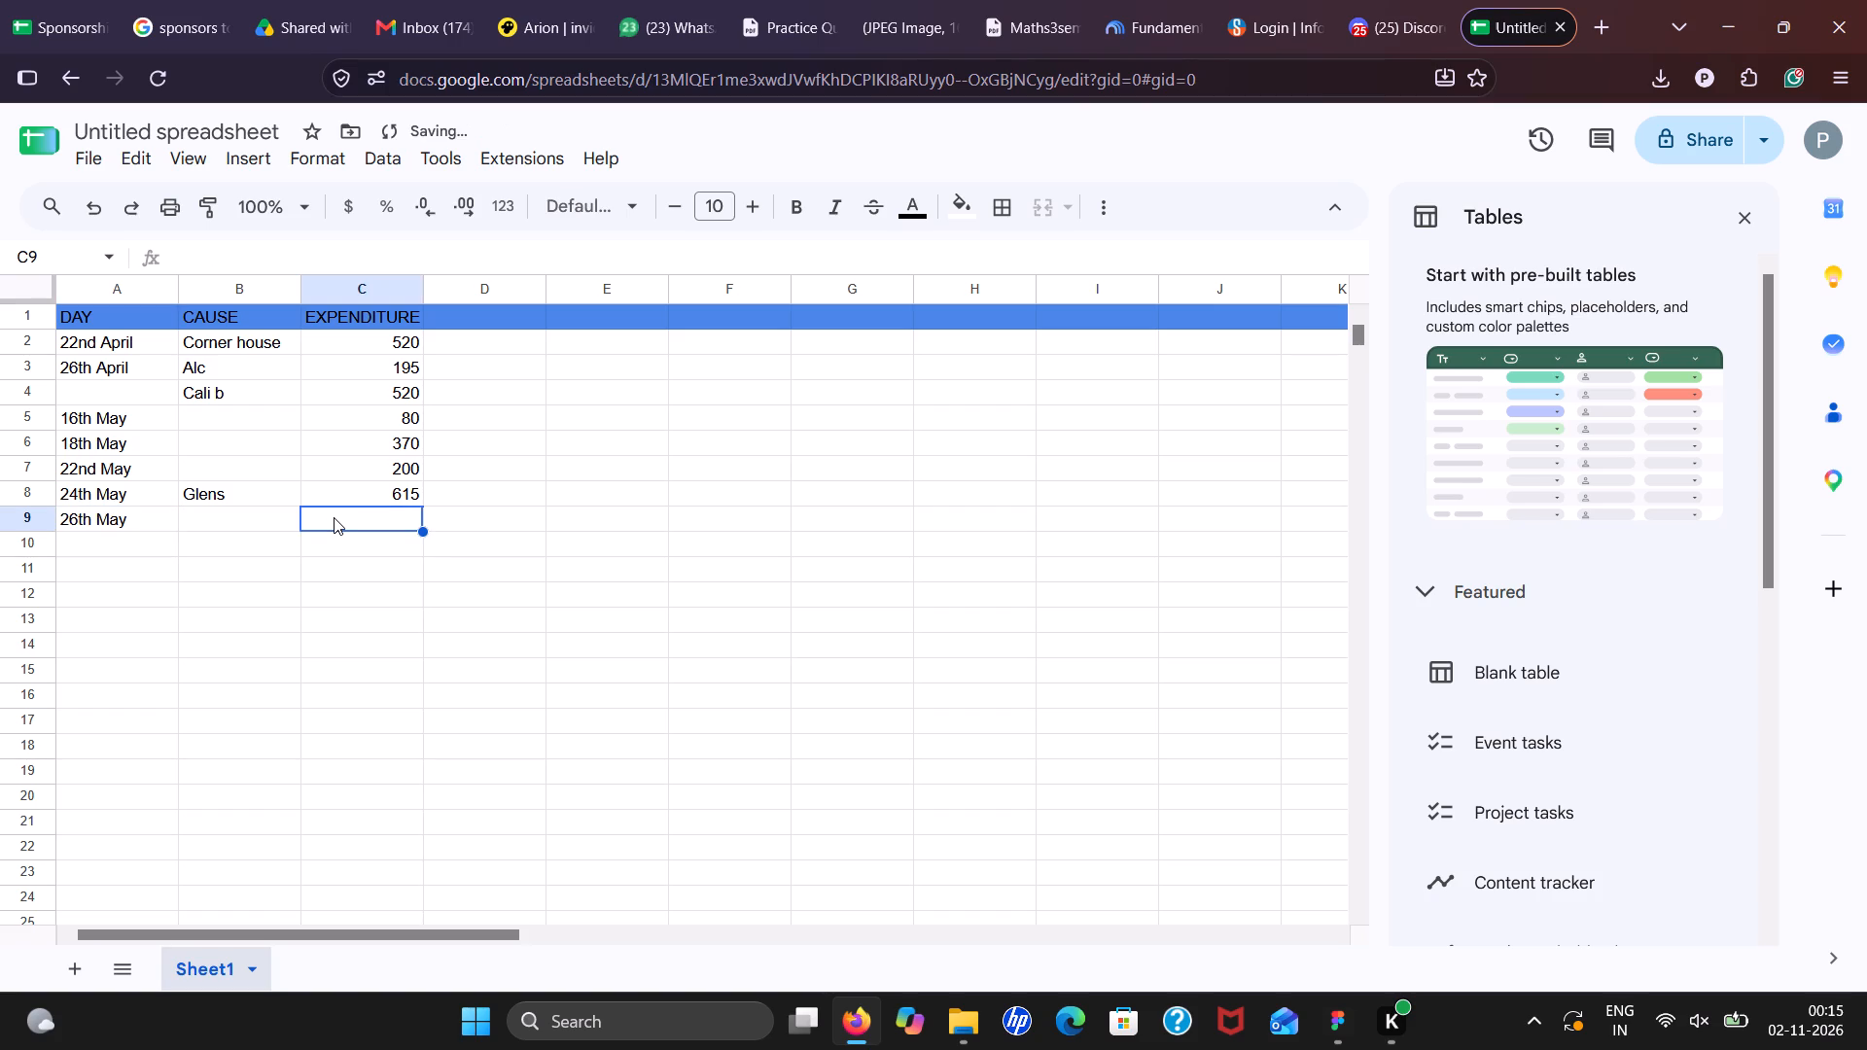
text(100)
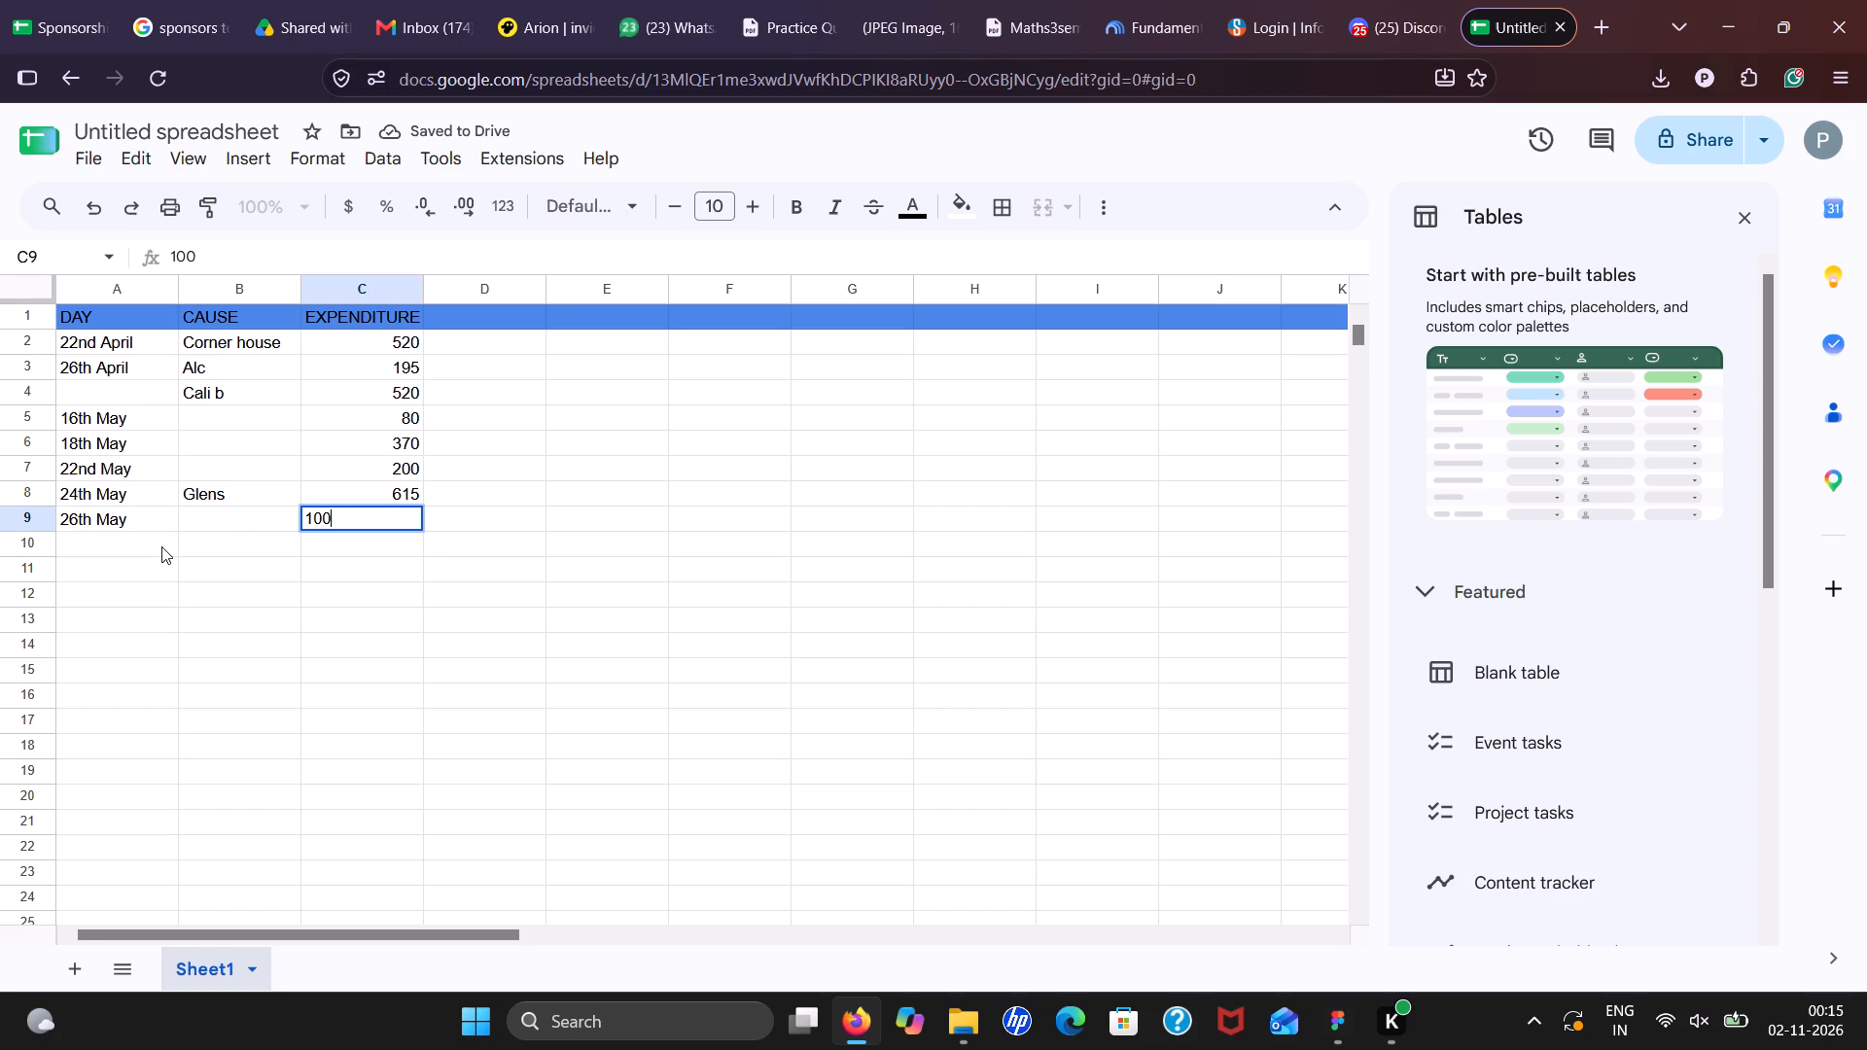
click(159, 544)
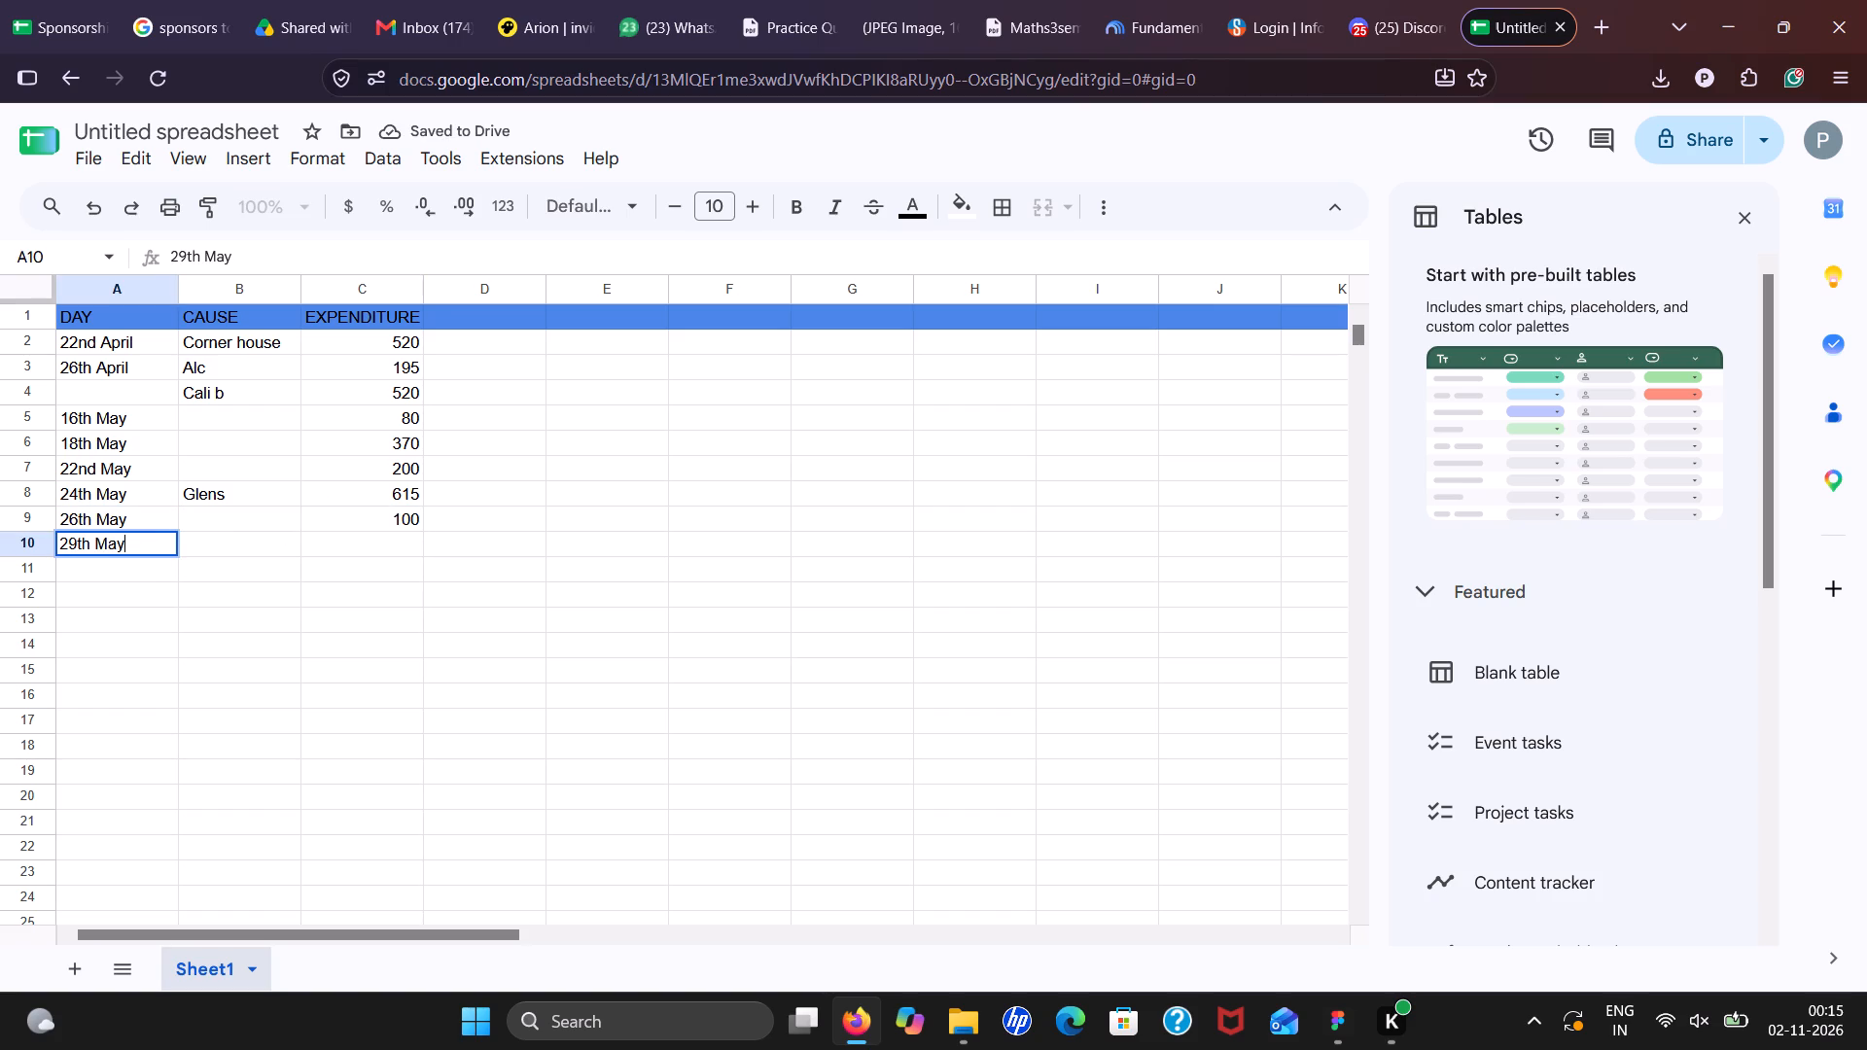
click(393, 542)
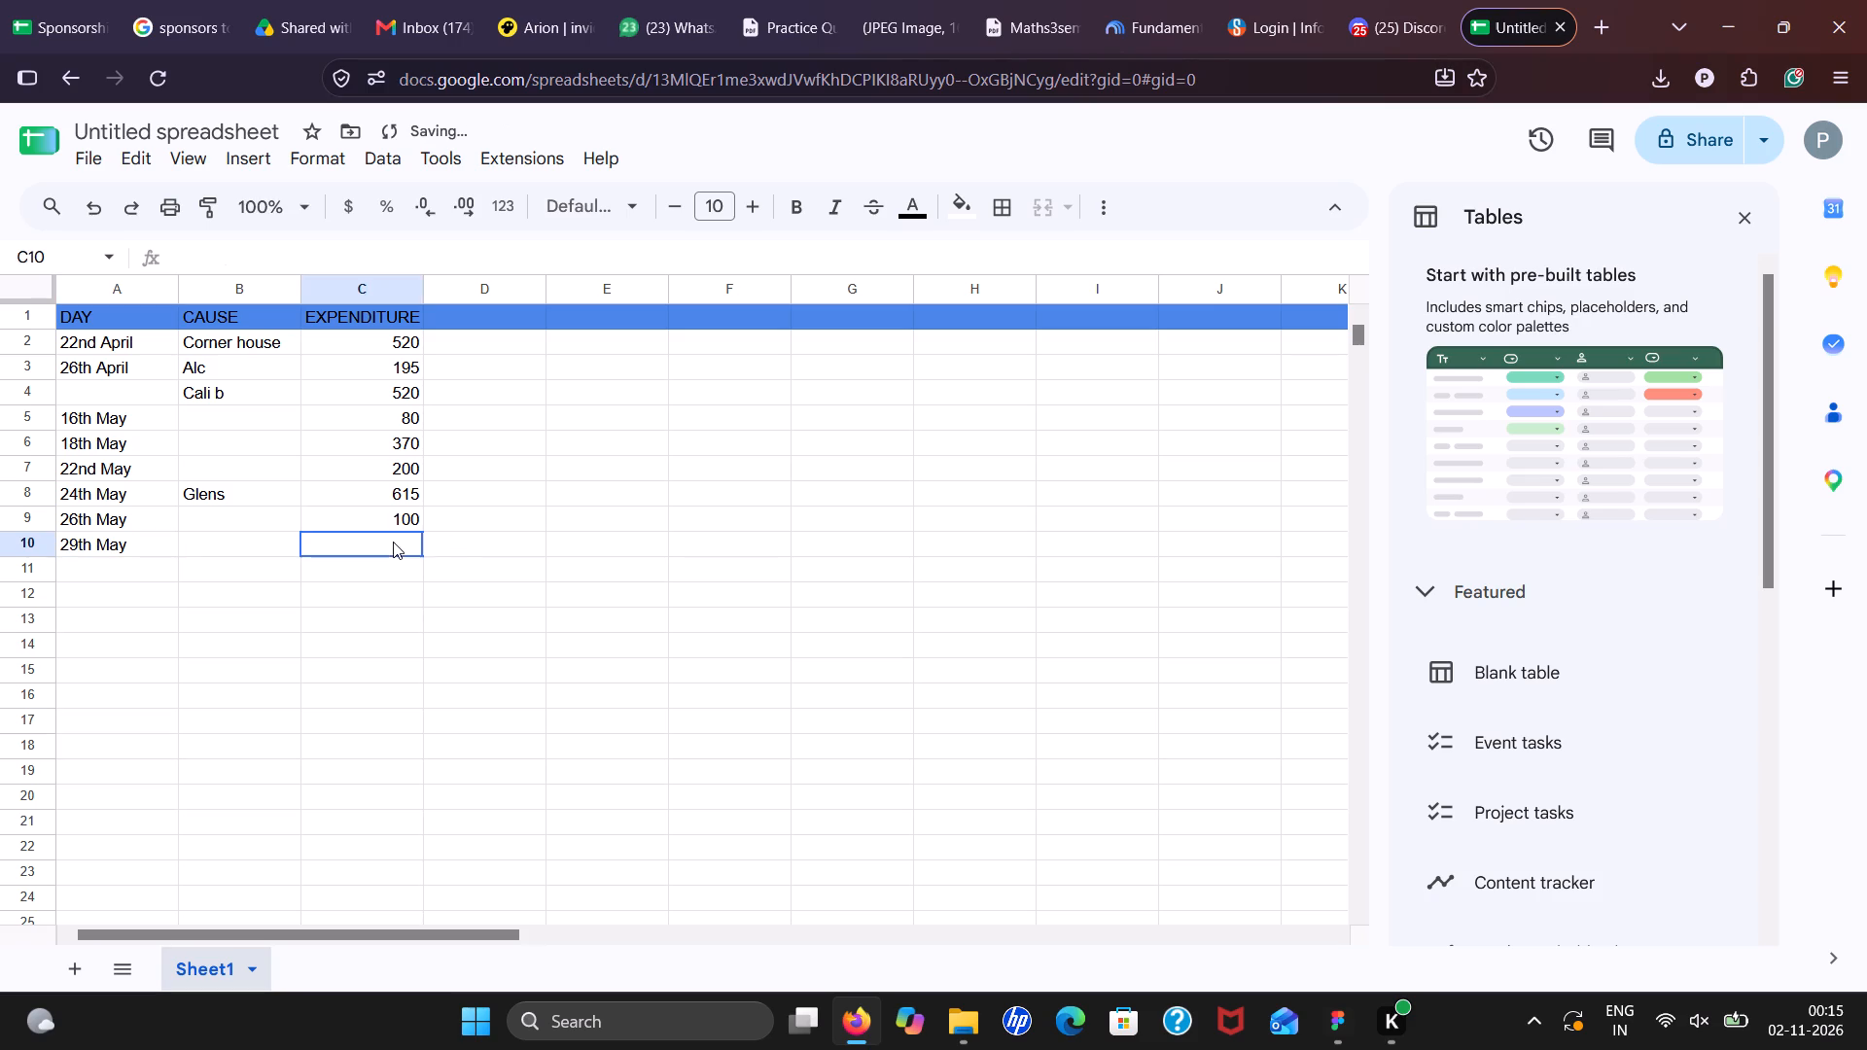
text(400)
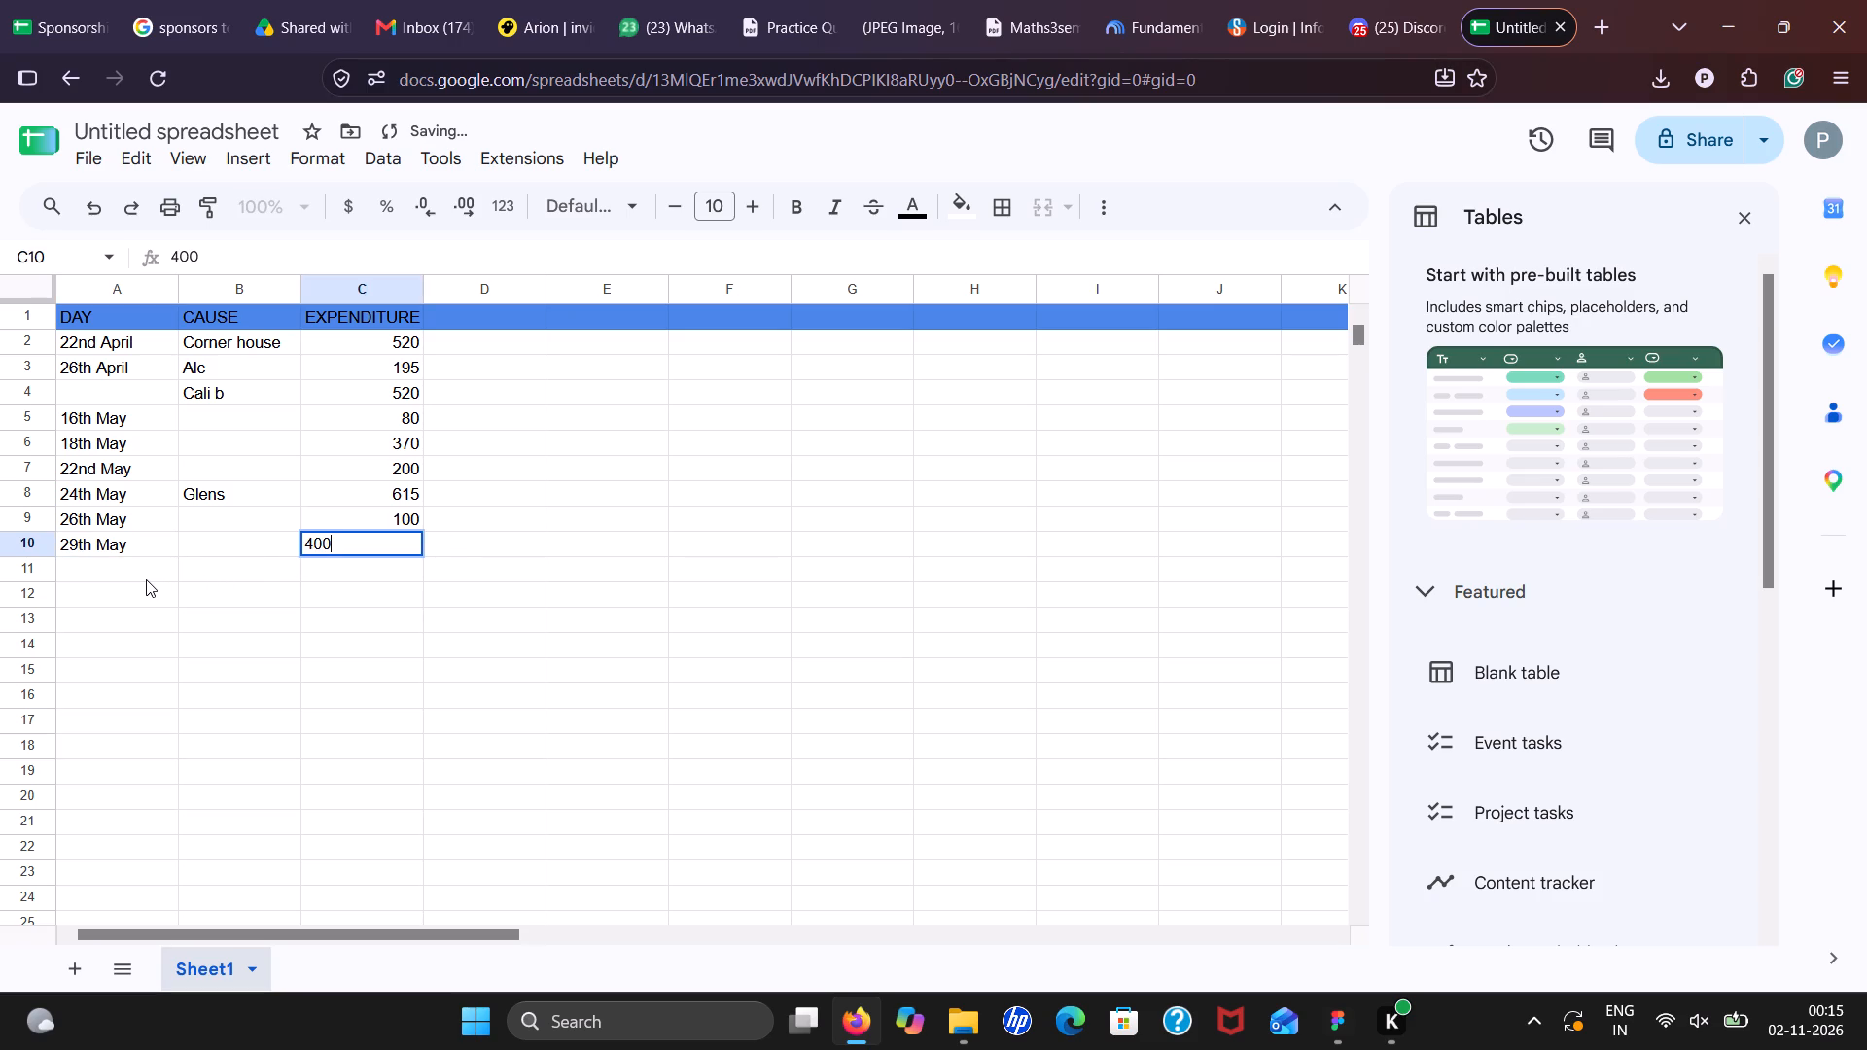
Add an entry below the 29th May row with day 6th June and expenditure 100, leaving the cause blank.
click(146, 579)
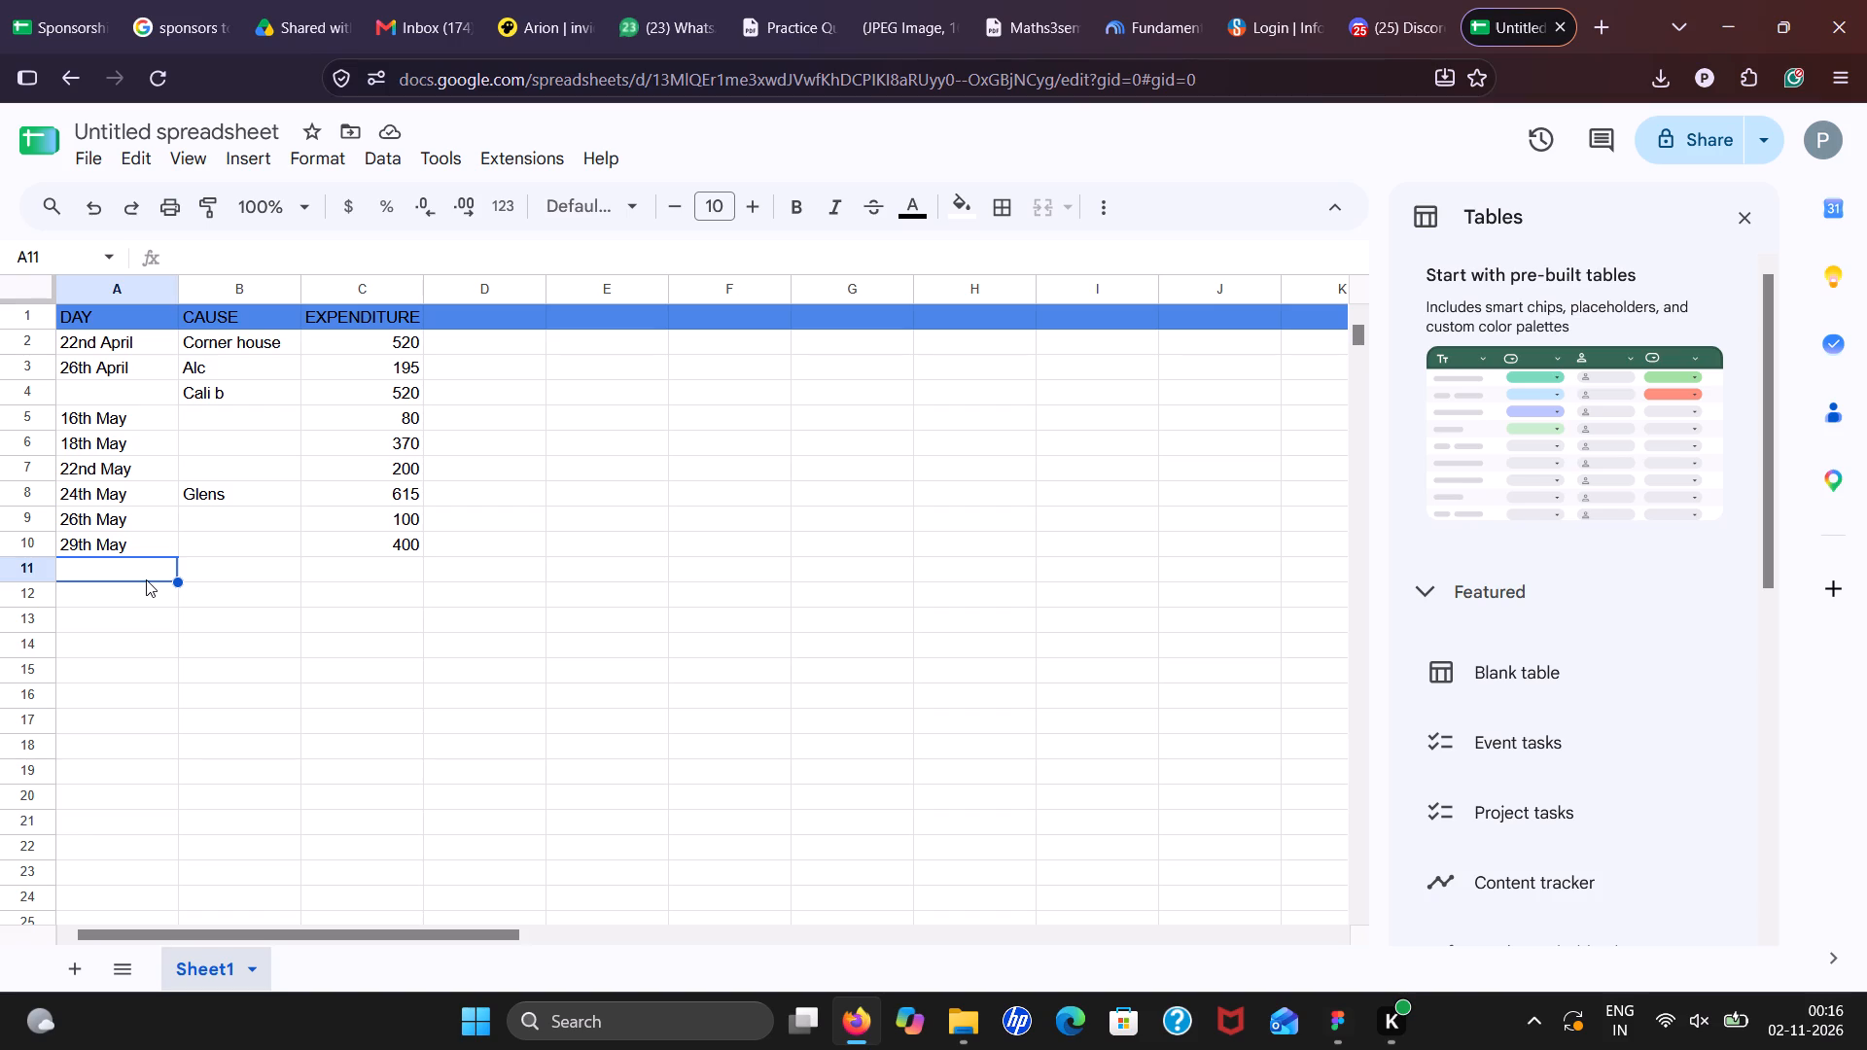
click(137, 571)
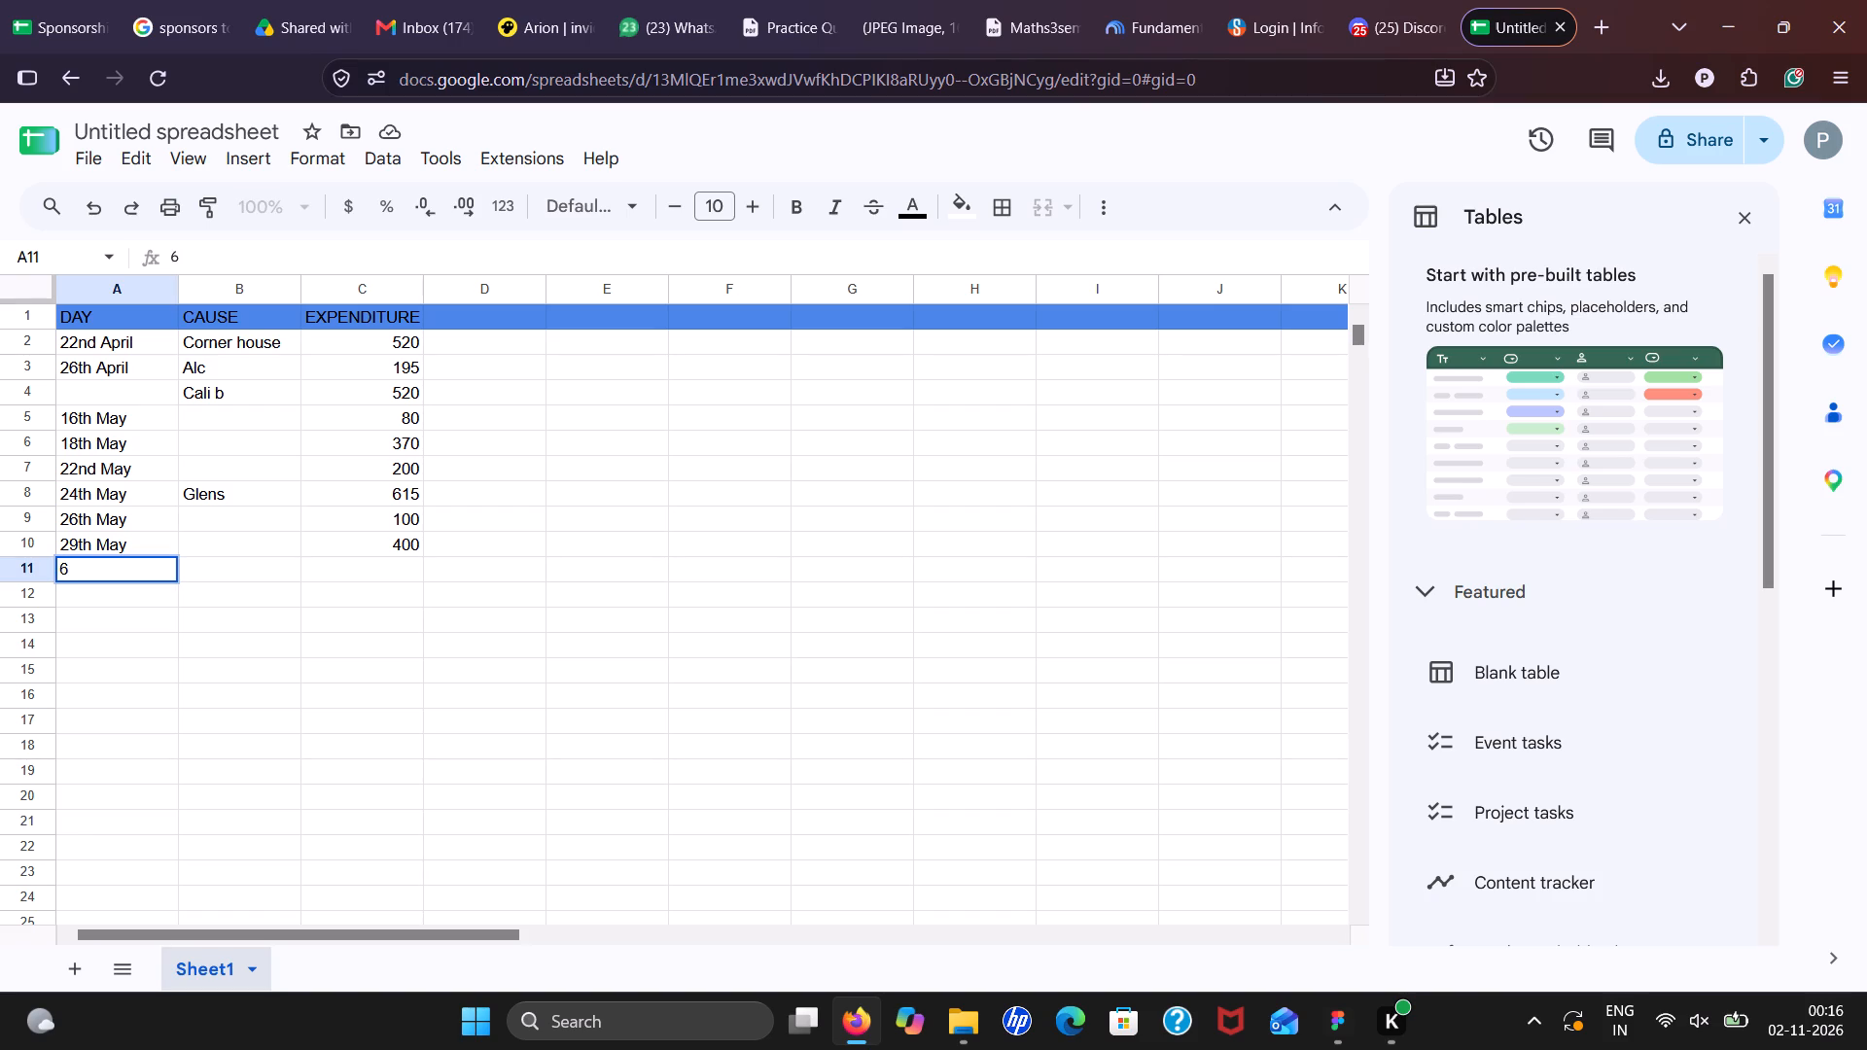
key(BackSpace)
key(h)
key(BackSpace)
click(384, 573)
key(1)
text(00)
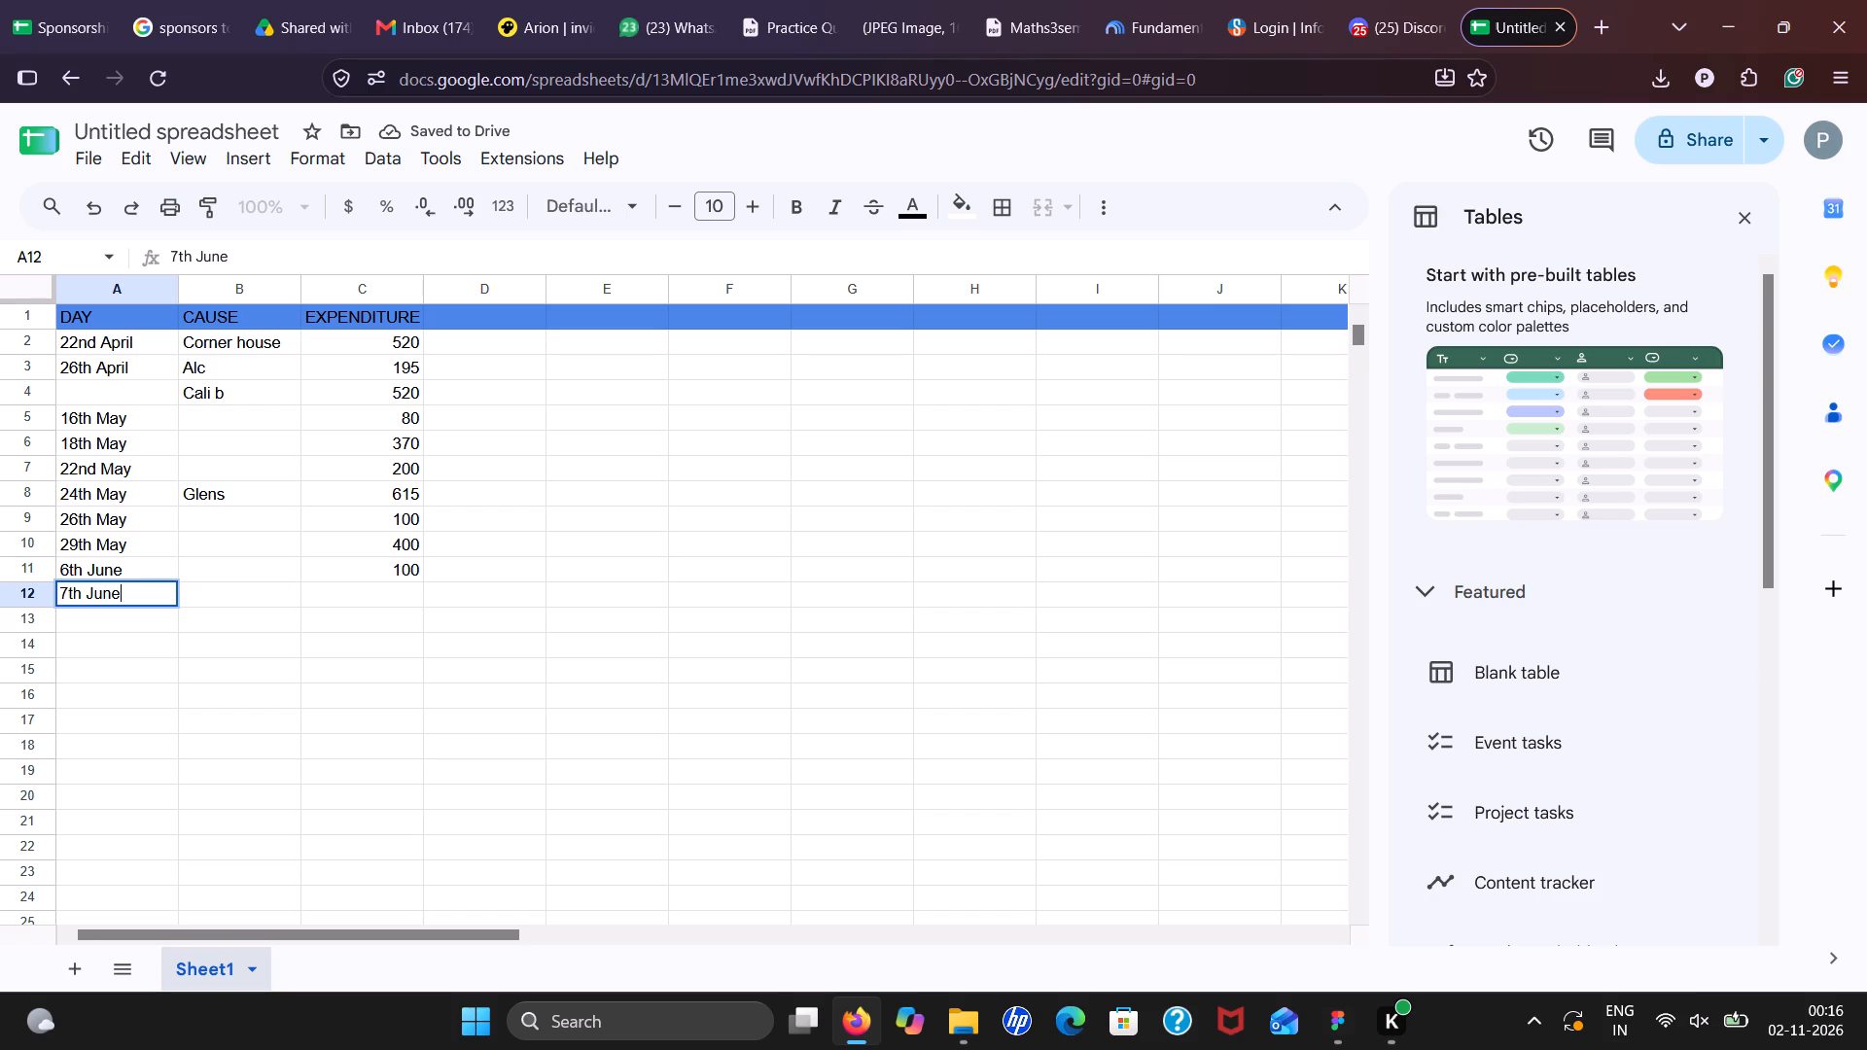
Add a 7th June entry with cause Fuel and expenditure 500, and an undated row beneath it with cause Biriyani and expenditure 620.
click(318, 593)
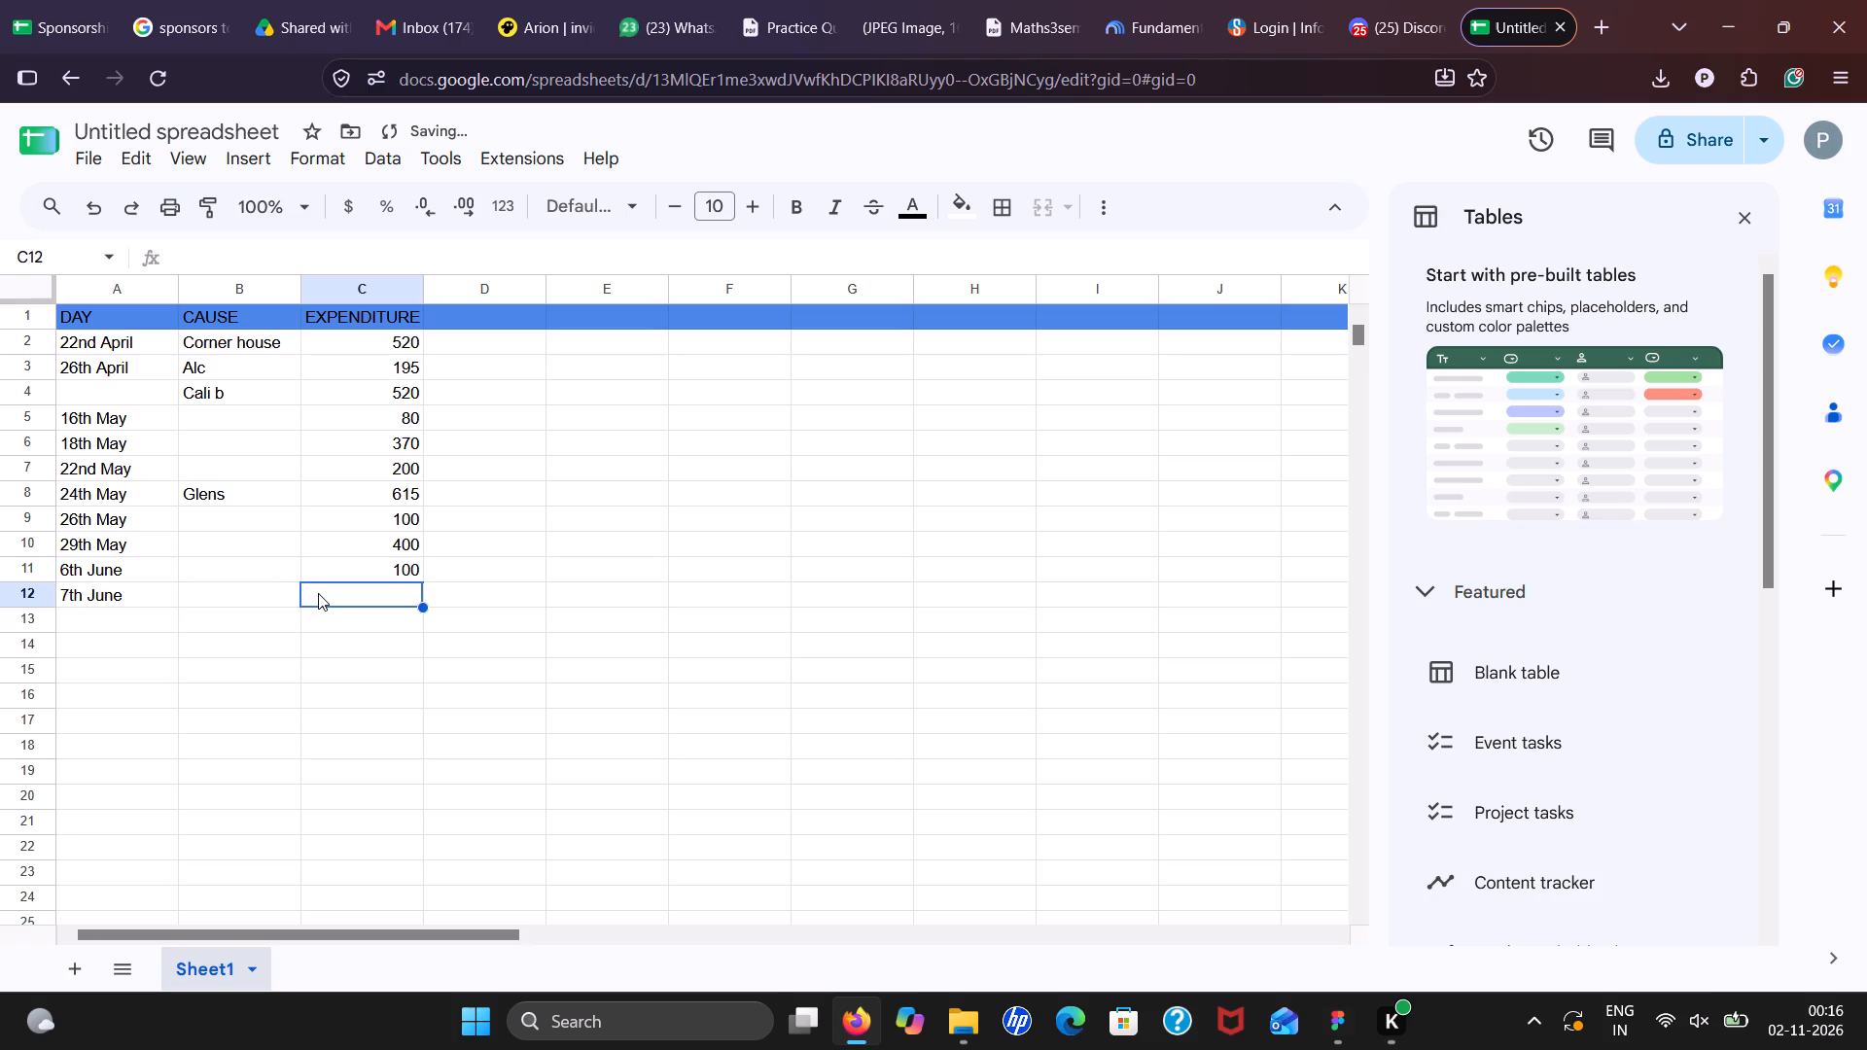
text(500)
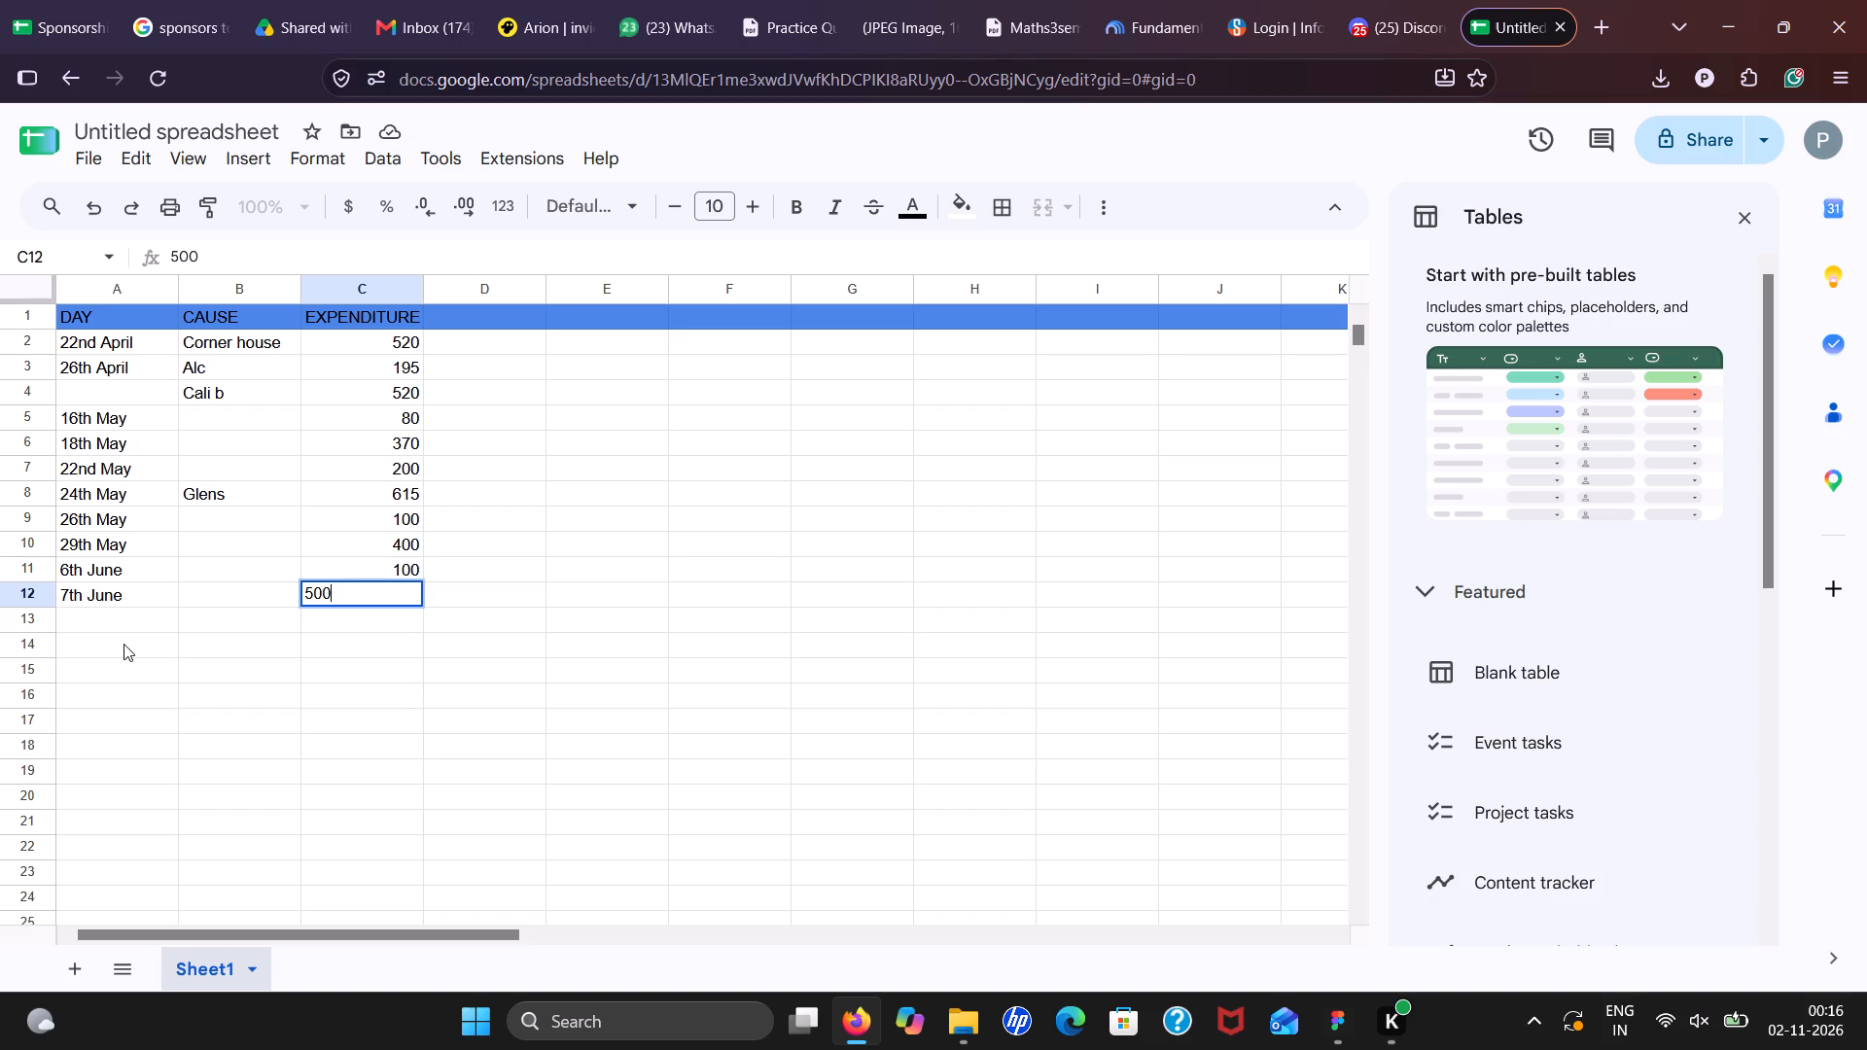
click(205, 606)
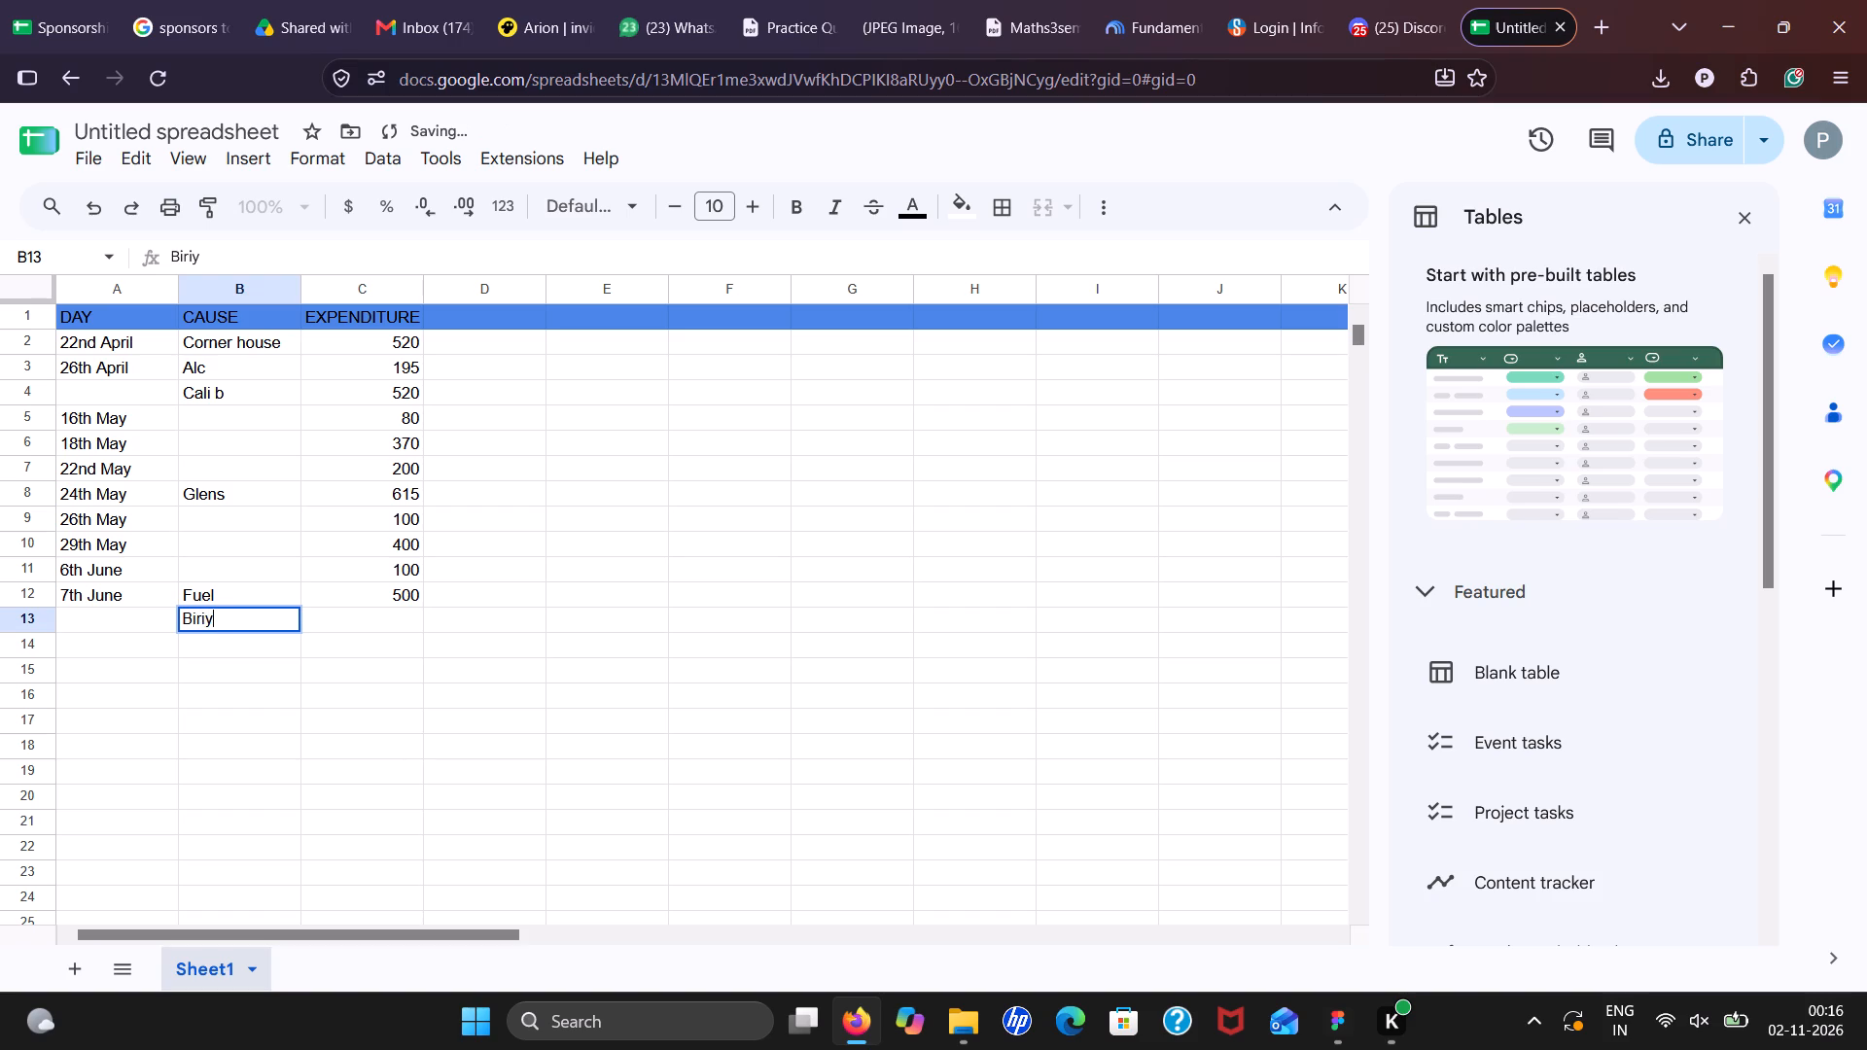
click(327, 623)
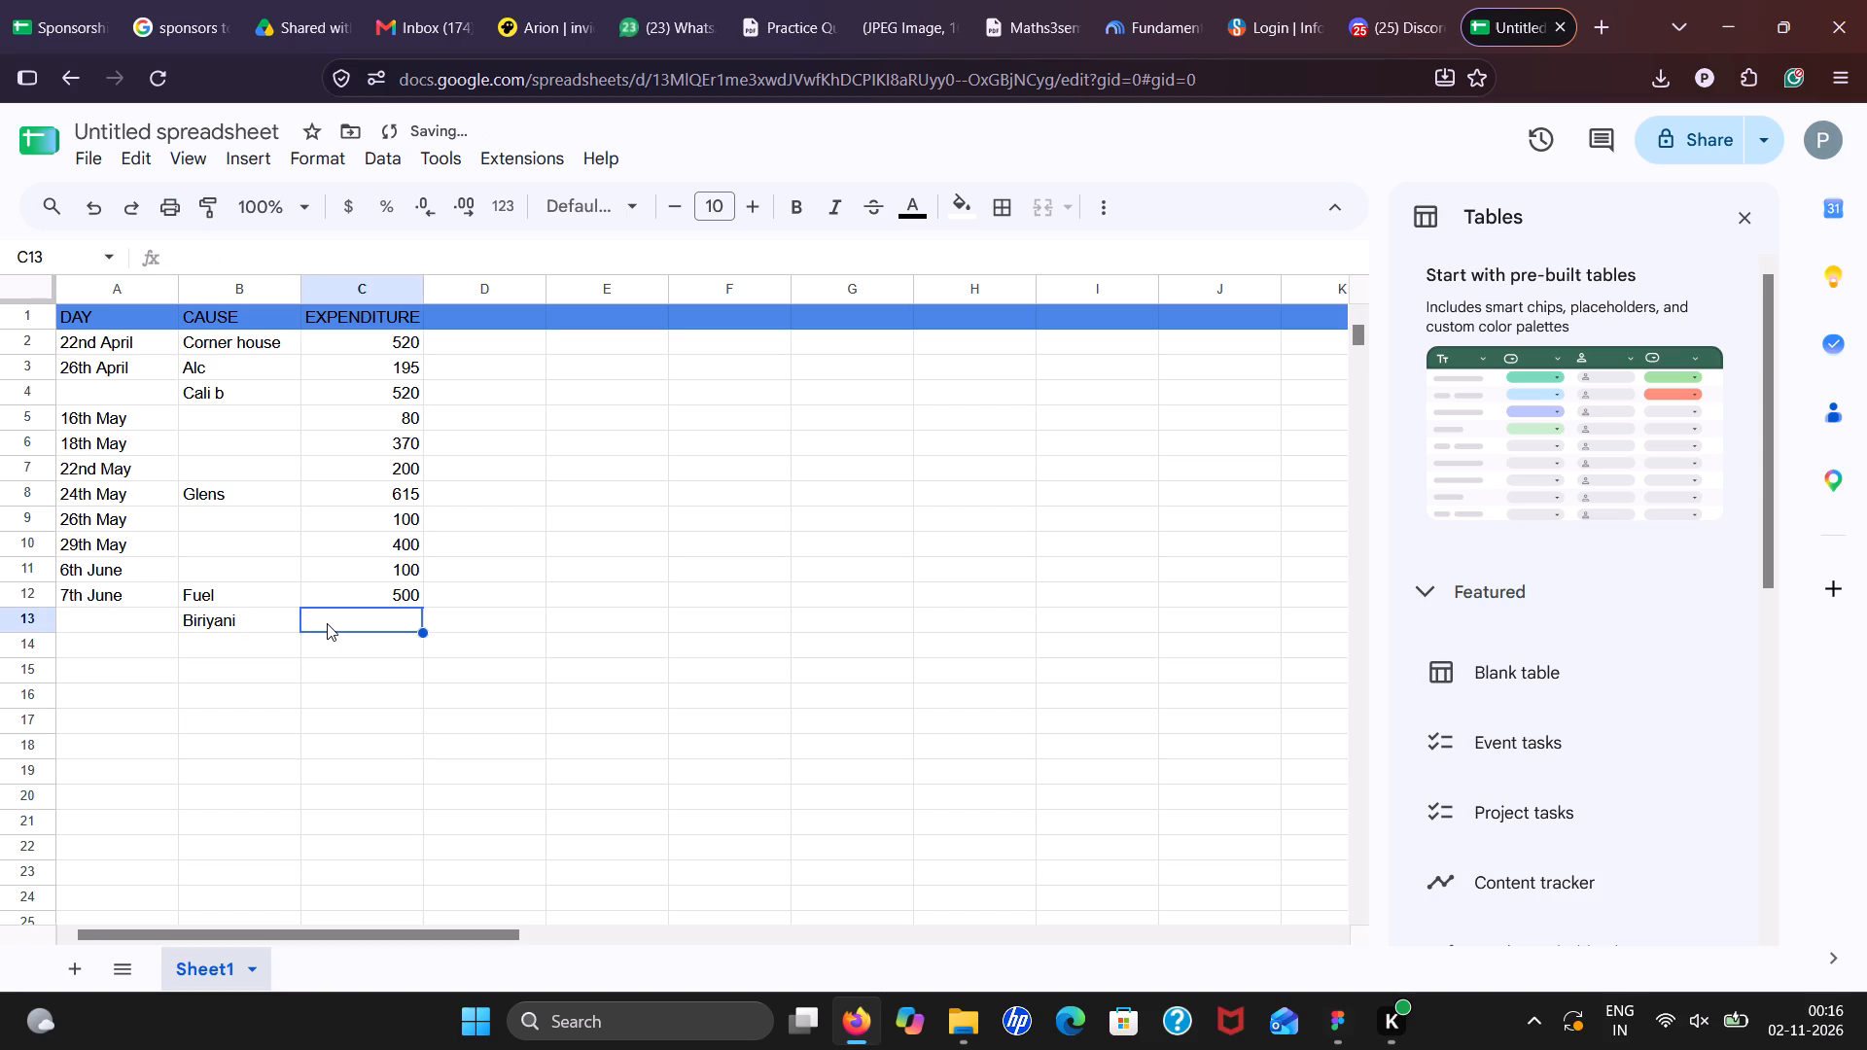
text(620)
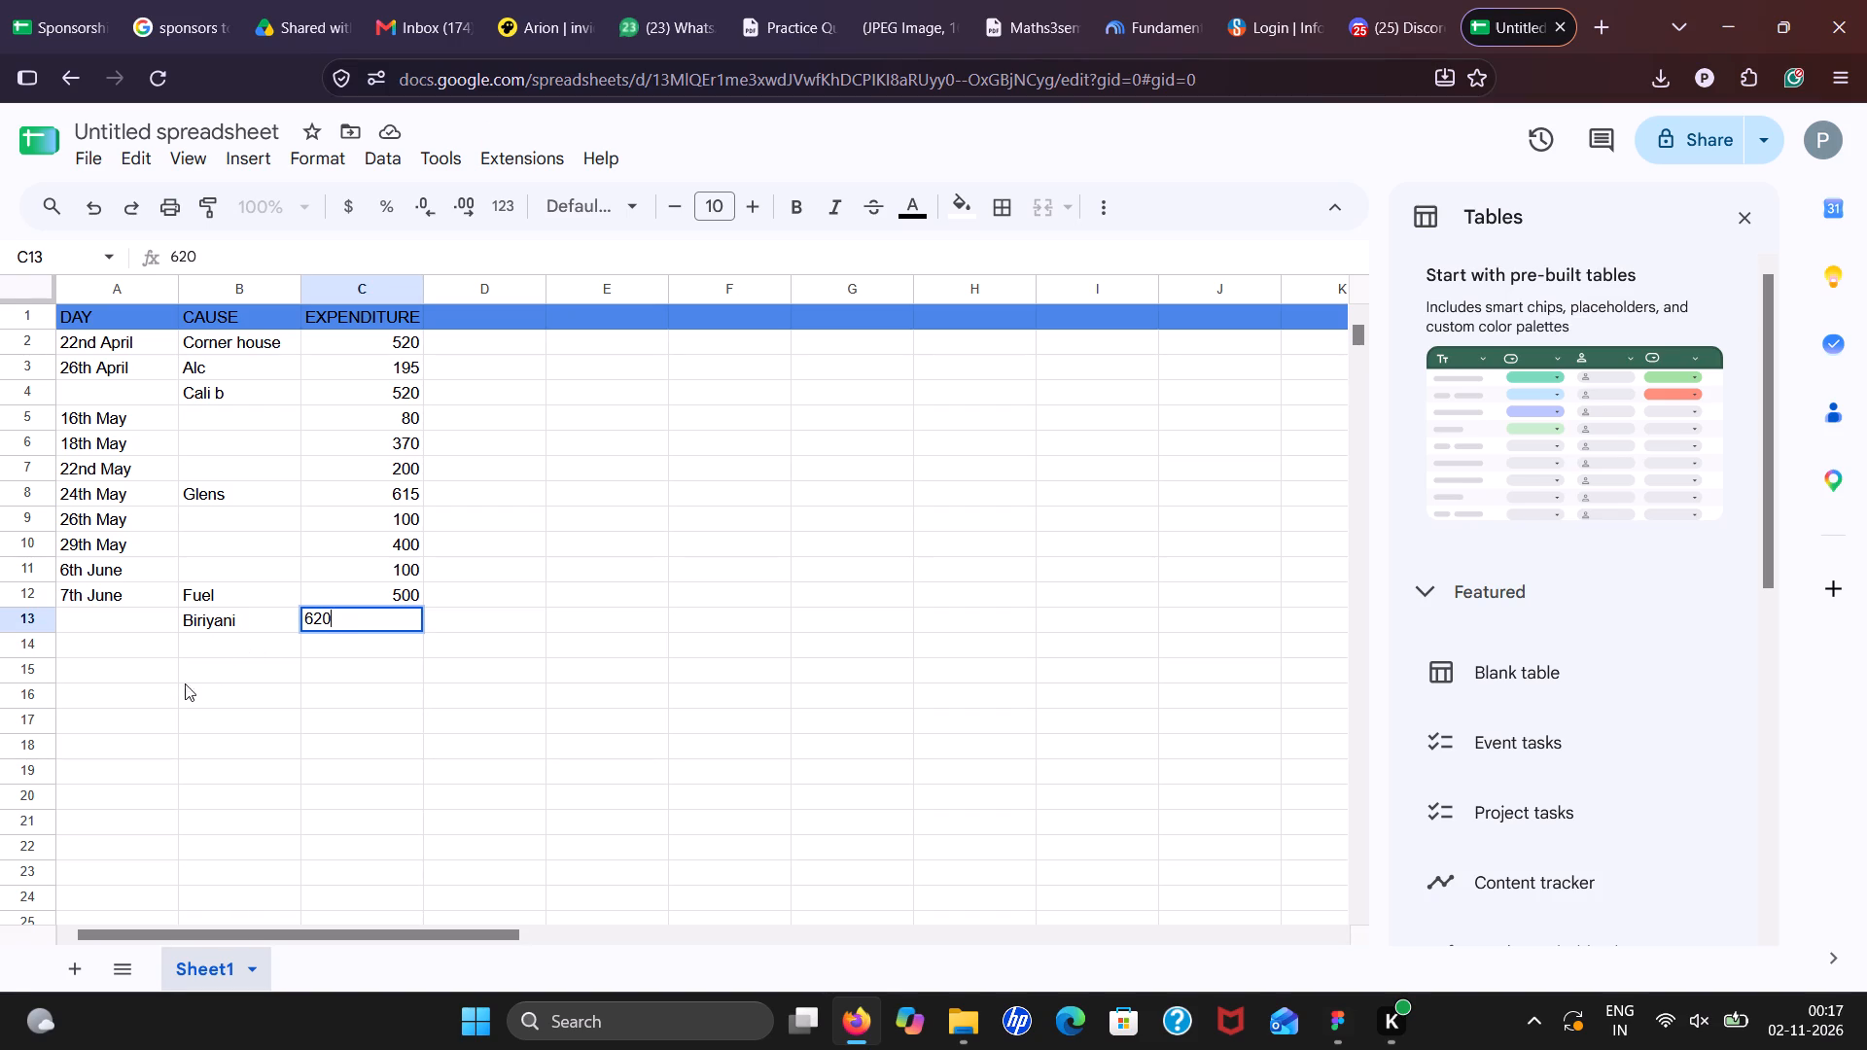
Add an entry below the Biriyani row with day 10th June, cause Nirulas and expenditure 291.
click(142, 638)
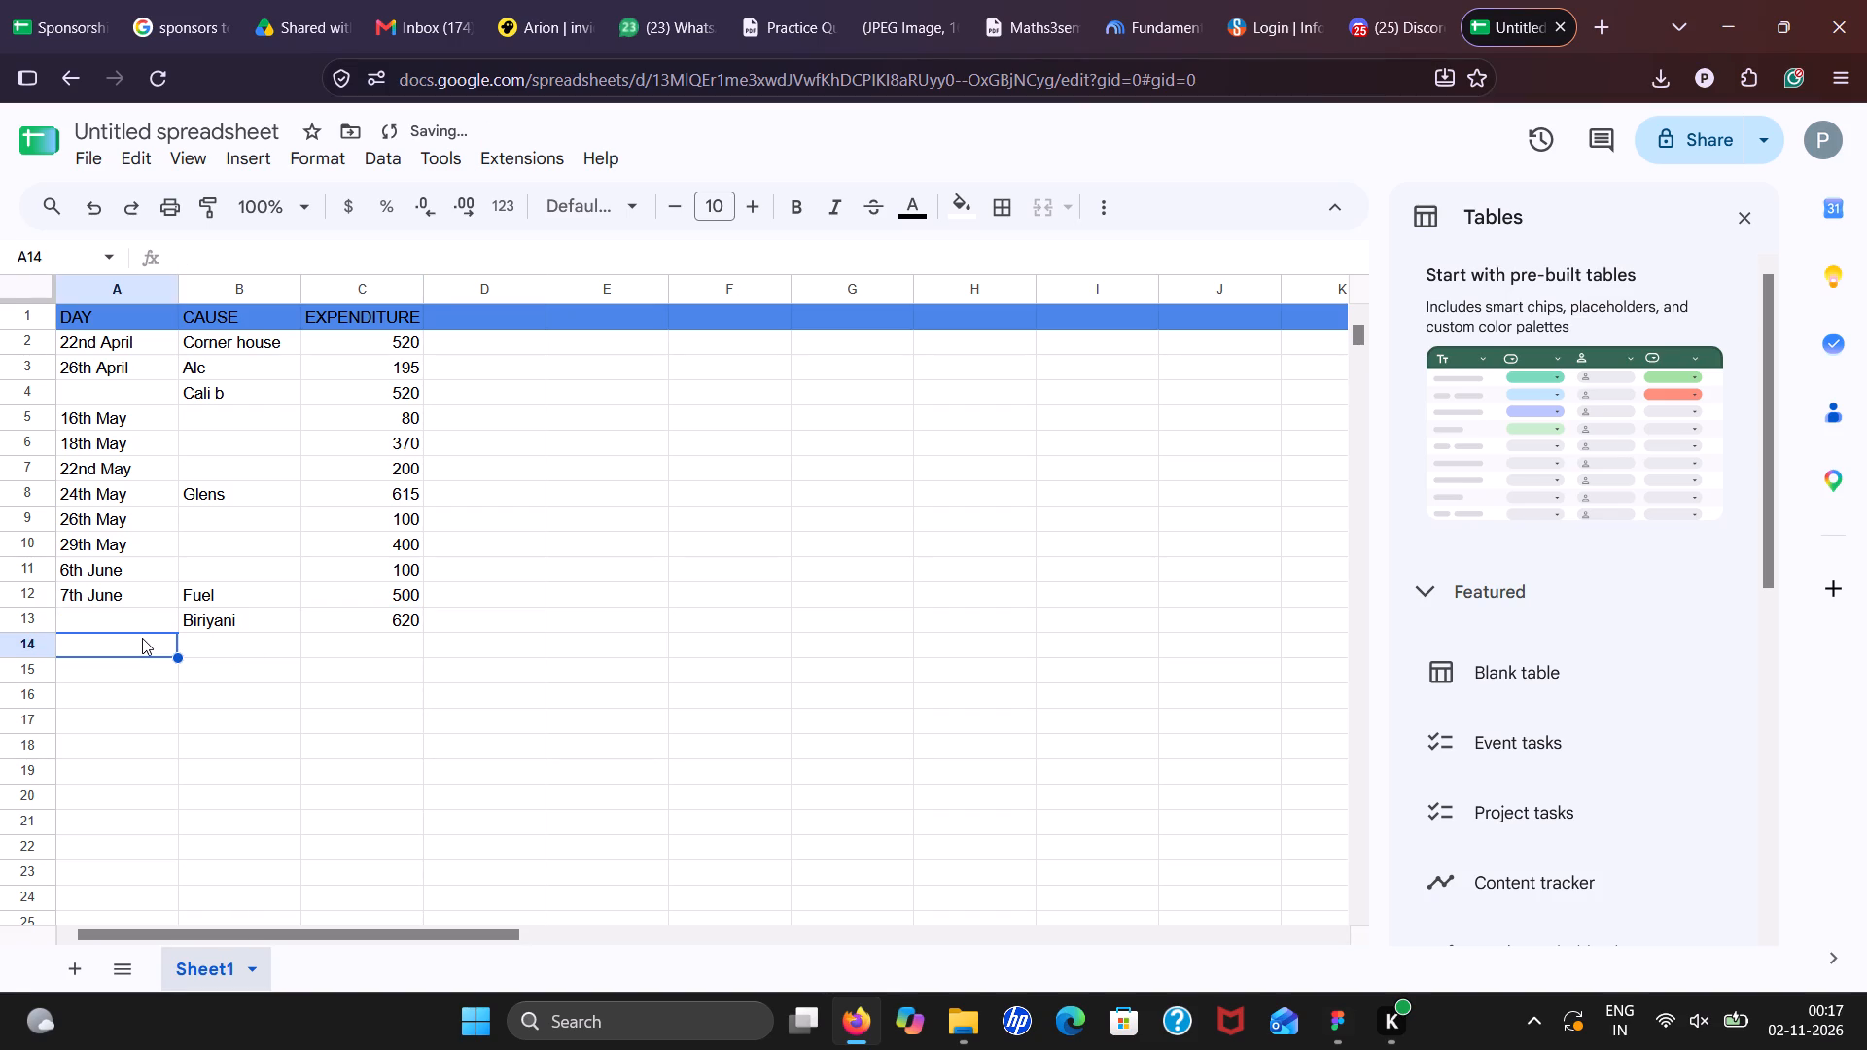
text(10)
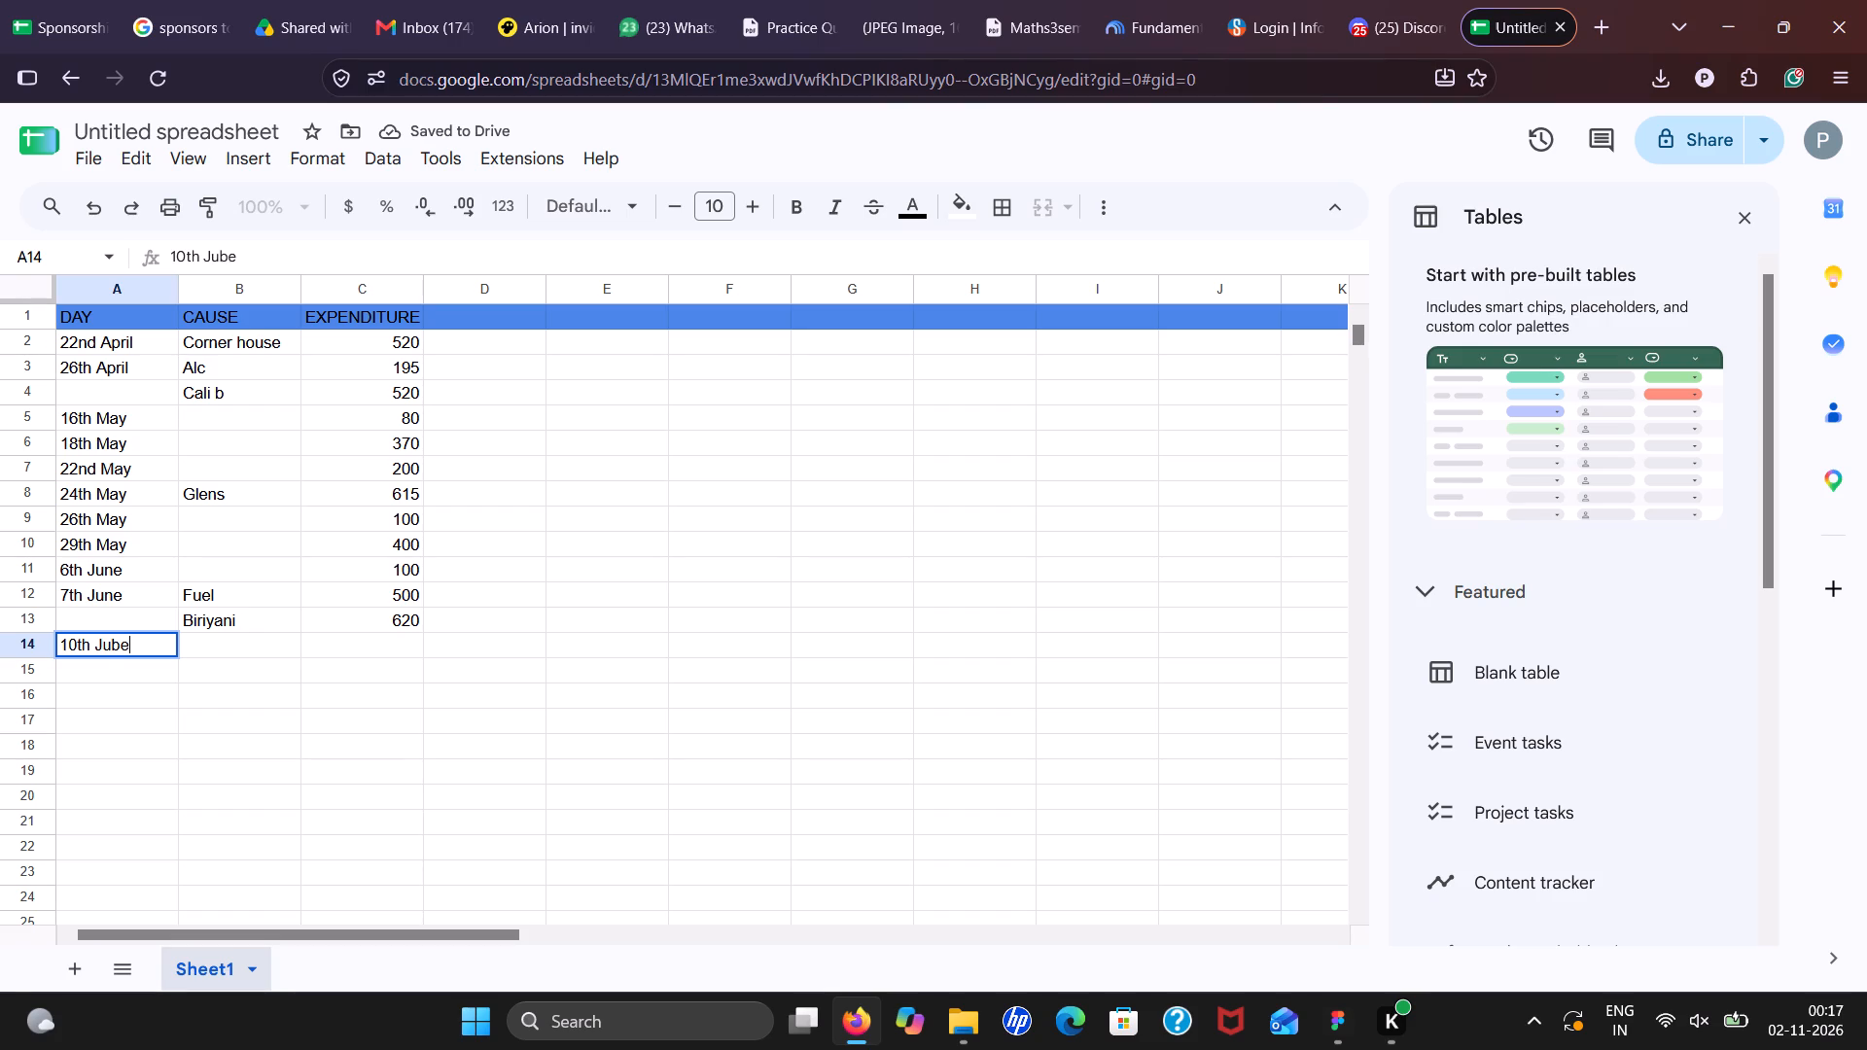
key(BackSpace)
key(BackSpace)
text(ne)
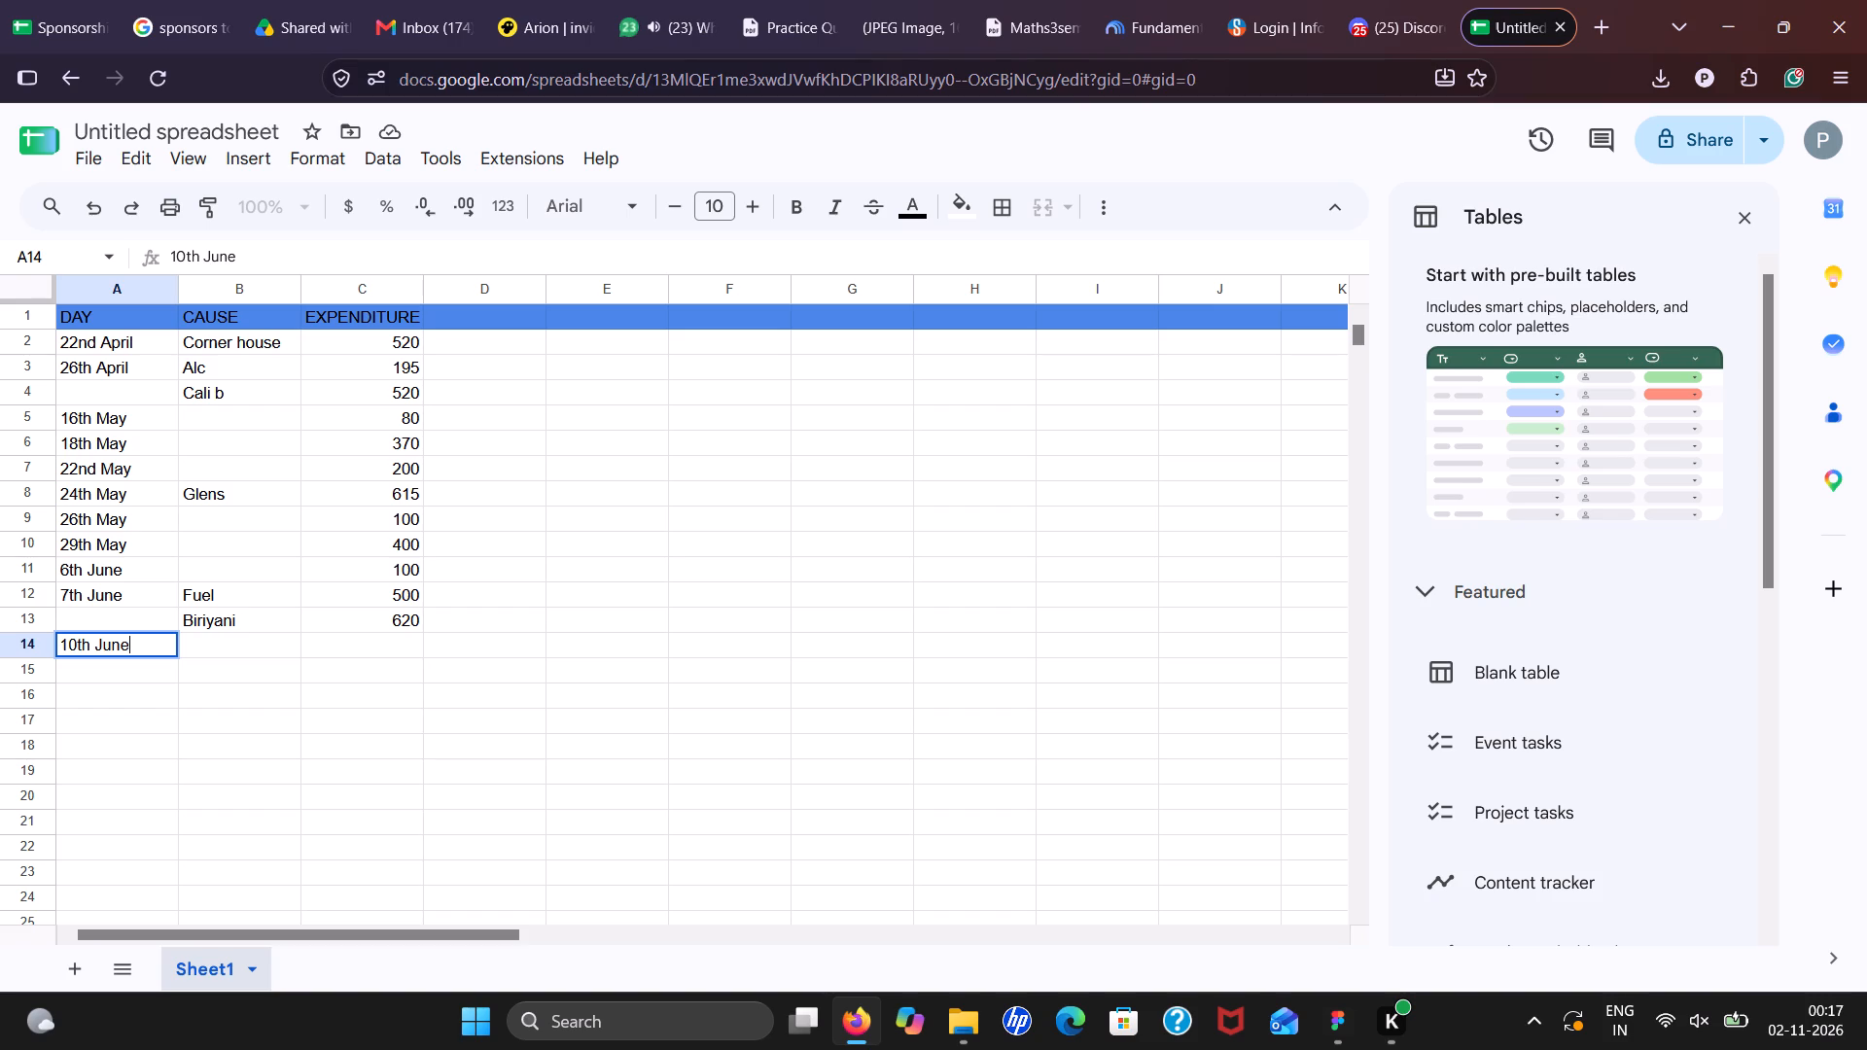
click(207, 645)
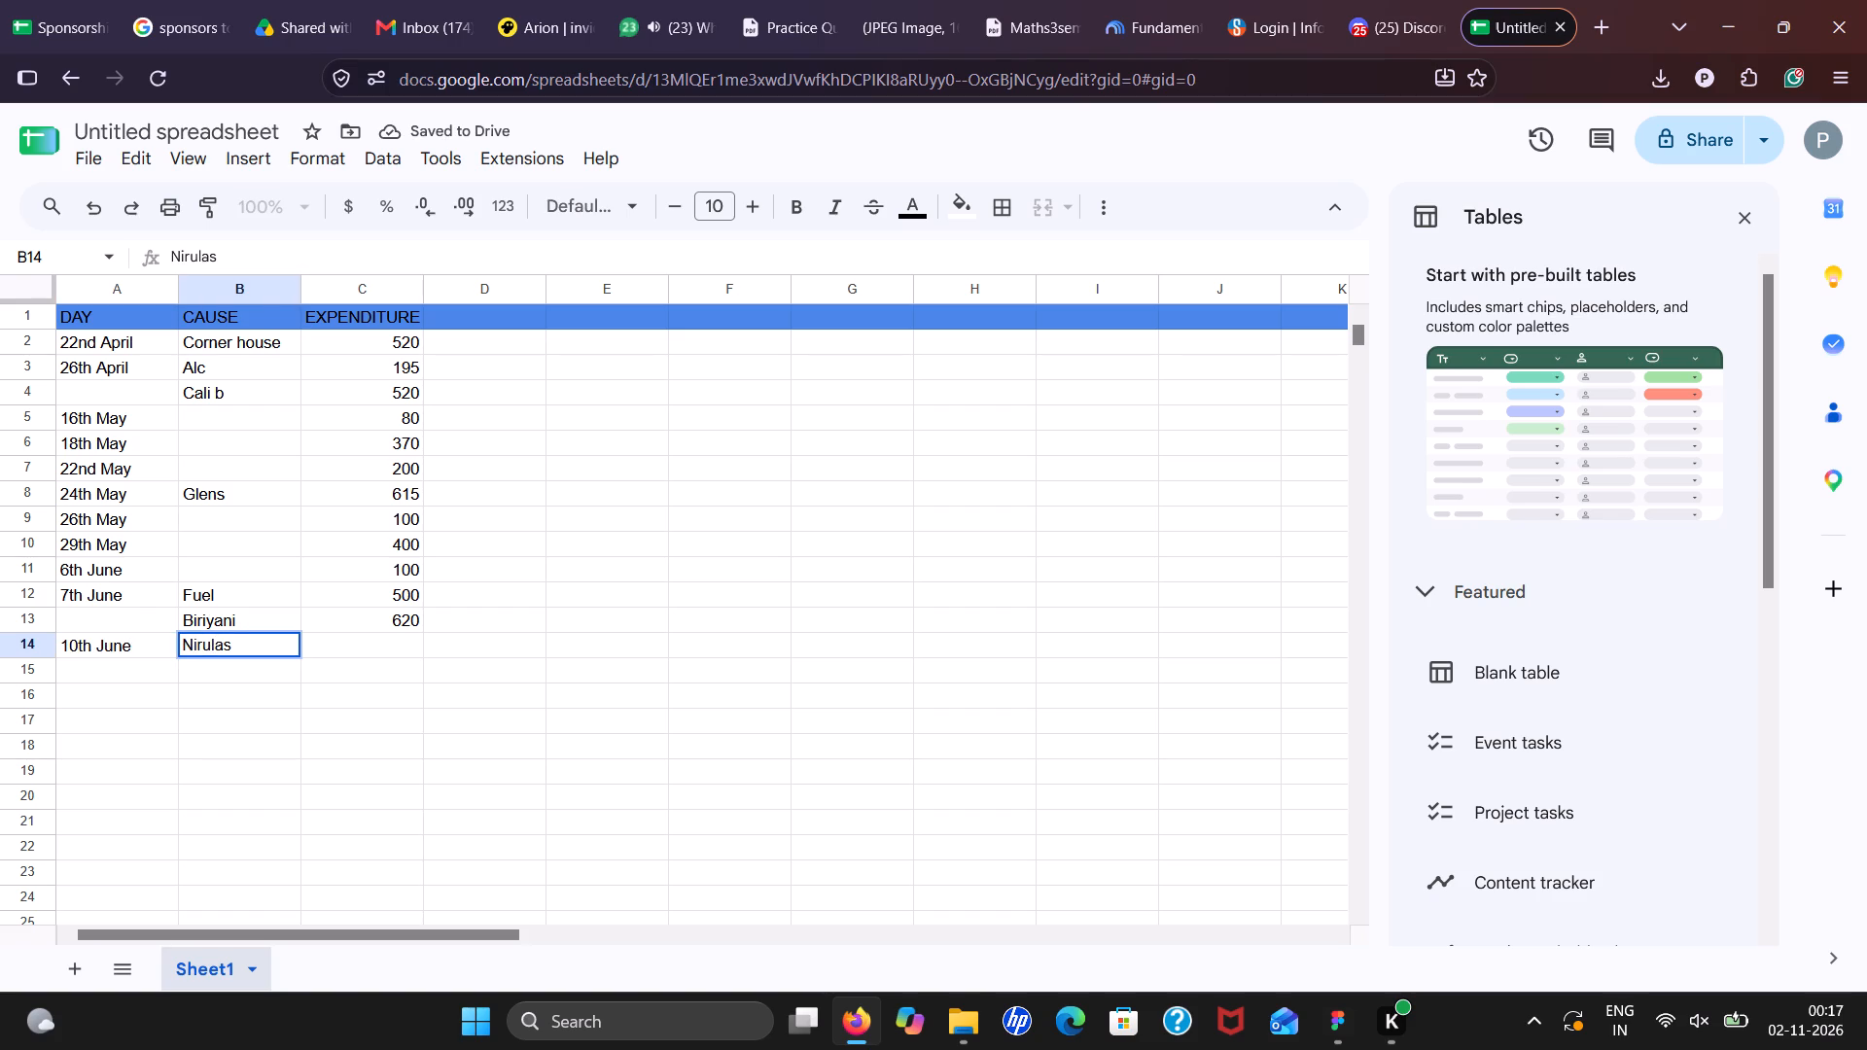
click(365, 647)
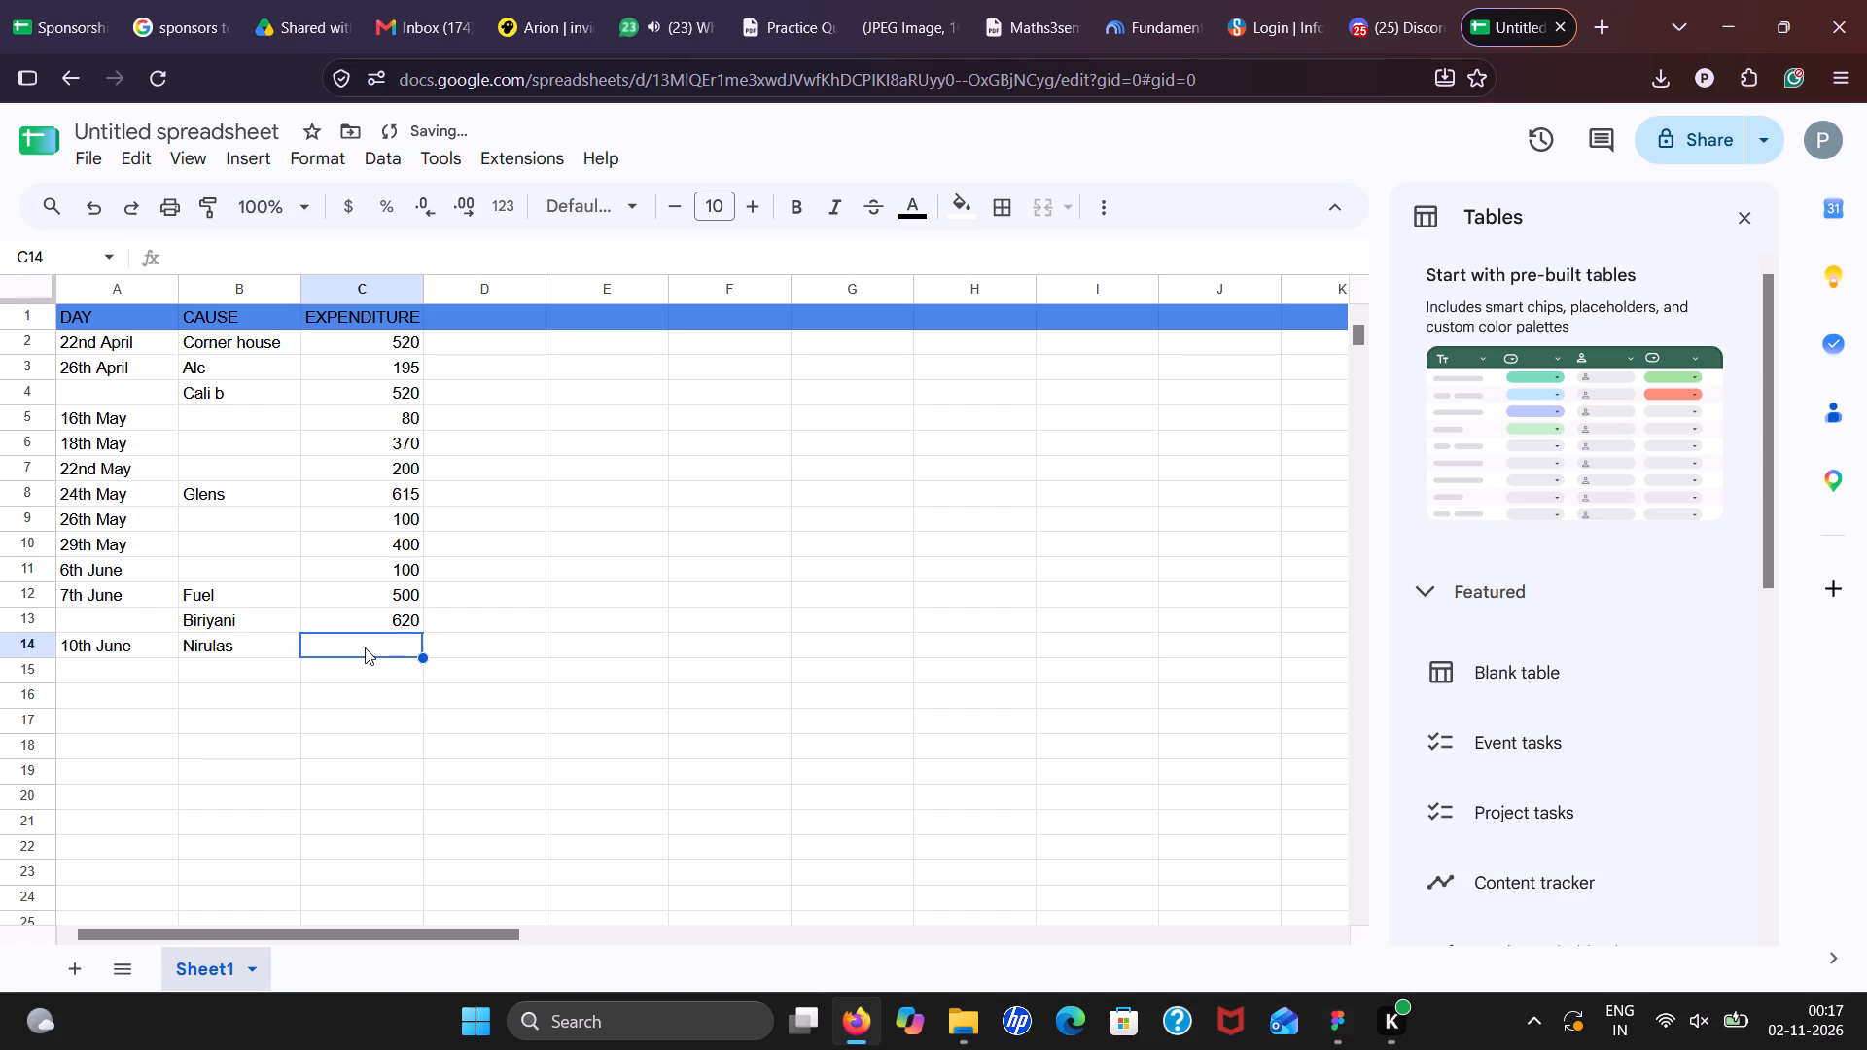
text(291)
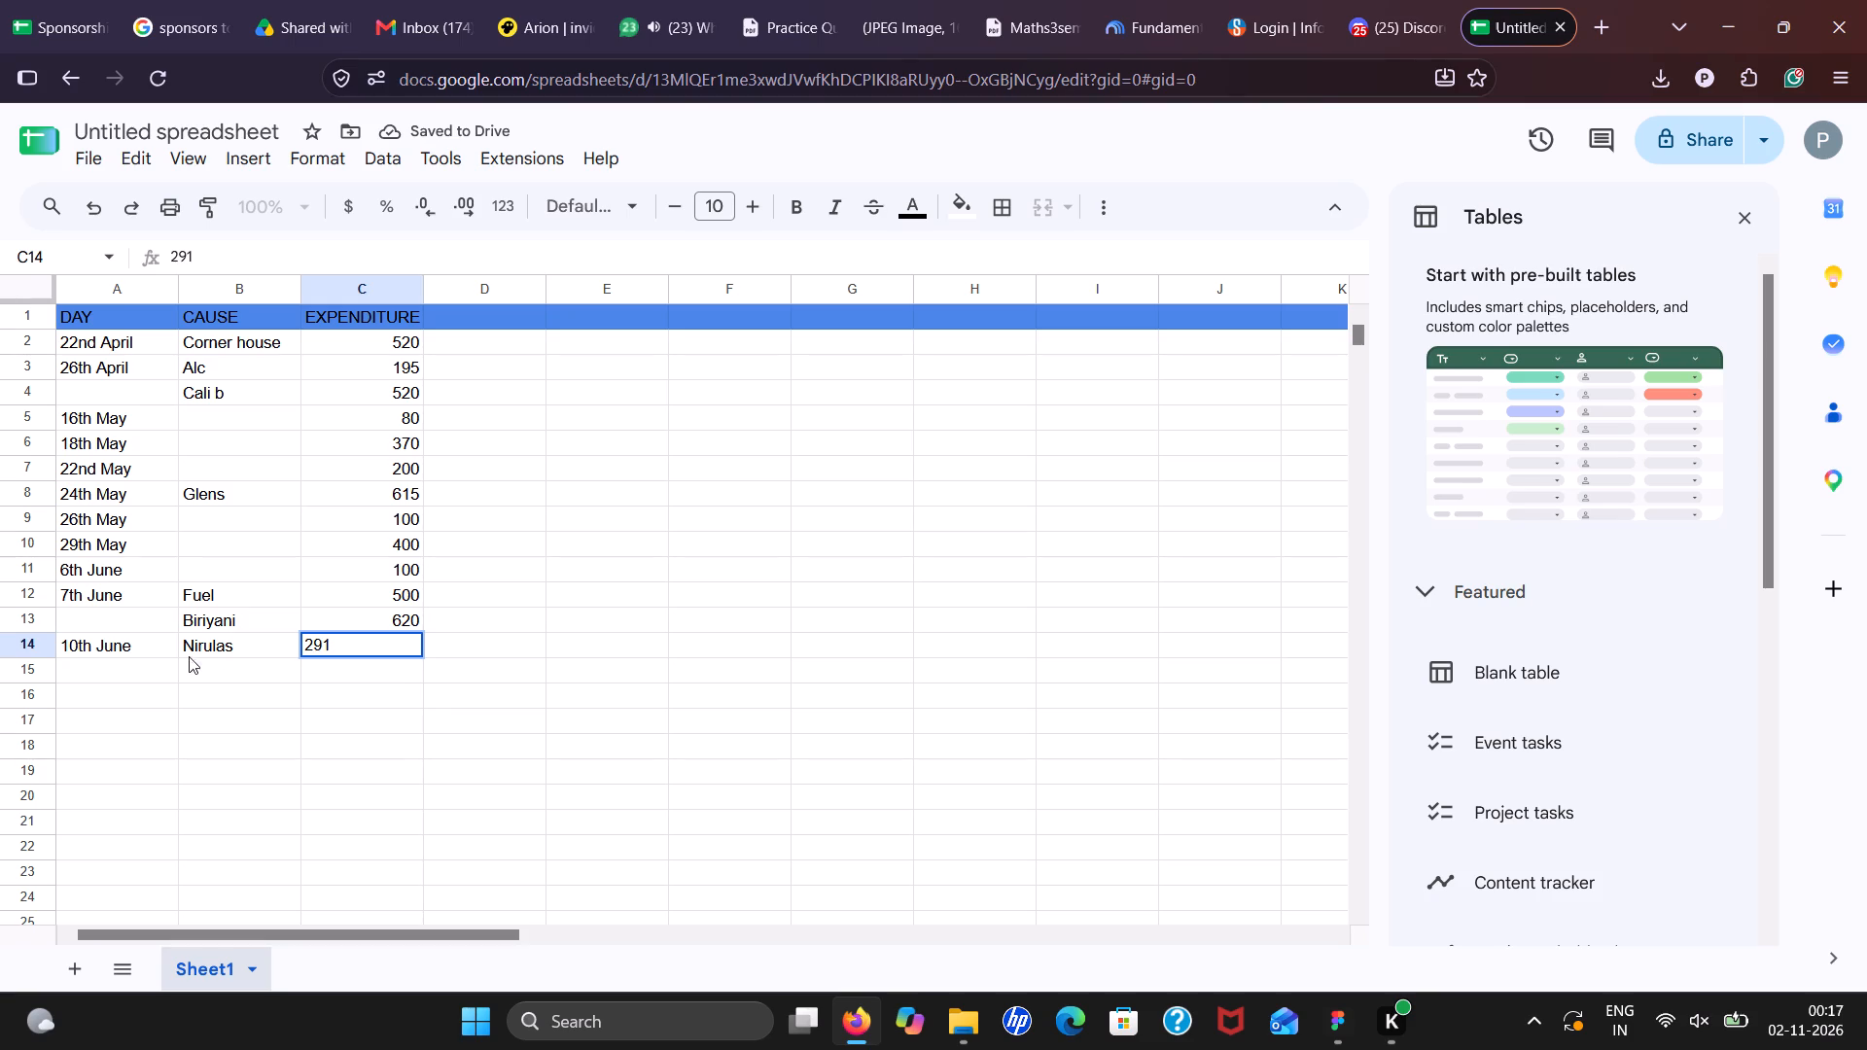
Add an entry below the 10th June row with day 11th June and expenditure 100, leaving the cause blank.
click(143, 672)
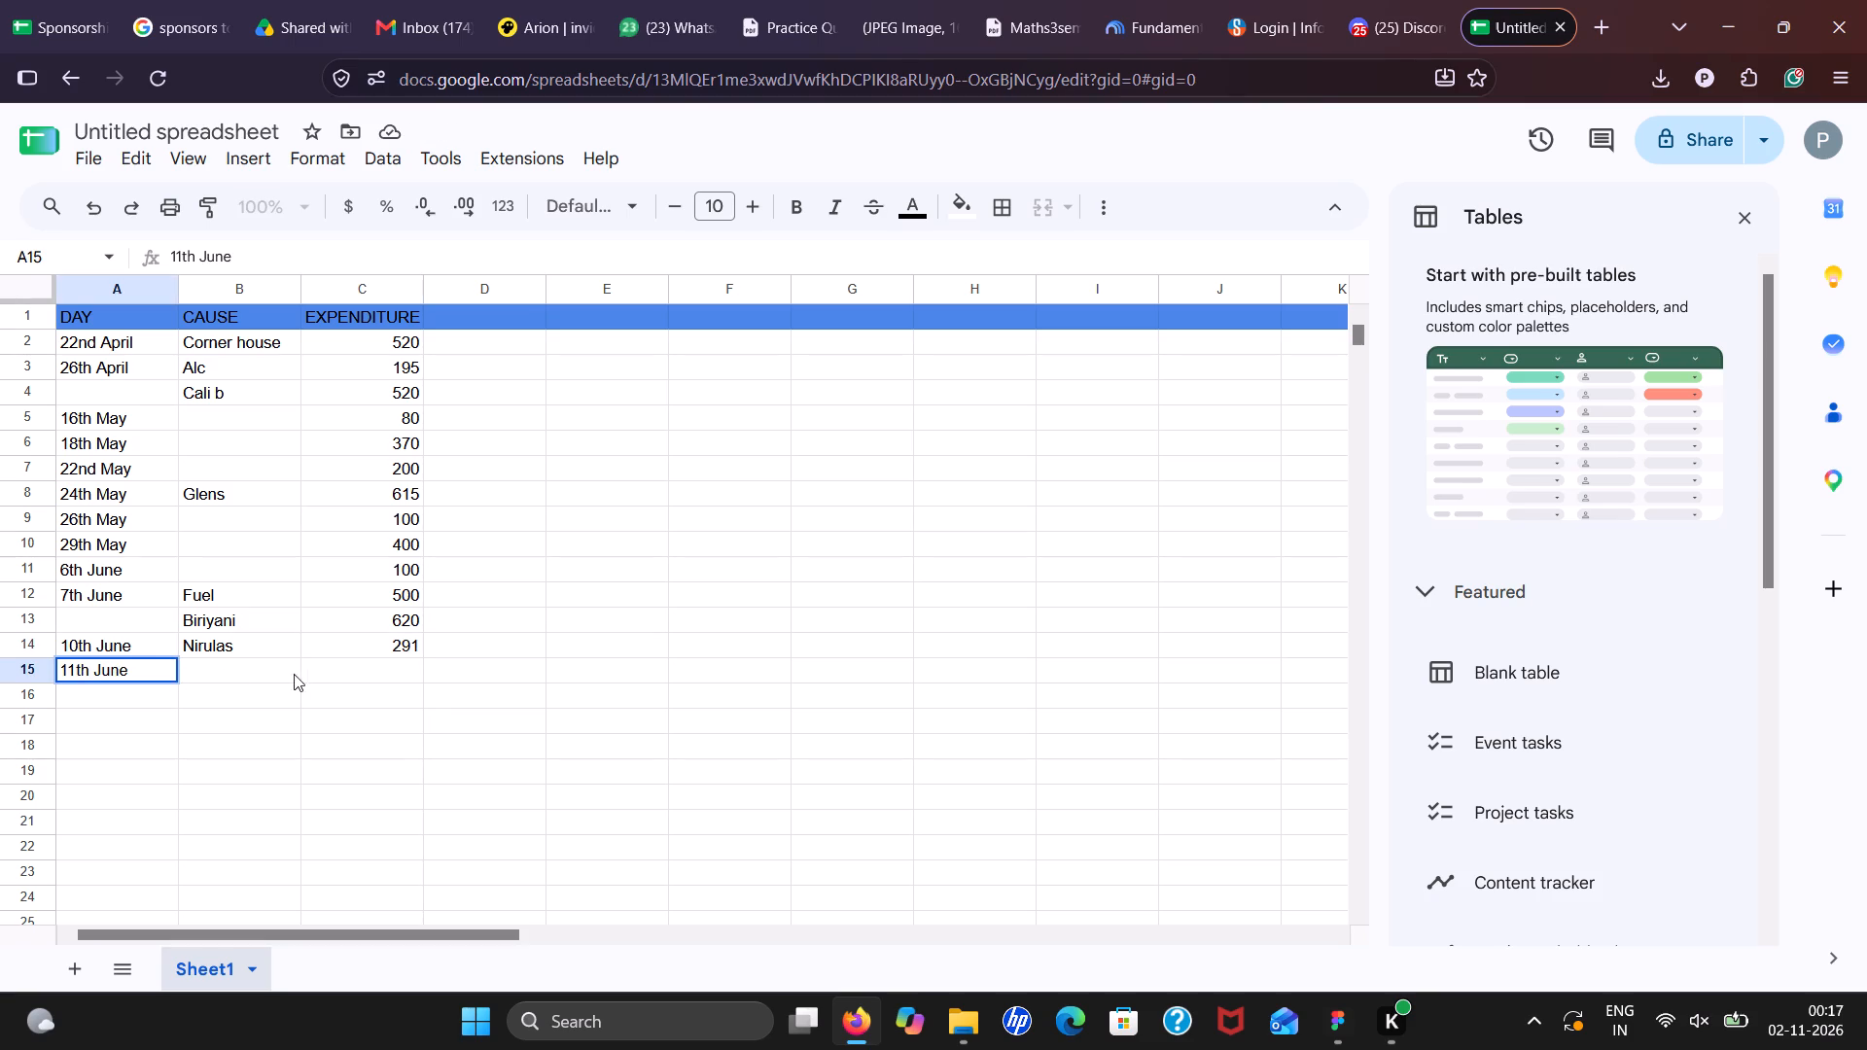
text(100)
key(BackSpace)
key(BackSpace)
key(BackSpace)
click(395, 667)
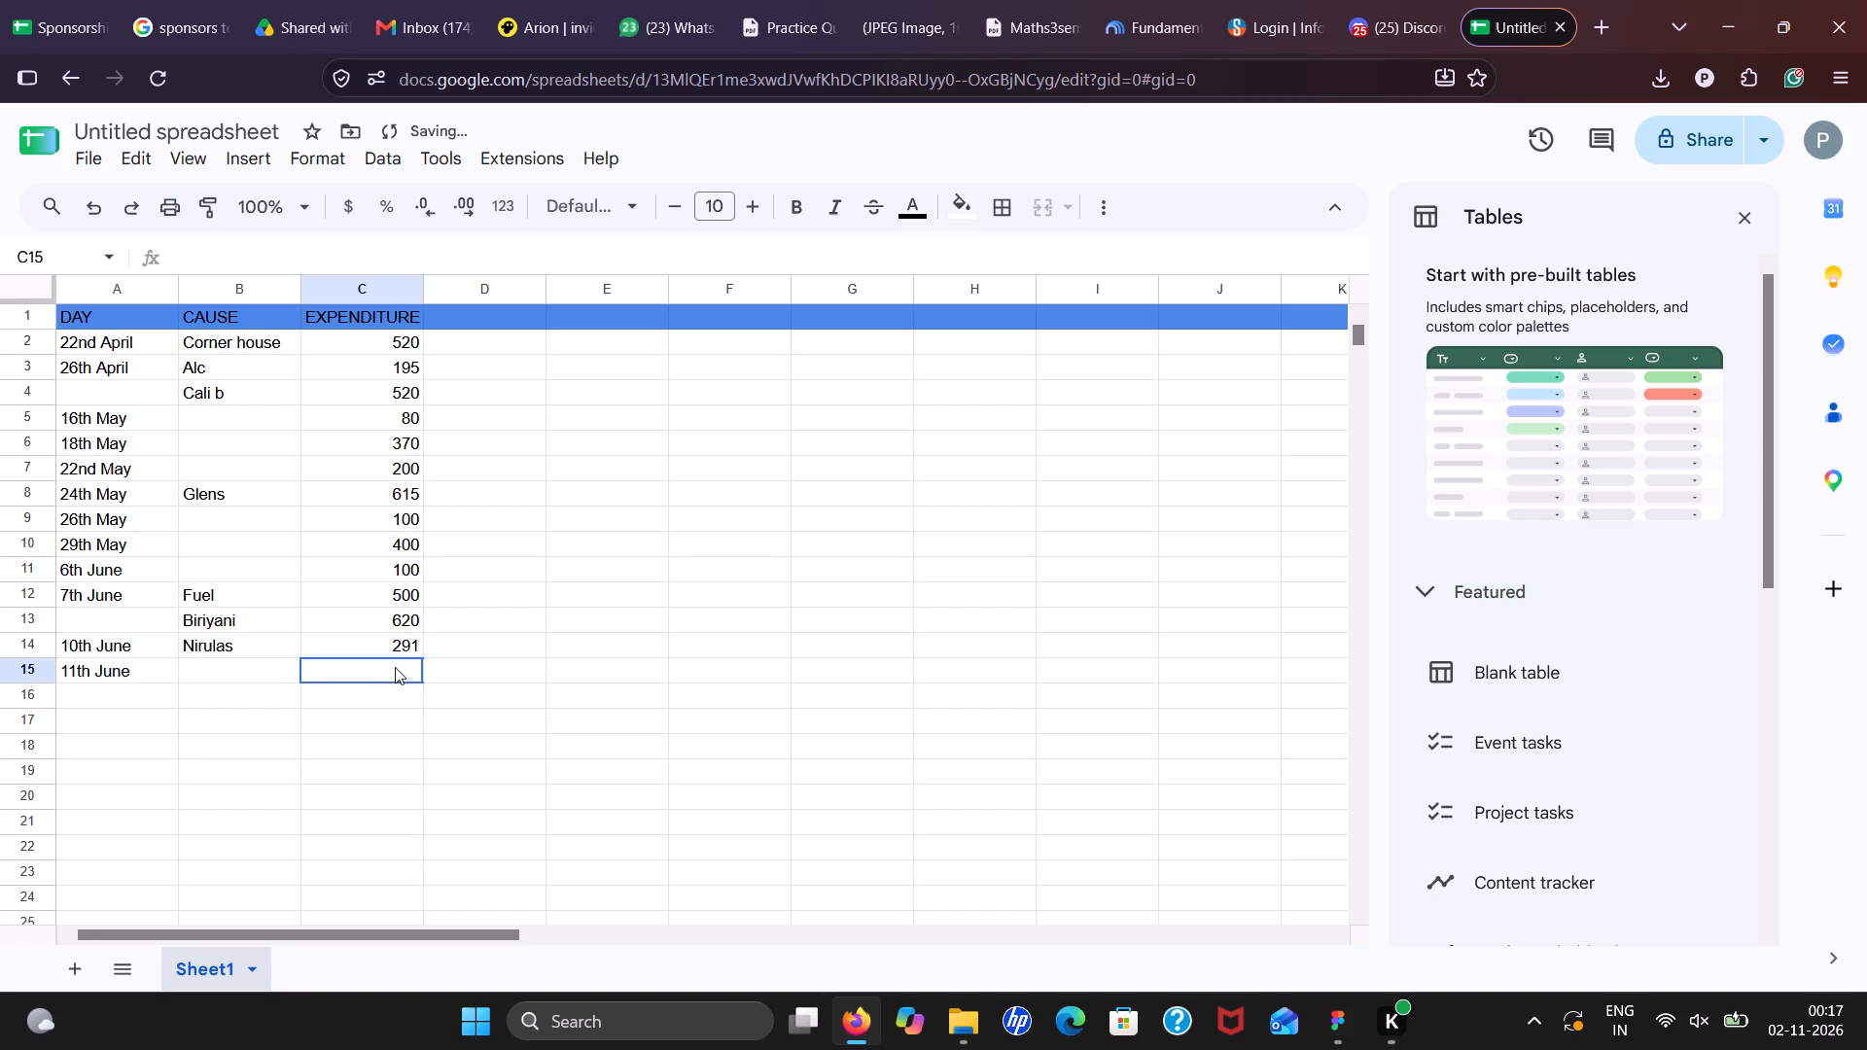
text(100)
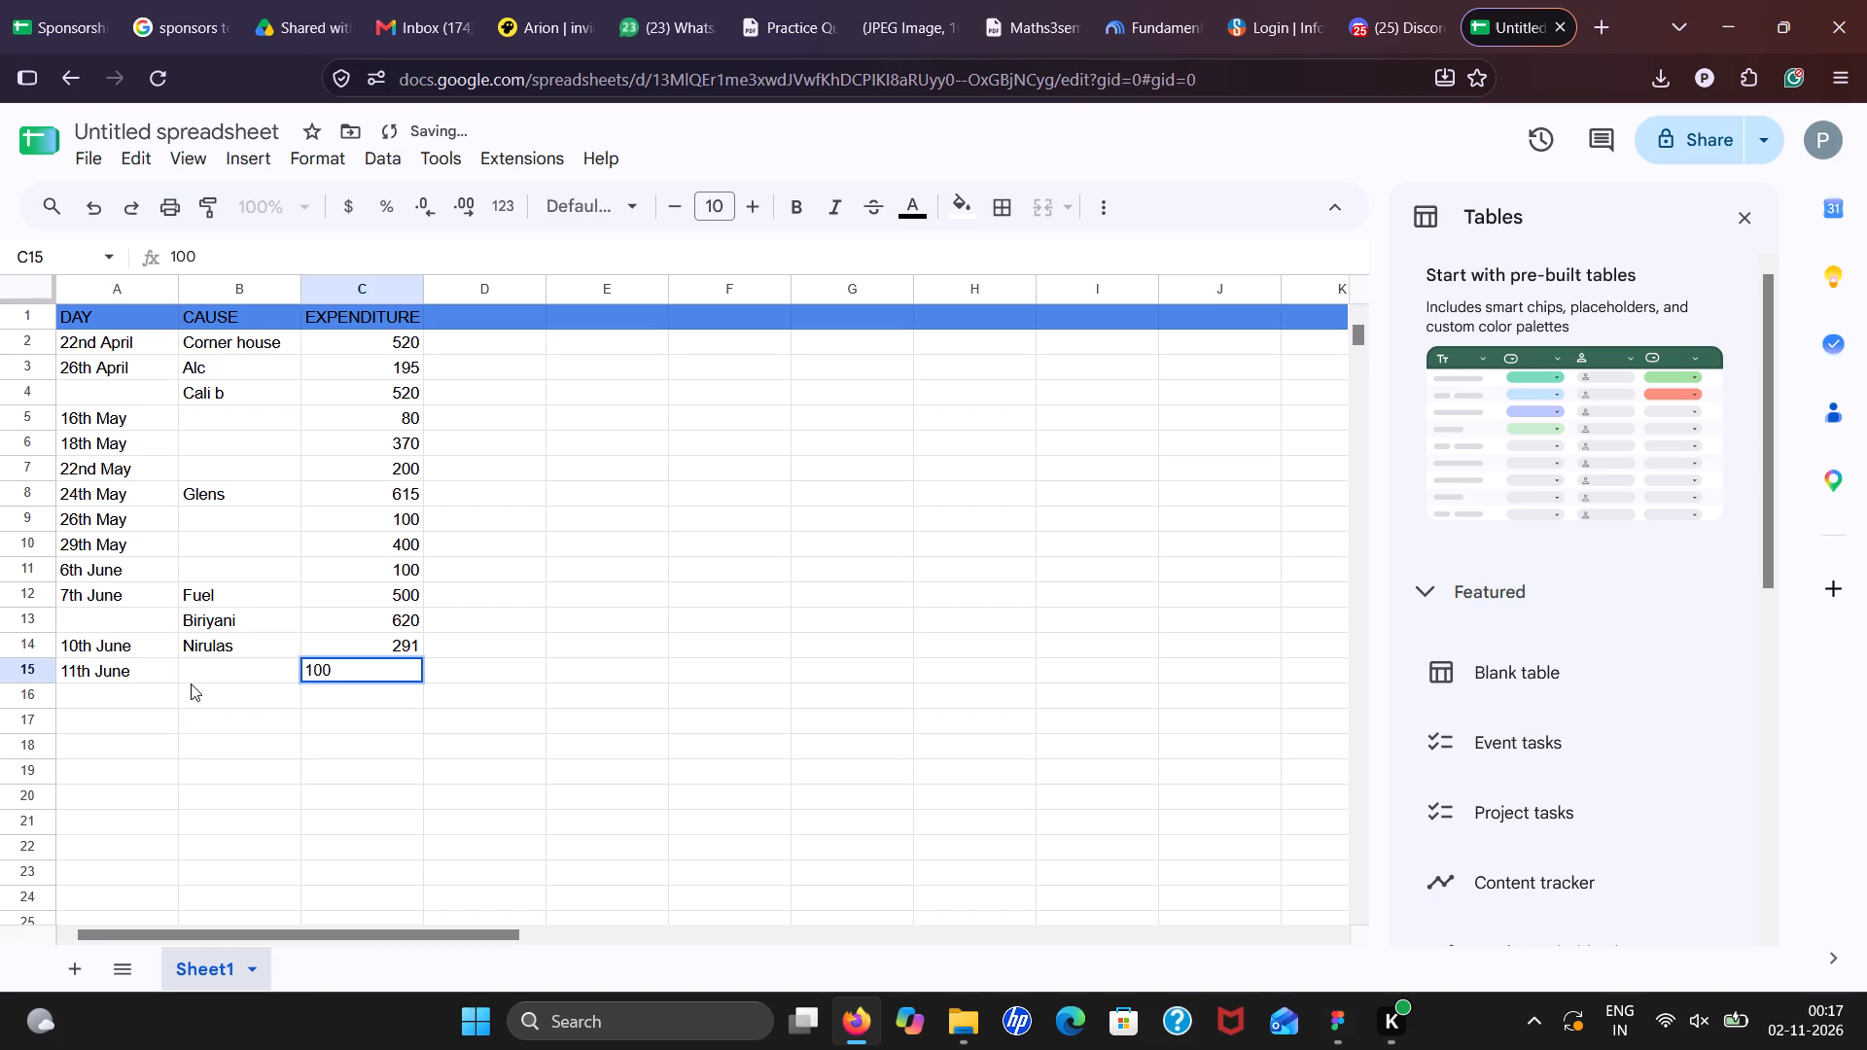
Add two entries below the 11th June row, 15th June with expenditure 200 and 16th June with expenditure 500, leaving both causes blank.
click(159, 690)
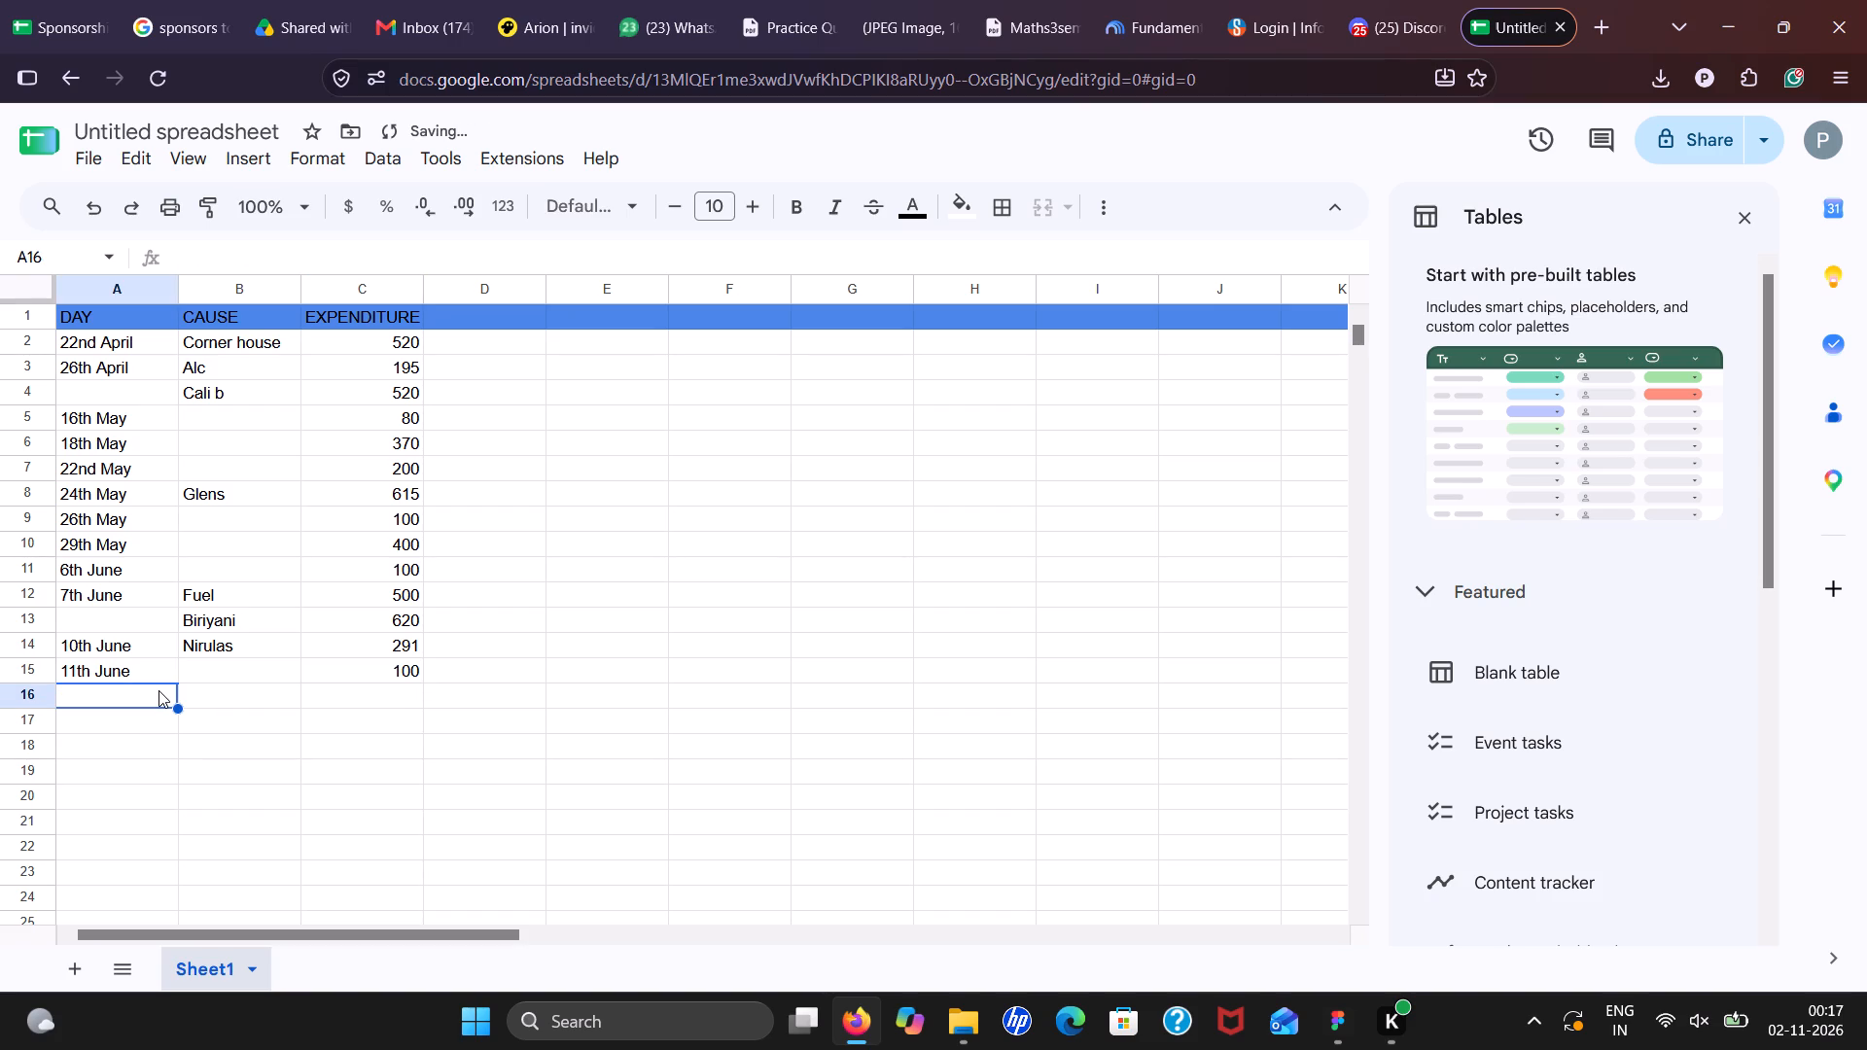
key(1)
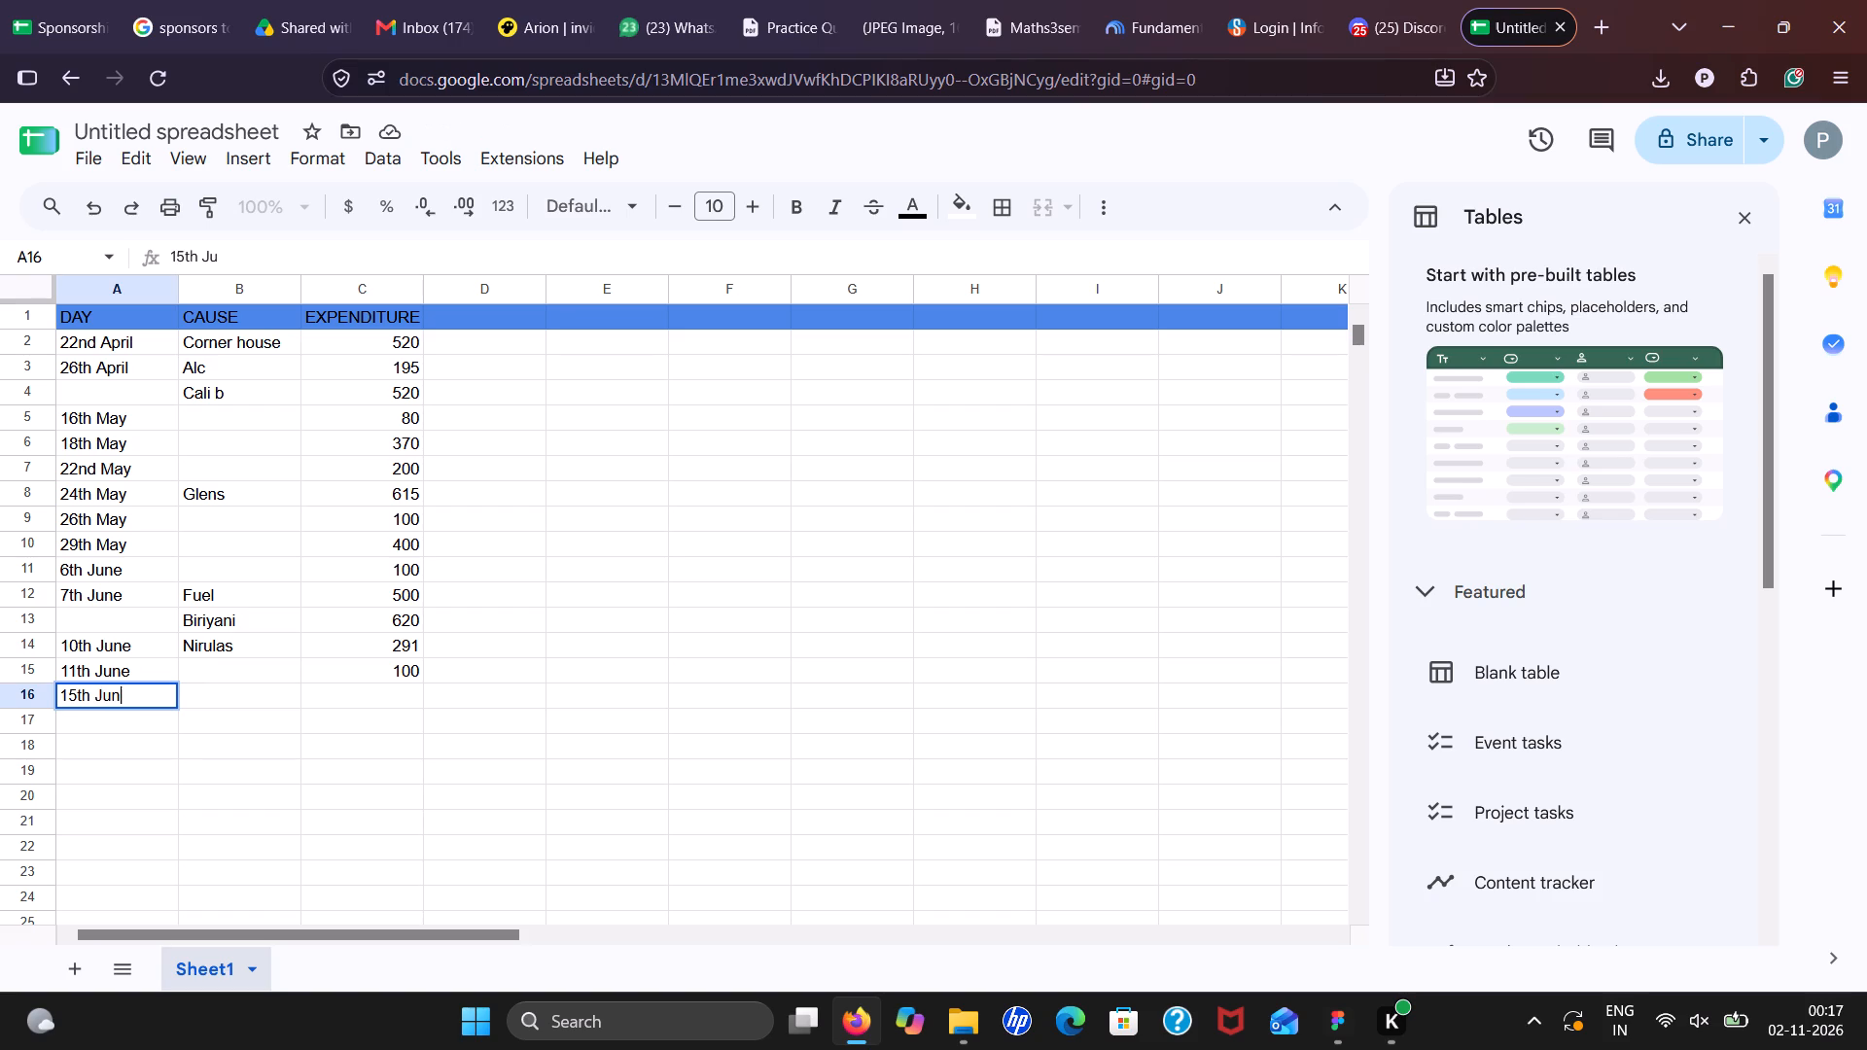
click(333, 691)
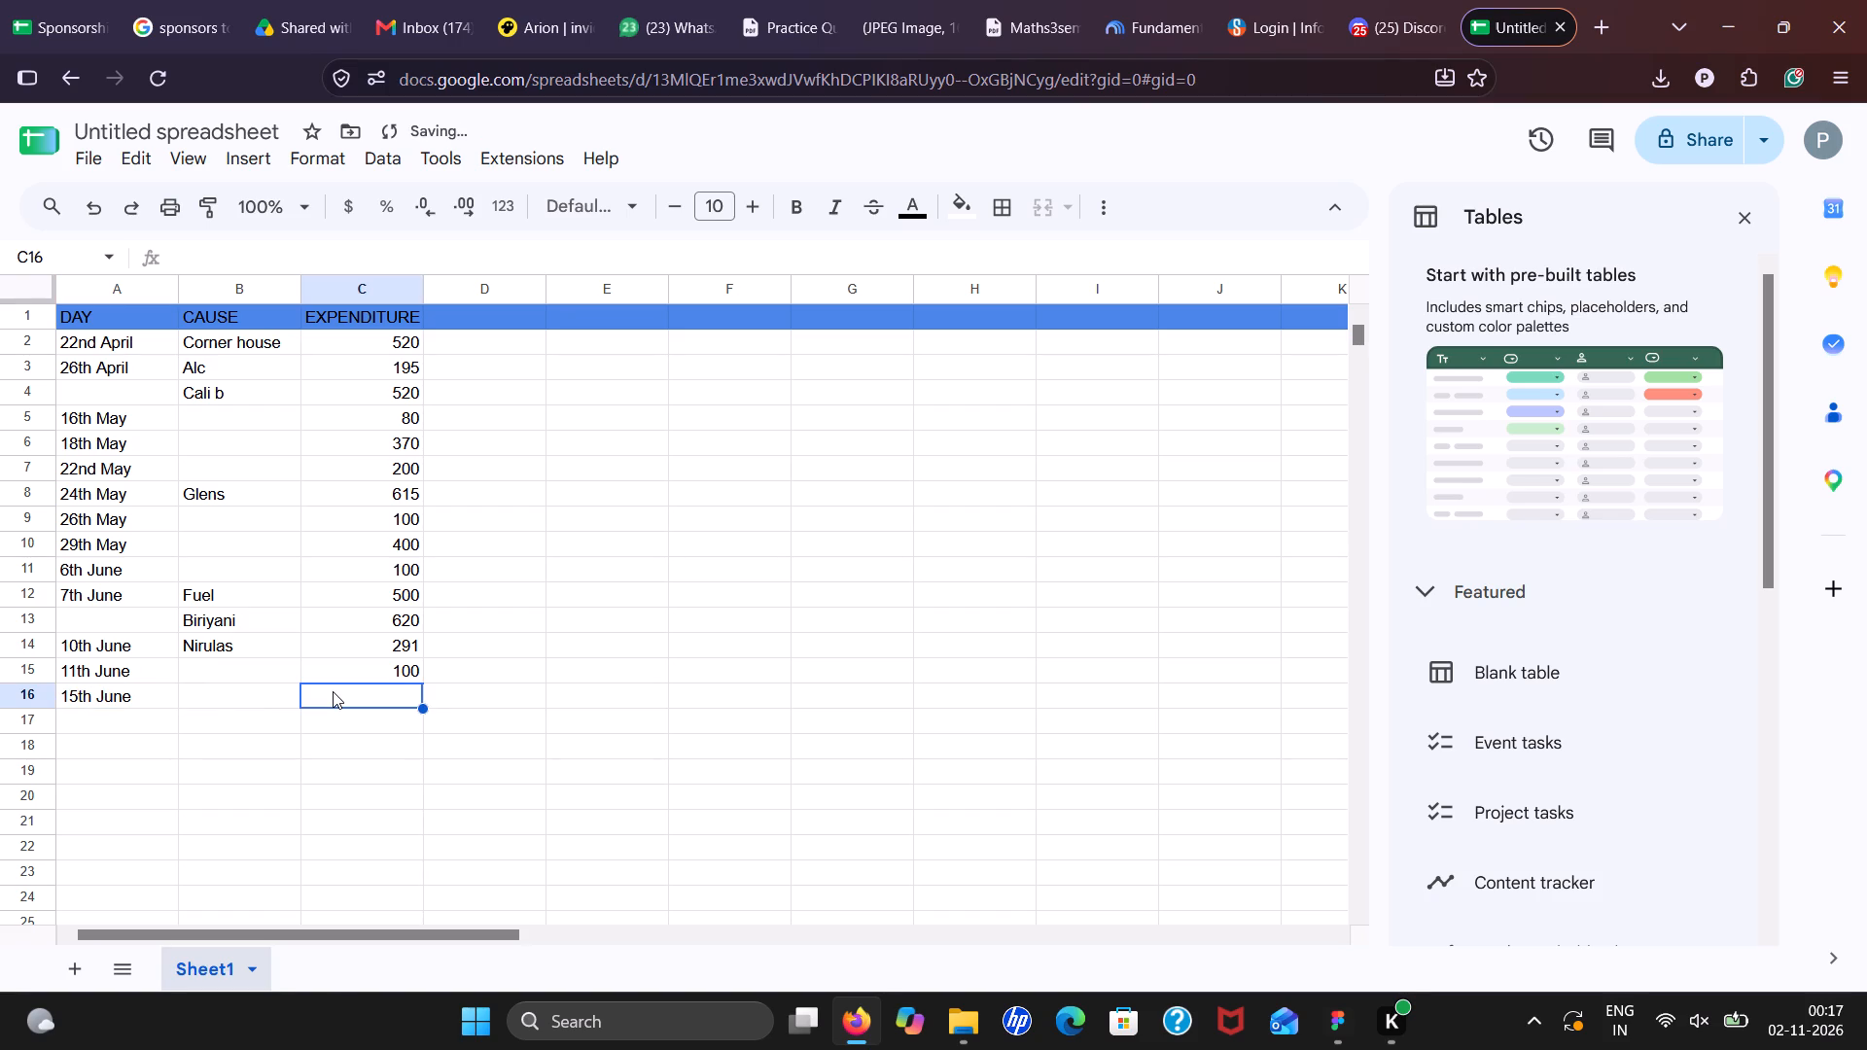
text(200)
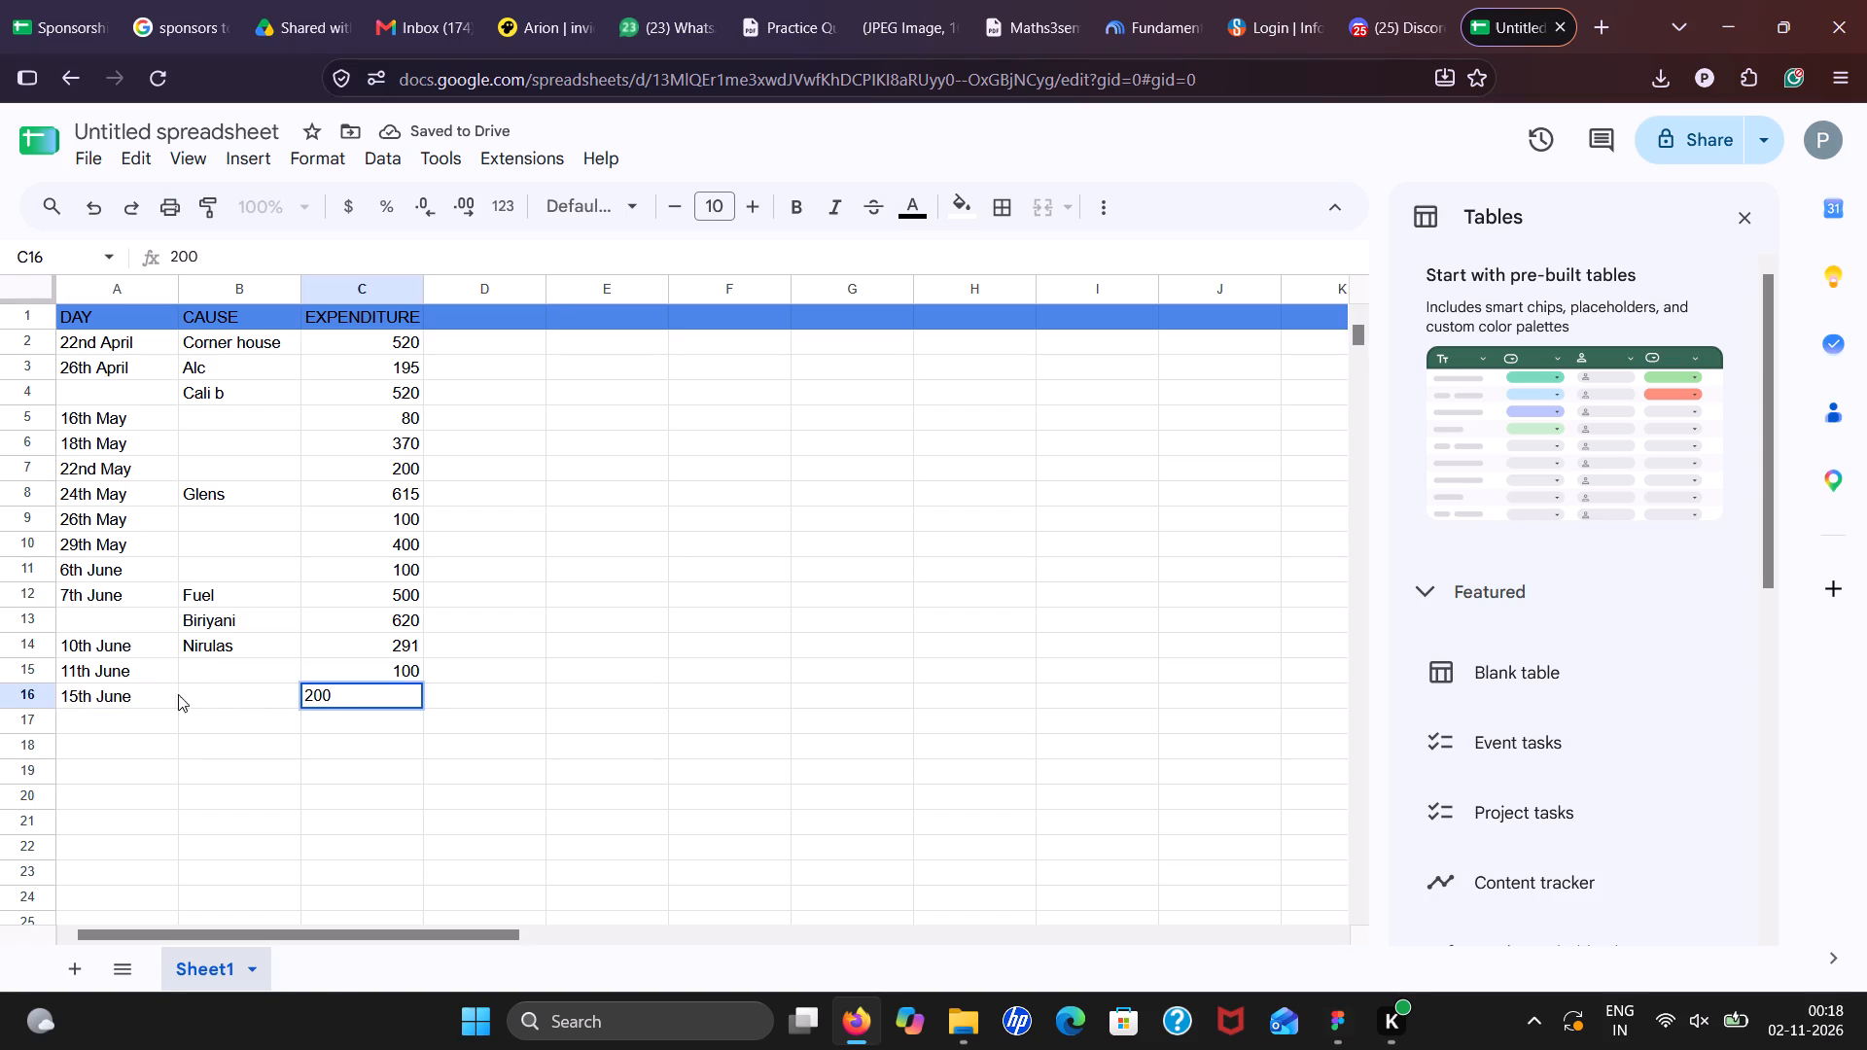
click(160, 716)
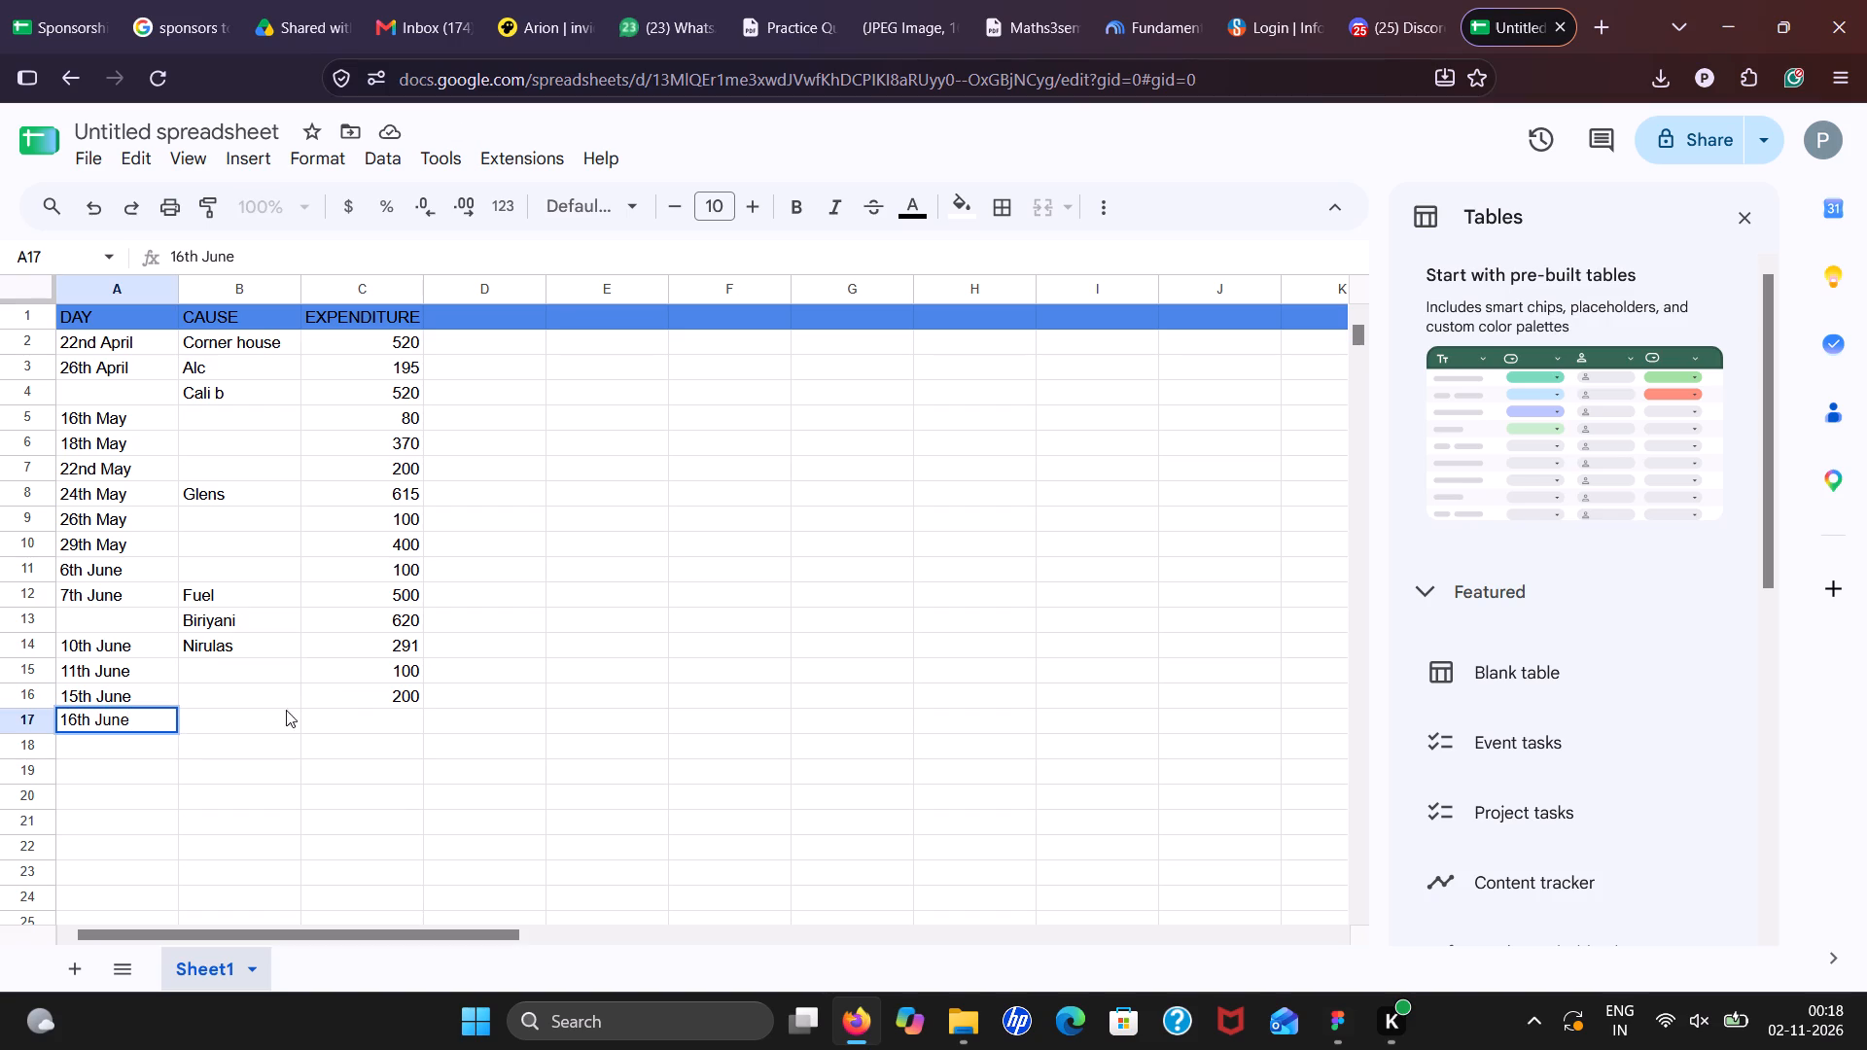
click(335, 719)
text(500)
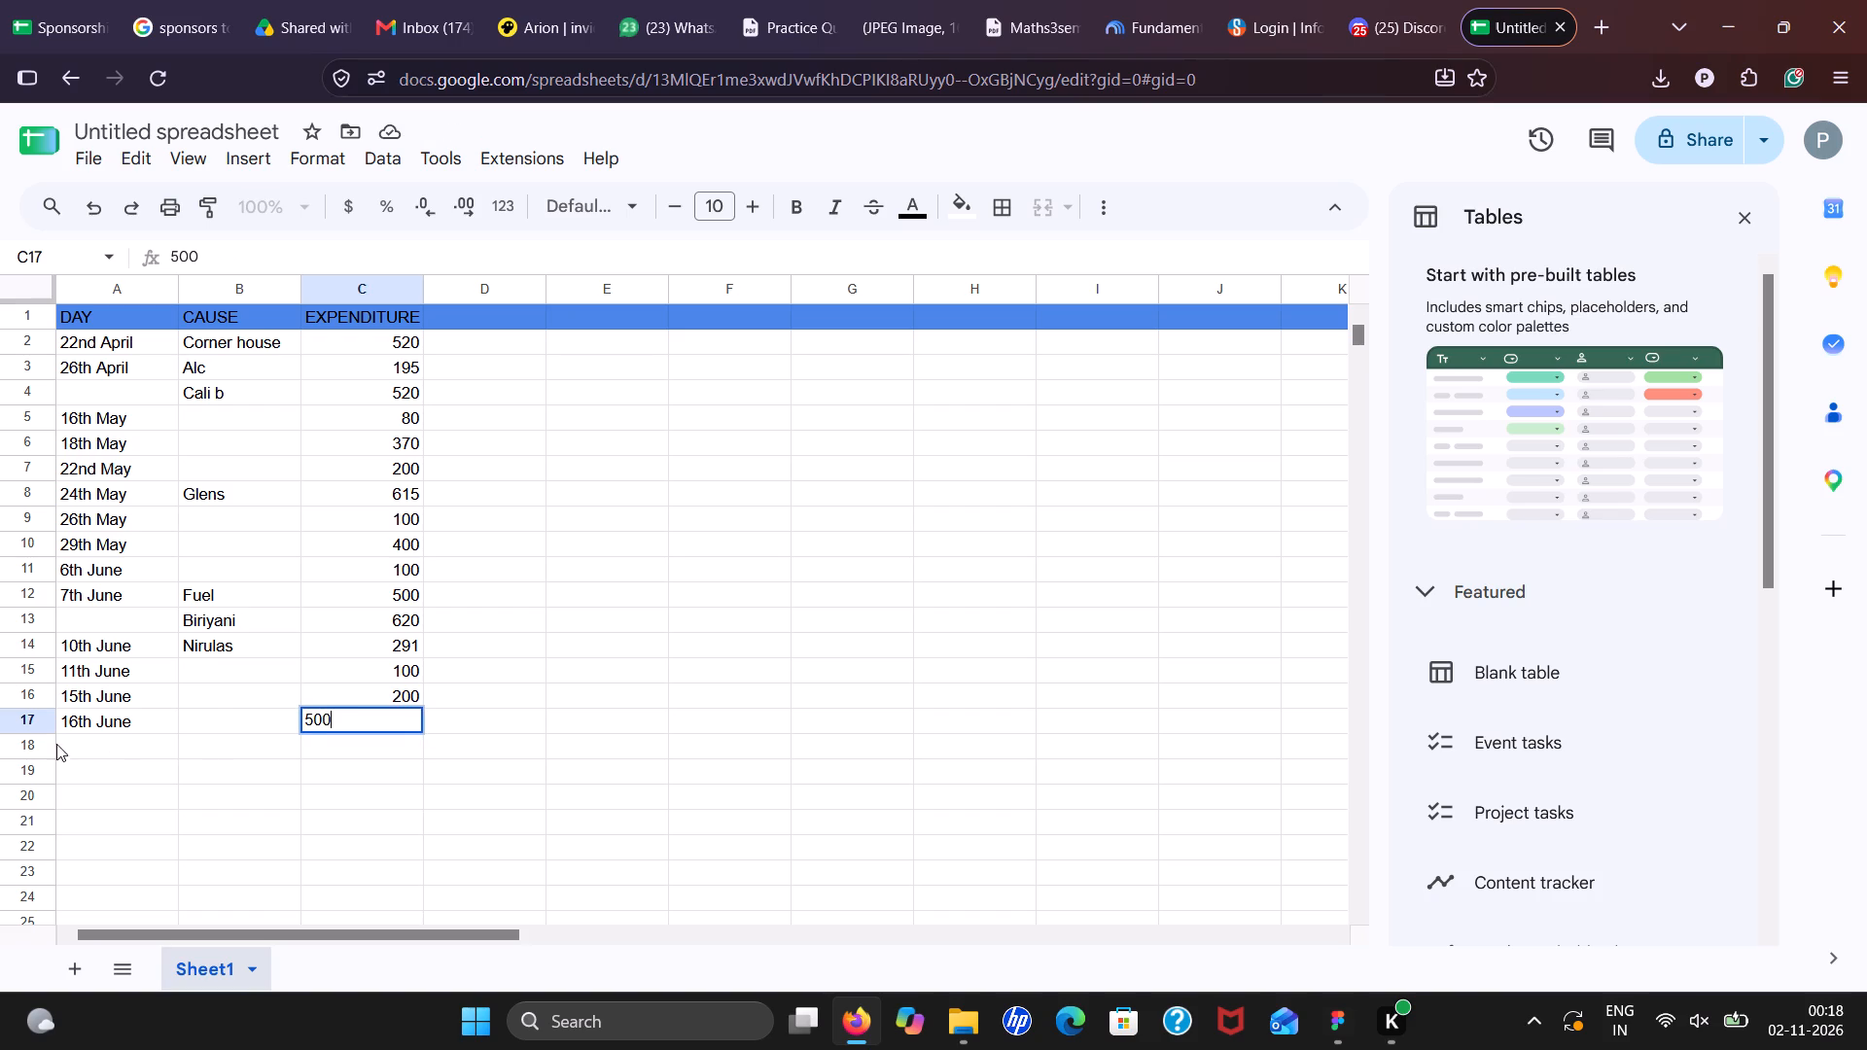
Add an entry below the 16th June row with day 20th June and expenditure 170, leaving the cause blank.
click(102, 750)
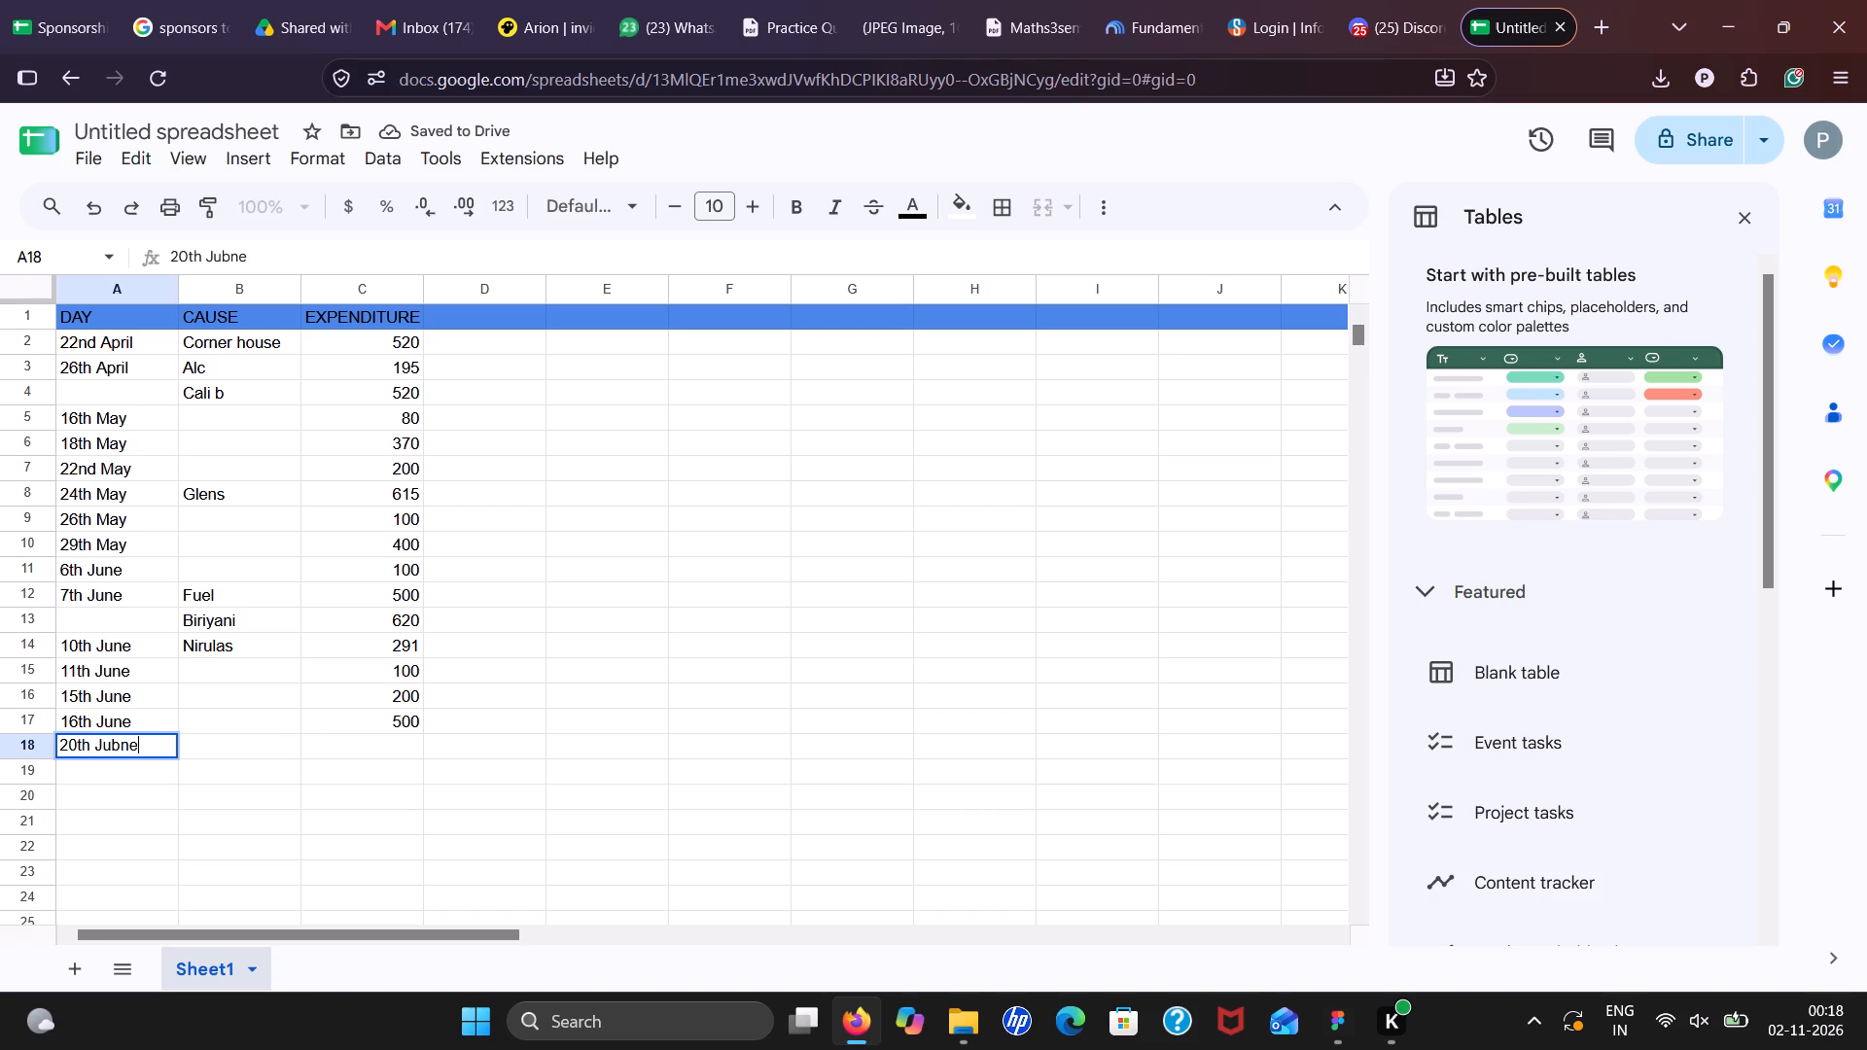
key(BackSpace)
key(BackSpace)
key(e)
key(BackSpace)
key(BackSpace)
text(ne)
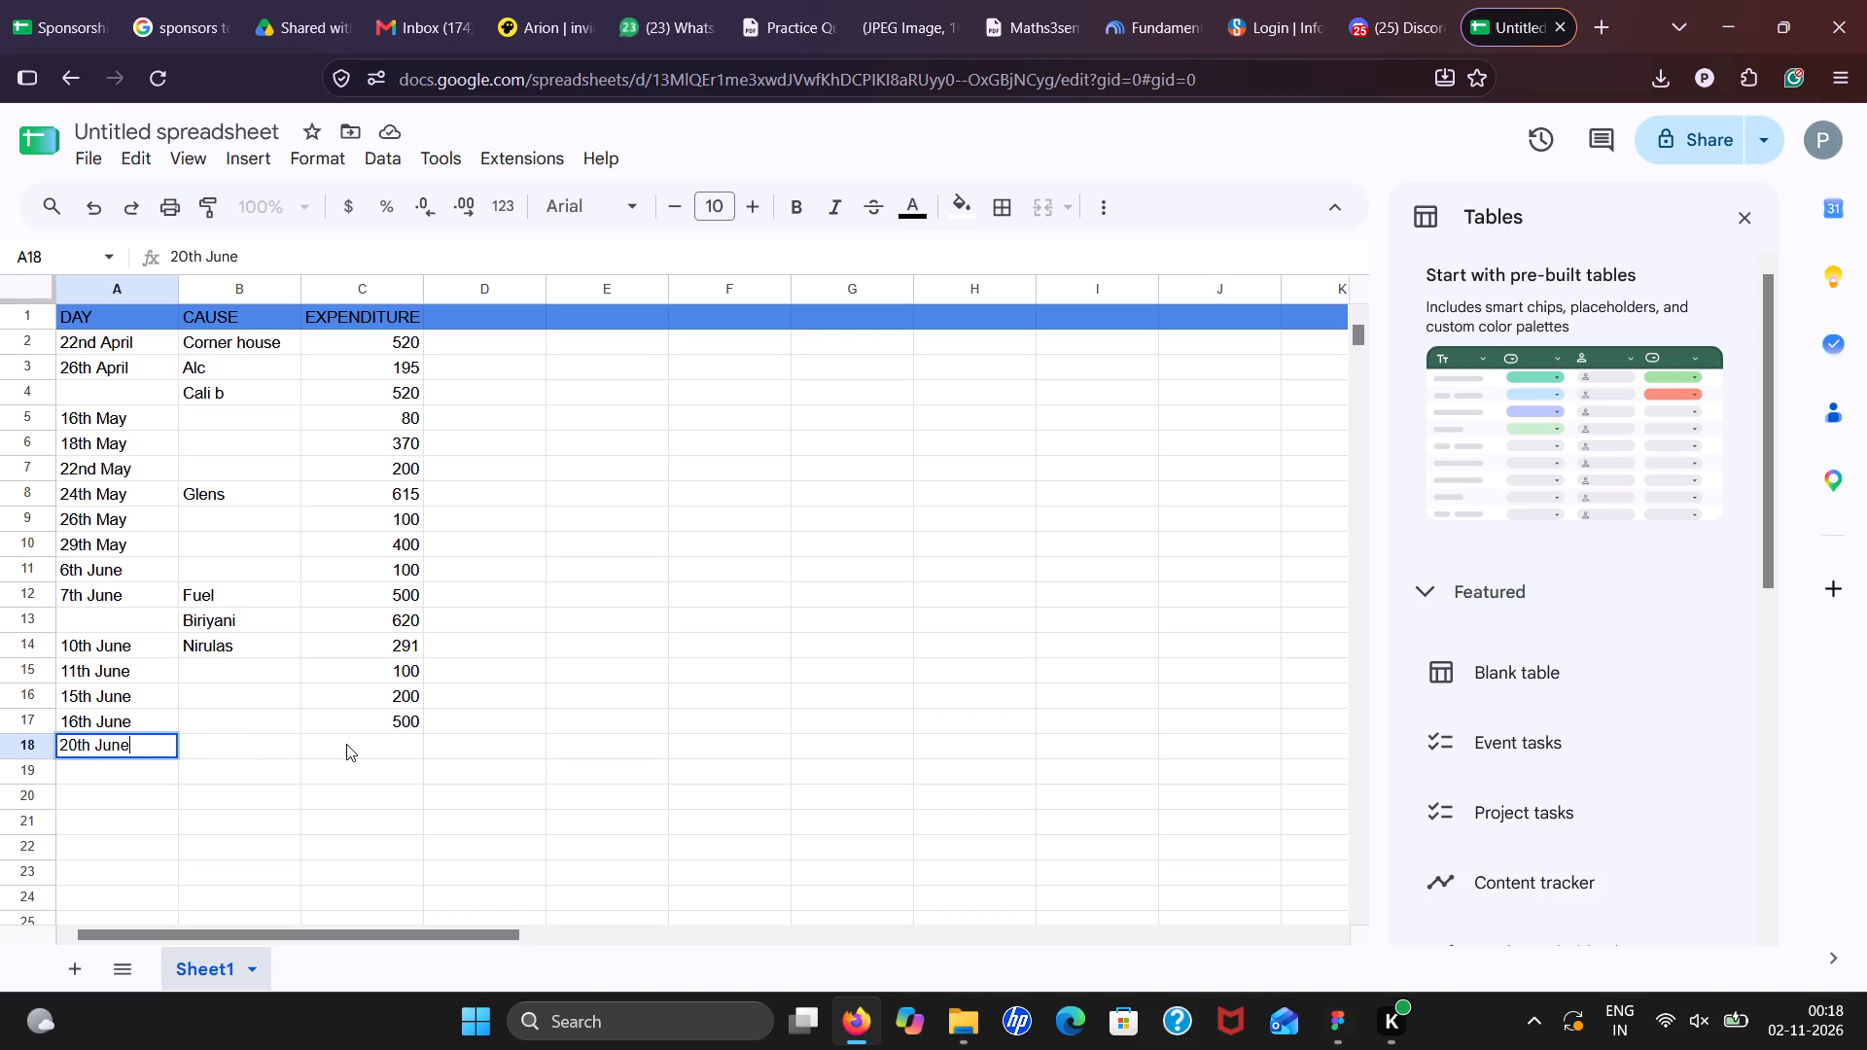
click(346, 744)
text(170)
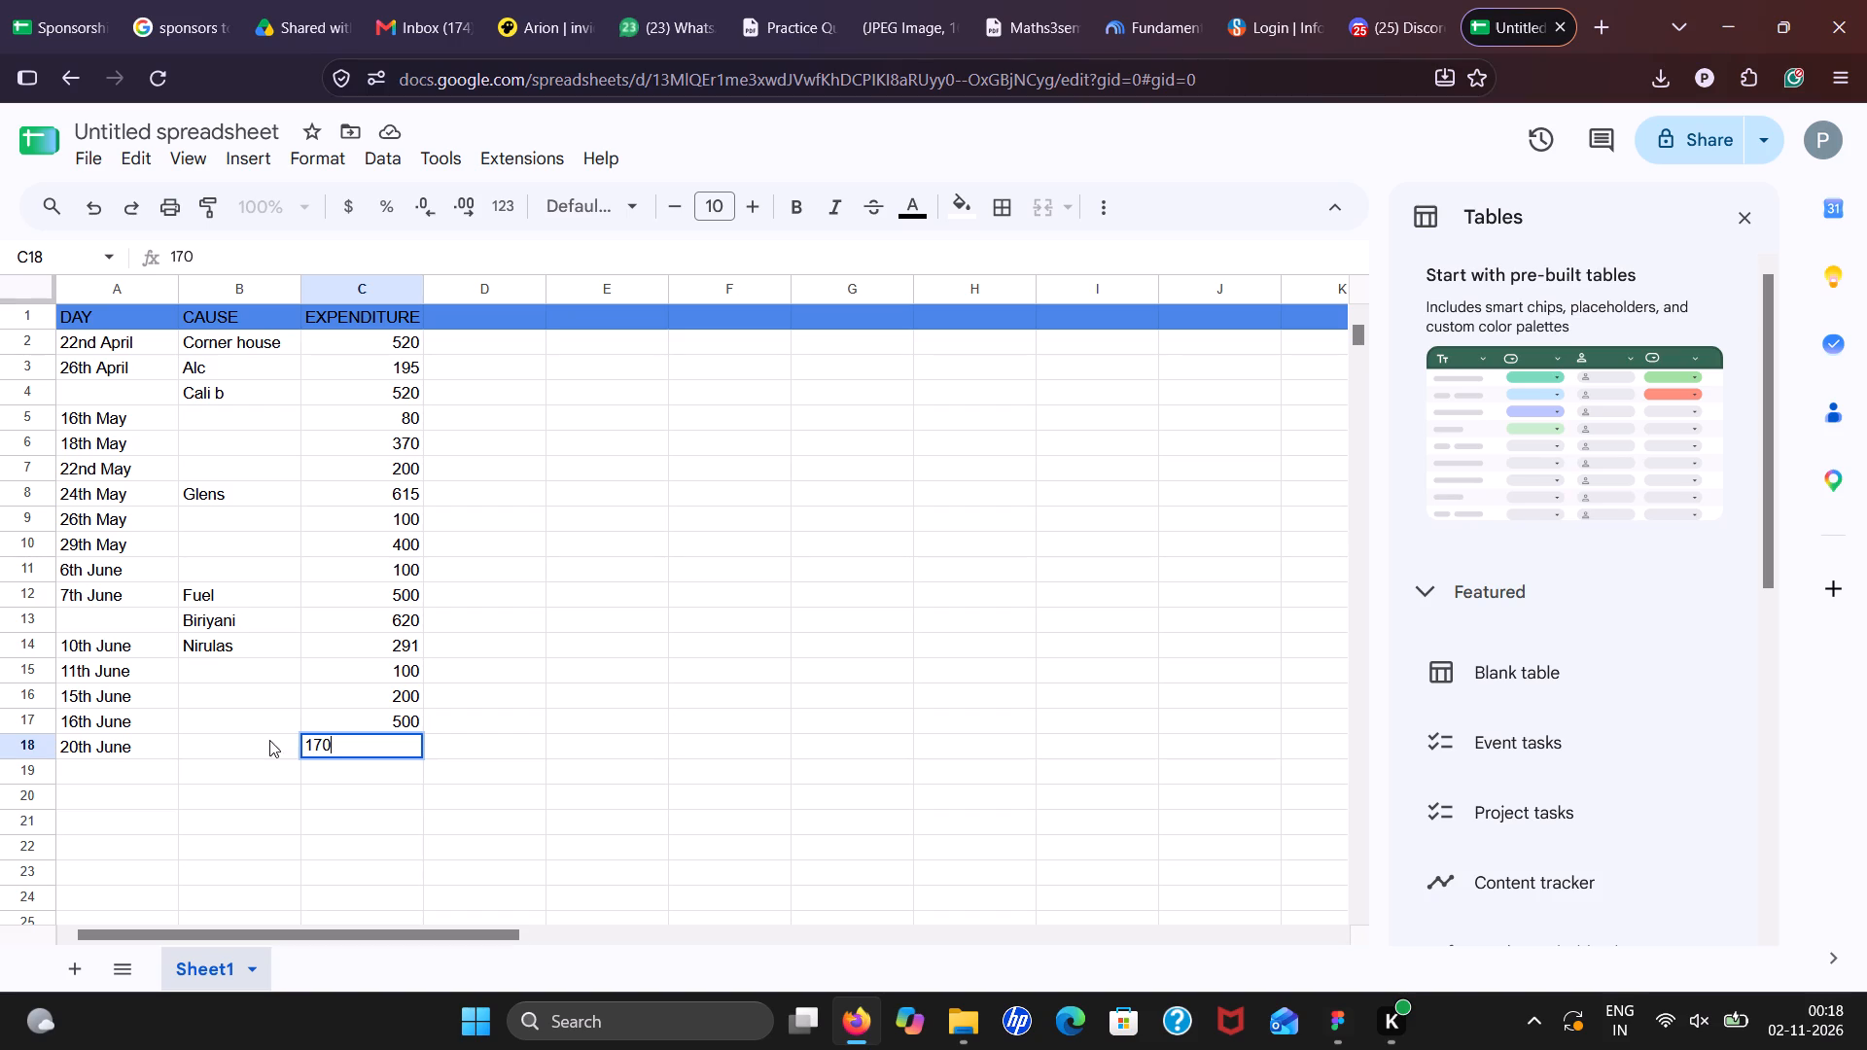
Add an entry below the 20th June row with day 25th June and expenditure 60, leaving the cause blank.
click(140, 760)
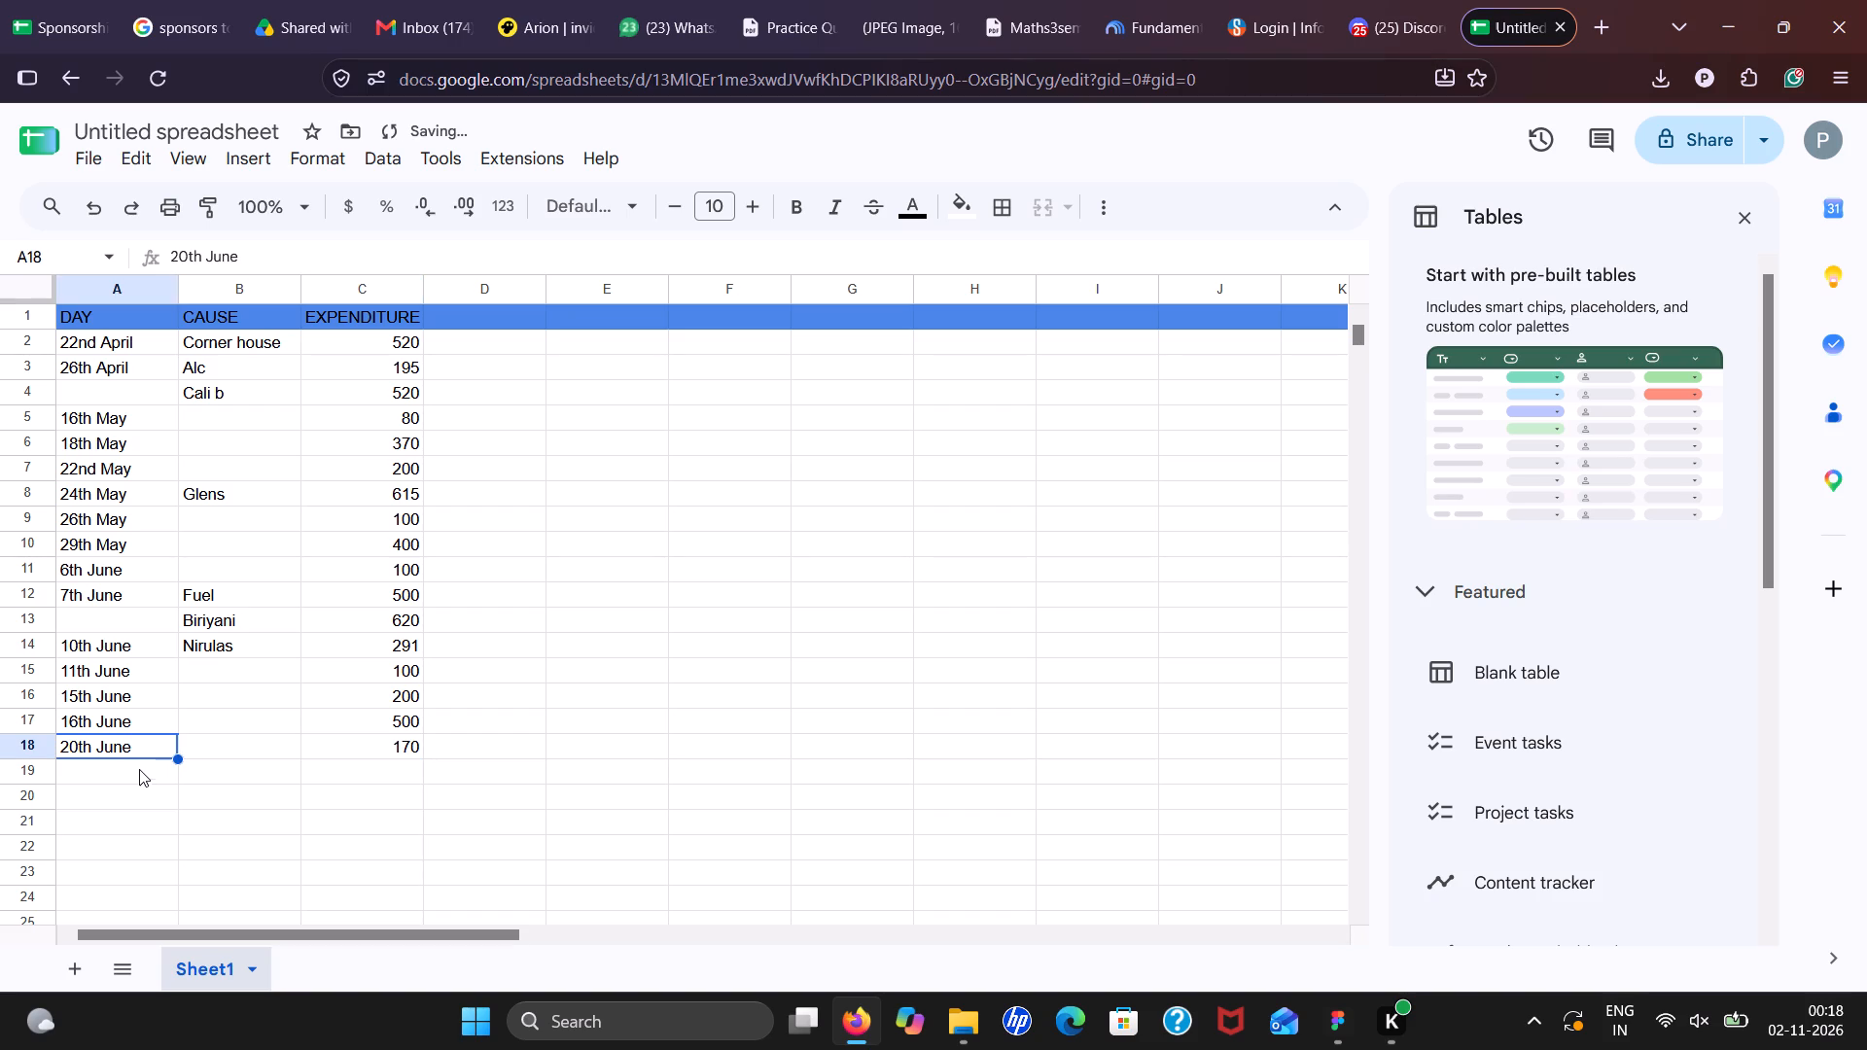
click(136, 776)
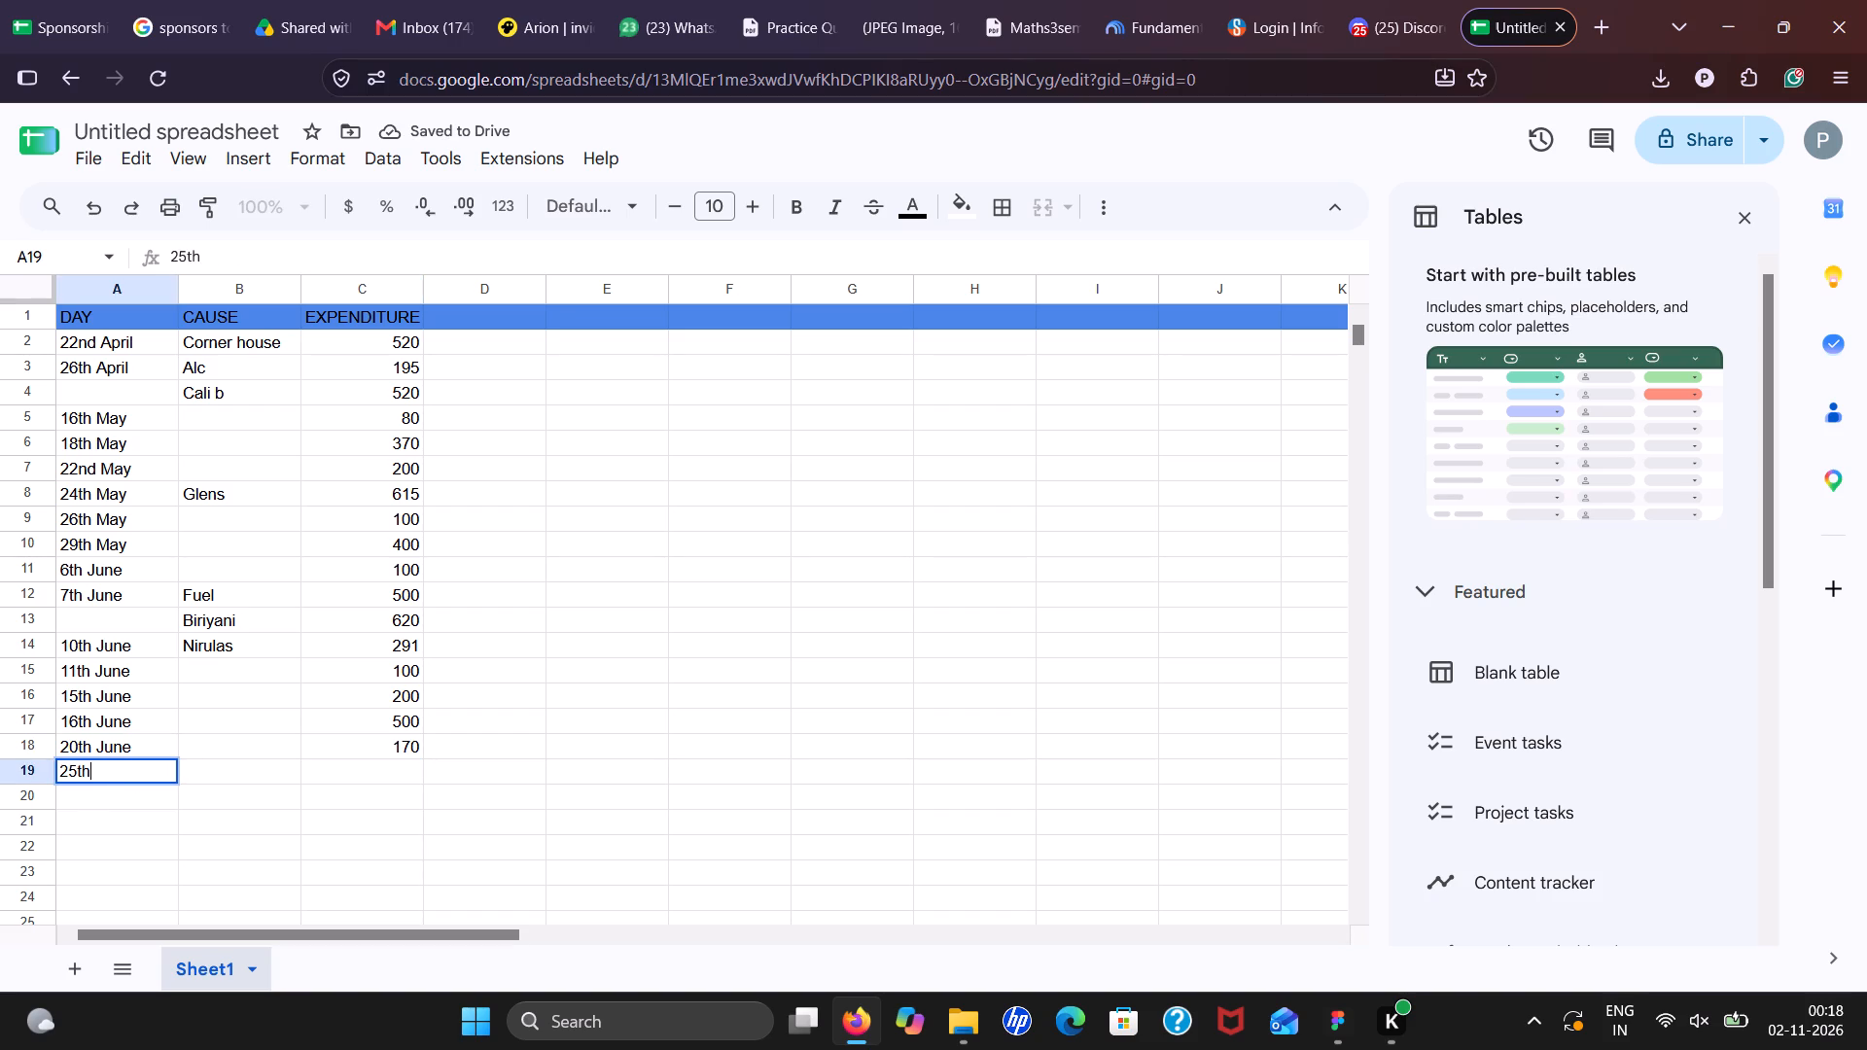
key(BackSpace)
click(351, 774)
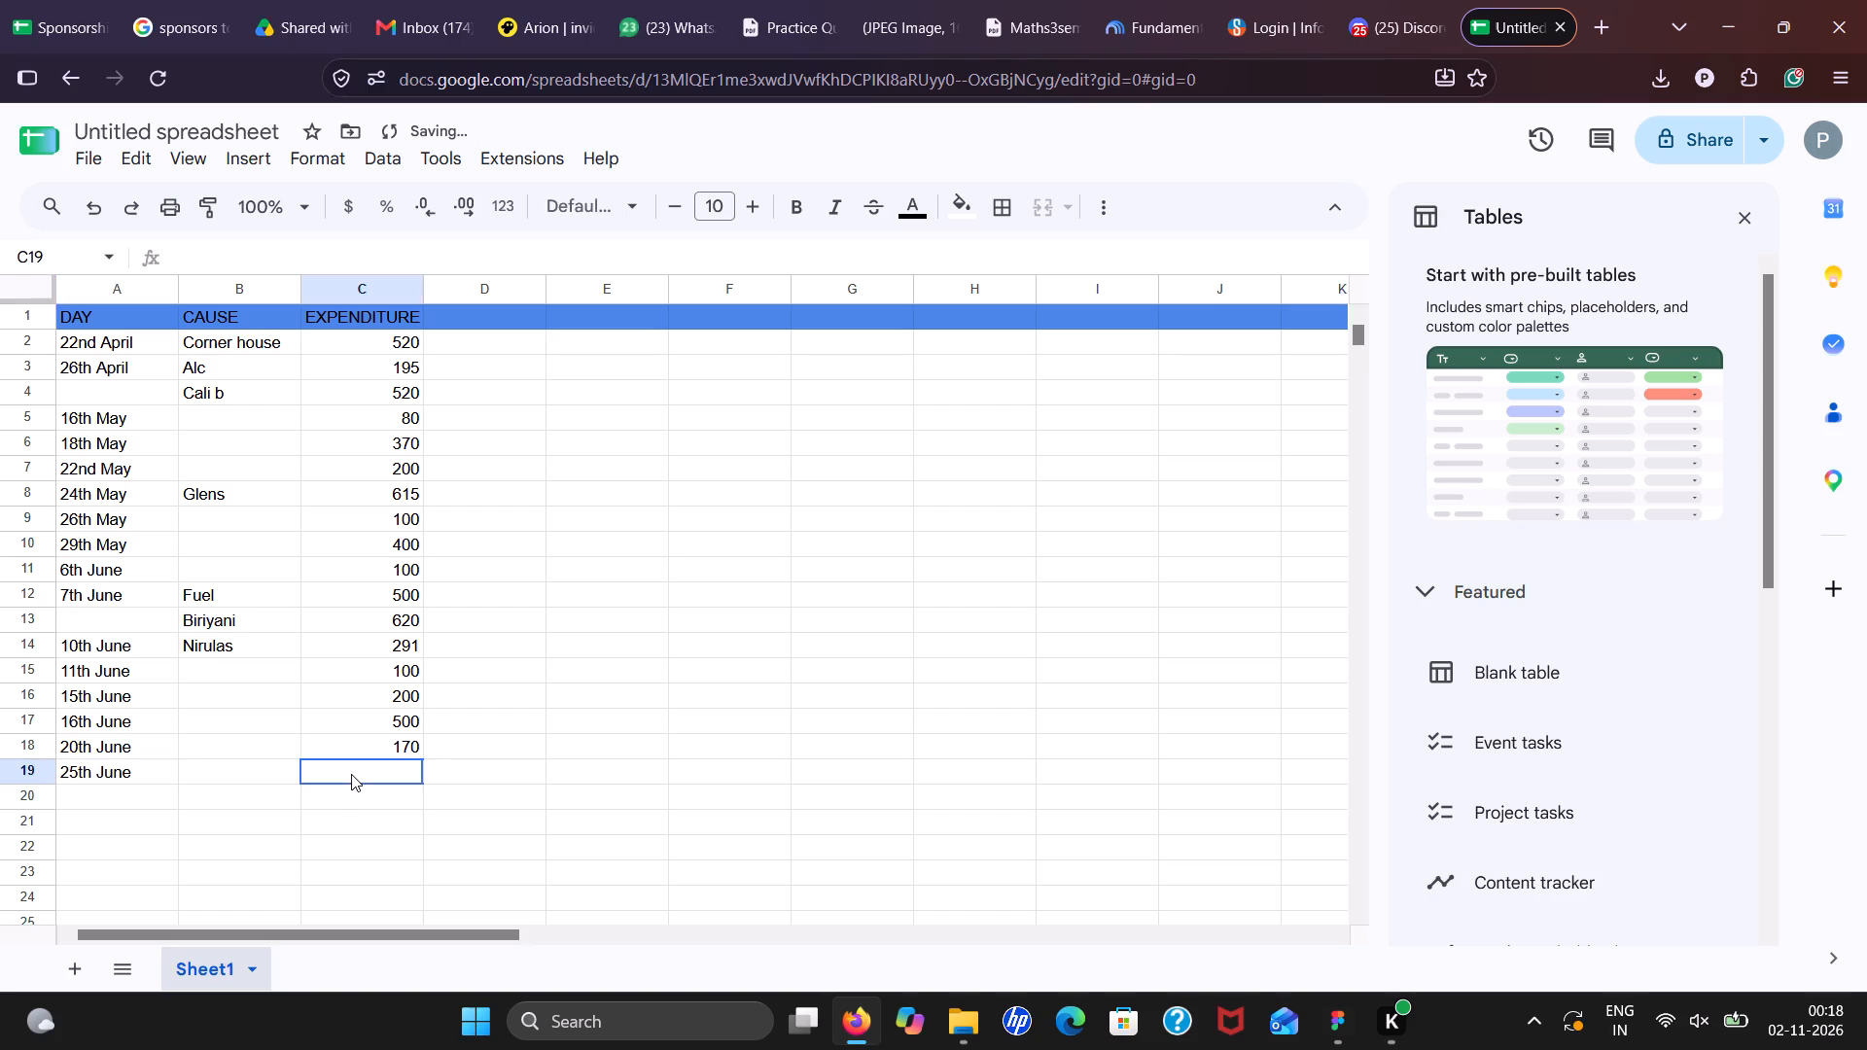
text(60)
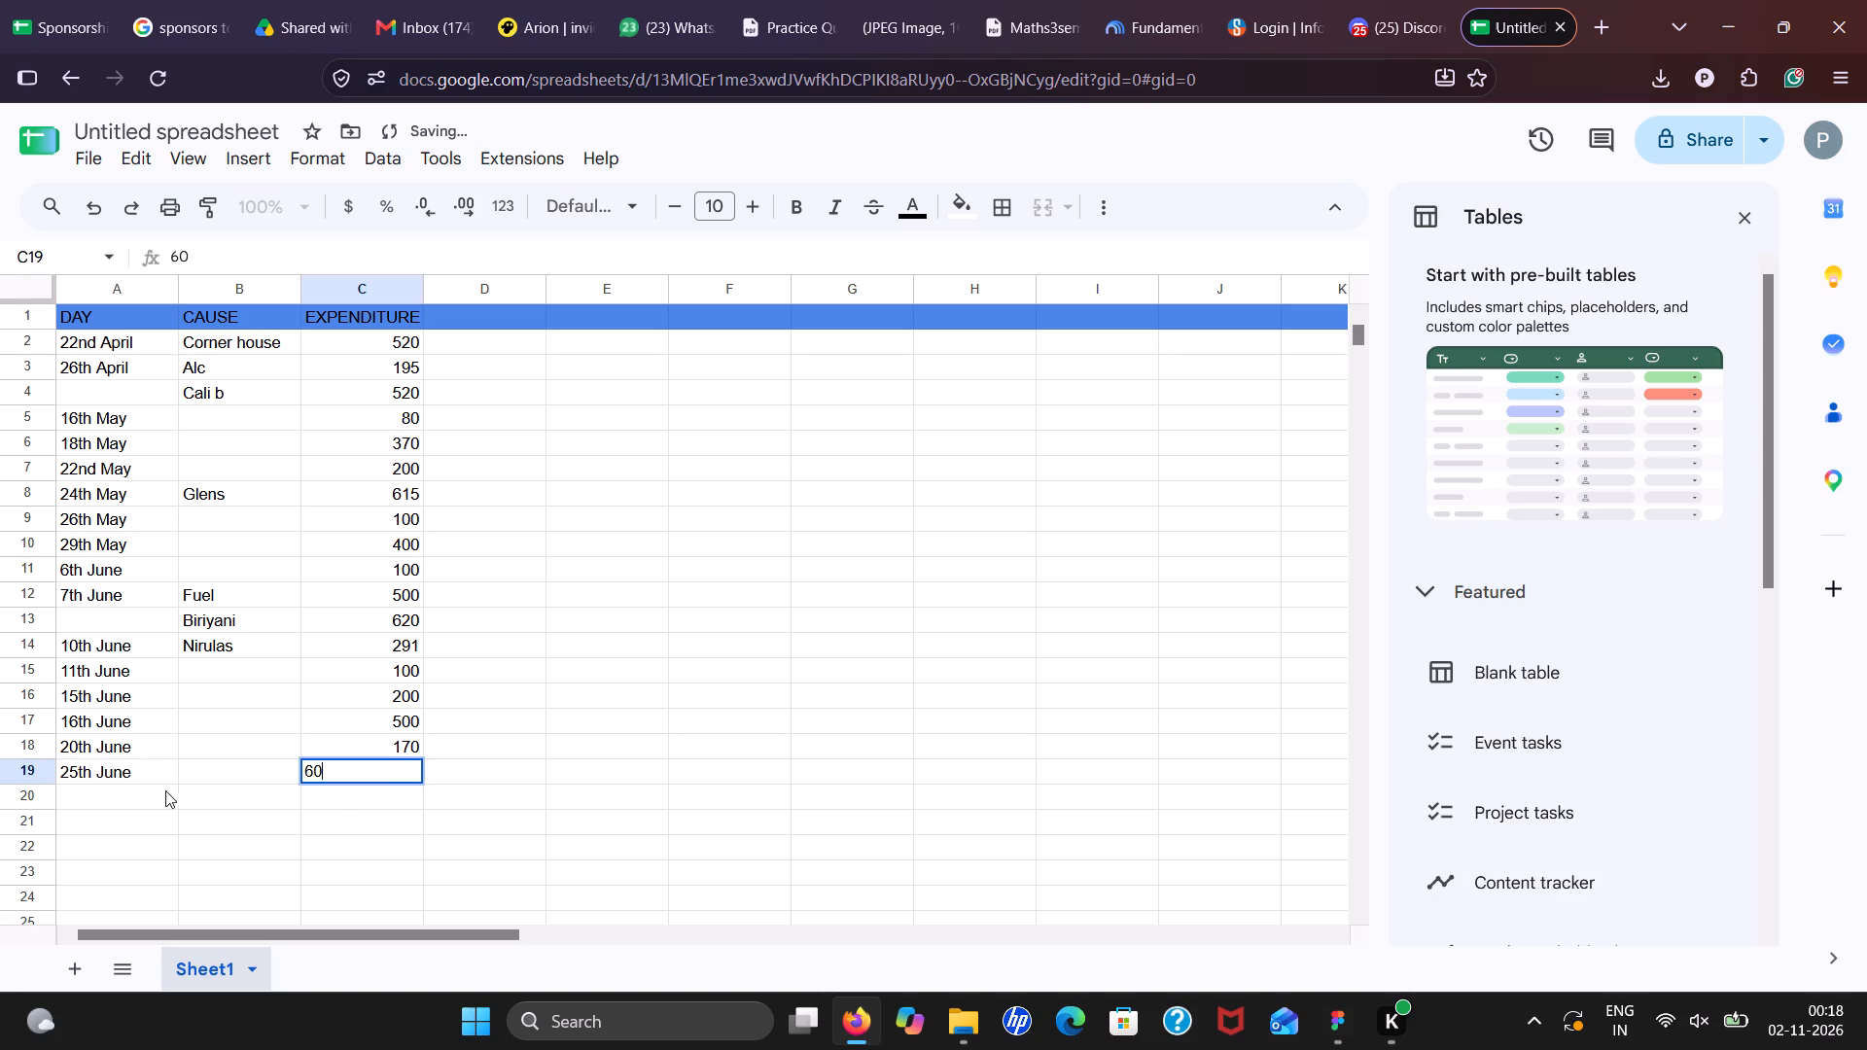
Add an entry below the 25th June row with day 1st July, cause Tanish and expenditure 500.
click(163, 793)
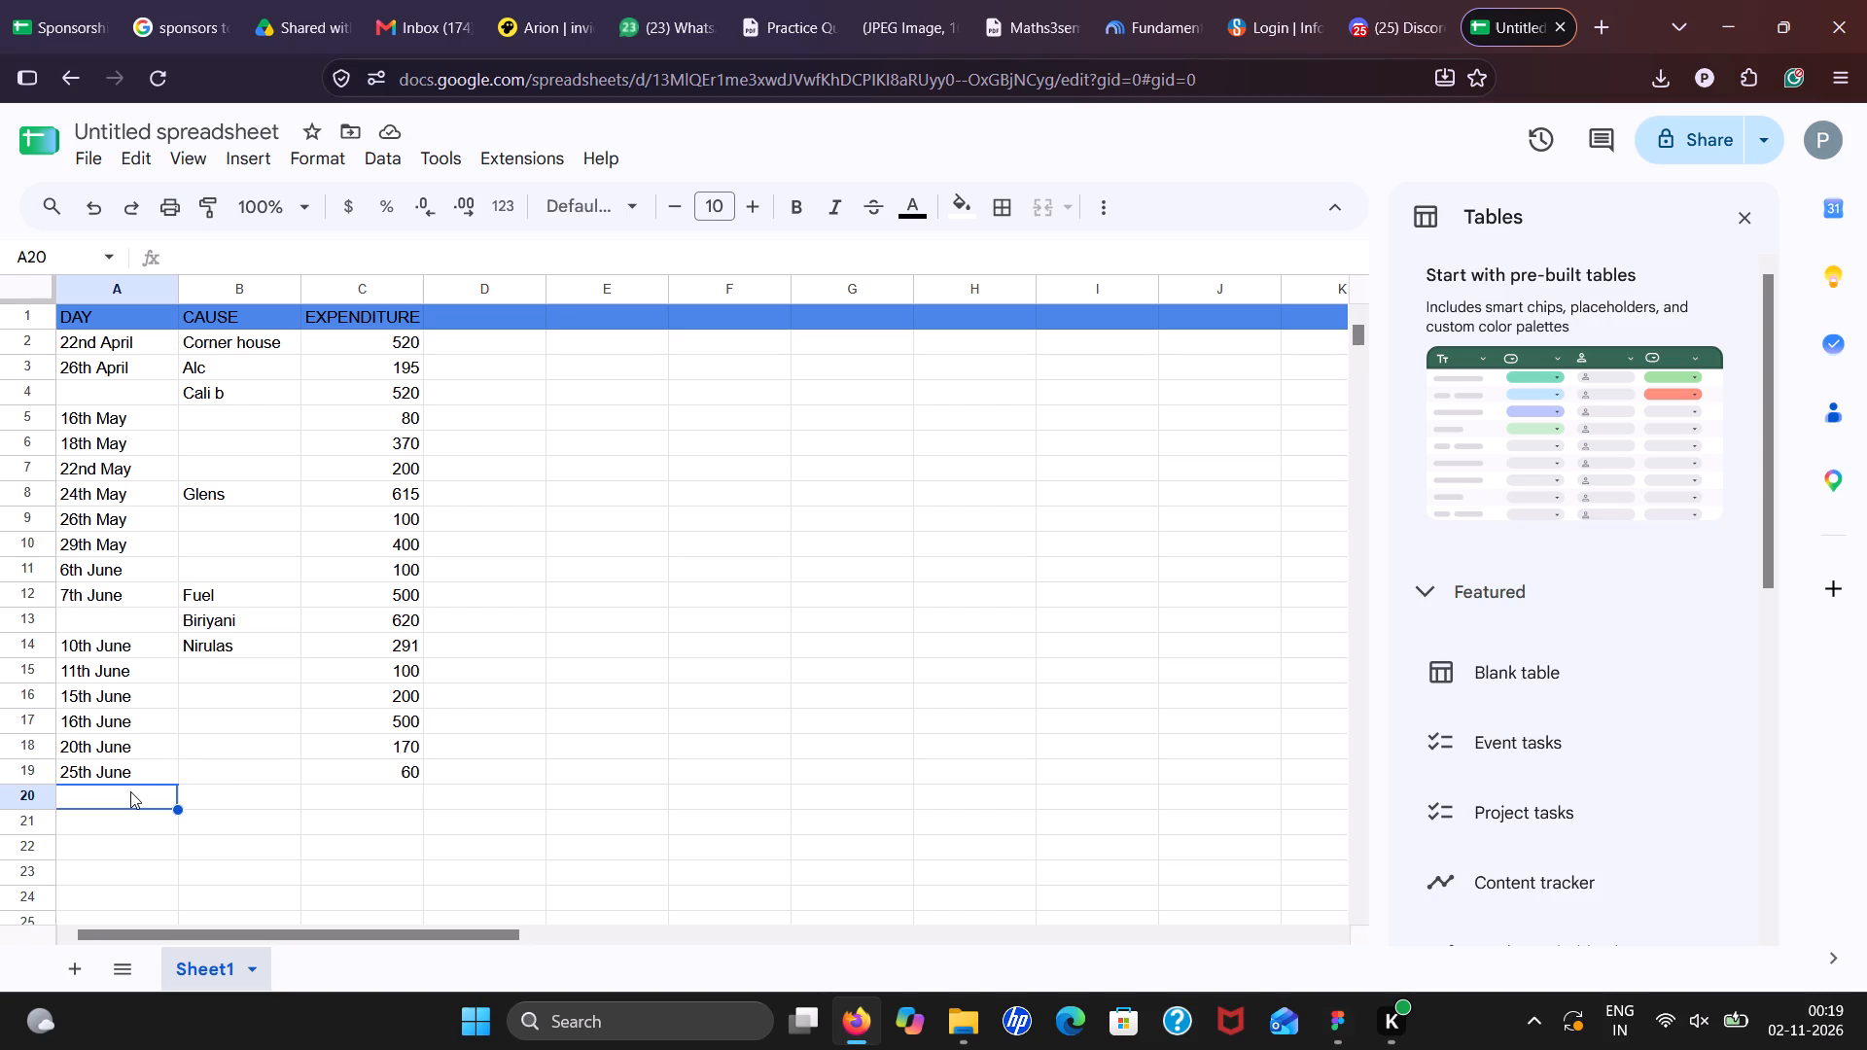
key(1)
text(st)
key(space)
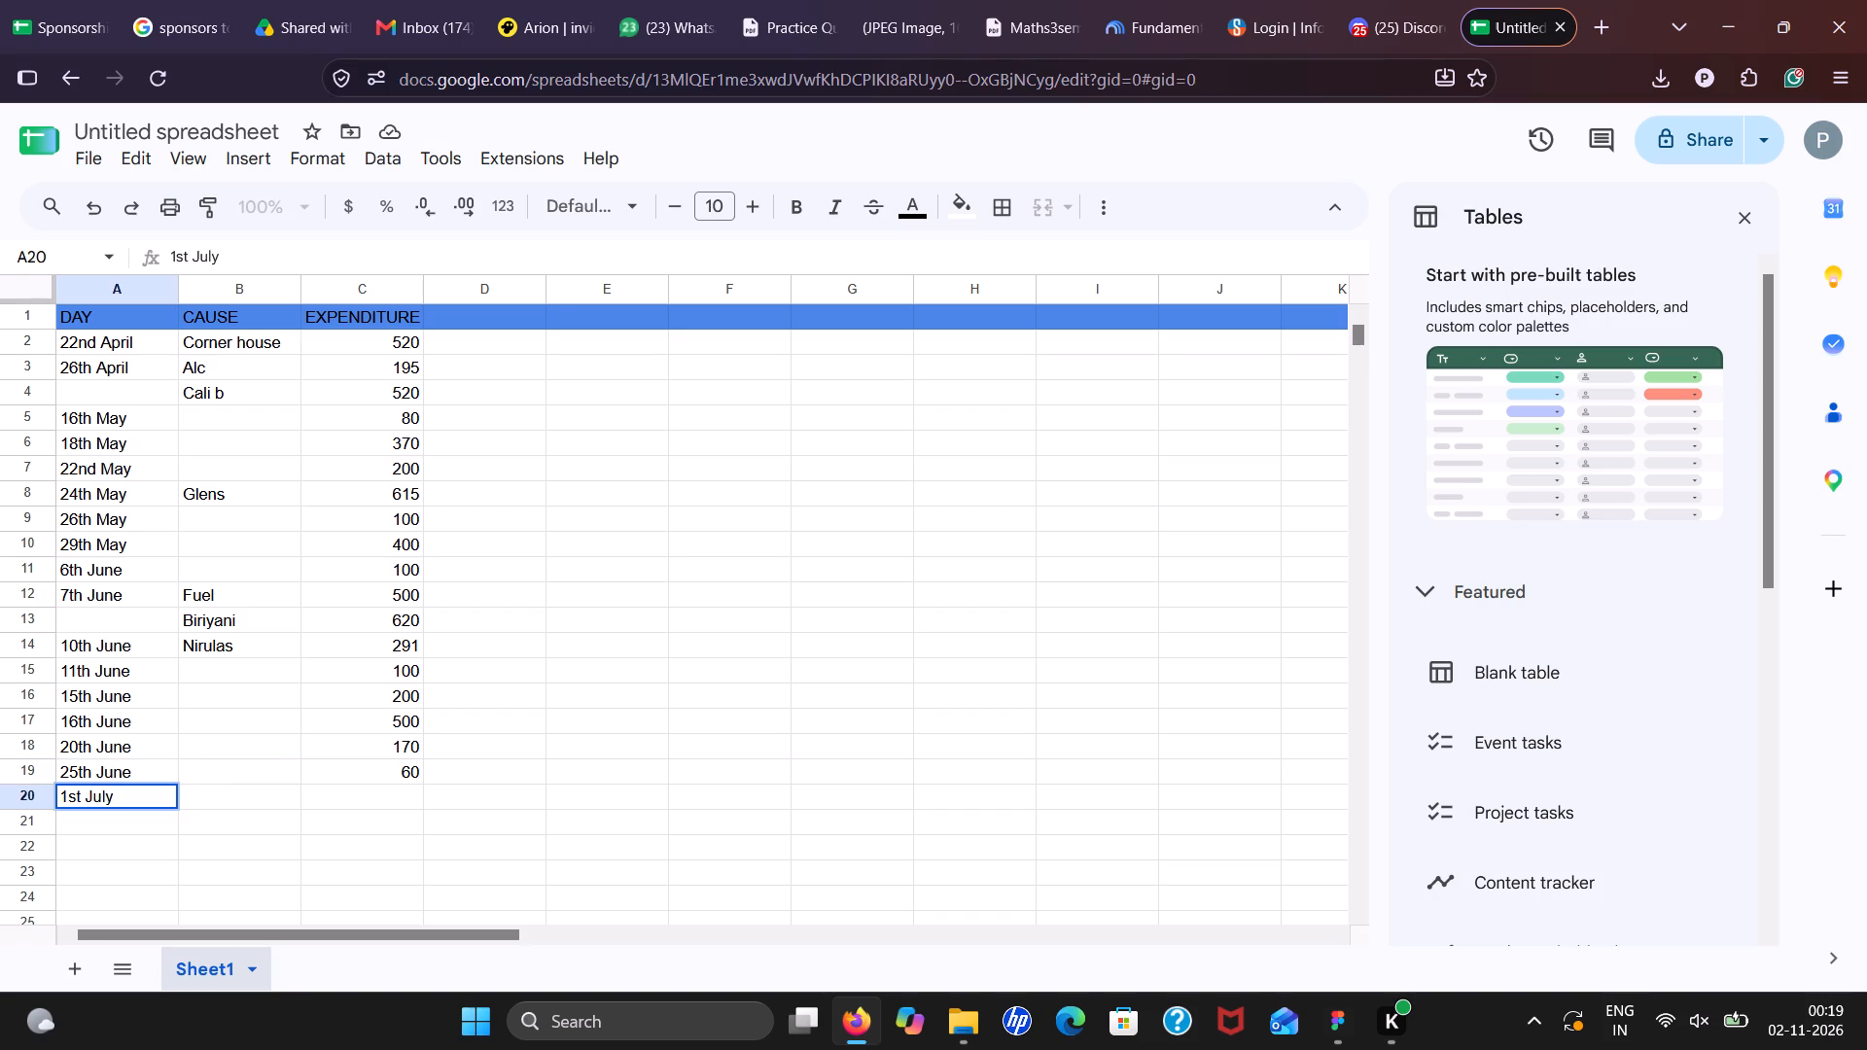
text(anish acc)
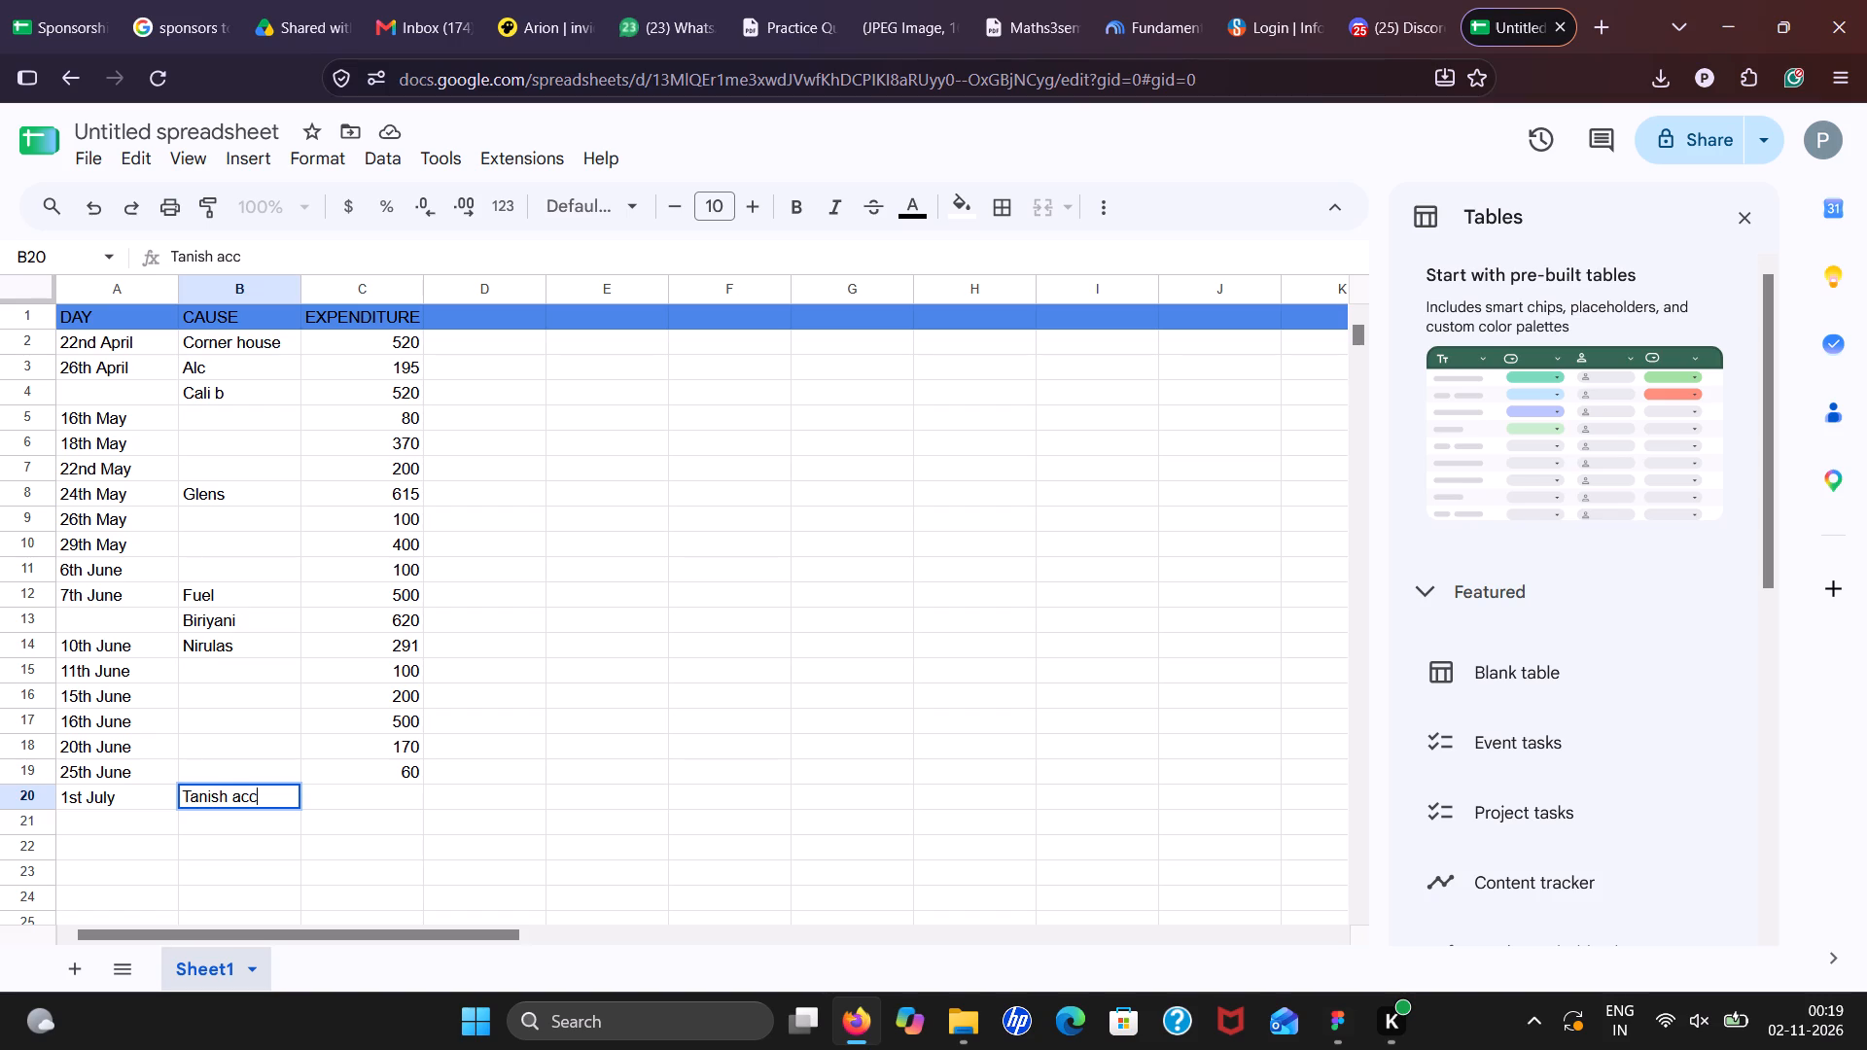
text(==)
key(BackSpace)
key(BackSpace)
key(BackSpace)
key(BackSpace)
key(BackSpace)
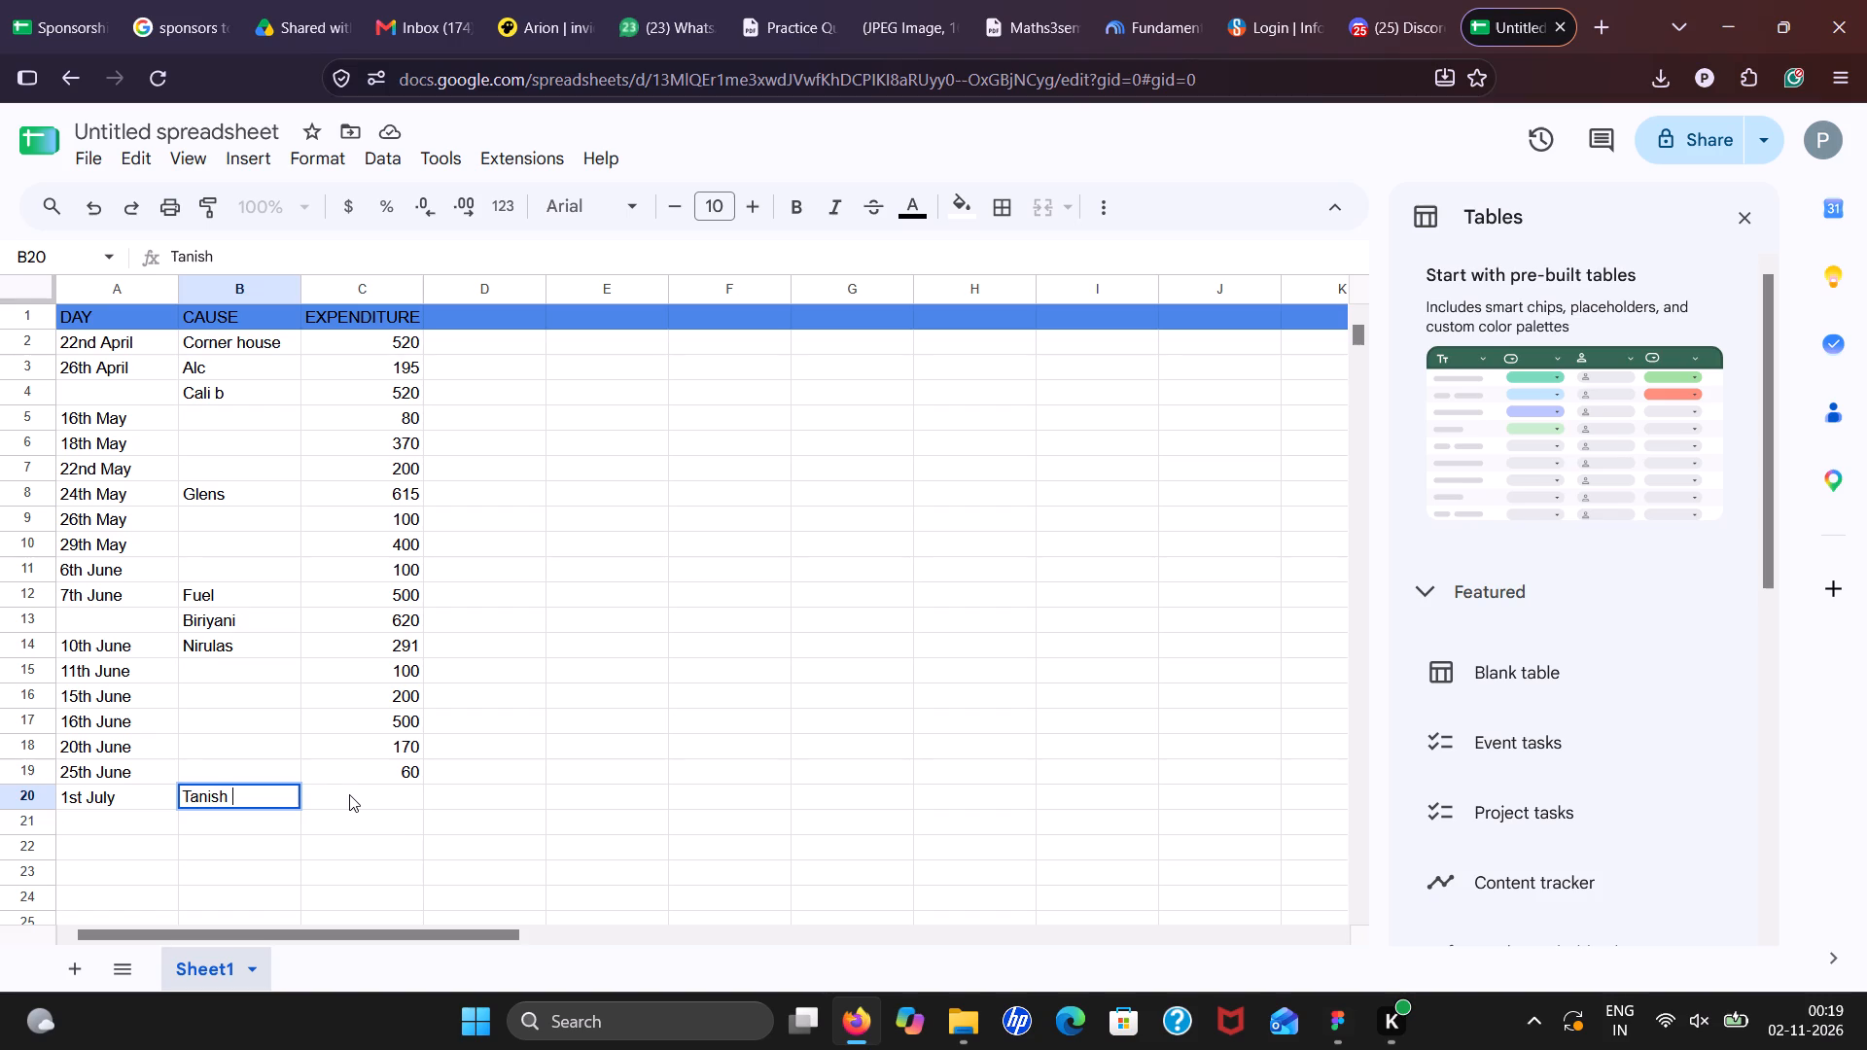
click(412, 799)
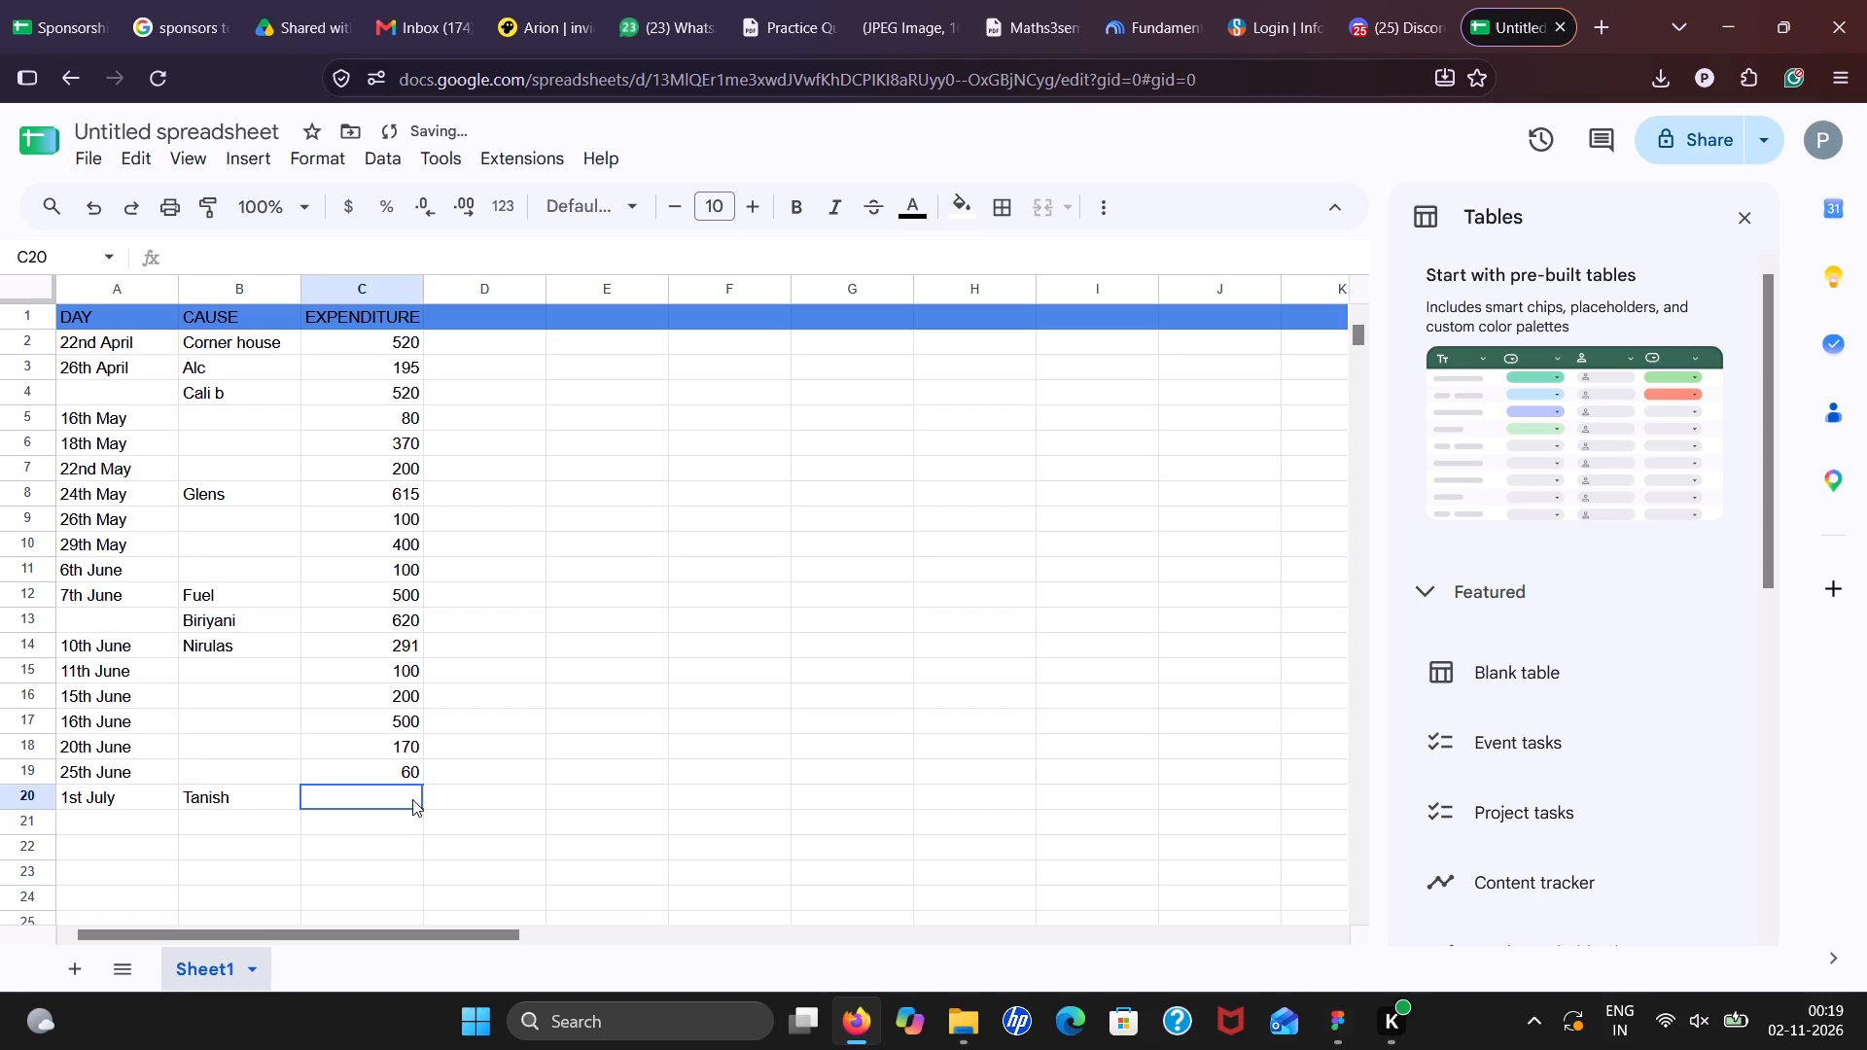
text(500)
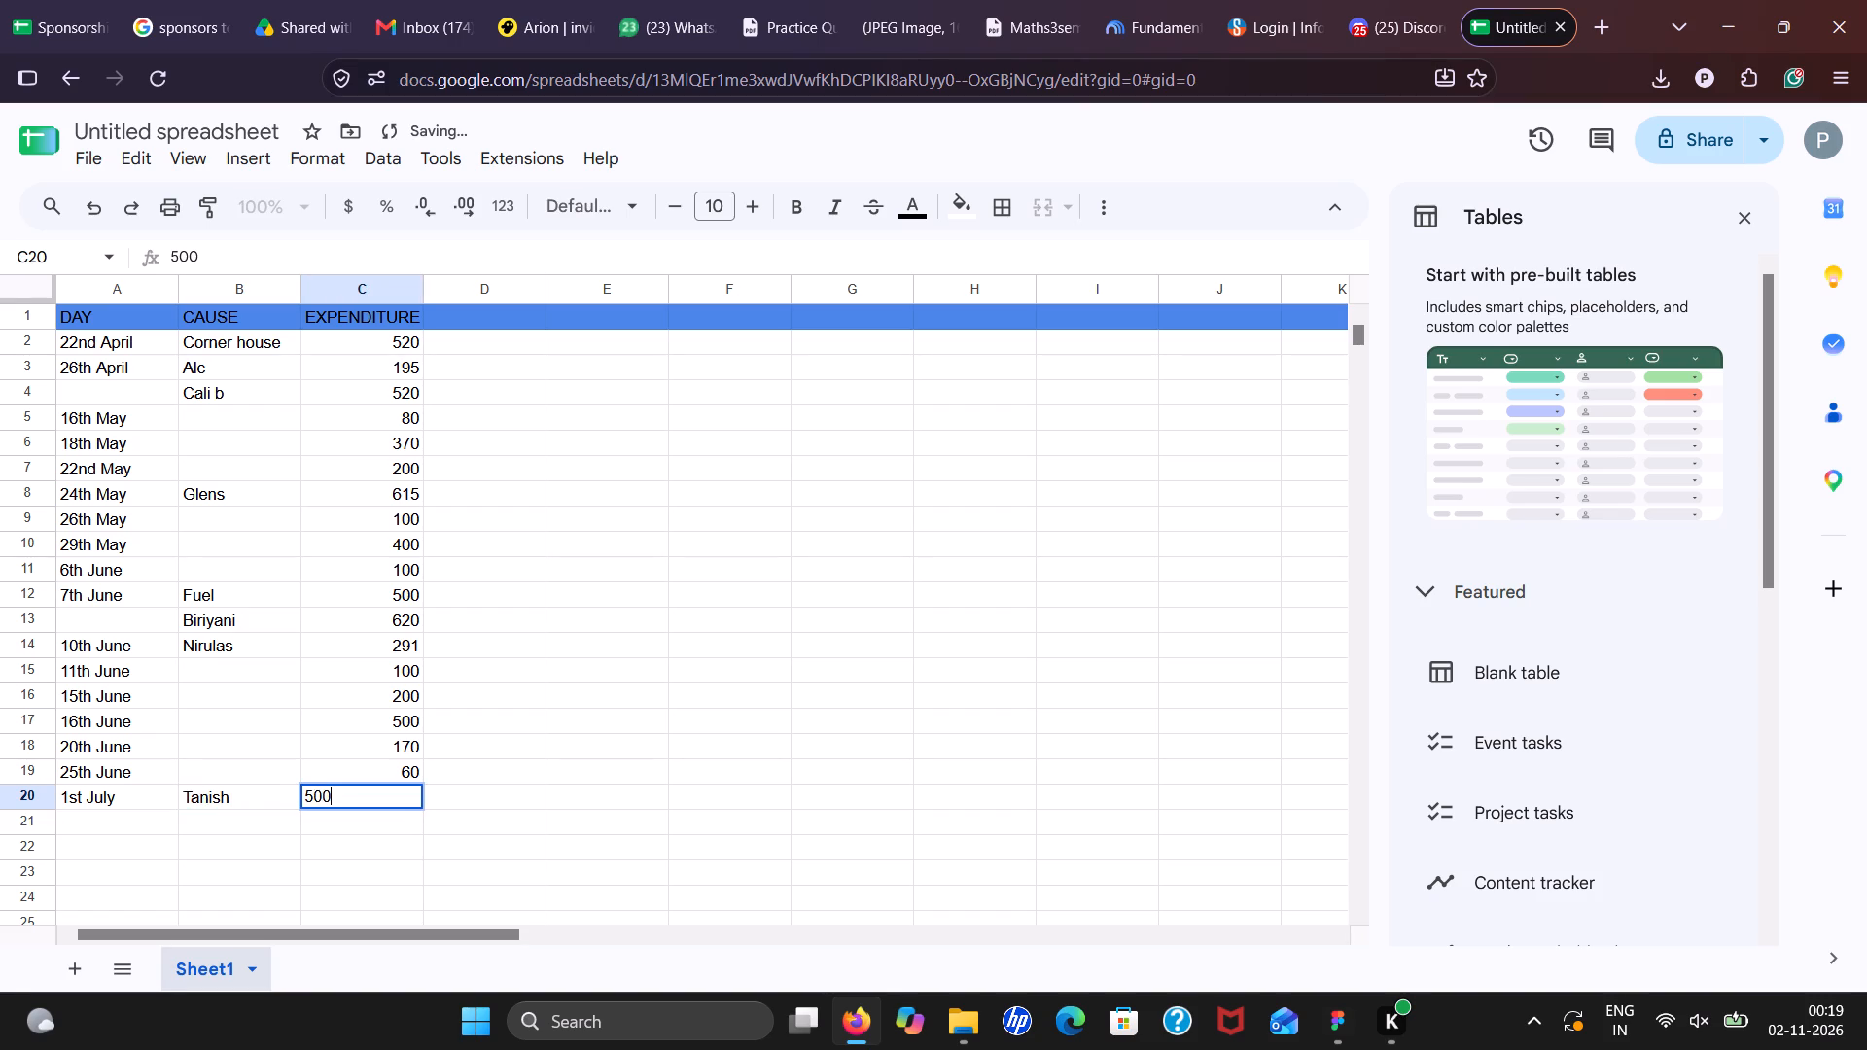
Add an entry below the 1st July row with day 2nd July and expenditure 100, leaving the cause blank.
click(128, 828)
text(2nd)
key(space)
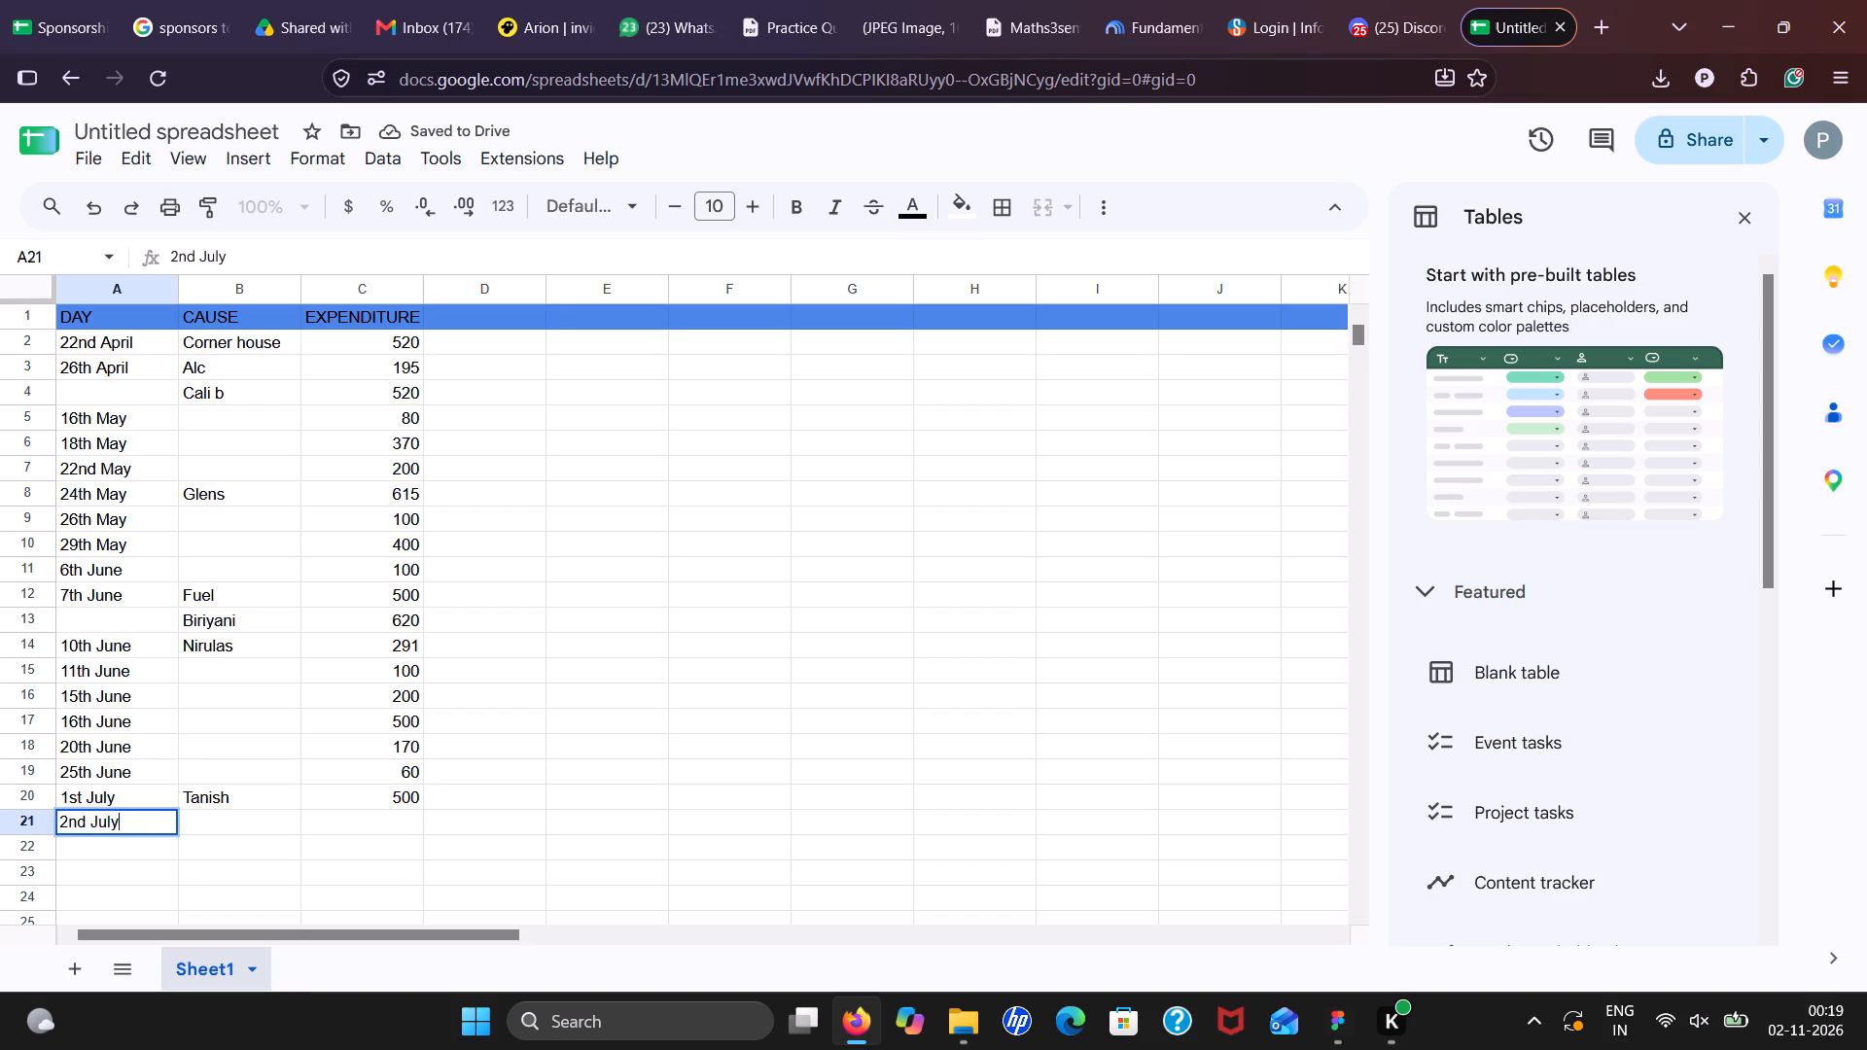
click(388, 822)
key(1)
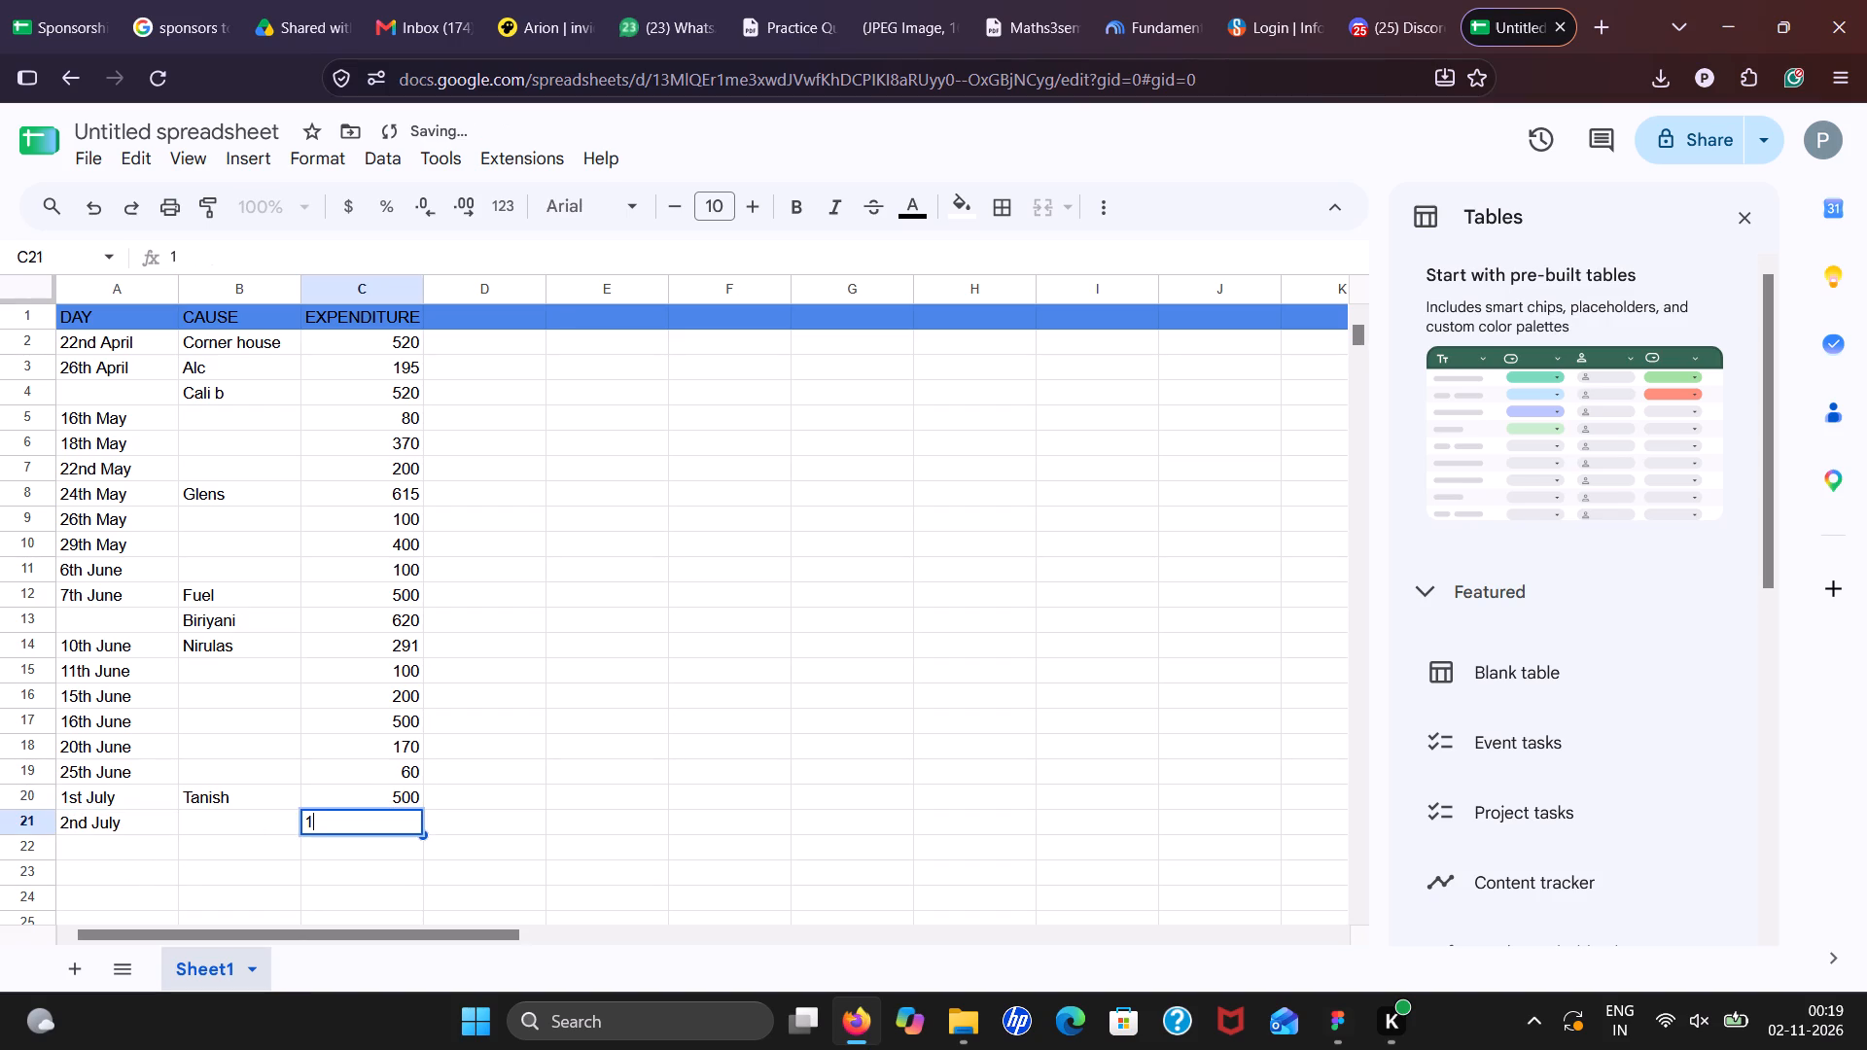
text(00)
Add an entry below the 2nd July row with day 6th July and expenditure 1000, leaving the cause blank.
click(96, 849)
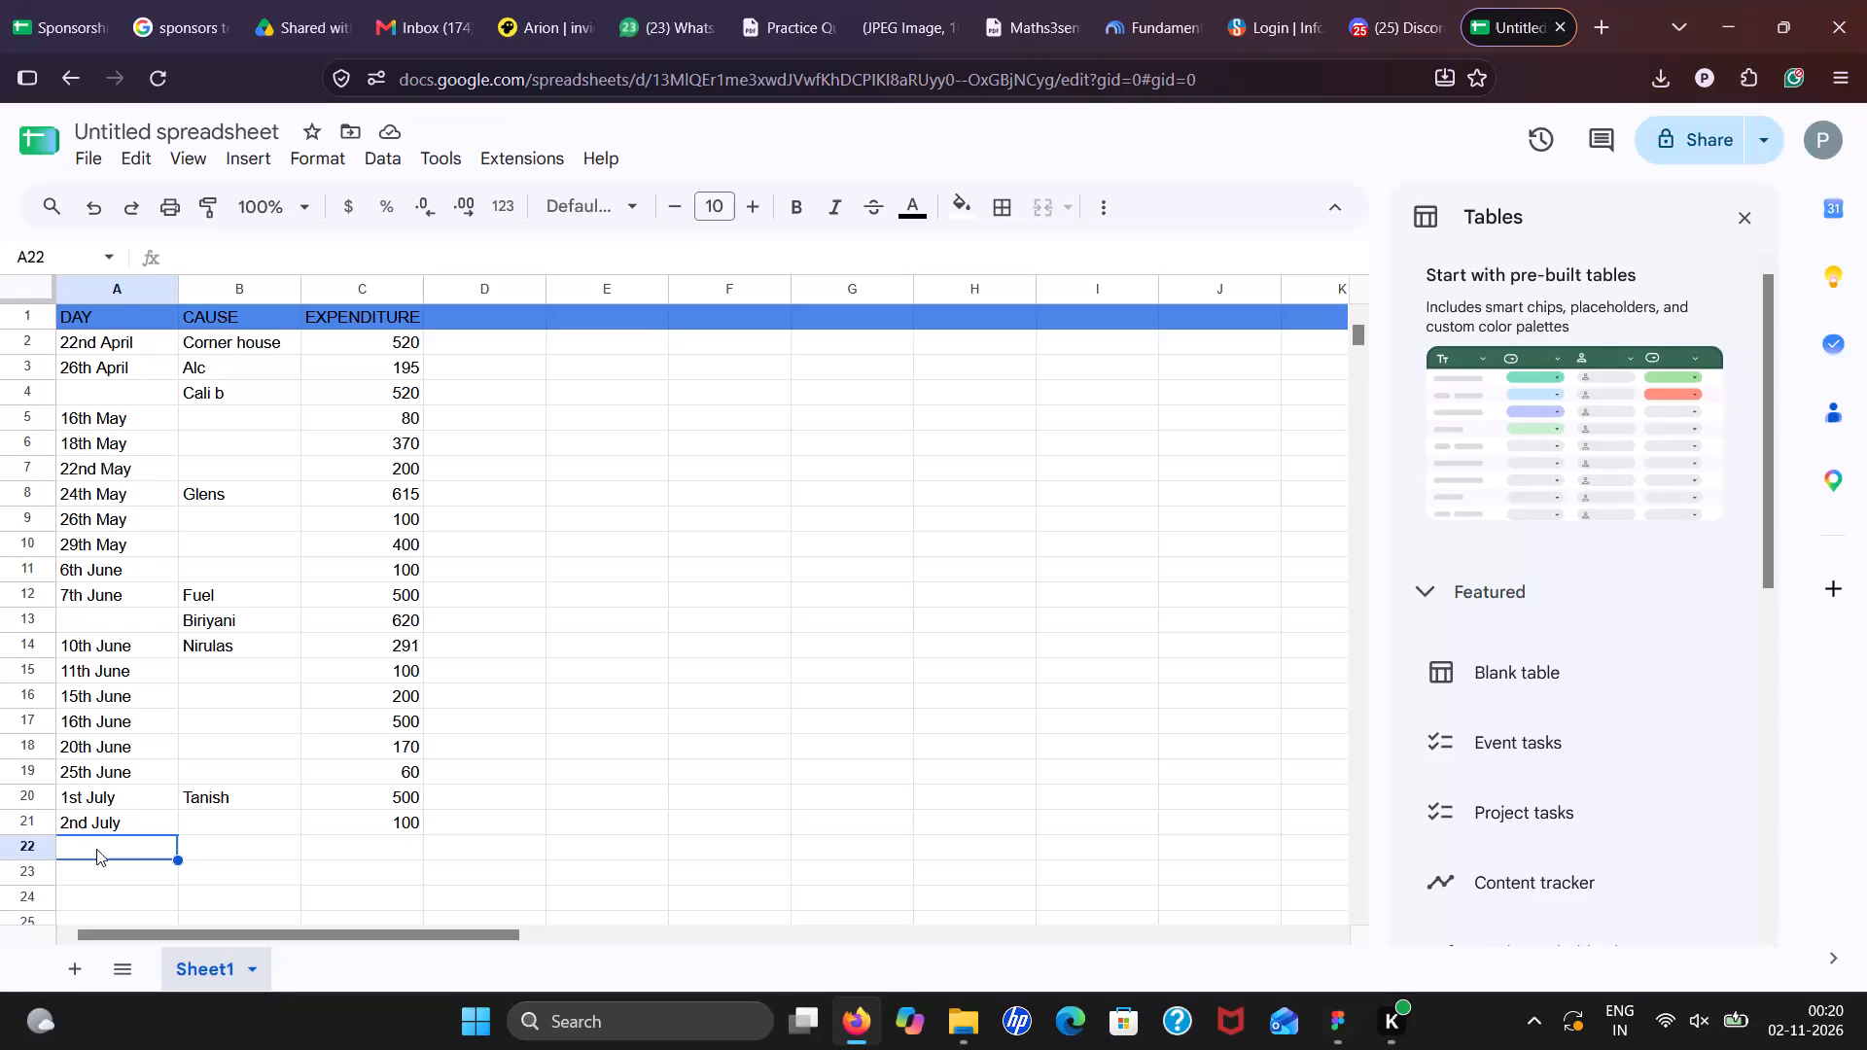
key(6)
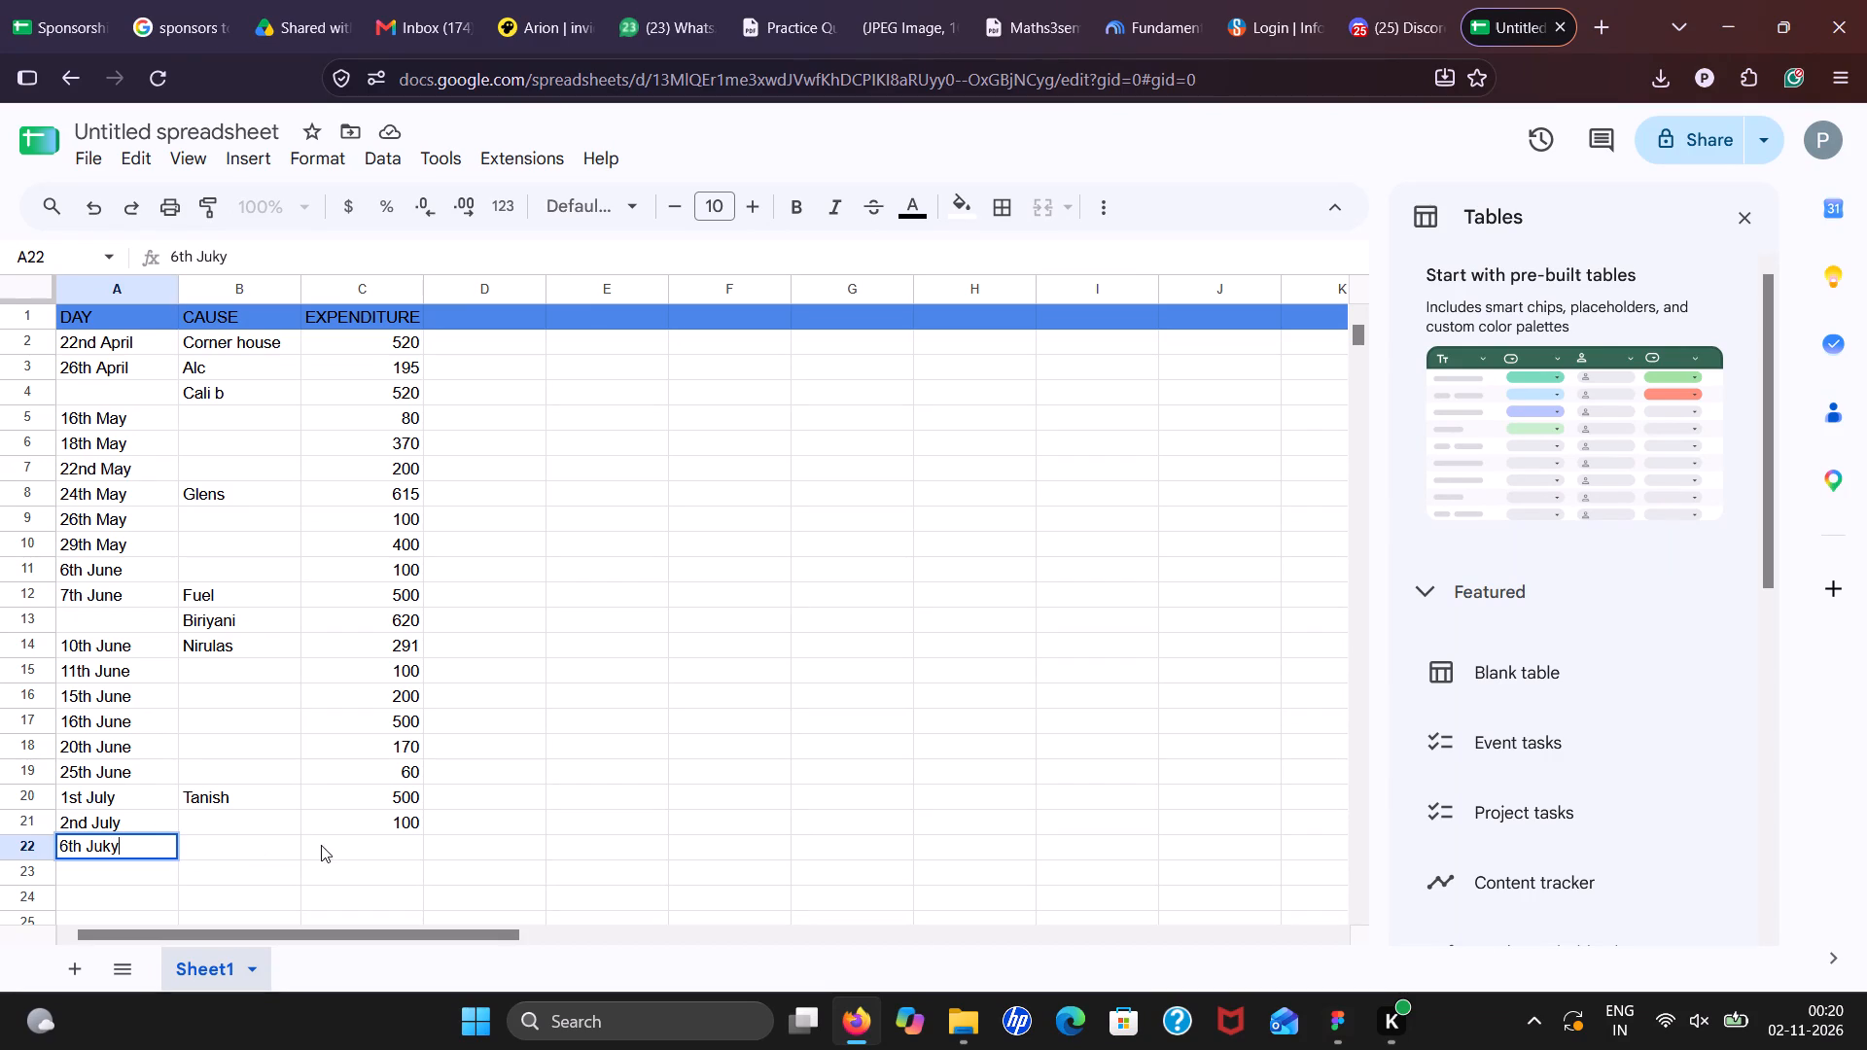
key(BackSpace)
key(BackSpace)
text(ly)
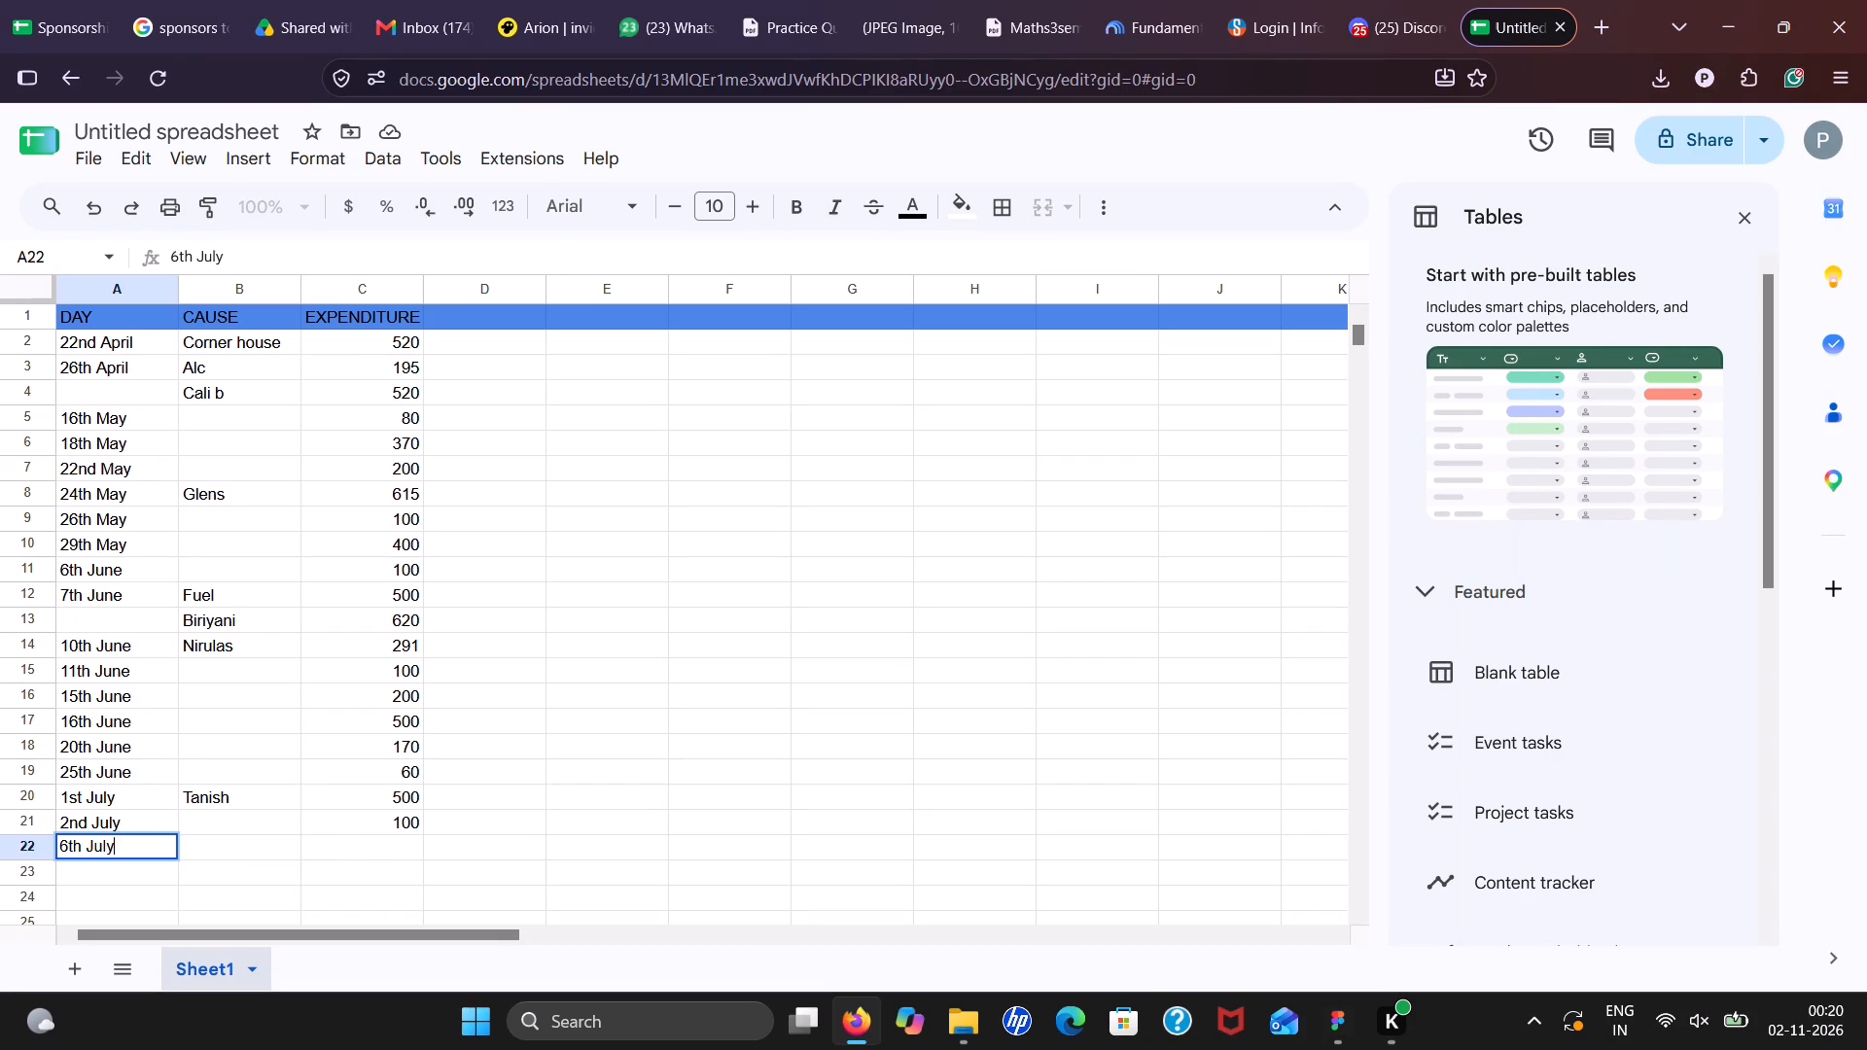
click(392, 845)
key(1)
text(000)
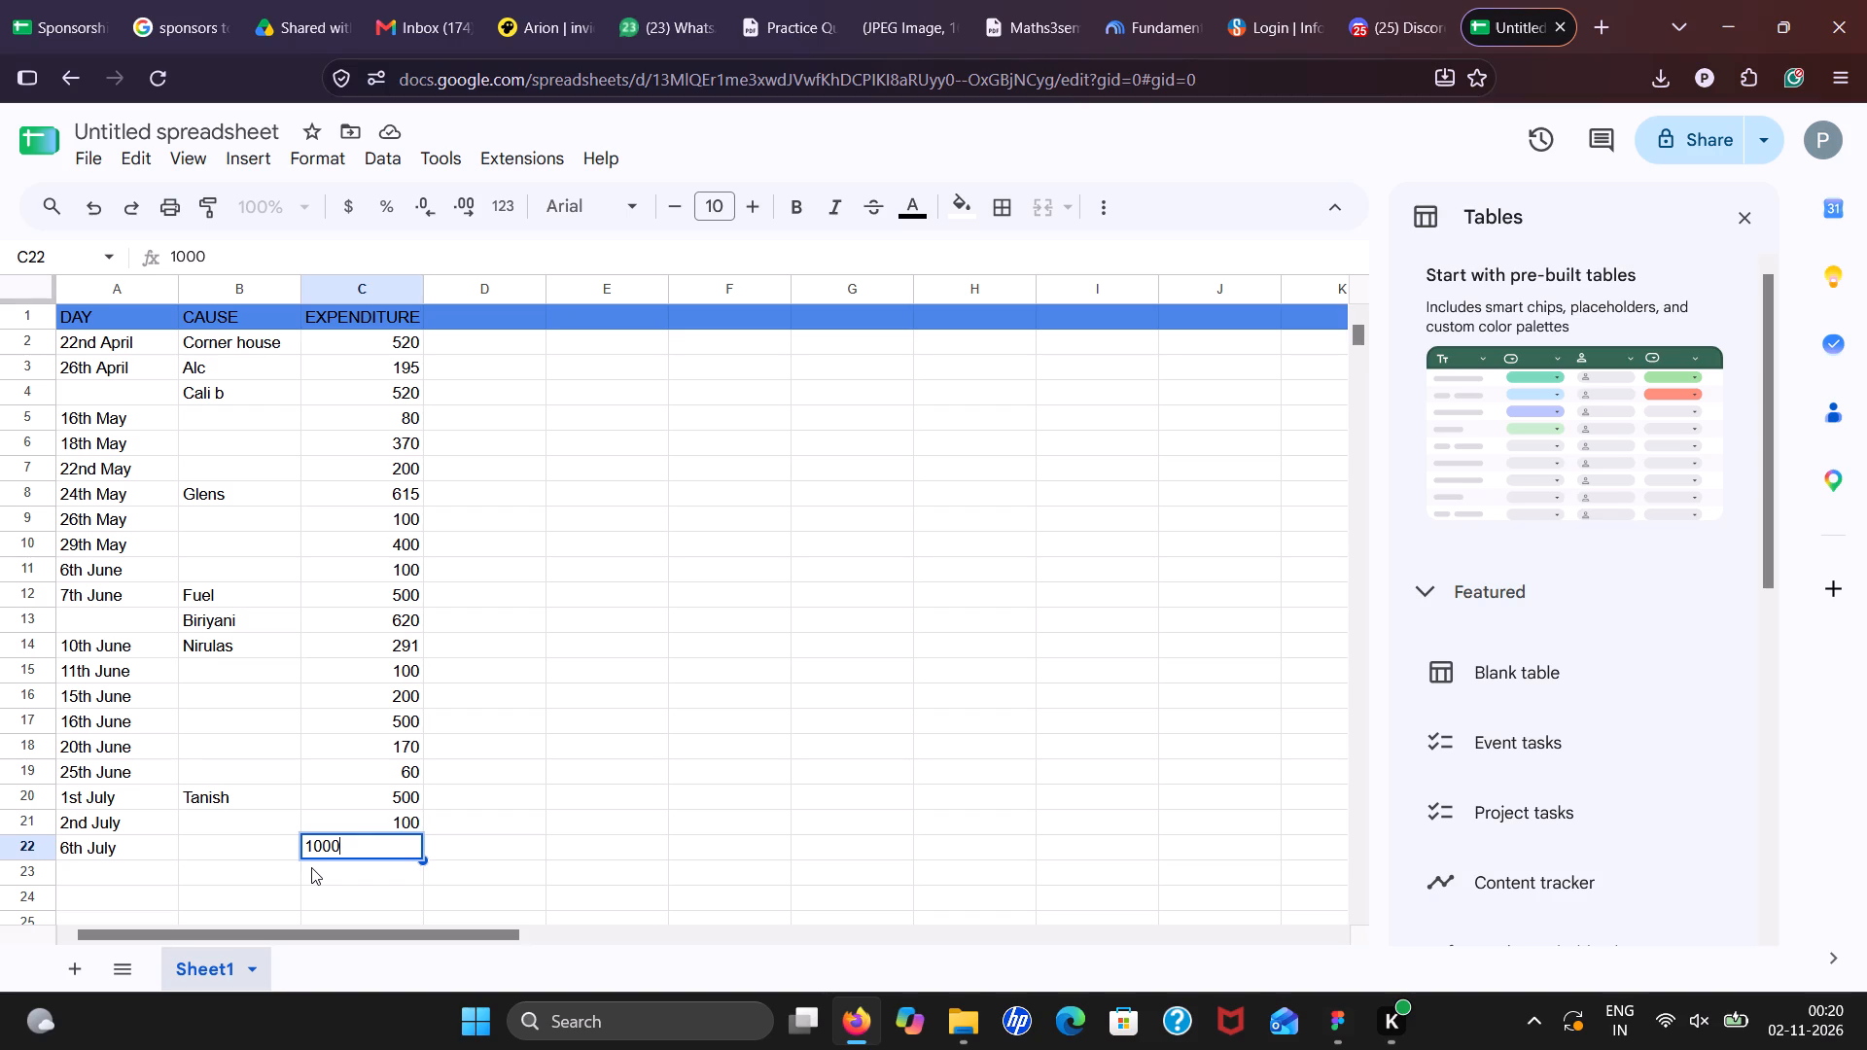
Add an entry below the 6th July row with day 8th July and expenditure 250, leaving the cause blank.
click(143, 873)
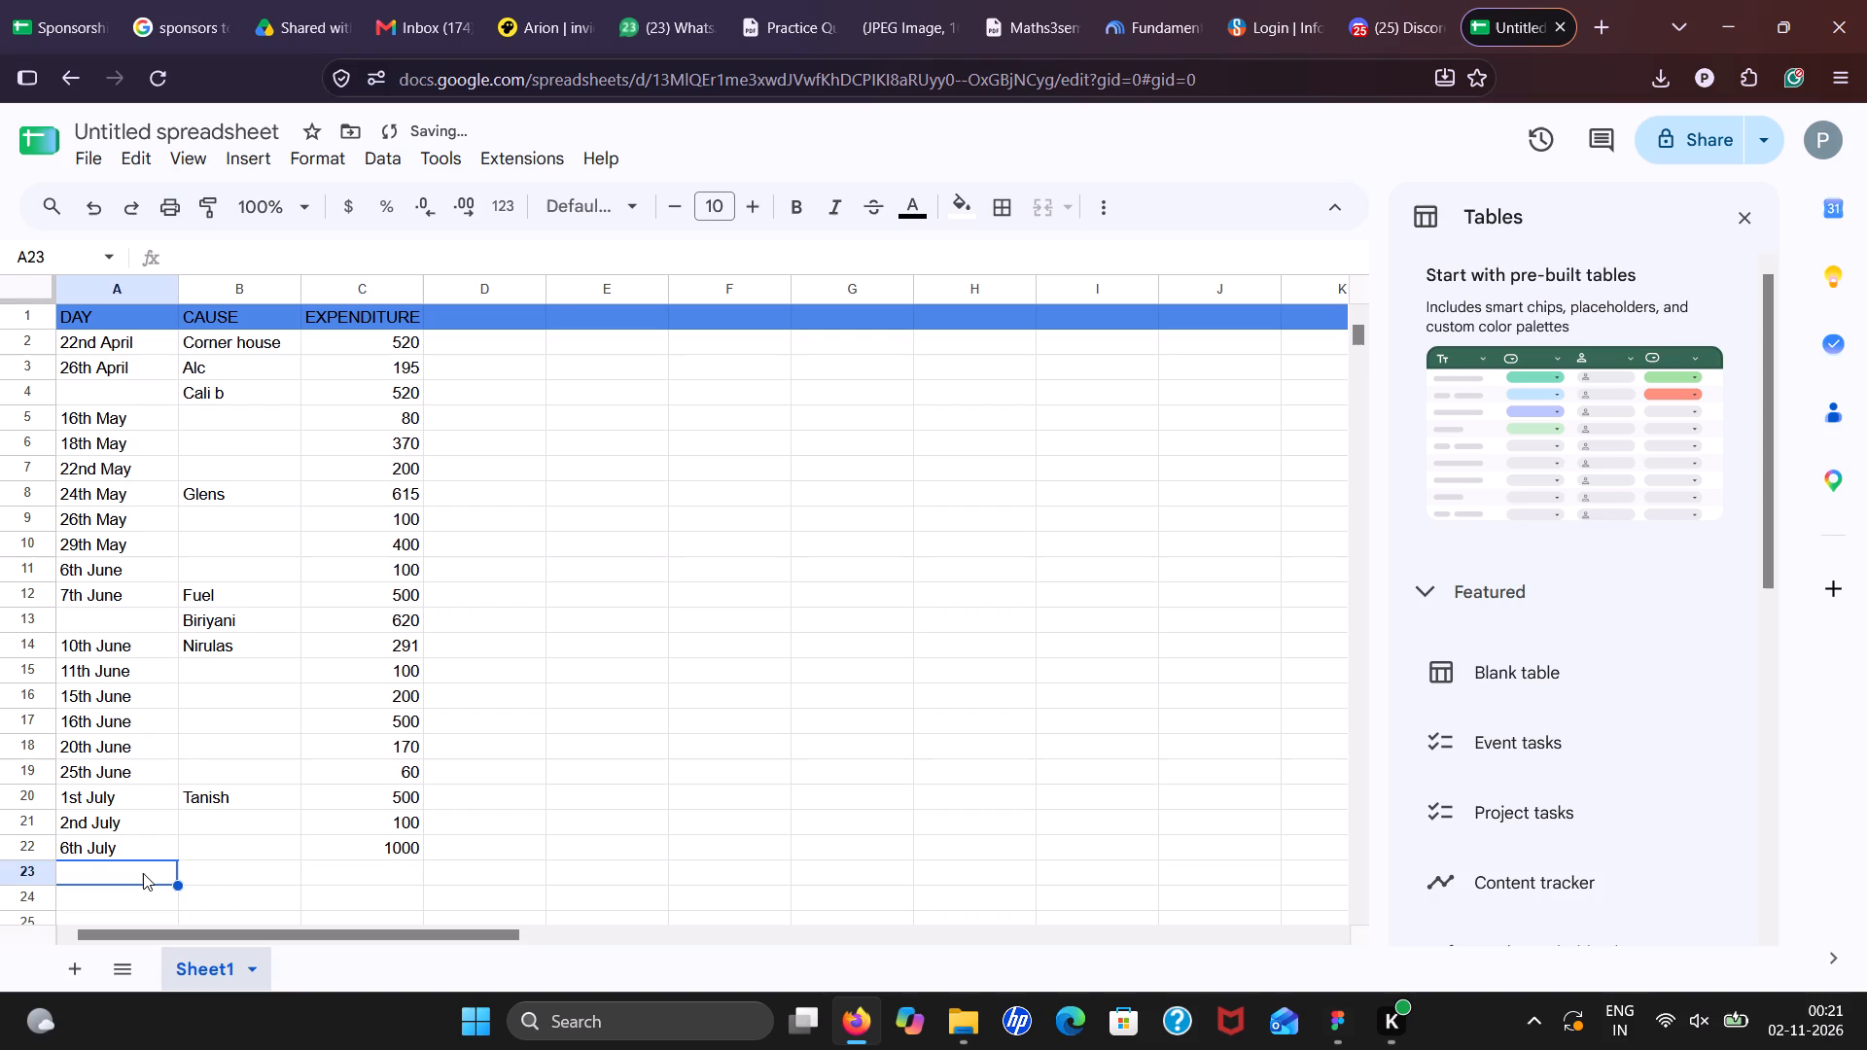
text(9th)
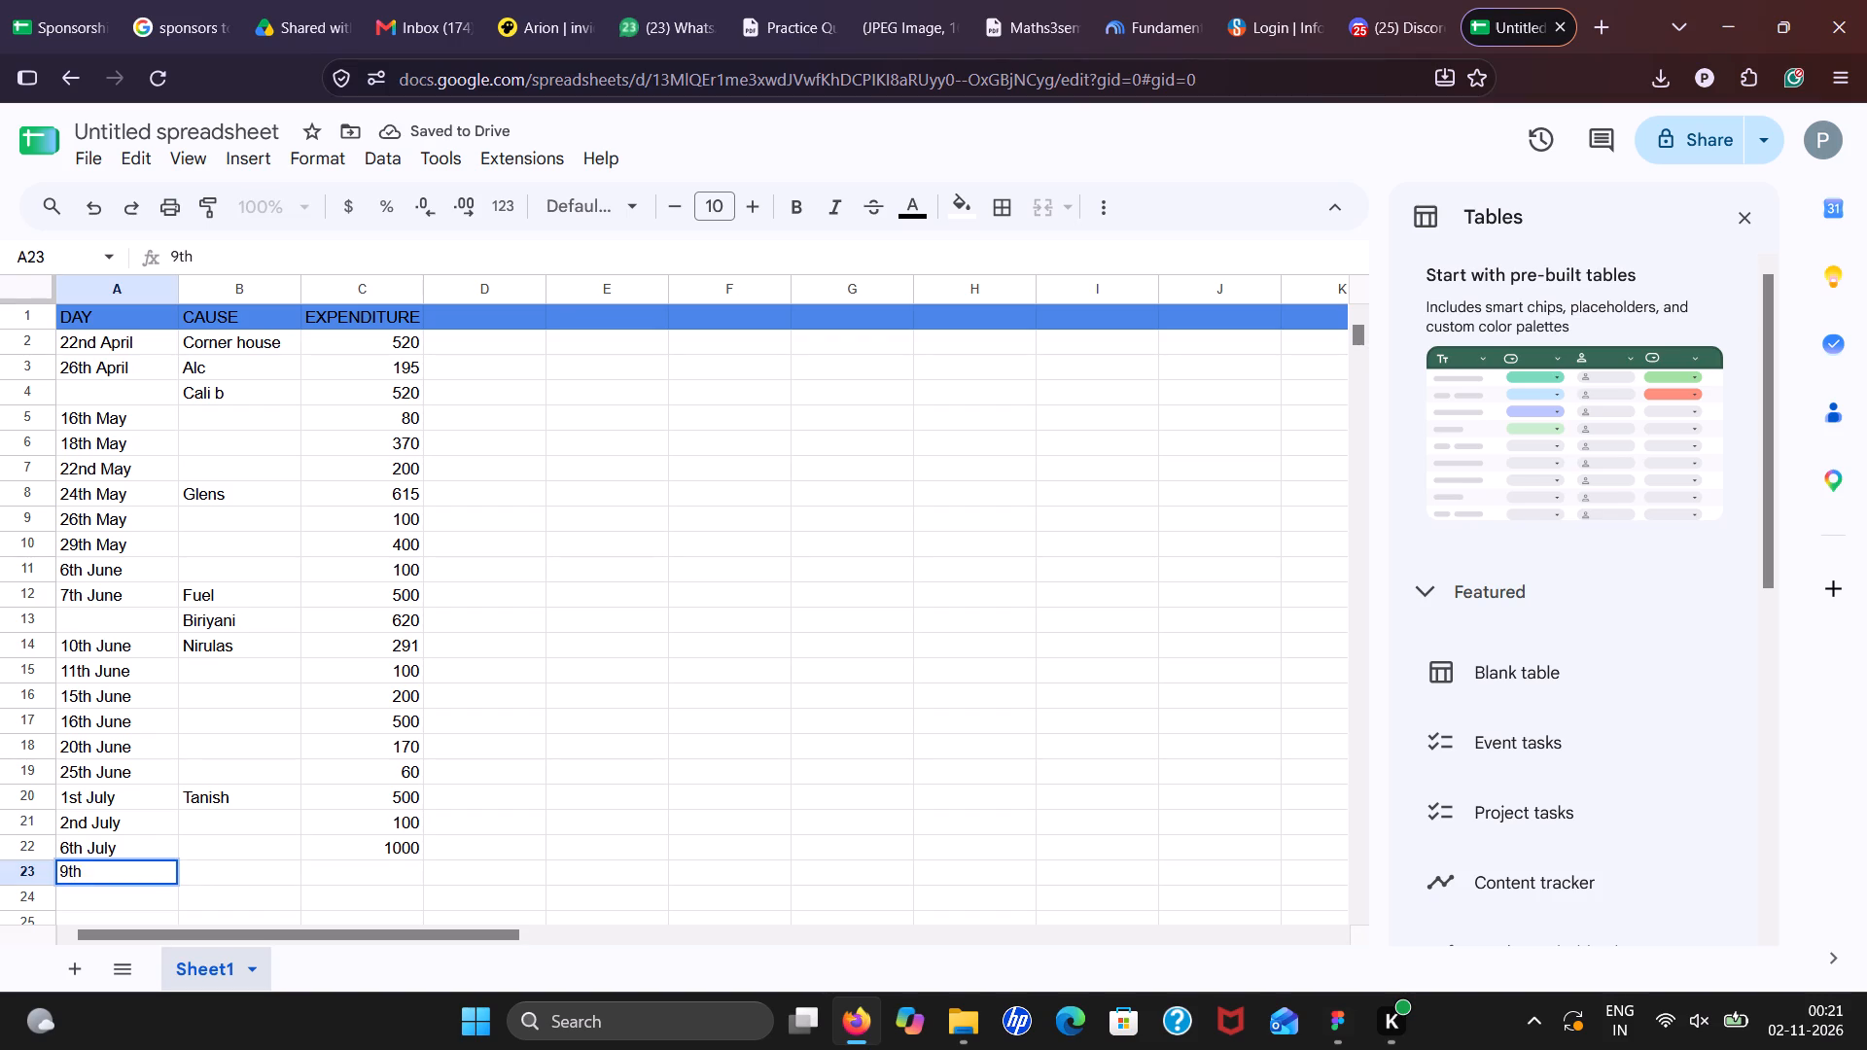
key(BackSpace)
key(BackSpace)
key(BackSpace)
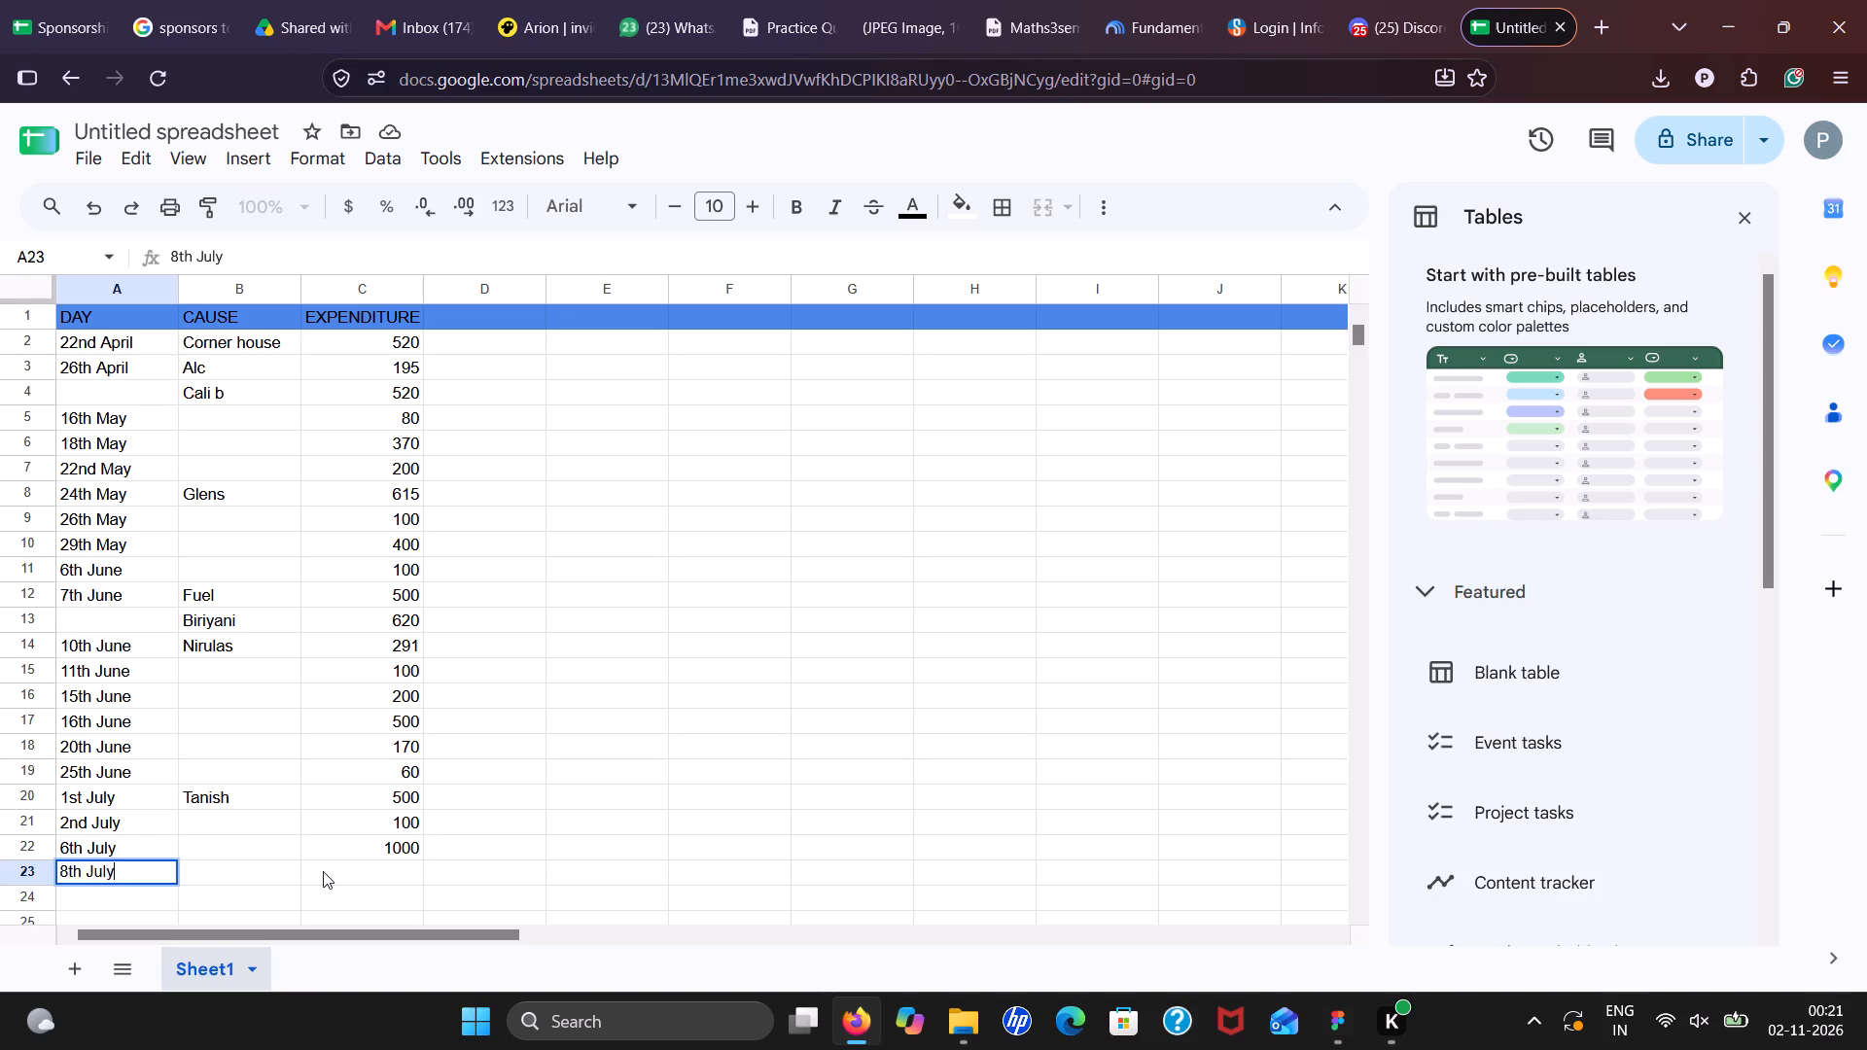
click(322, 871)
text(250)
scroll(322, 871, down, 1)
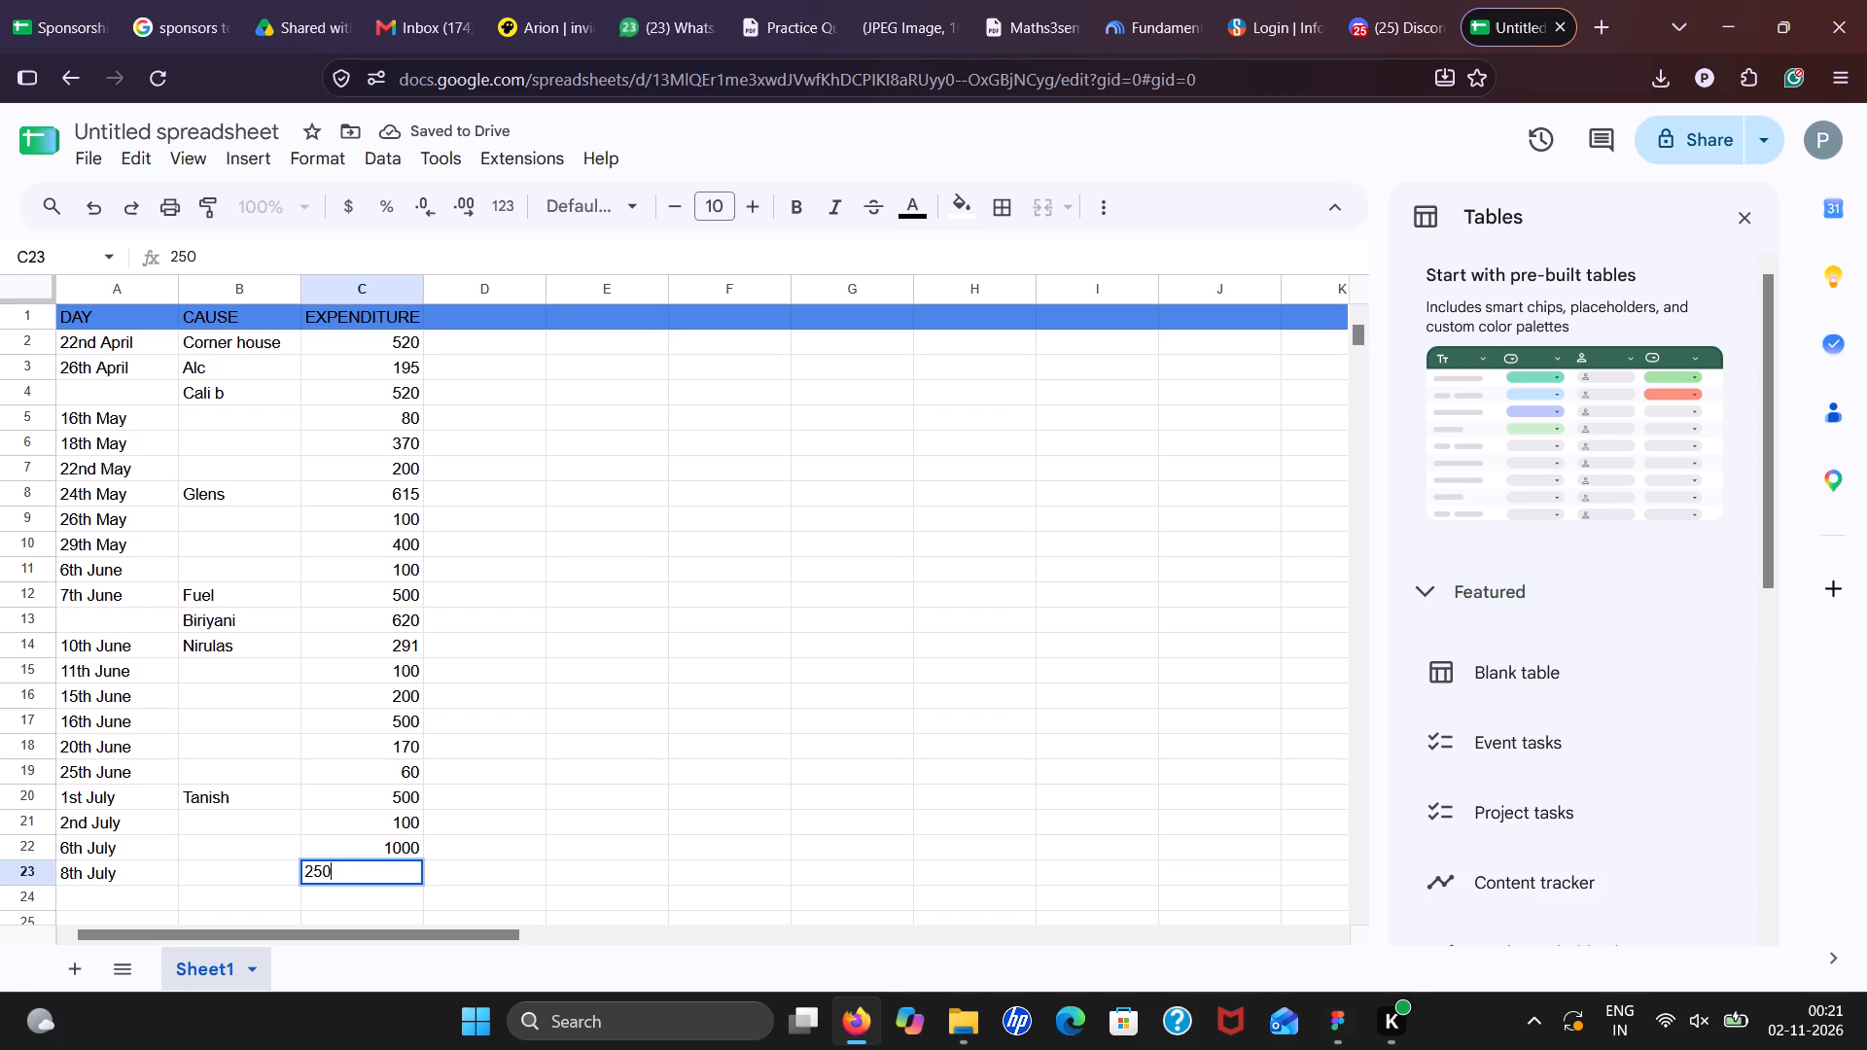
scroll(322, 871, down, 1)
click(107, 892)
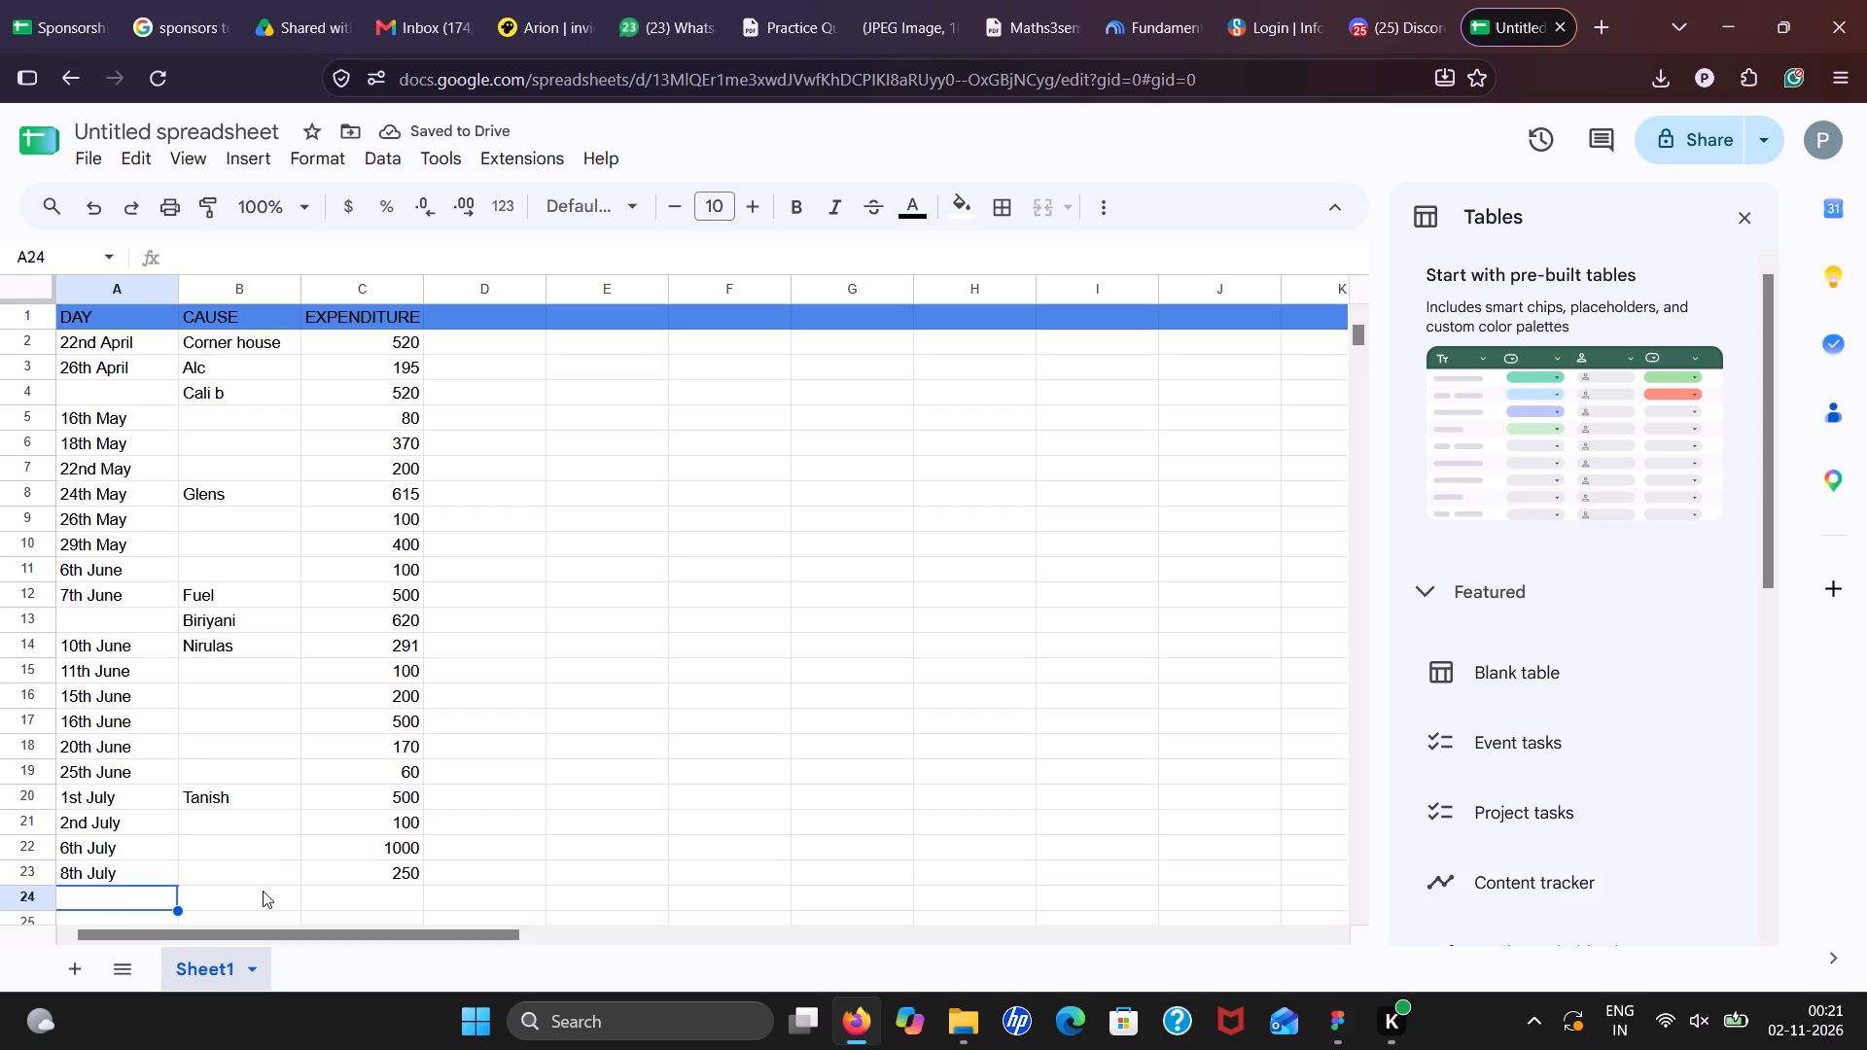
click(411, 873)
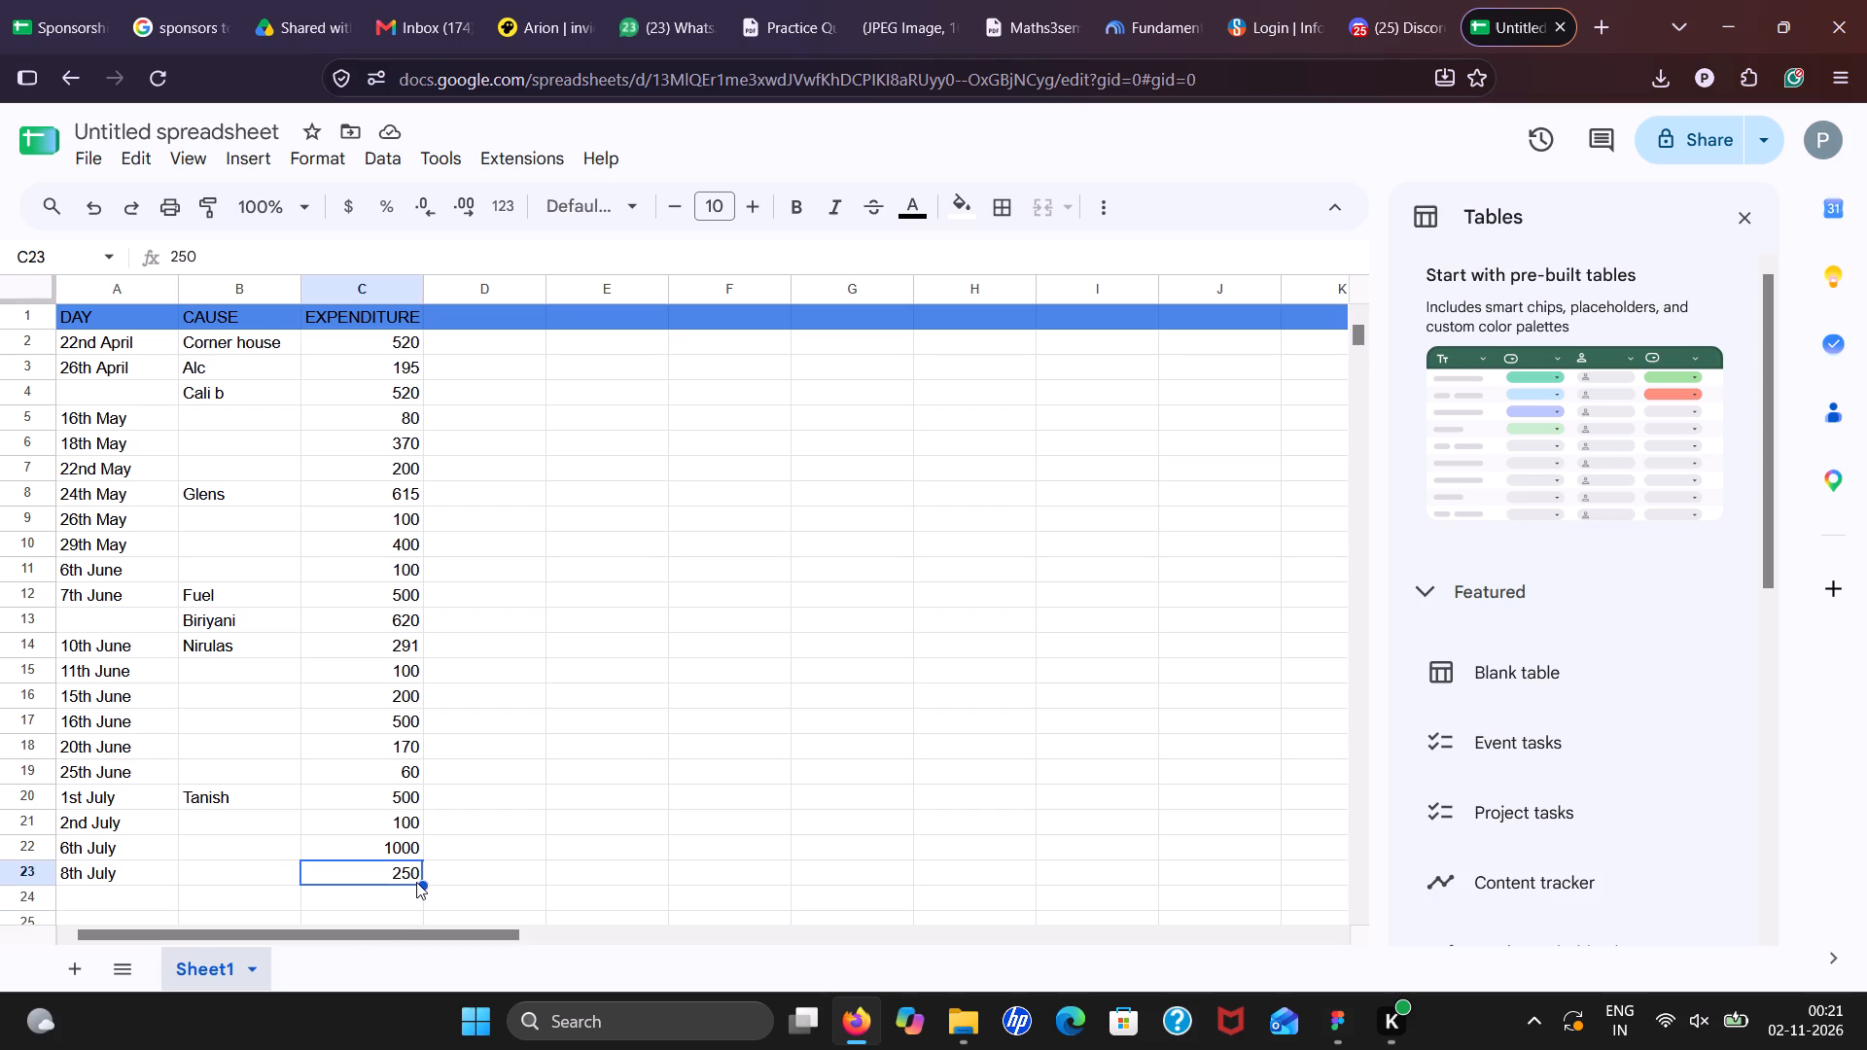
Set the expenditure of the 8th July entry to 550.
key(BackSpace)
text(550)
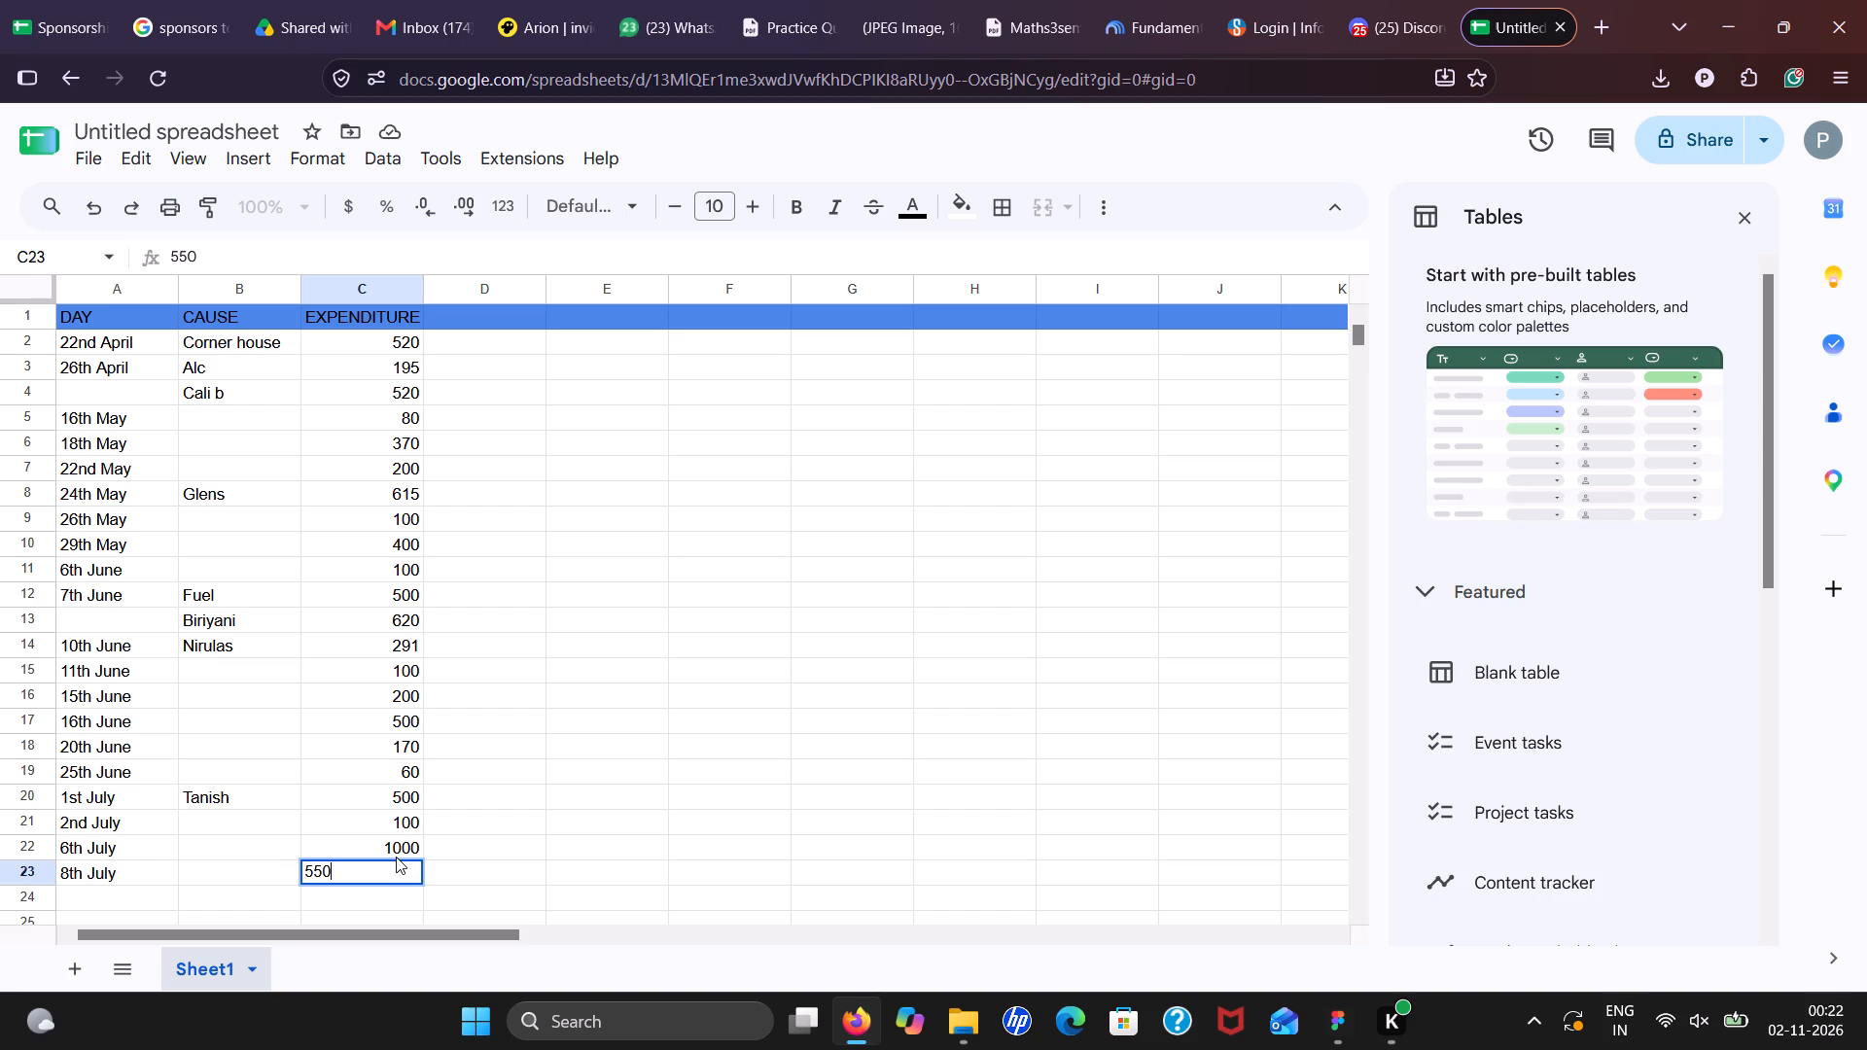
Add an entry below the 8th July row with day 12th July, cause Airtel and expenditure 33.
click(98, 894)
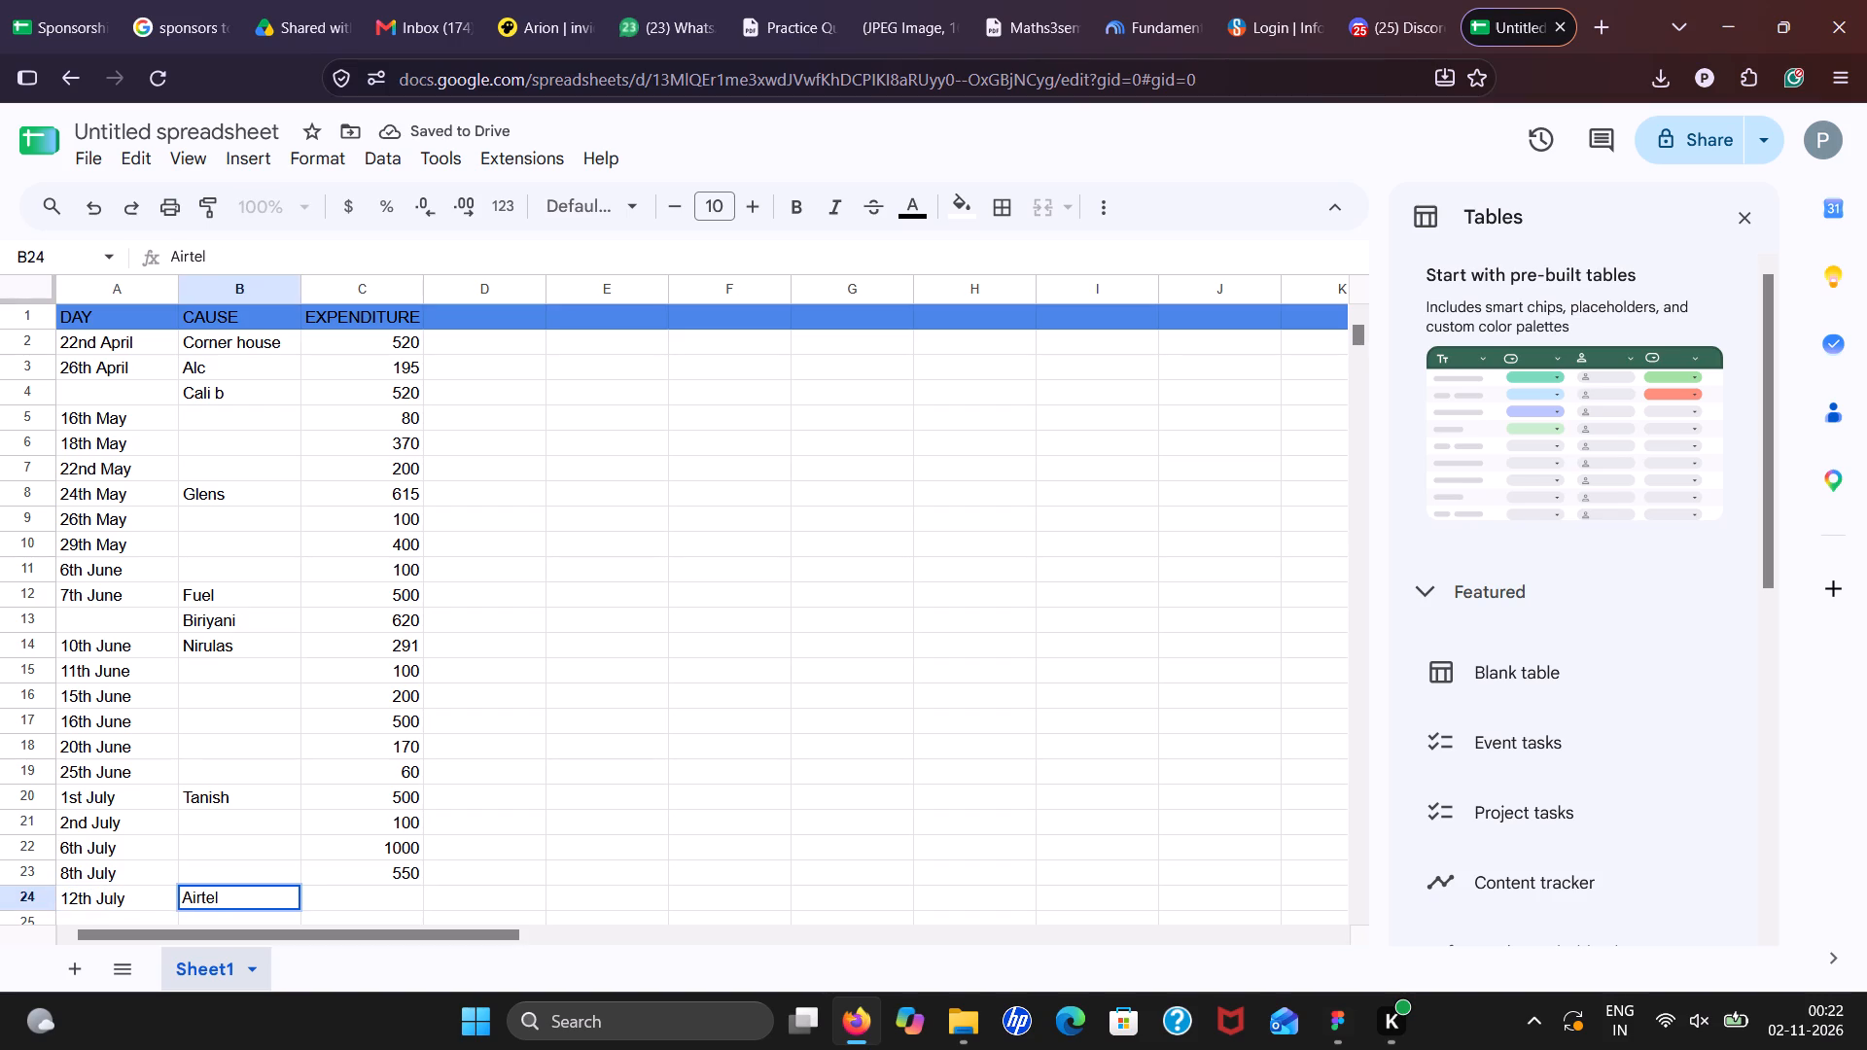
click(346, 895)
text(33)
scroll(346, 895, down, 1)
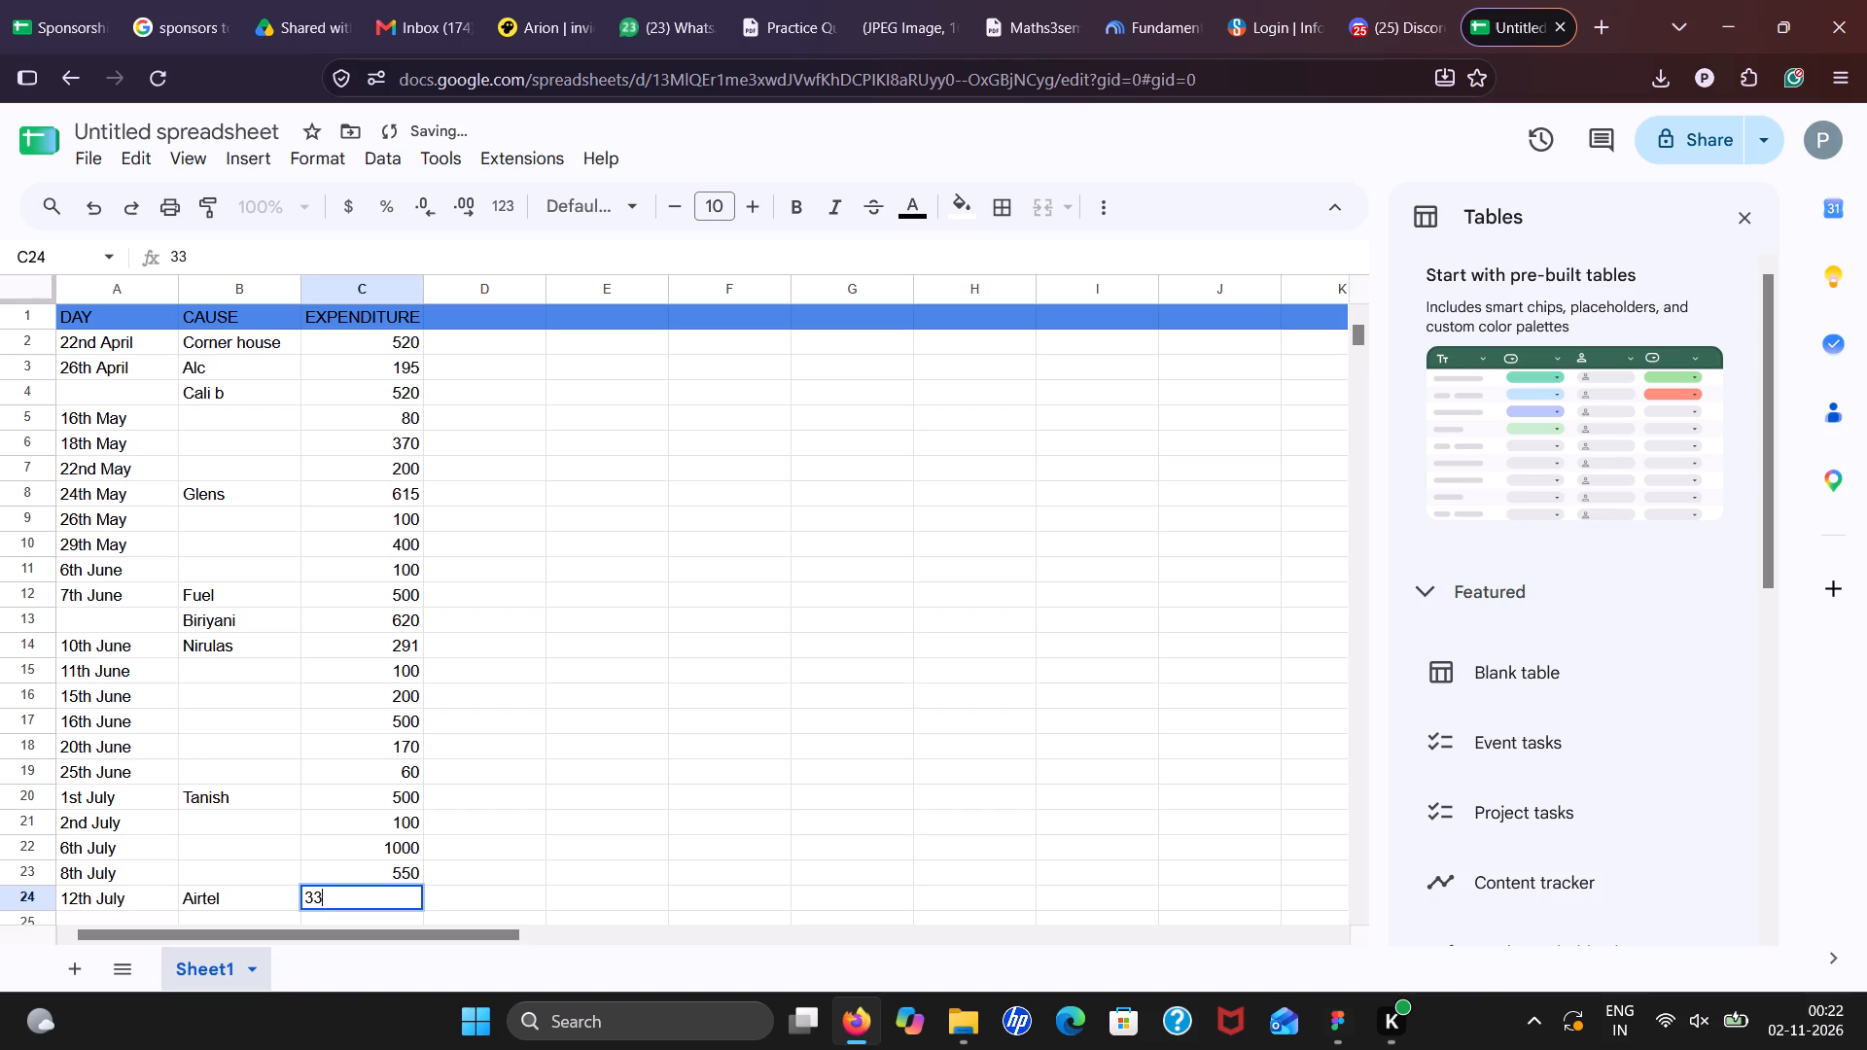
scroll(346, 895, down, 1)
scroll(341, 816, down, 2)
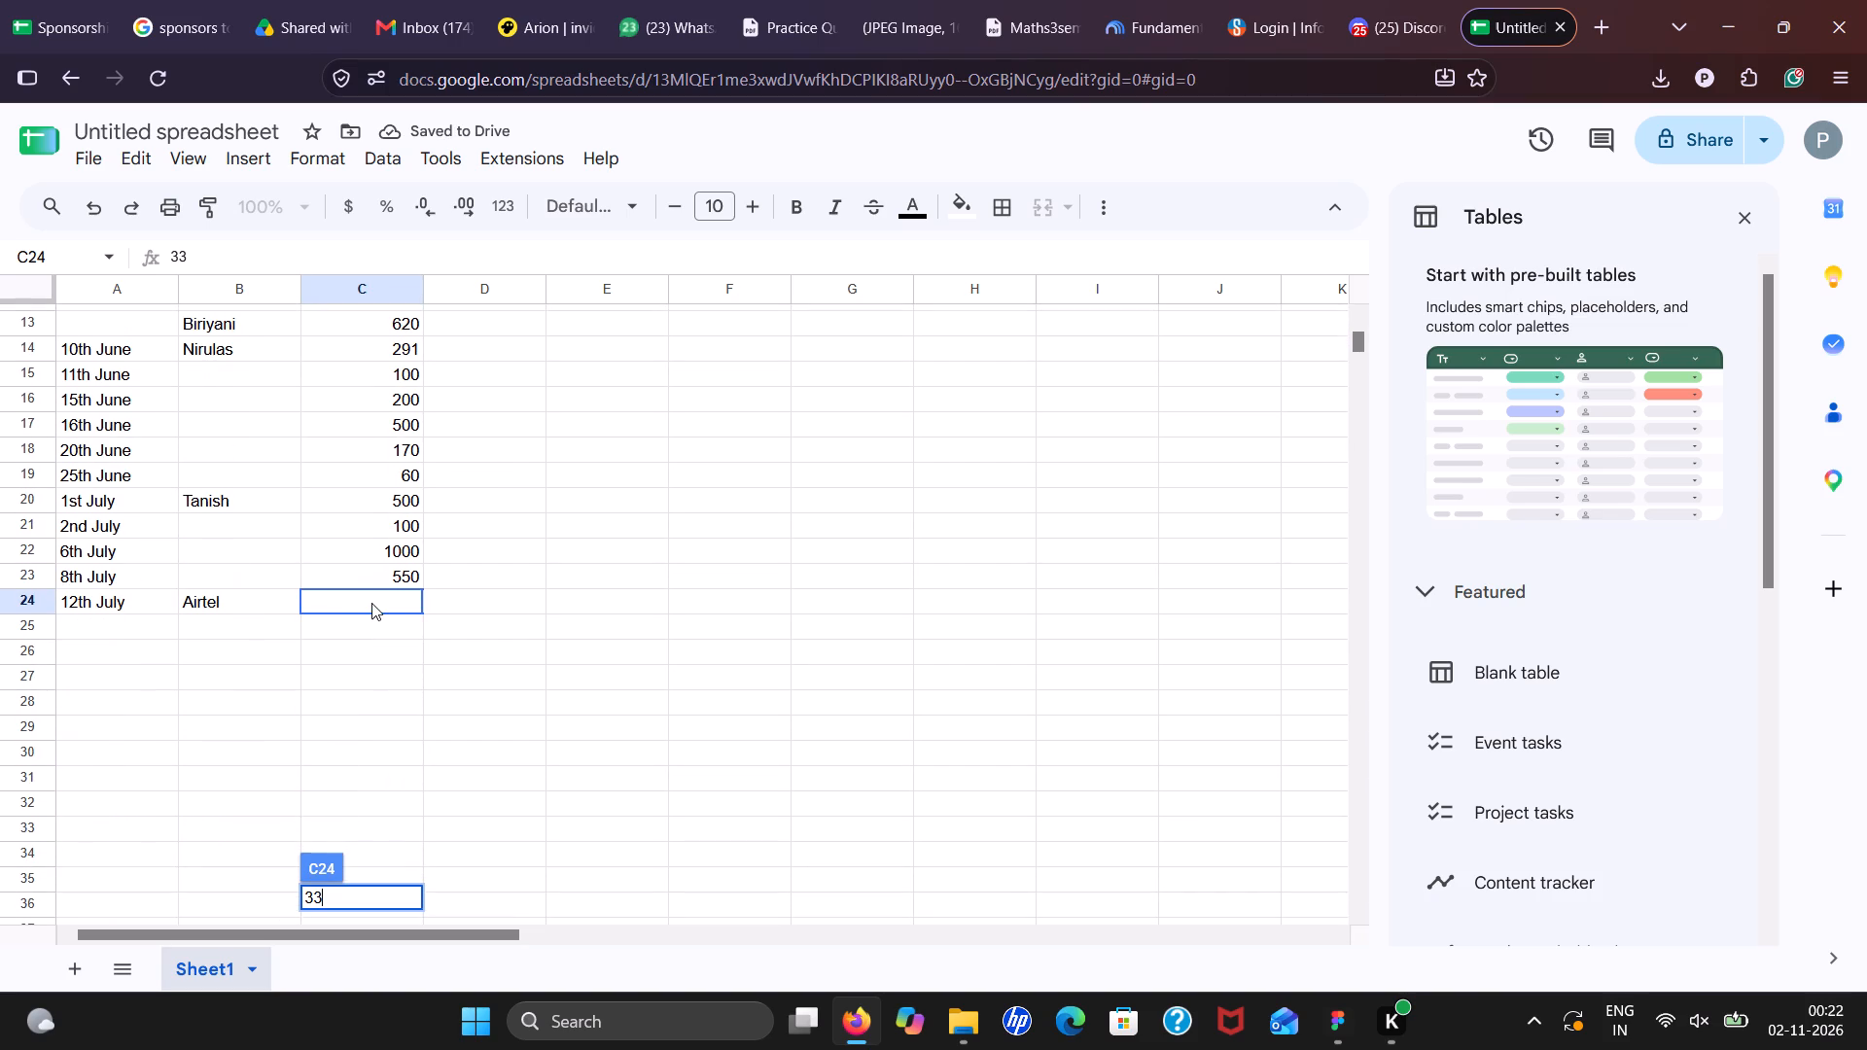
click(372, 604)
Add an entry below the 12th July row with day 13th July, cause Milano and expenditure 350.
click(114, 622)
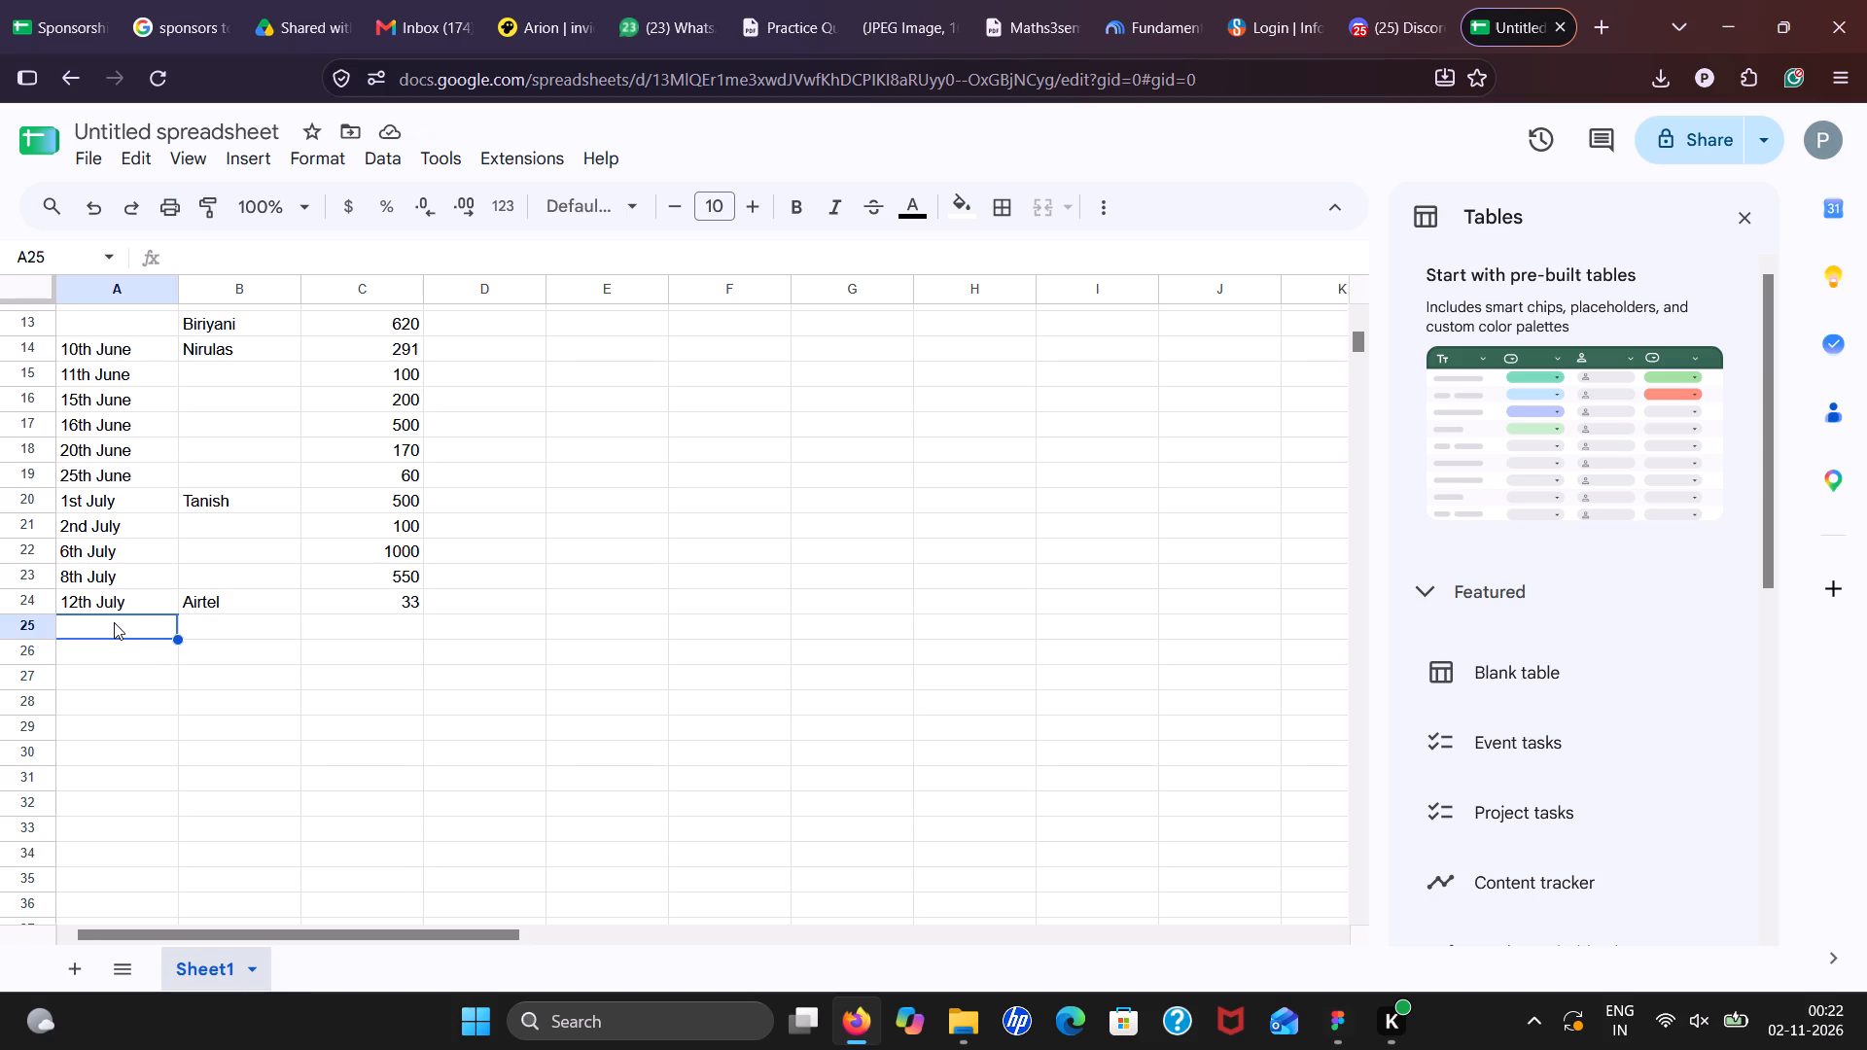
text(13)
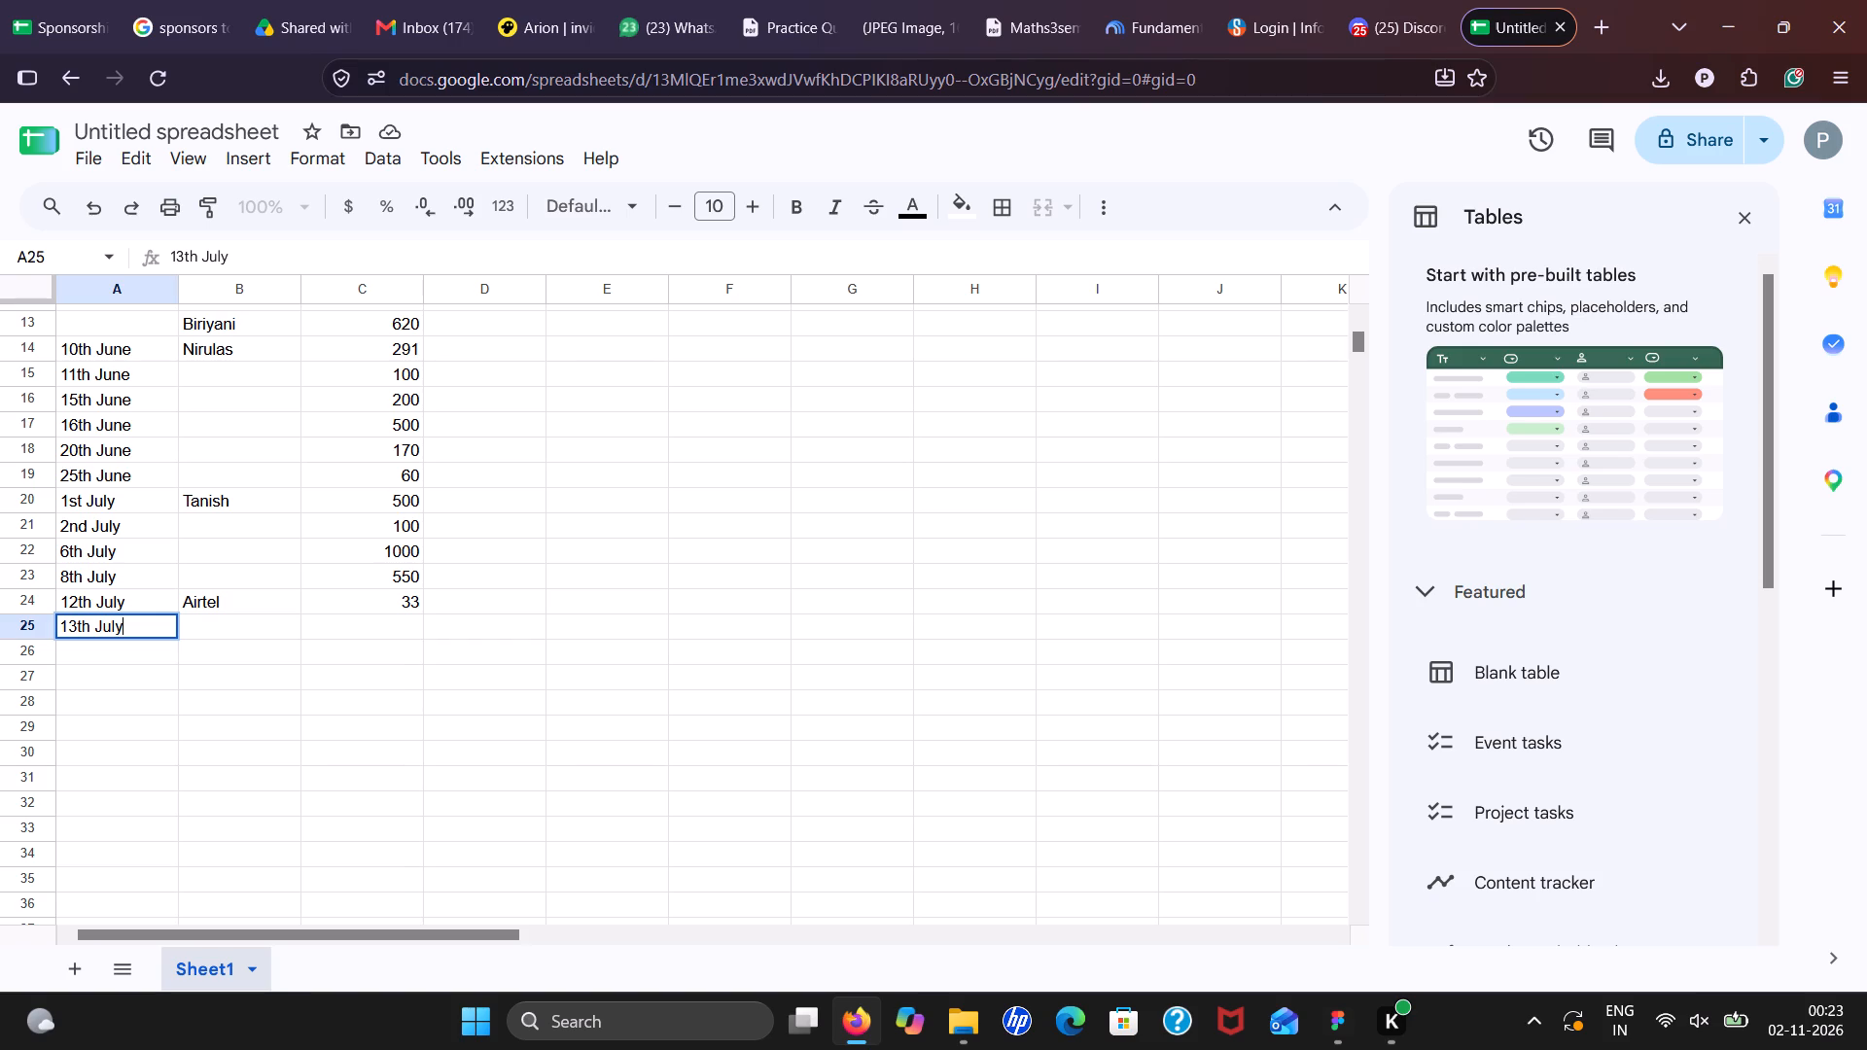
click(191, 630)
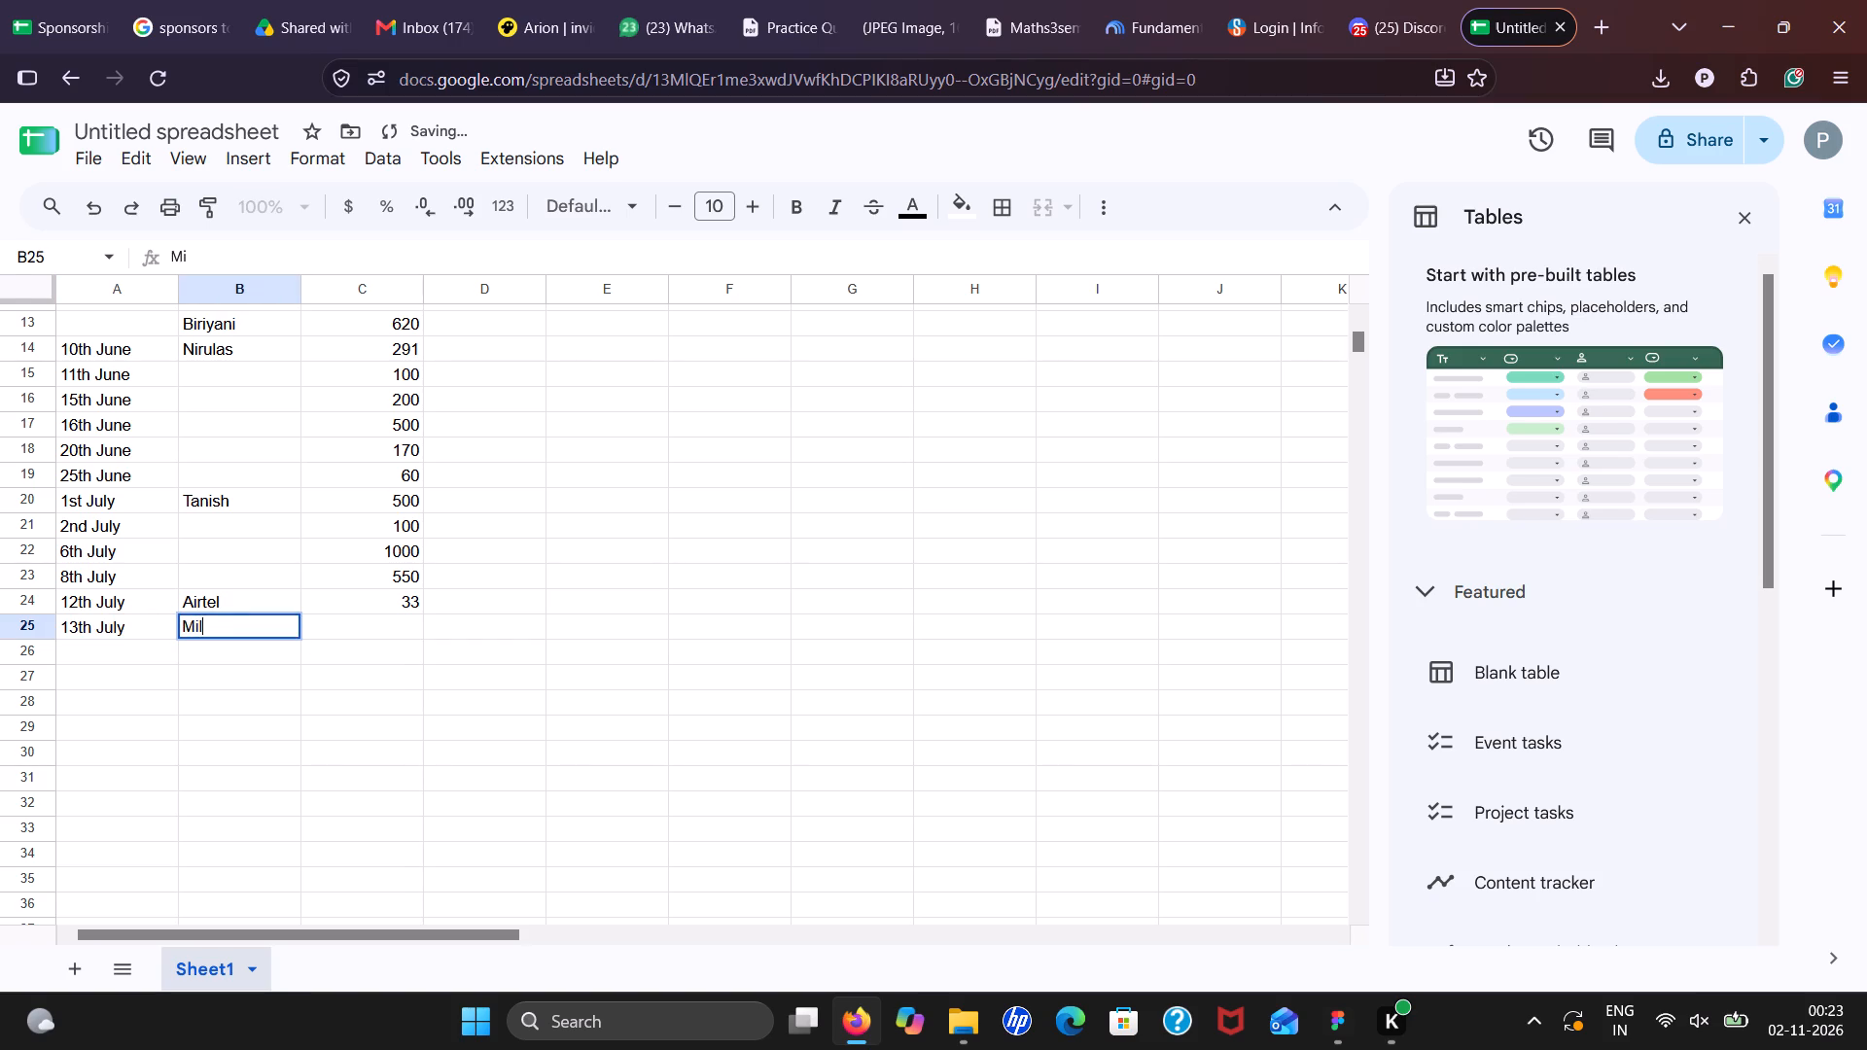
click(335, 621)
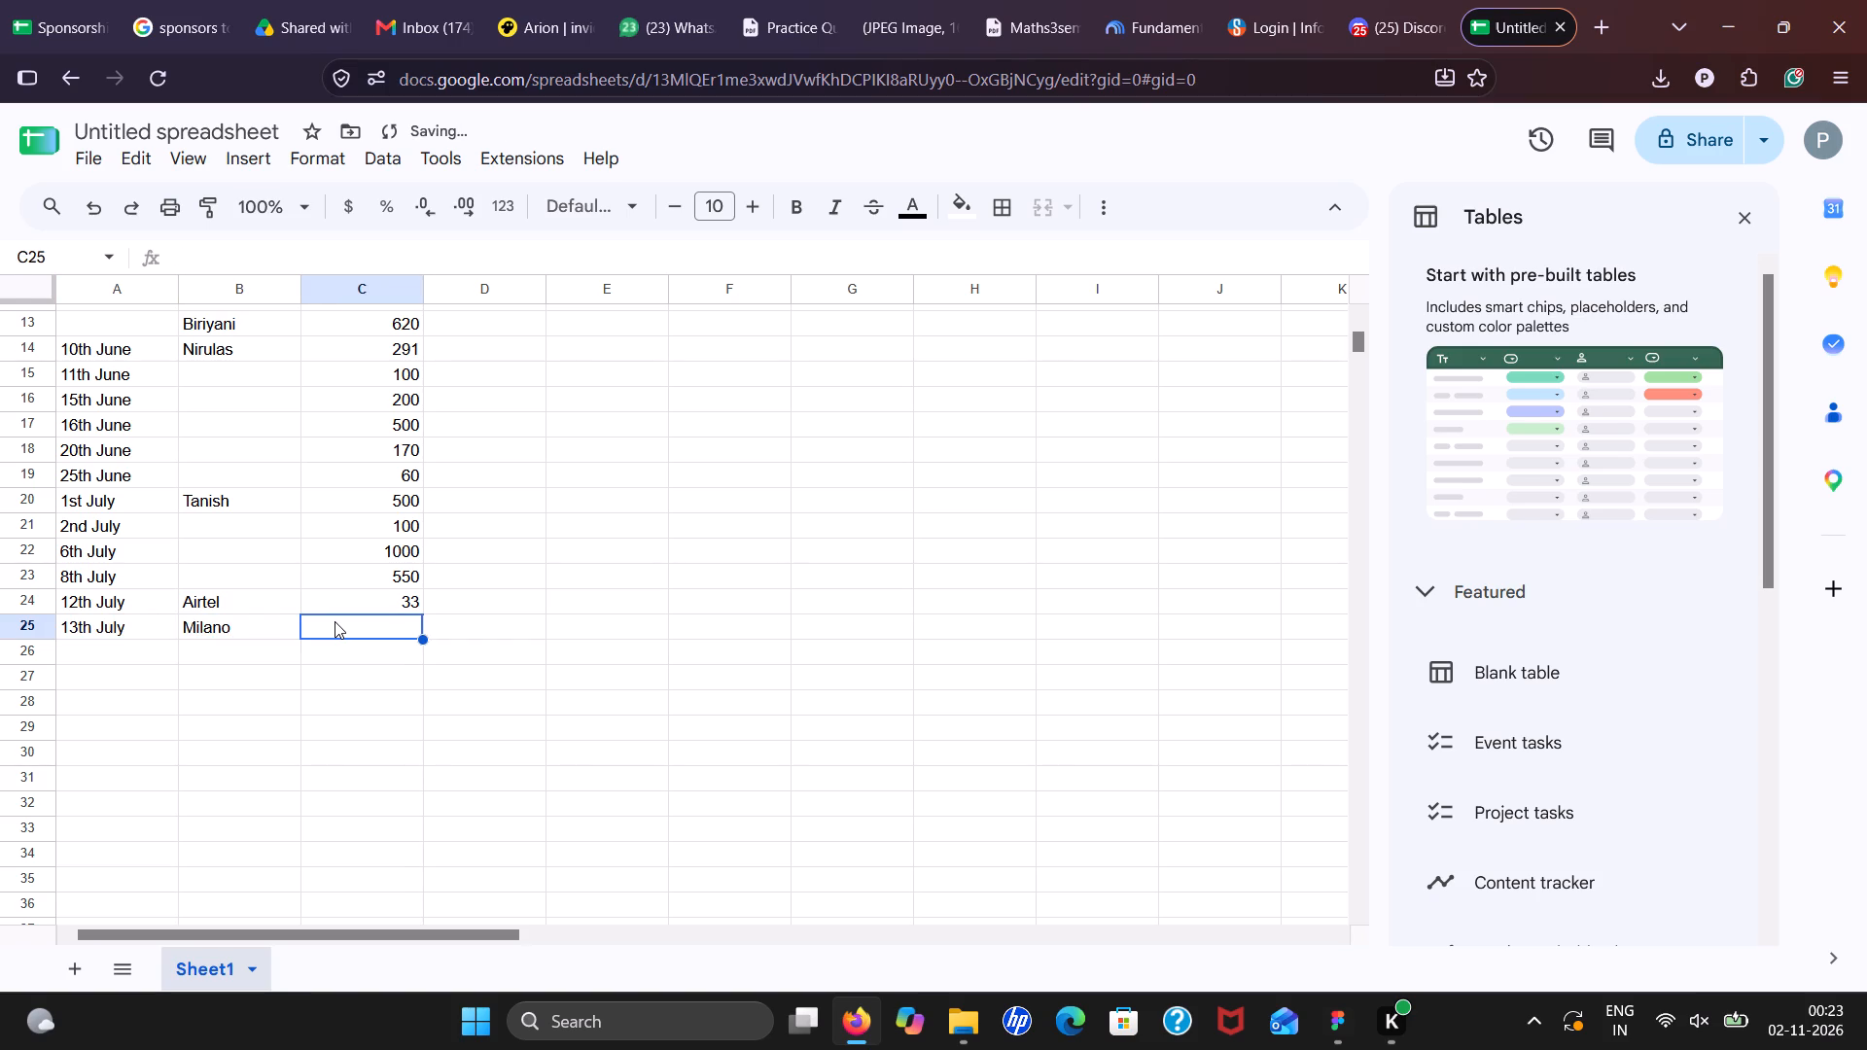
text(350)
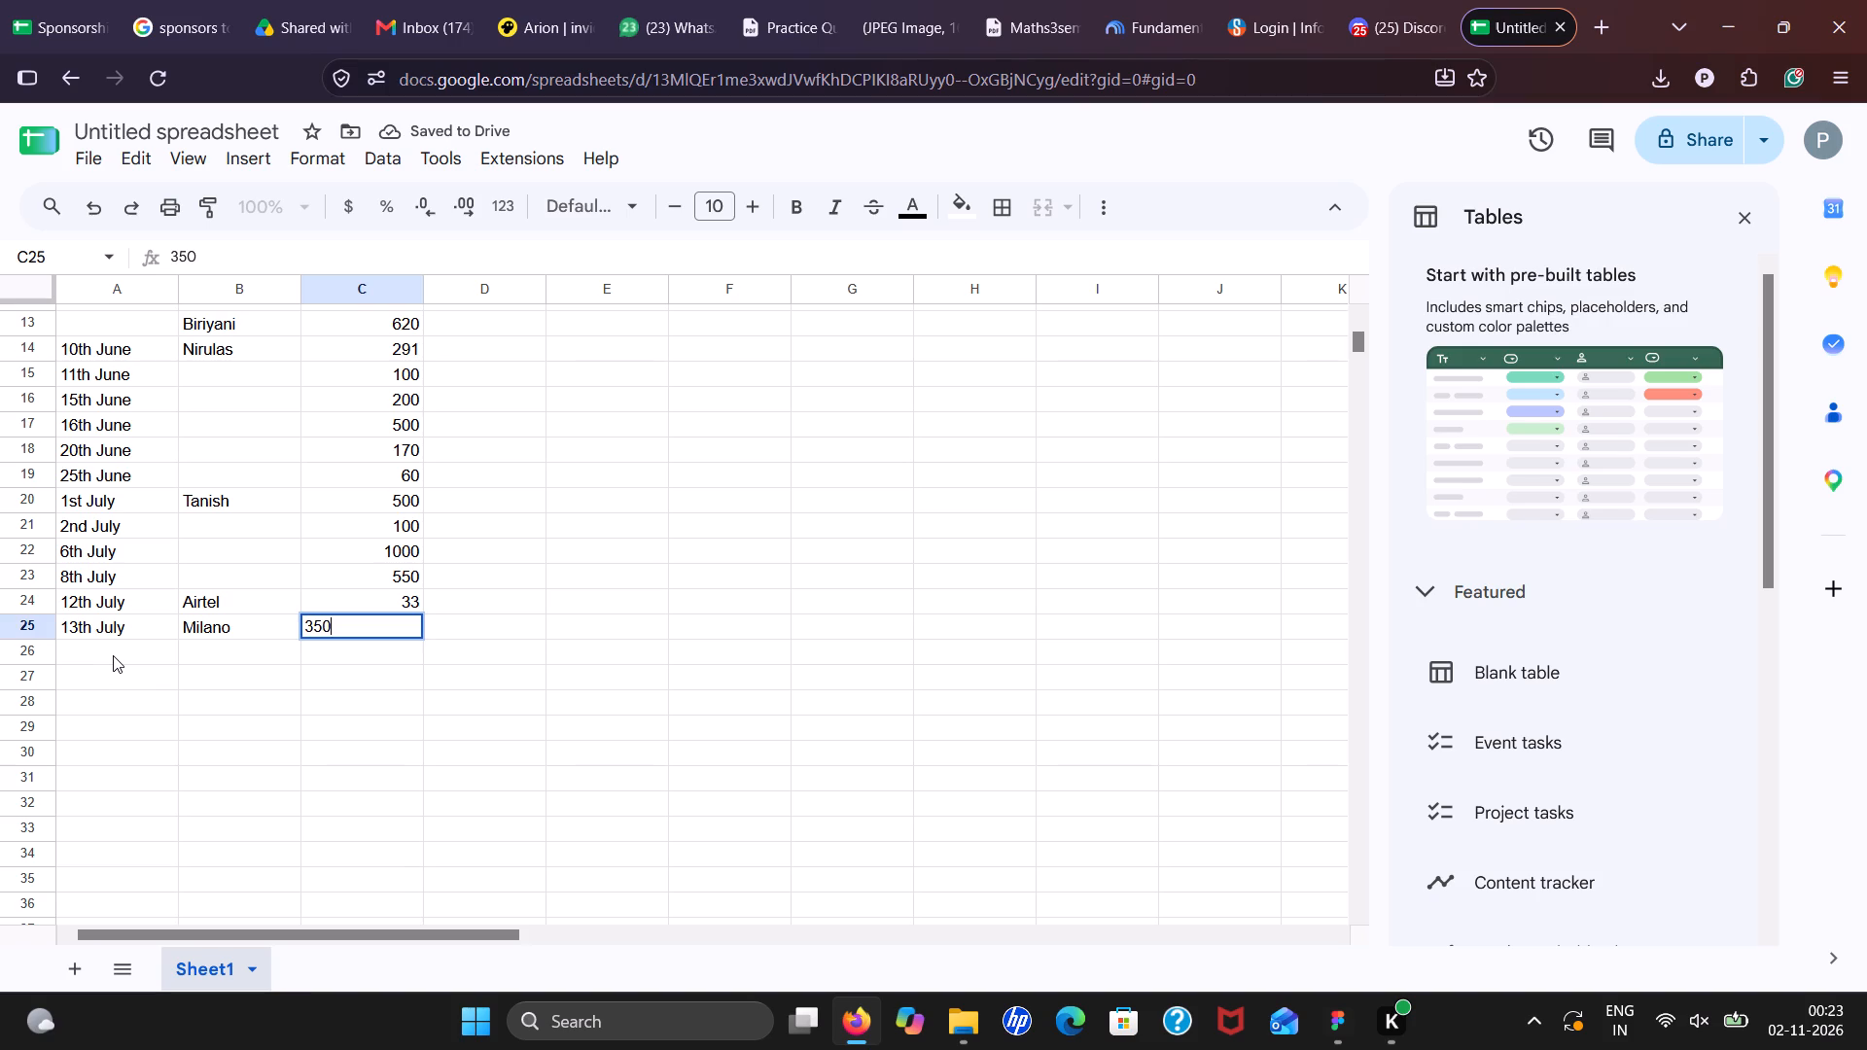
Add an entry below the 13th July row with day 15th July, cause Corner house and expenditure 509.
click(113, 655)
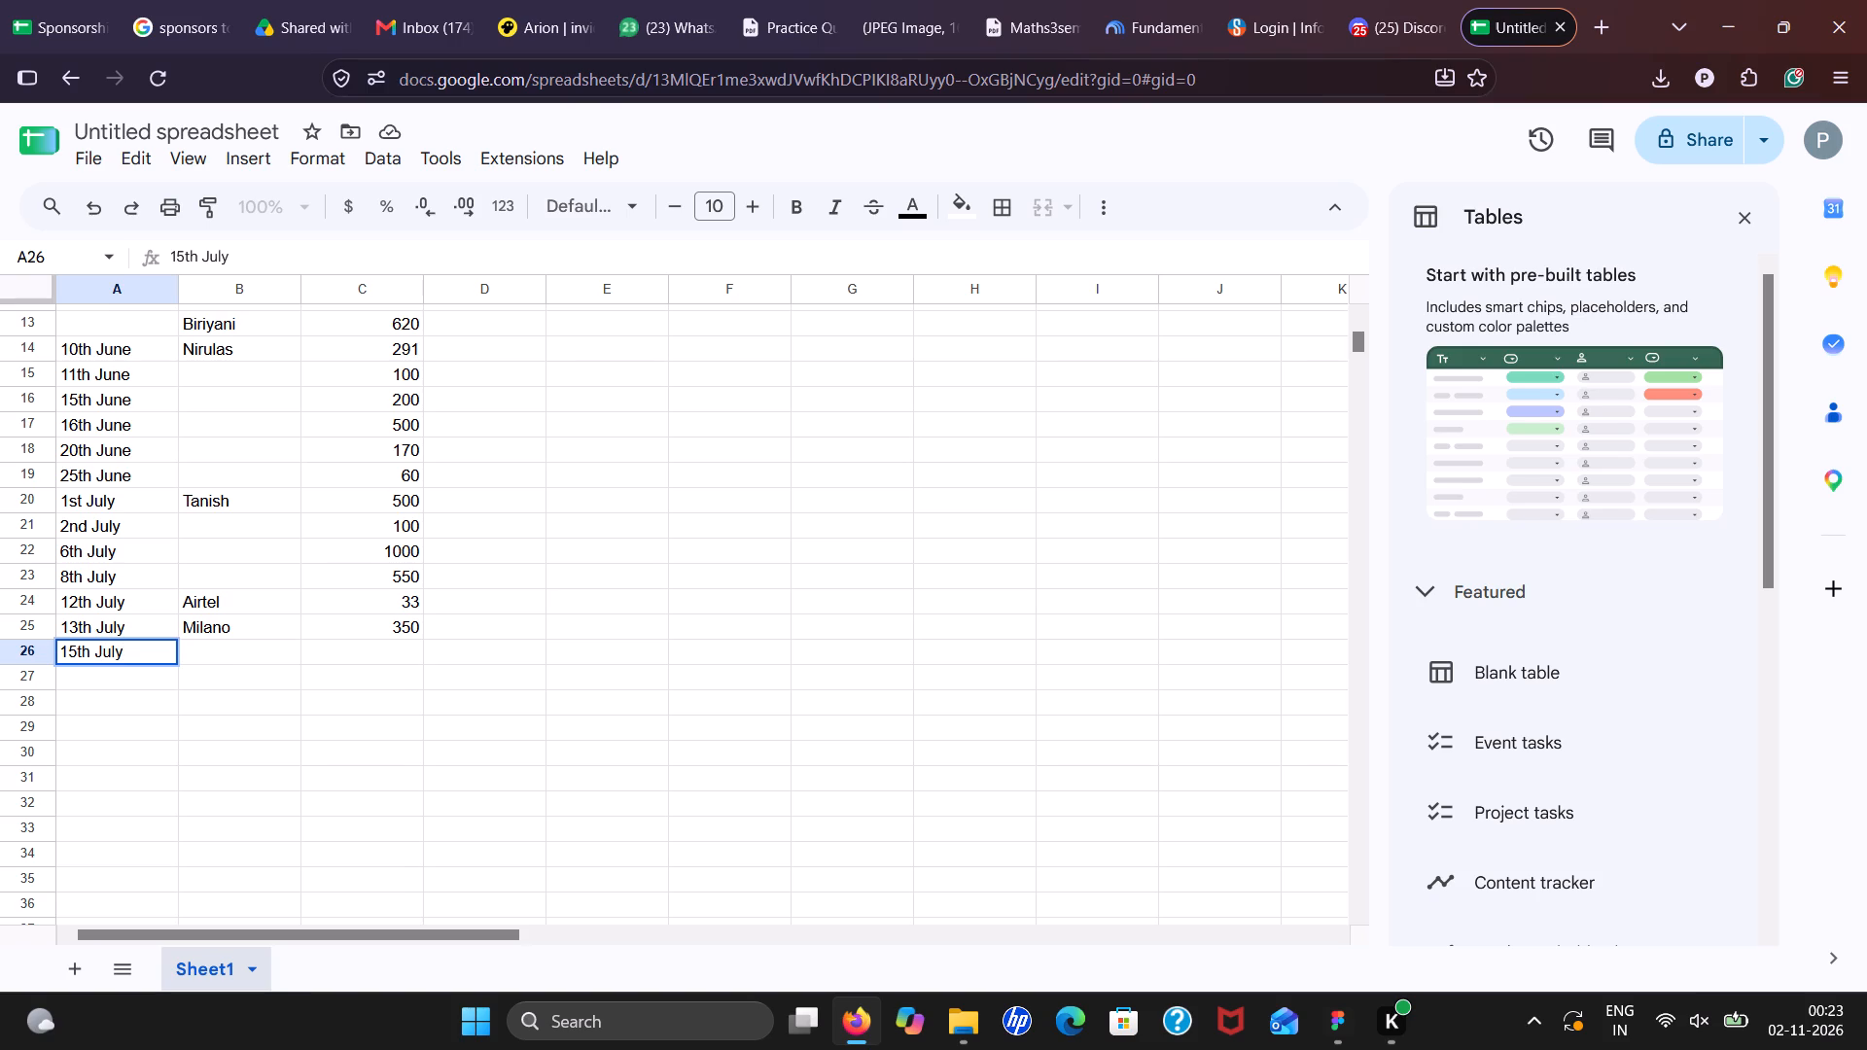
text(orner hosue)
key(BackSpace)
key(BackSpace)
key(BackSpace)
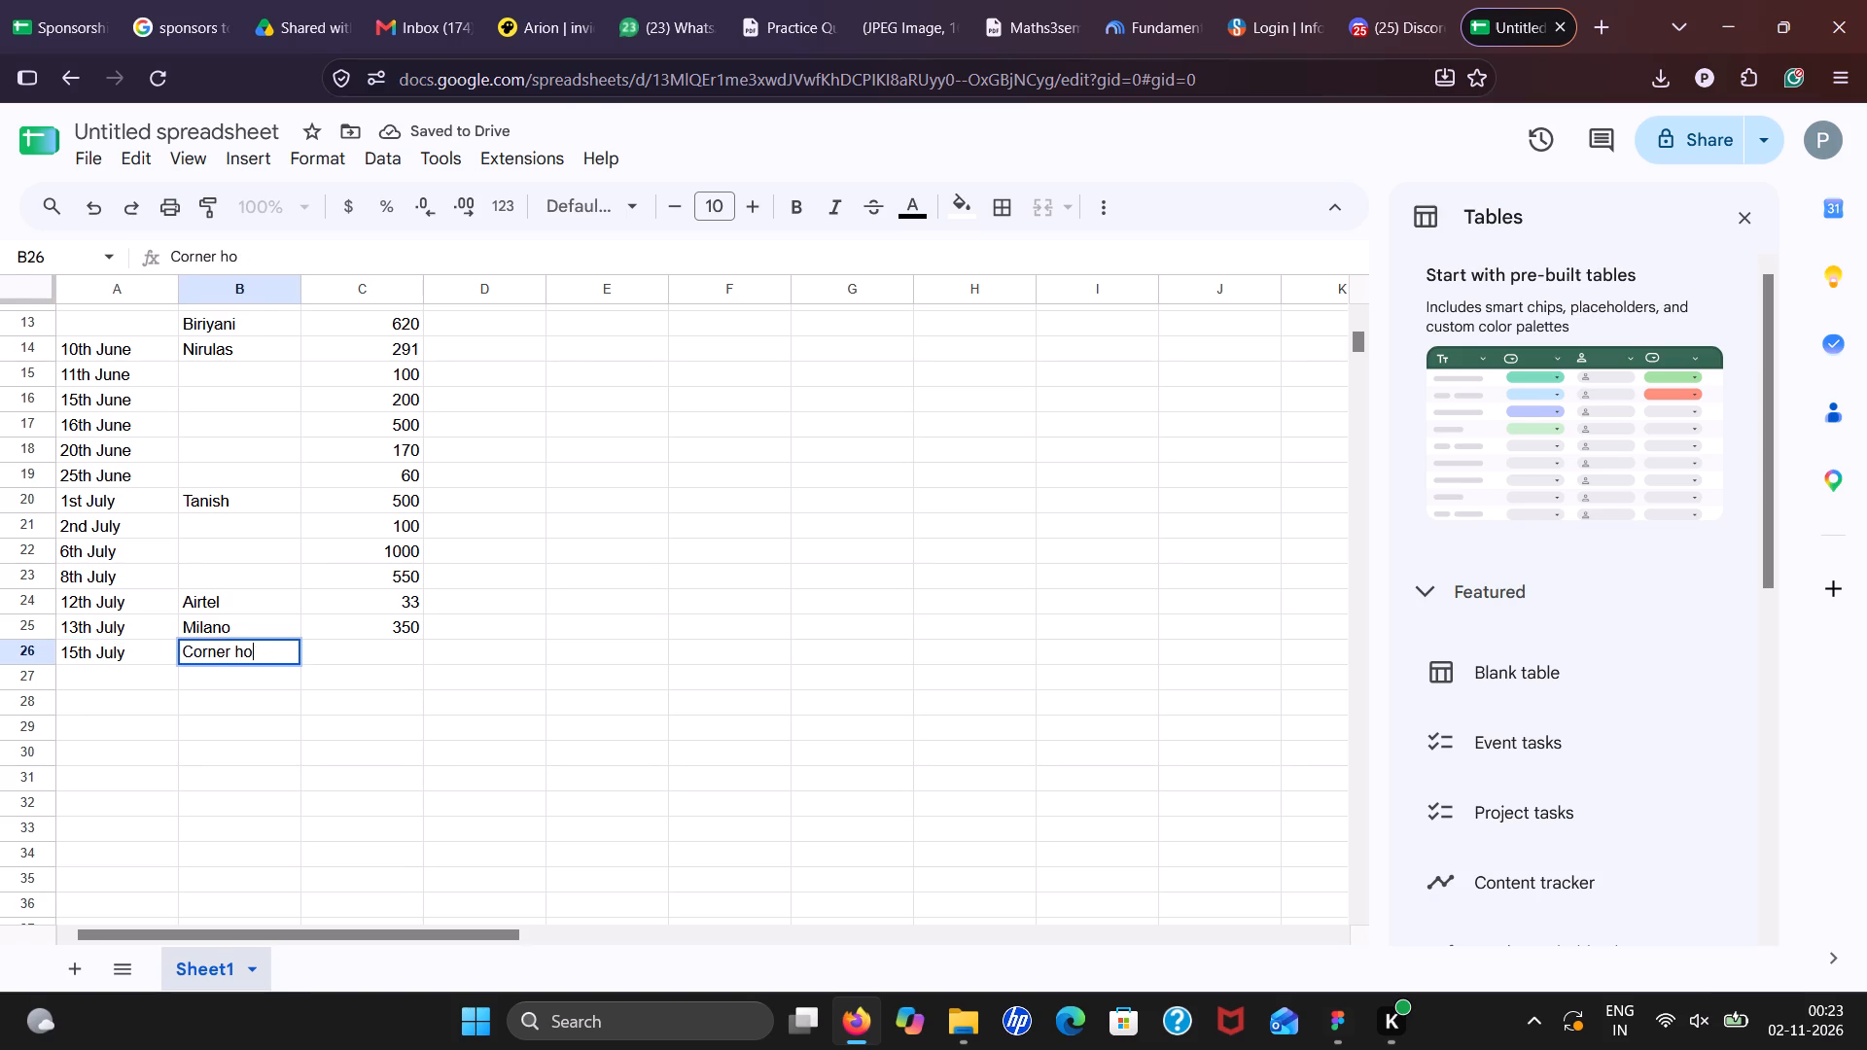
text(use)
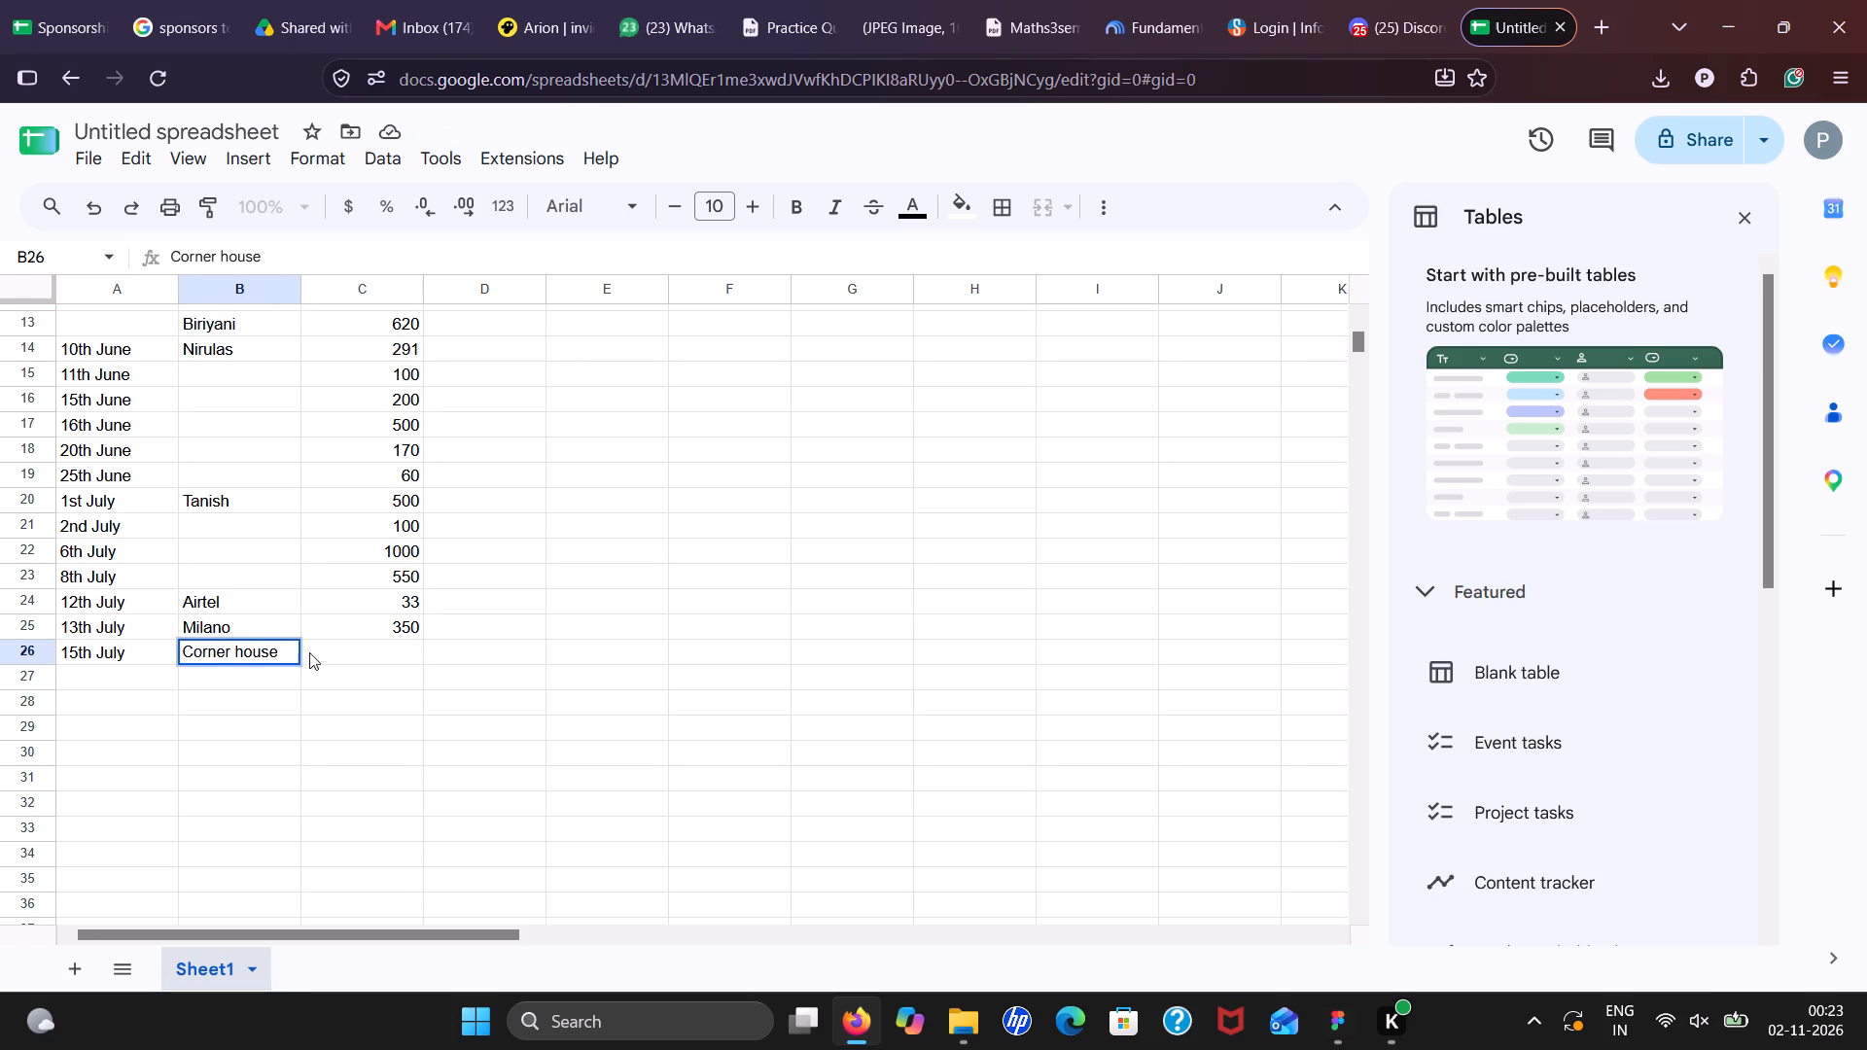
click(316, 652)
text(509)
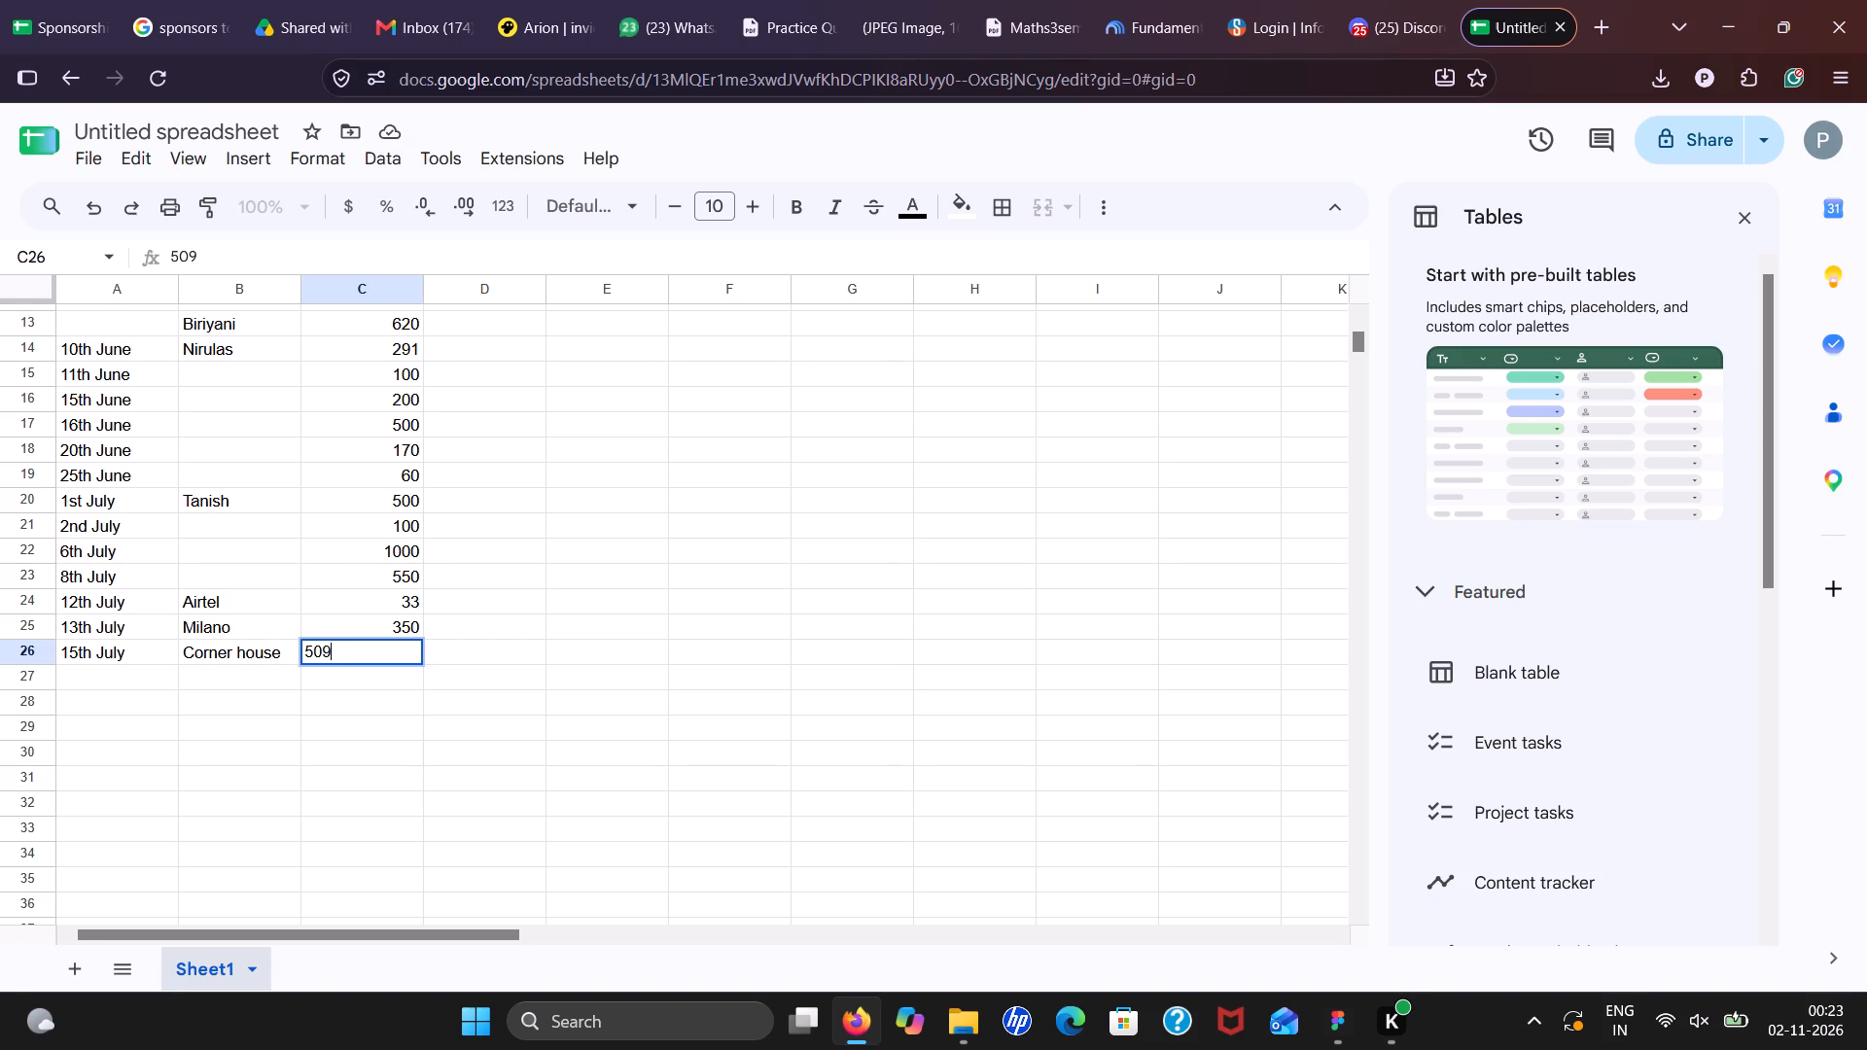
Add an entry below the 15th July row with cause Airtel and expenditure 33, leaving the day blank.
click(129, 671)
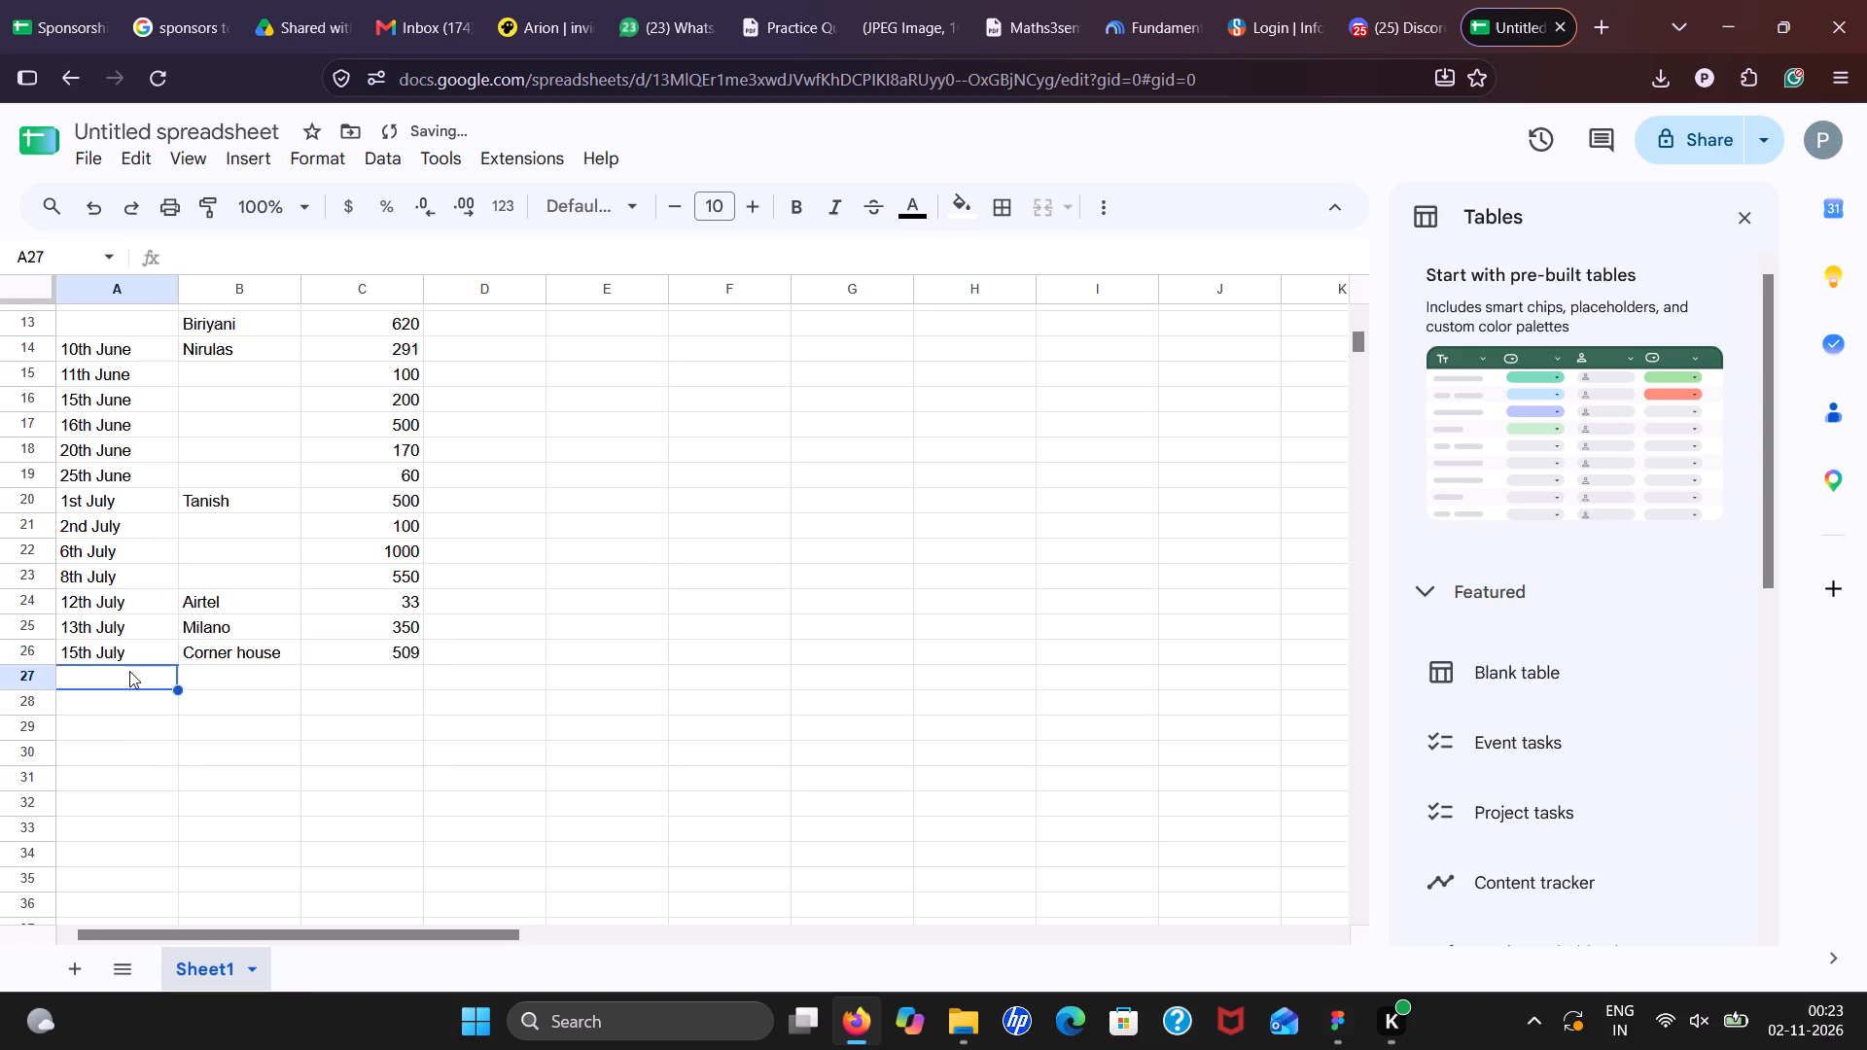
click(213, 665)
click(219, 689)
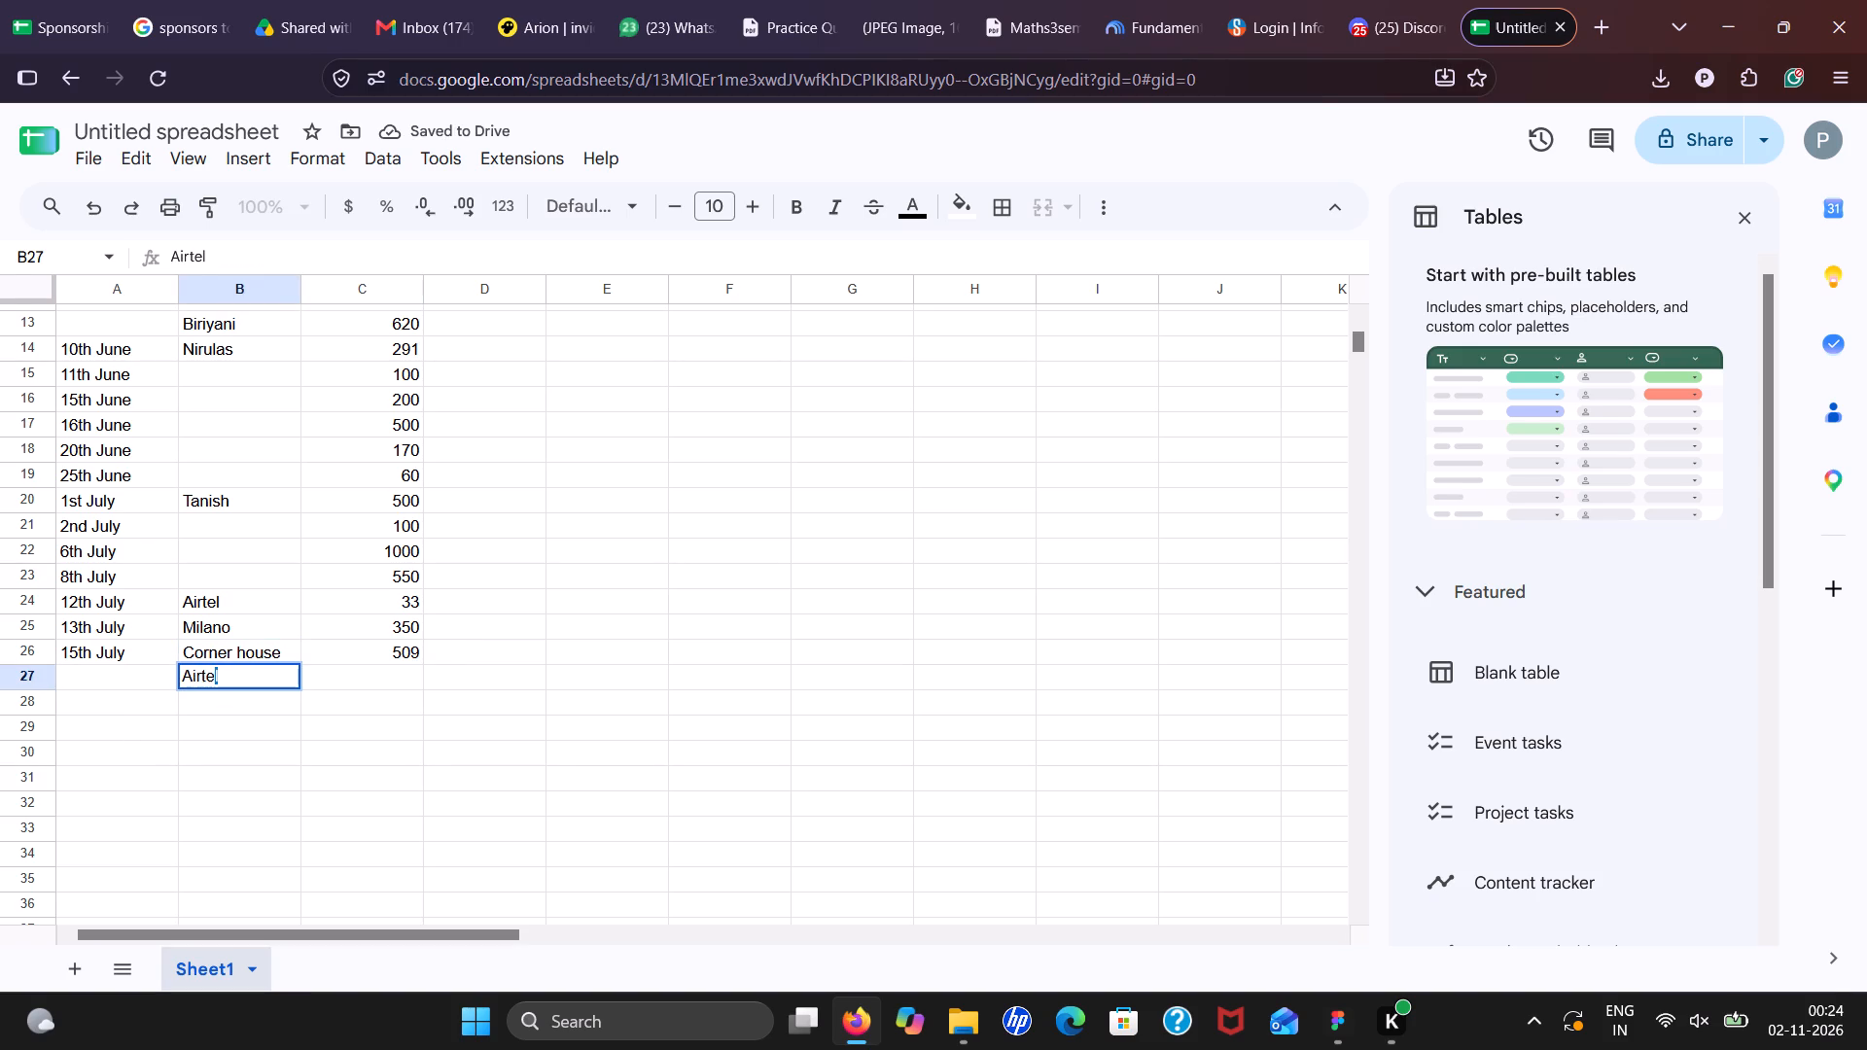
click(347, 677)
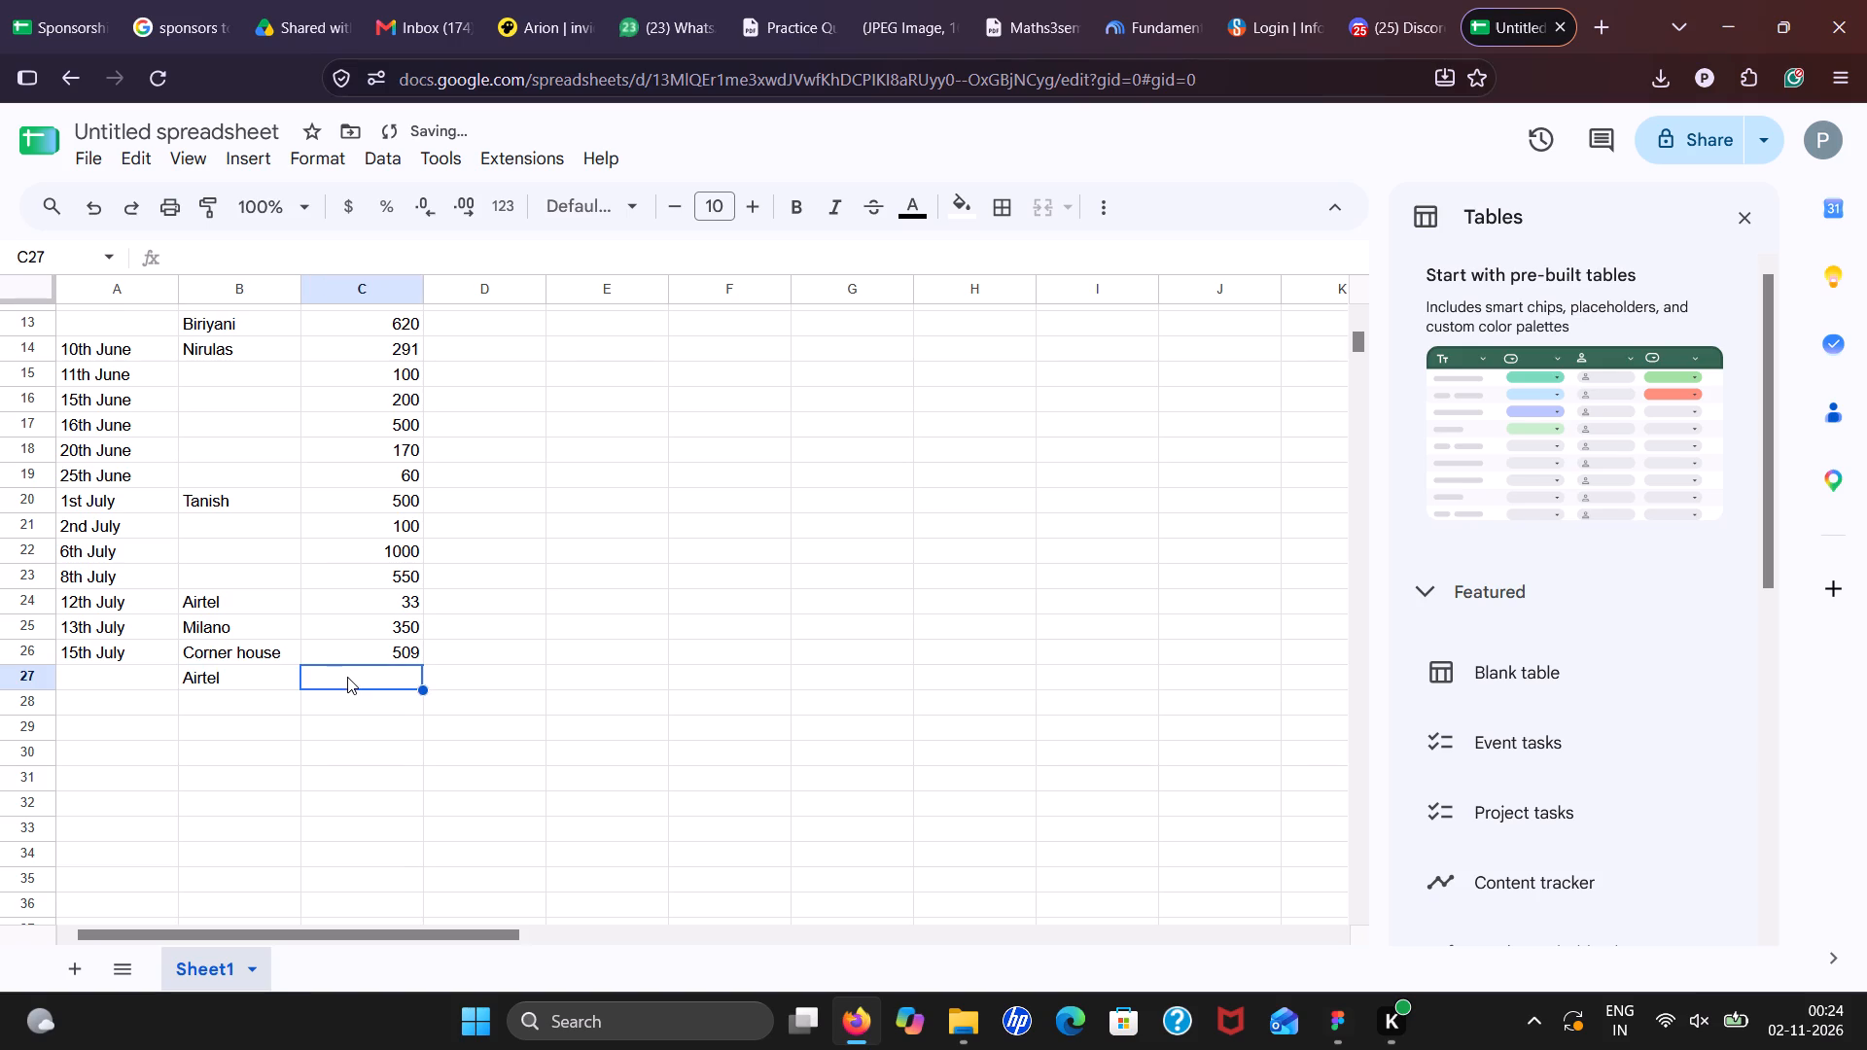
text(33)
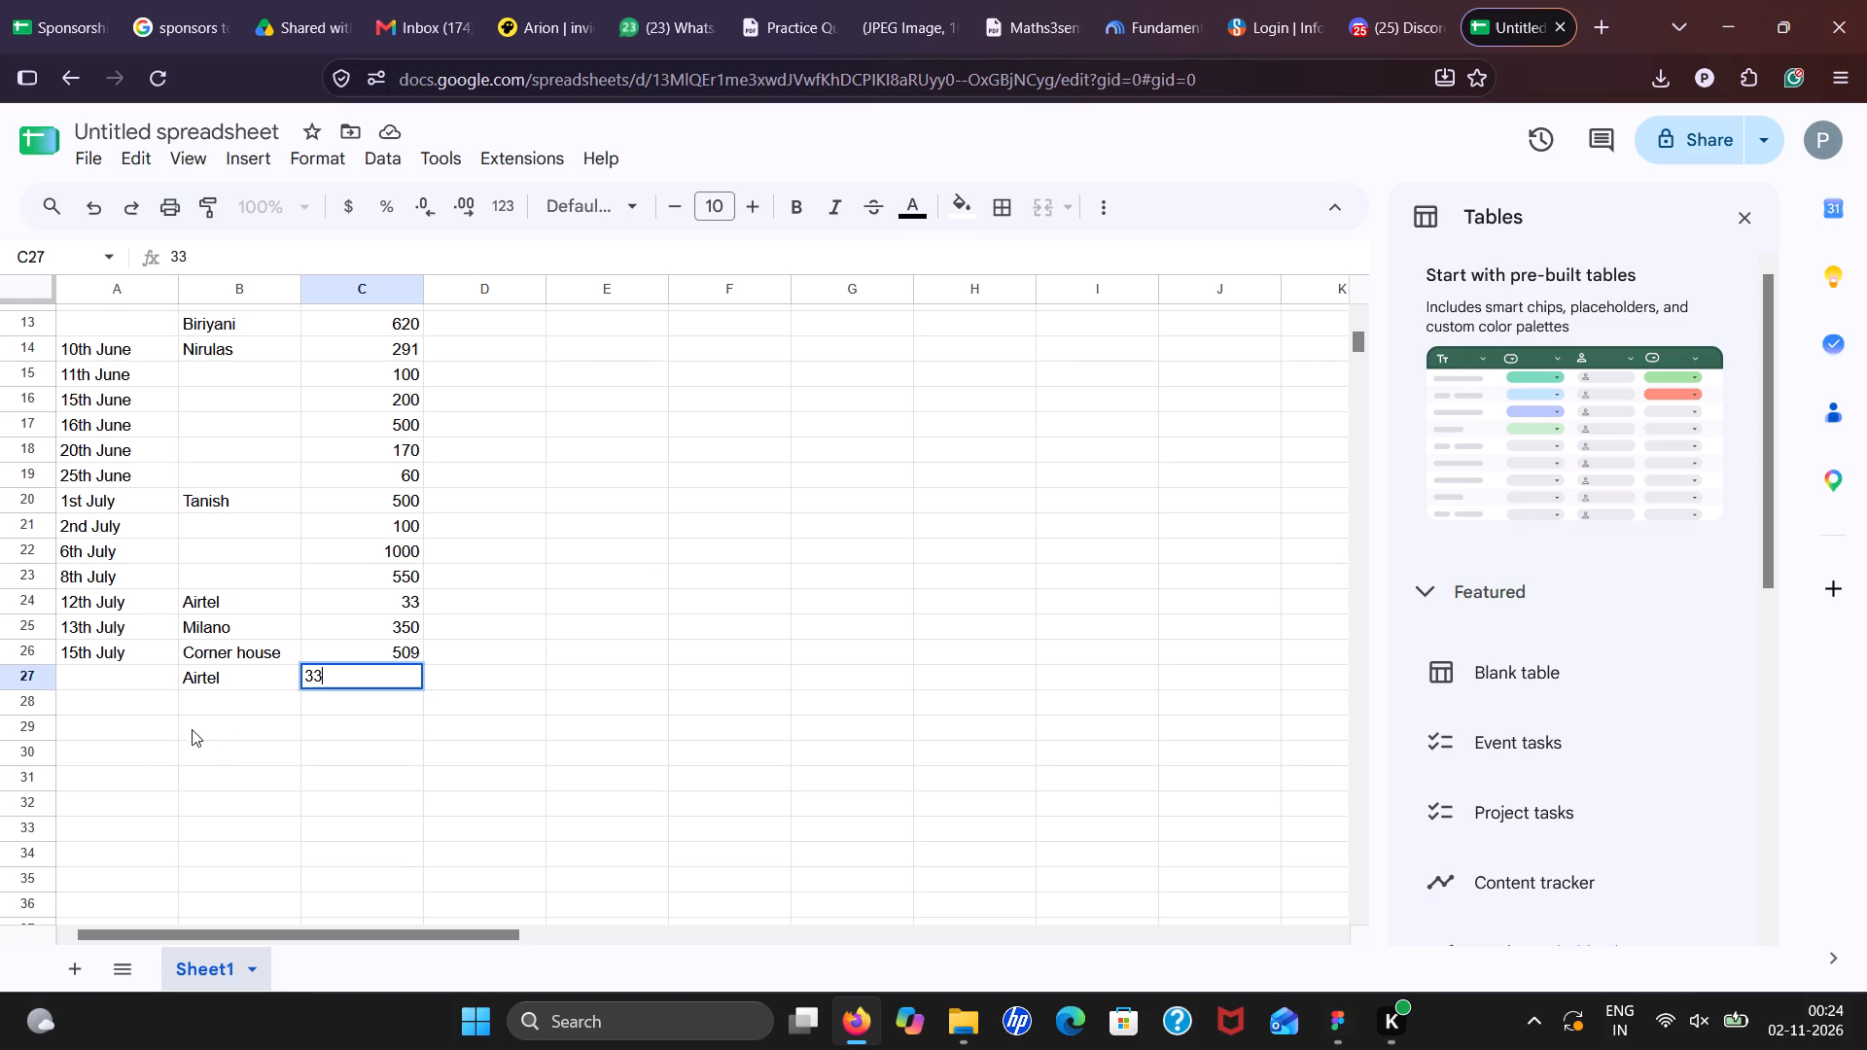
Add an entry in row 28 with day 18 July and expenditure 450, leaving the cause blank.
click(105, 708)
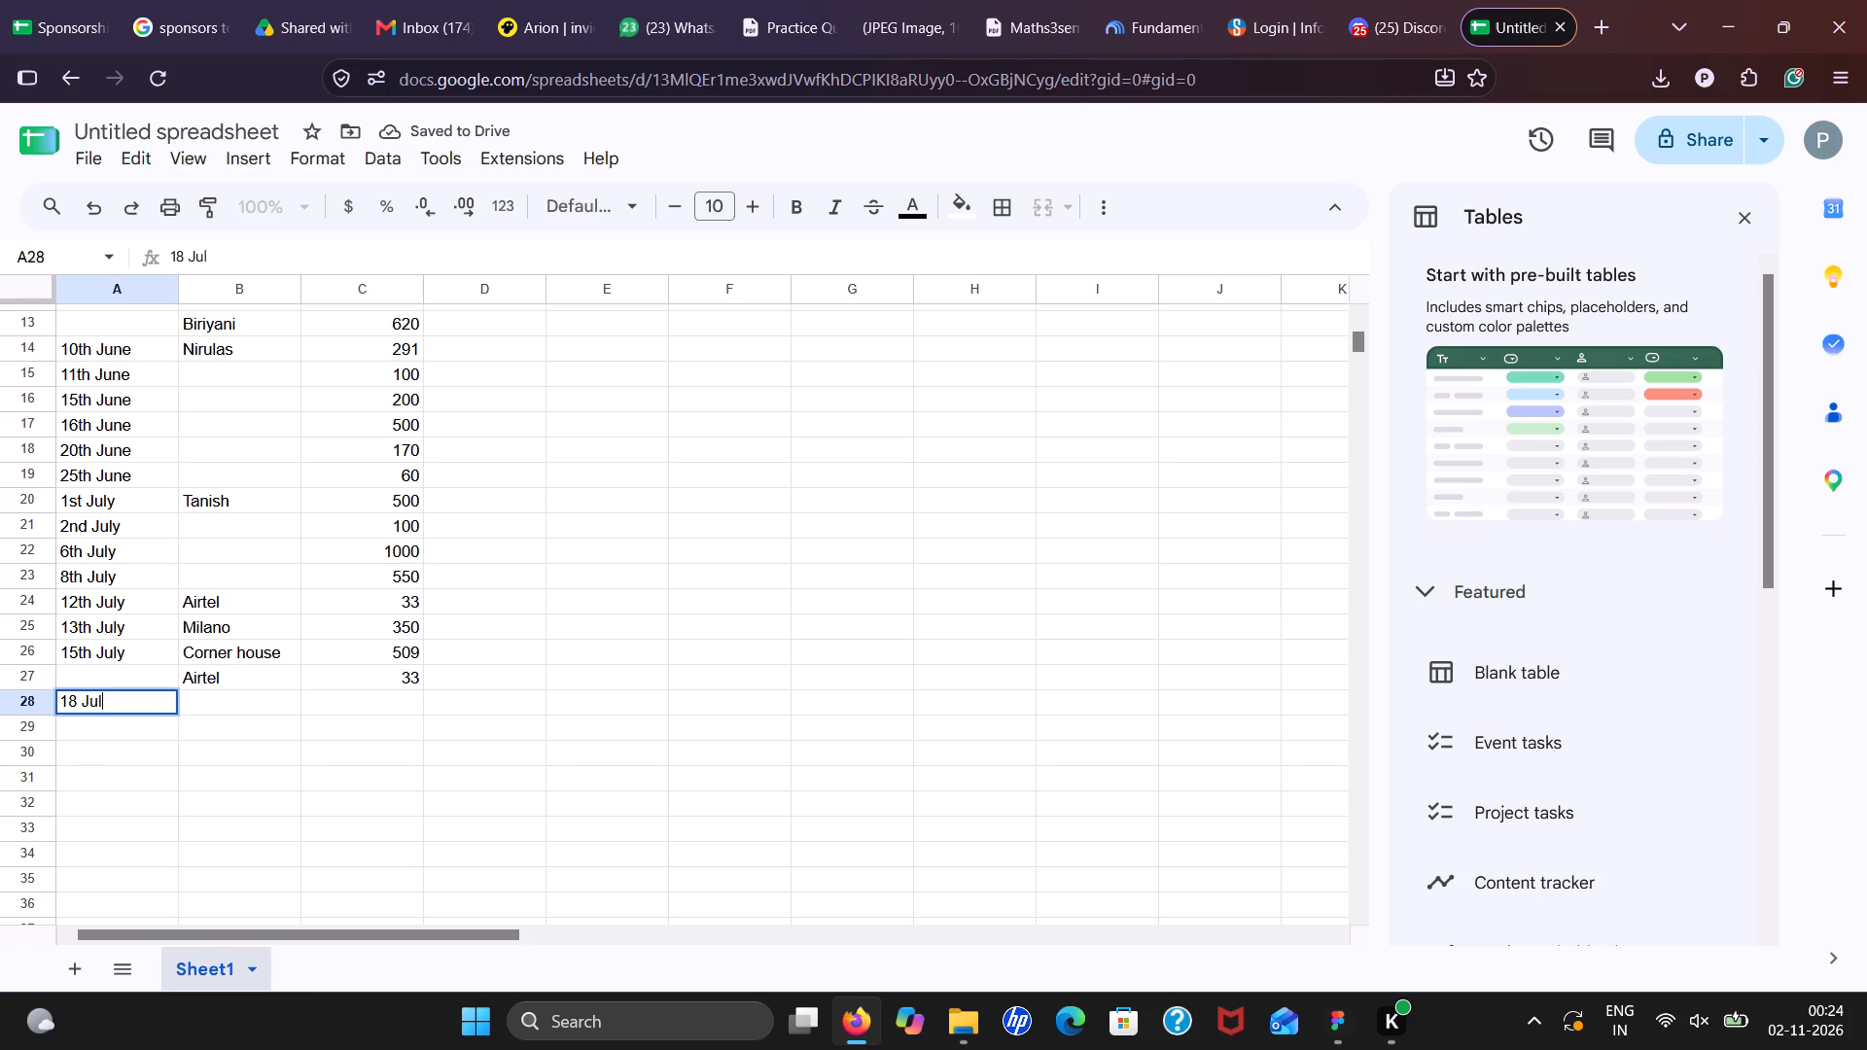
click(401, 698)
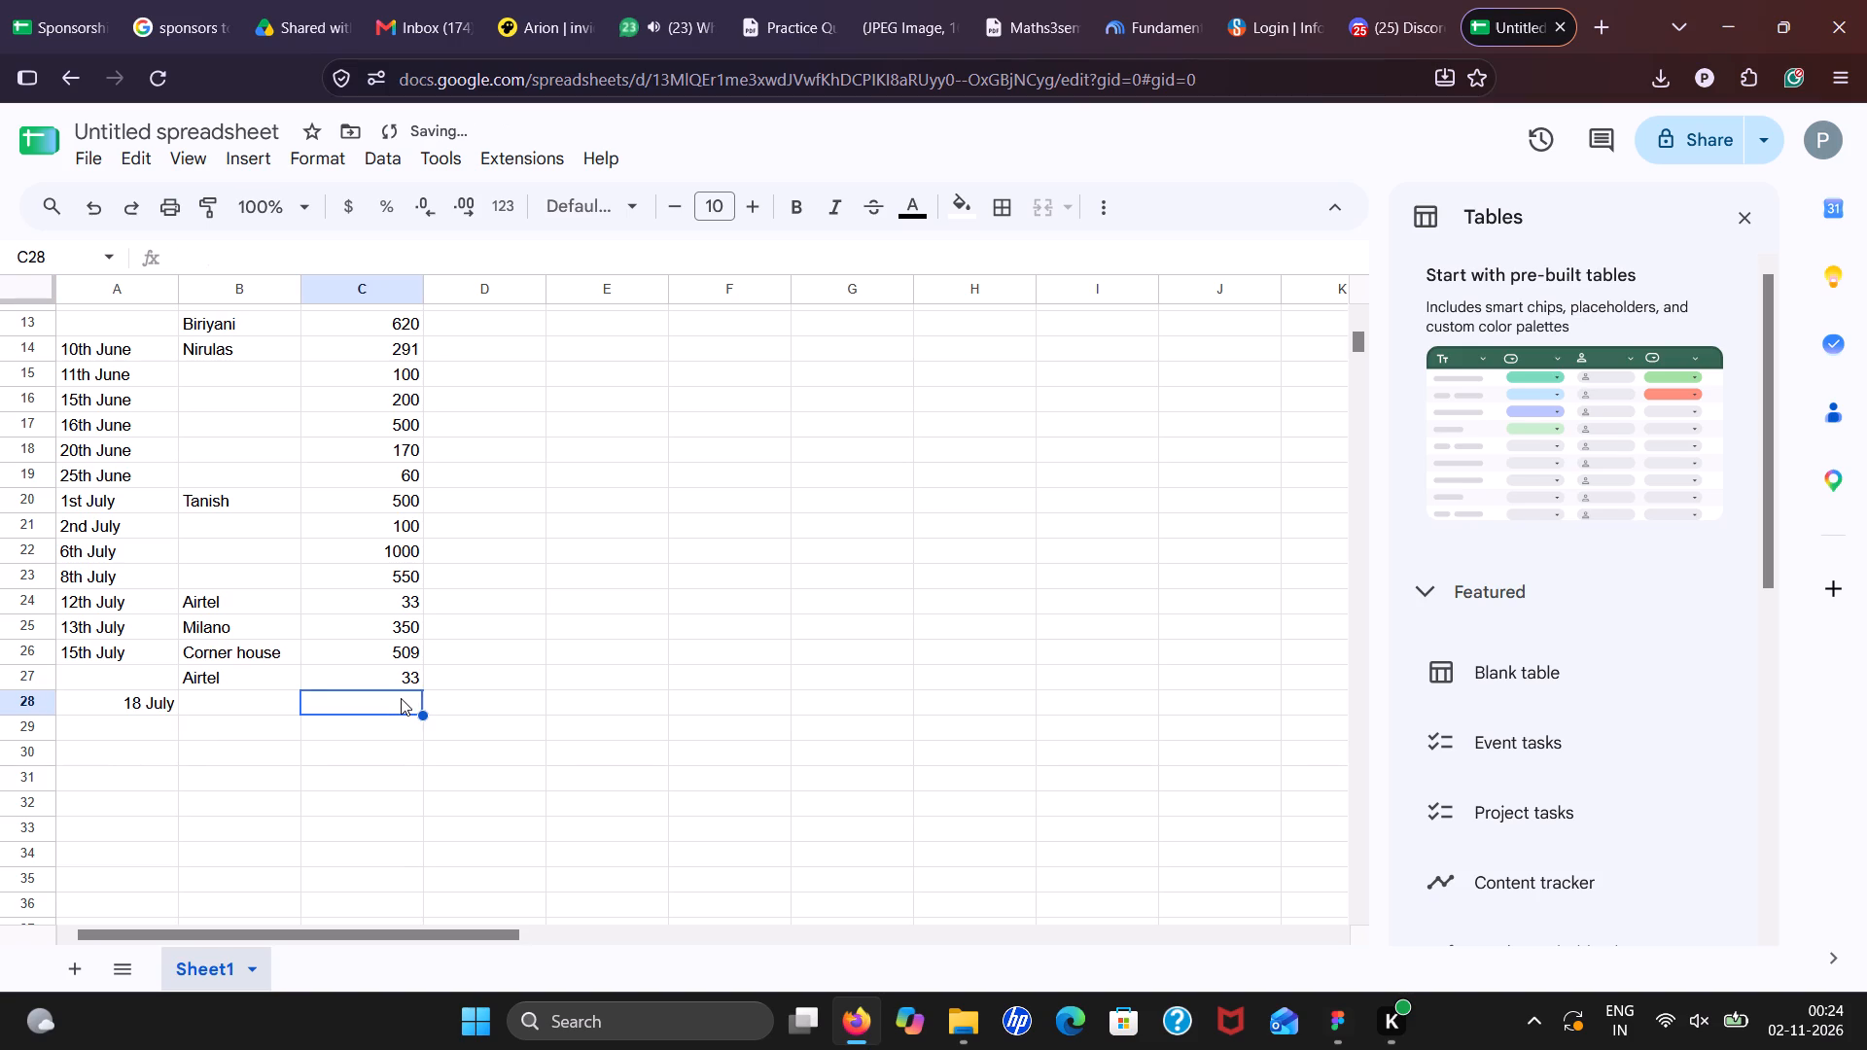
text(450)
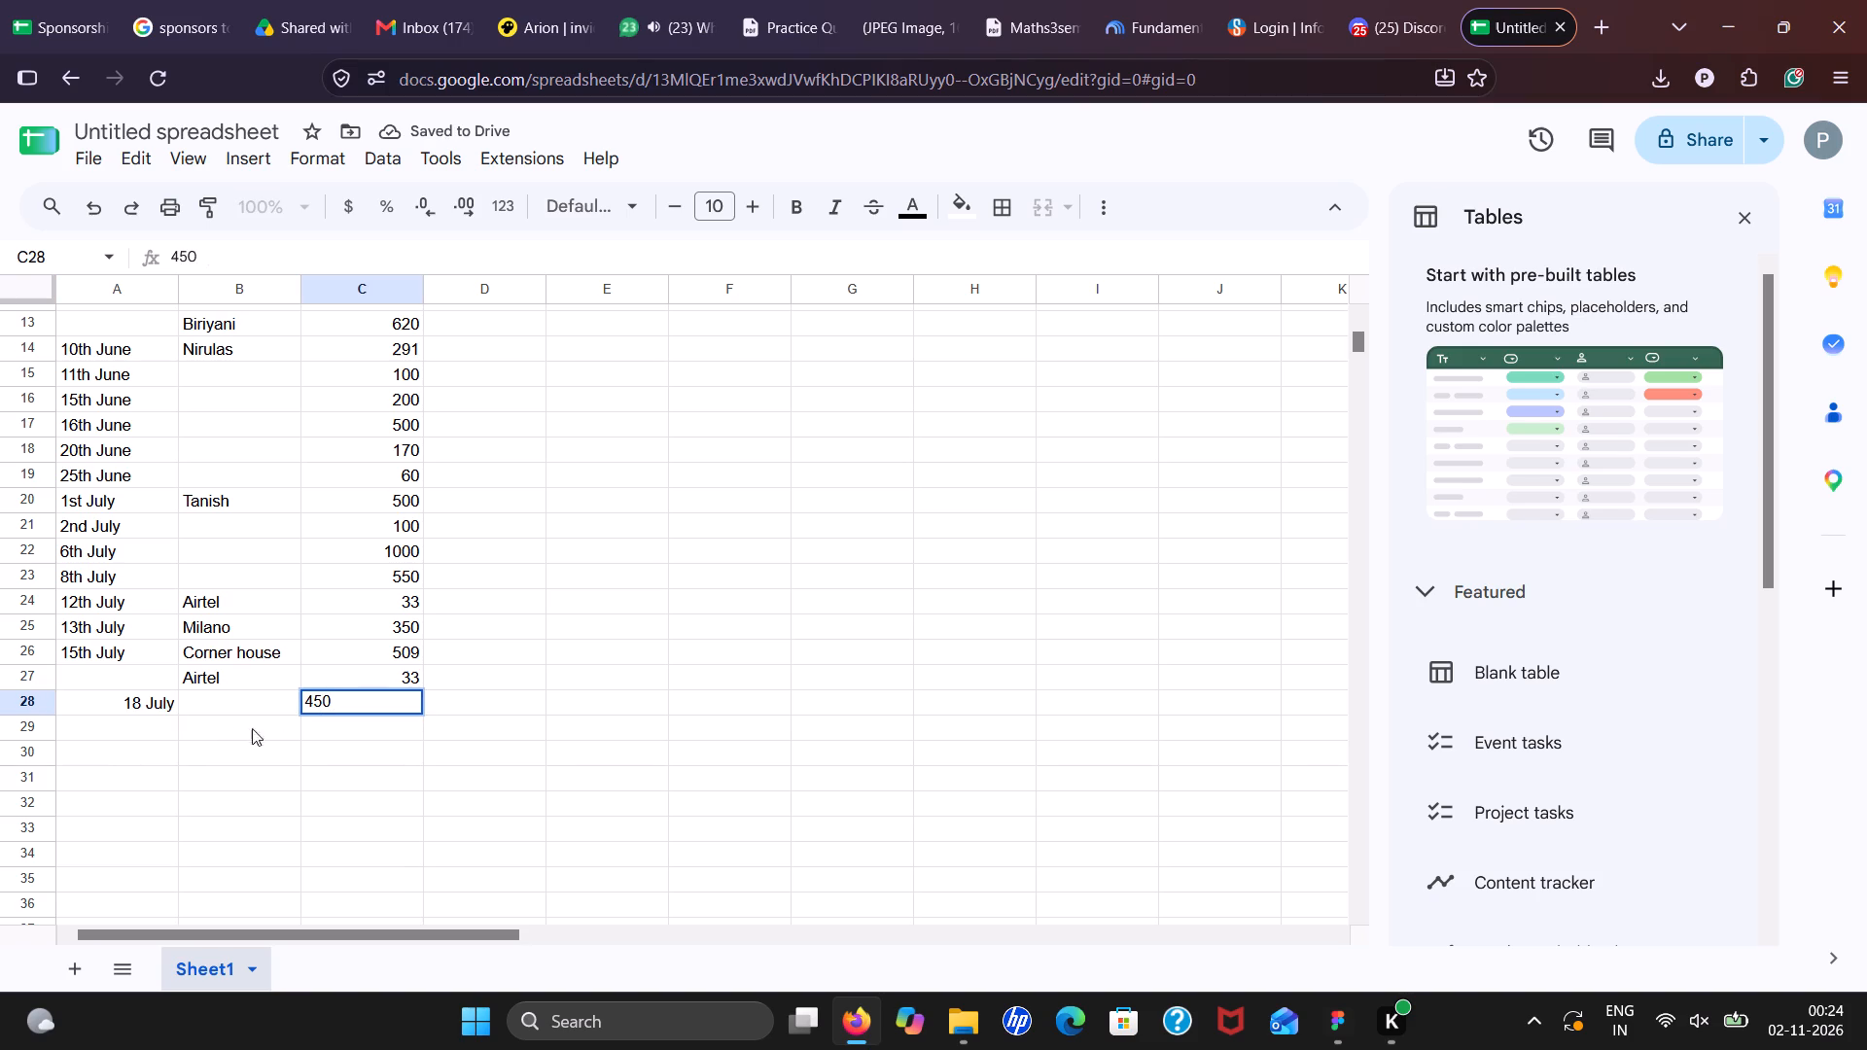
Add a second 18 July entry in row 29 with cause BOBS and expenditure 5093.
click(164, 728)
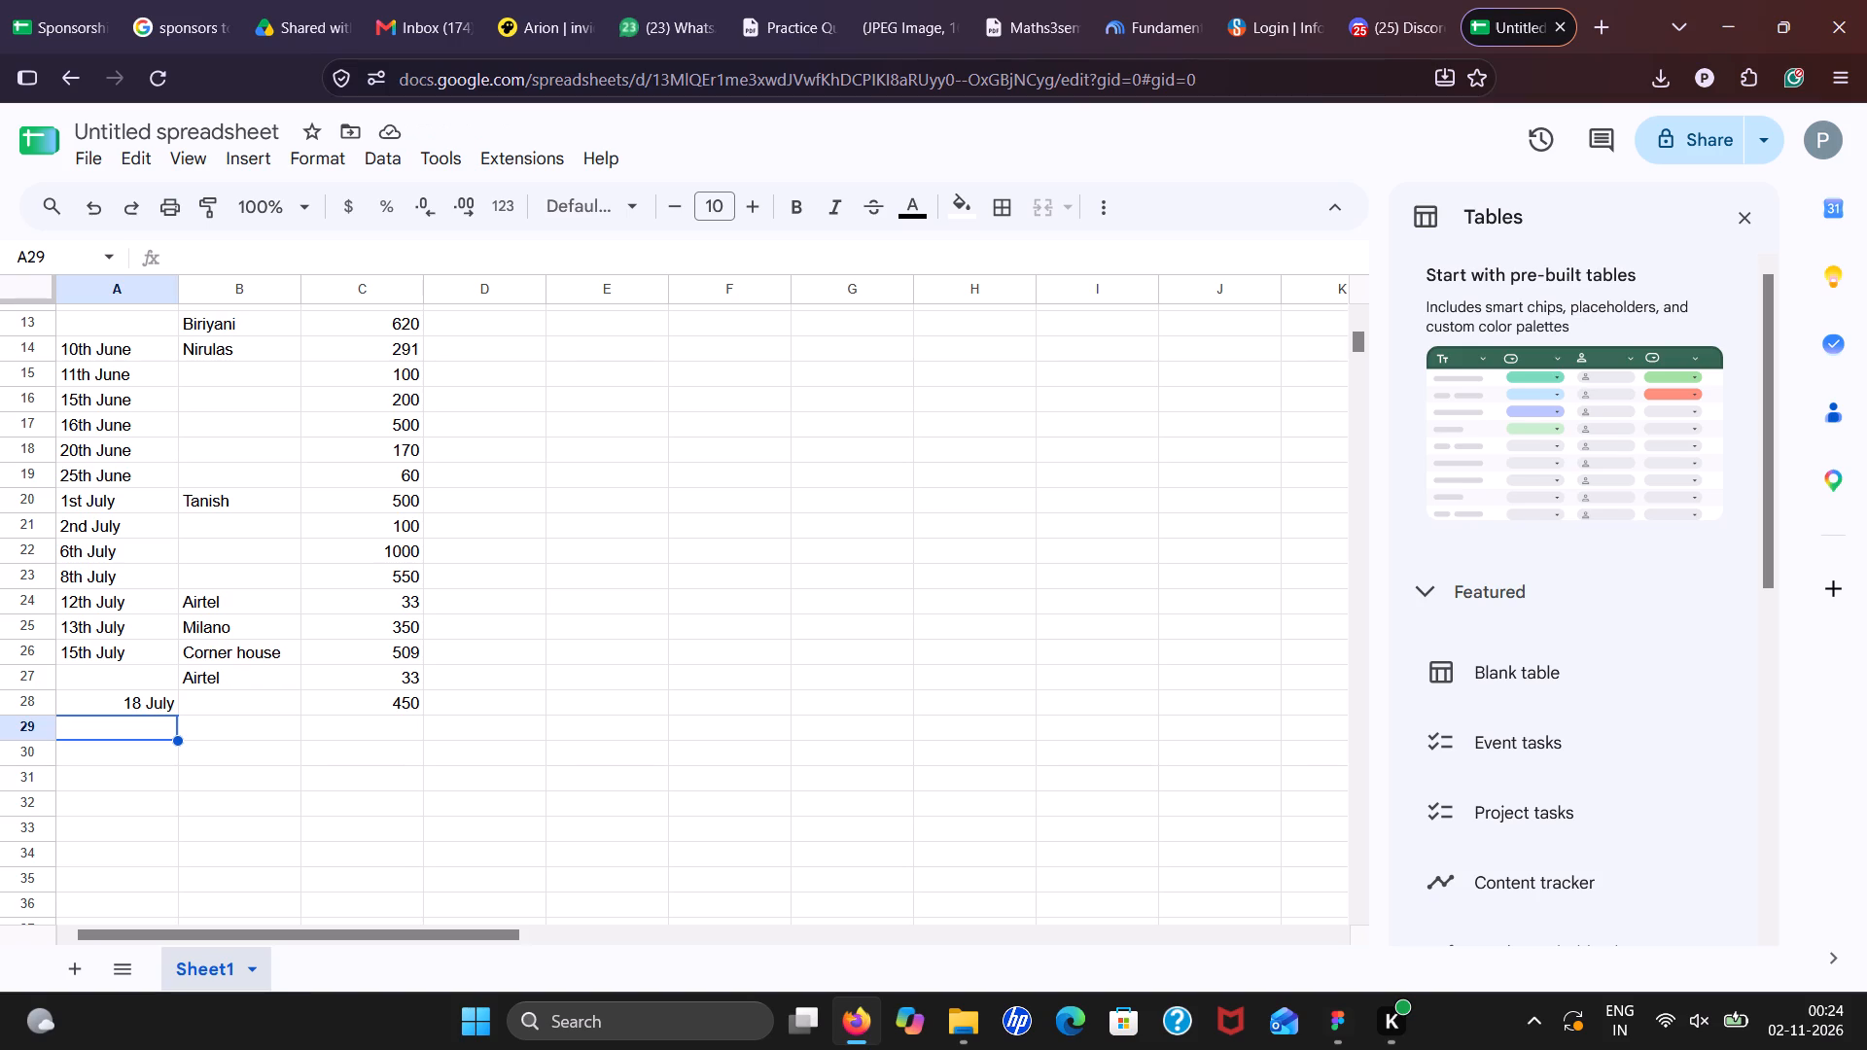
text(18)
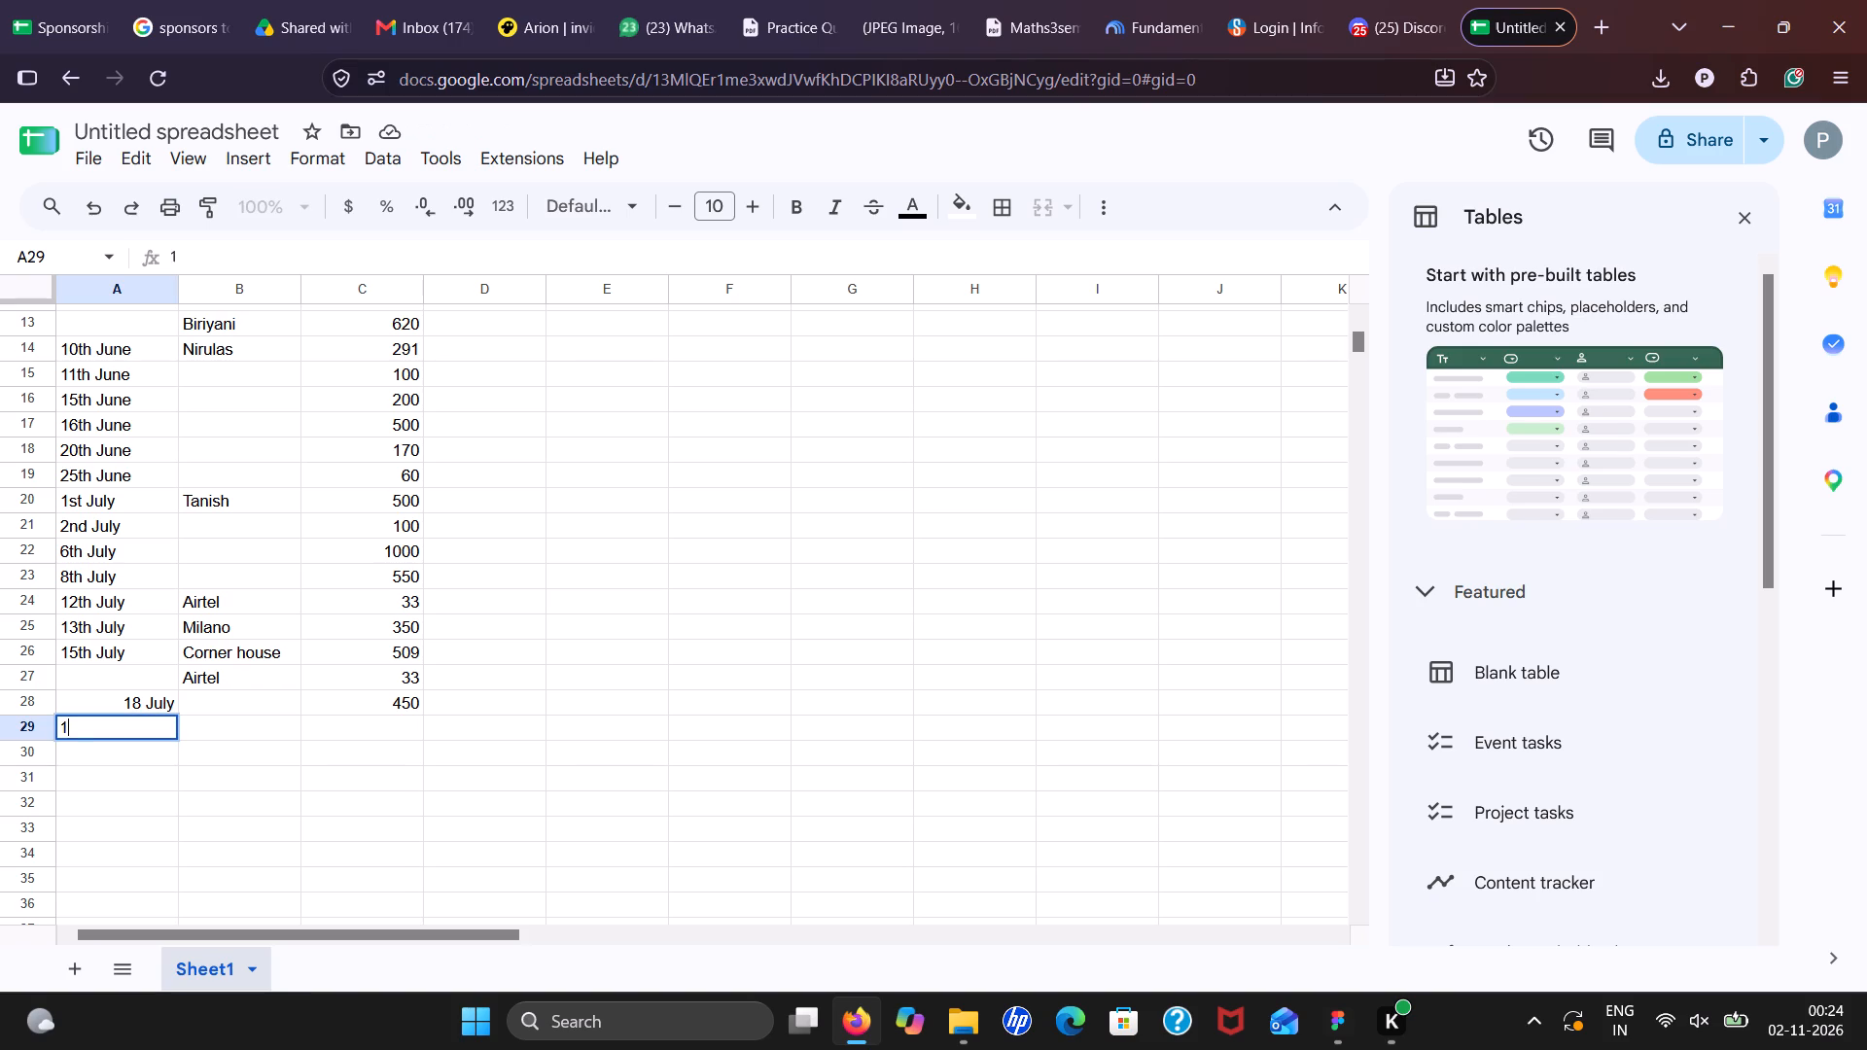
key(space)
text(BOBS)
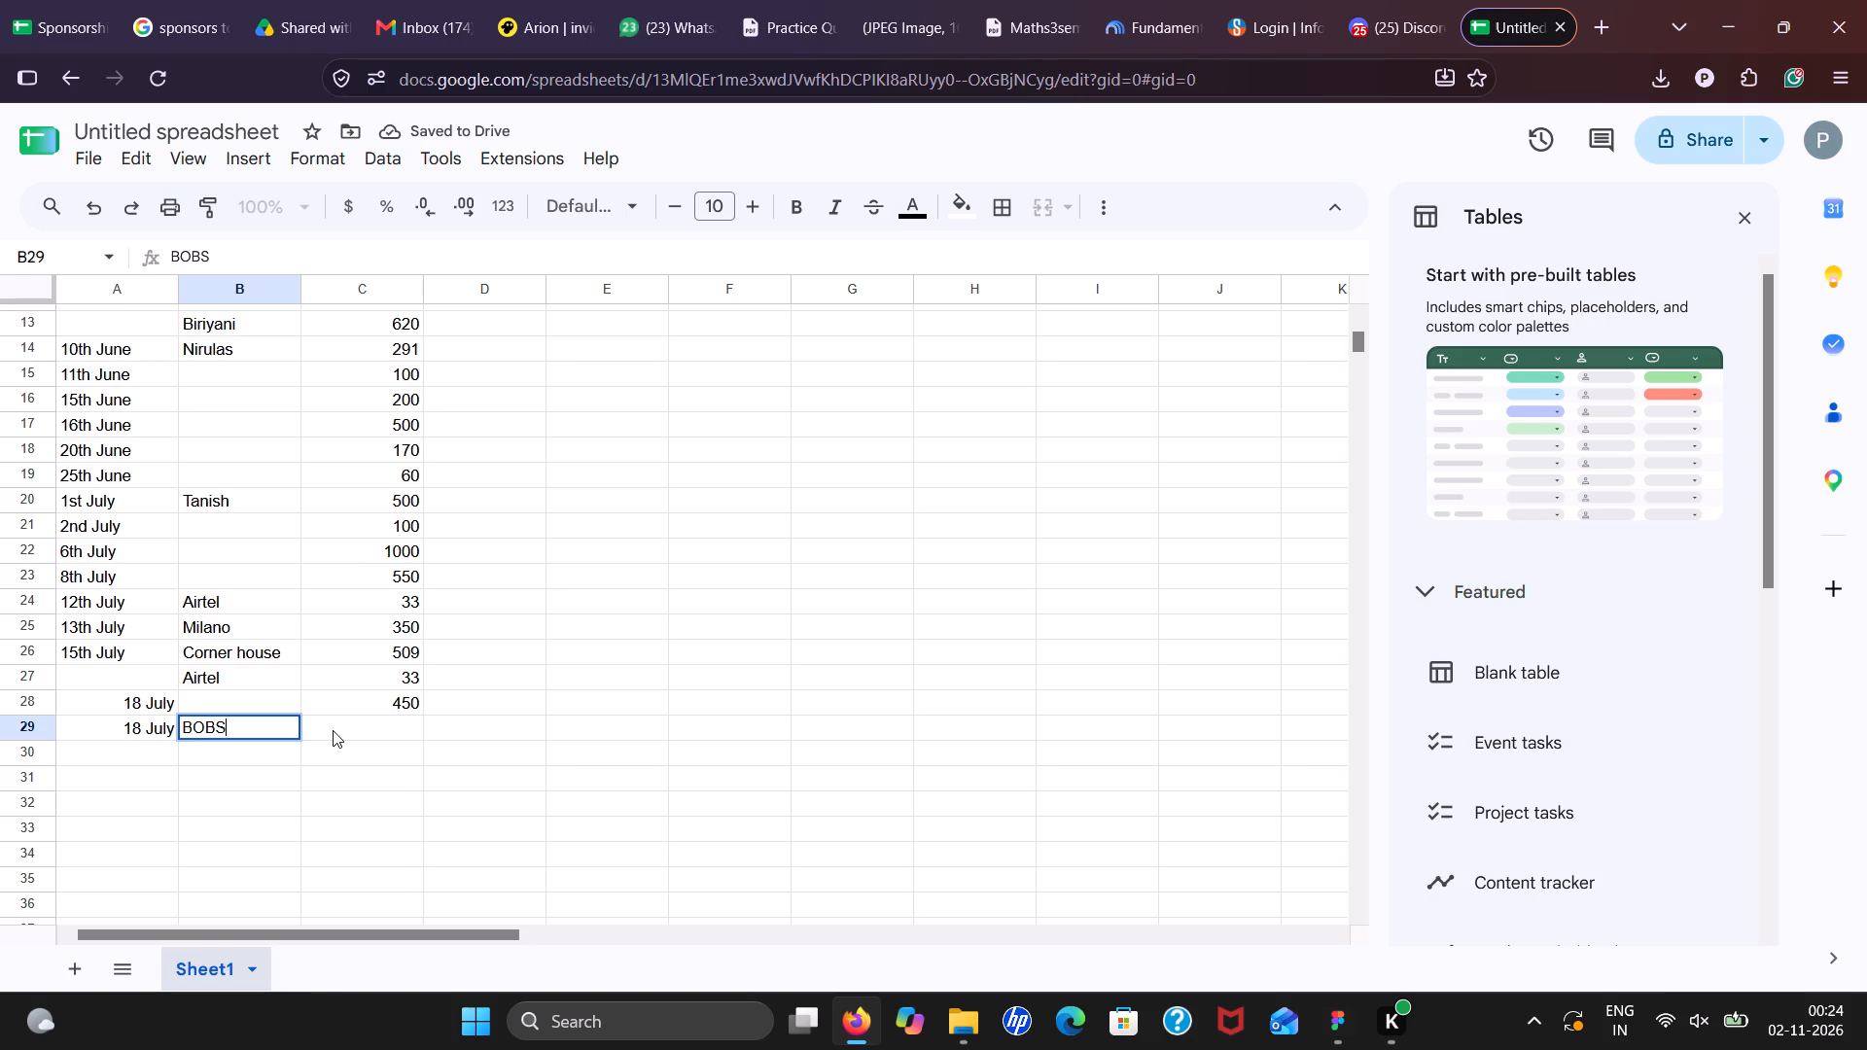
click(349, 730)
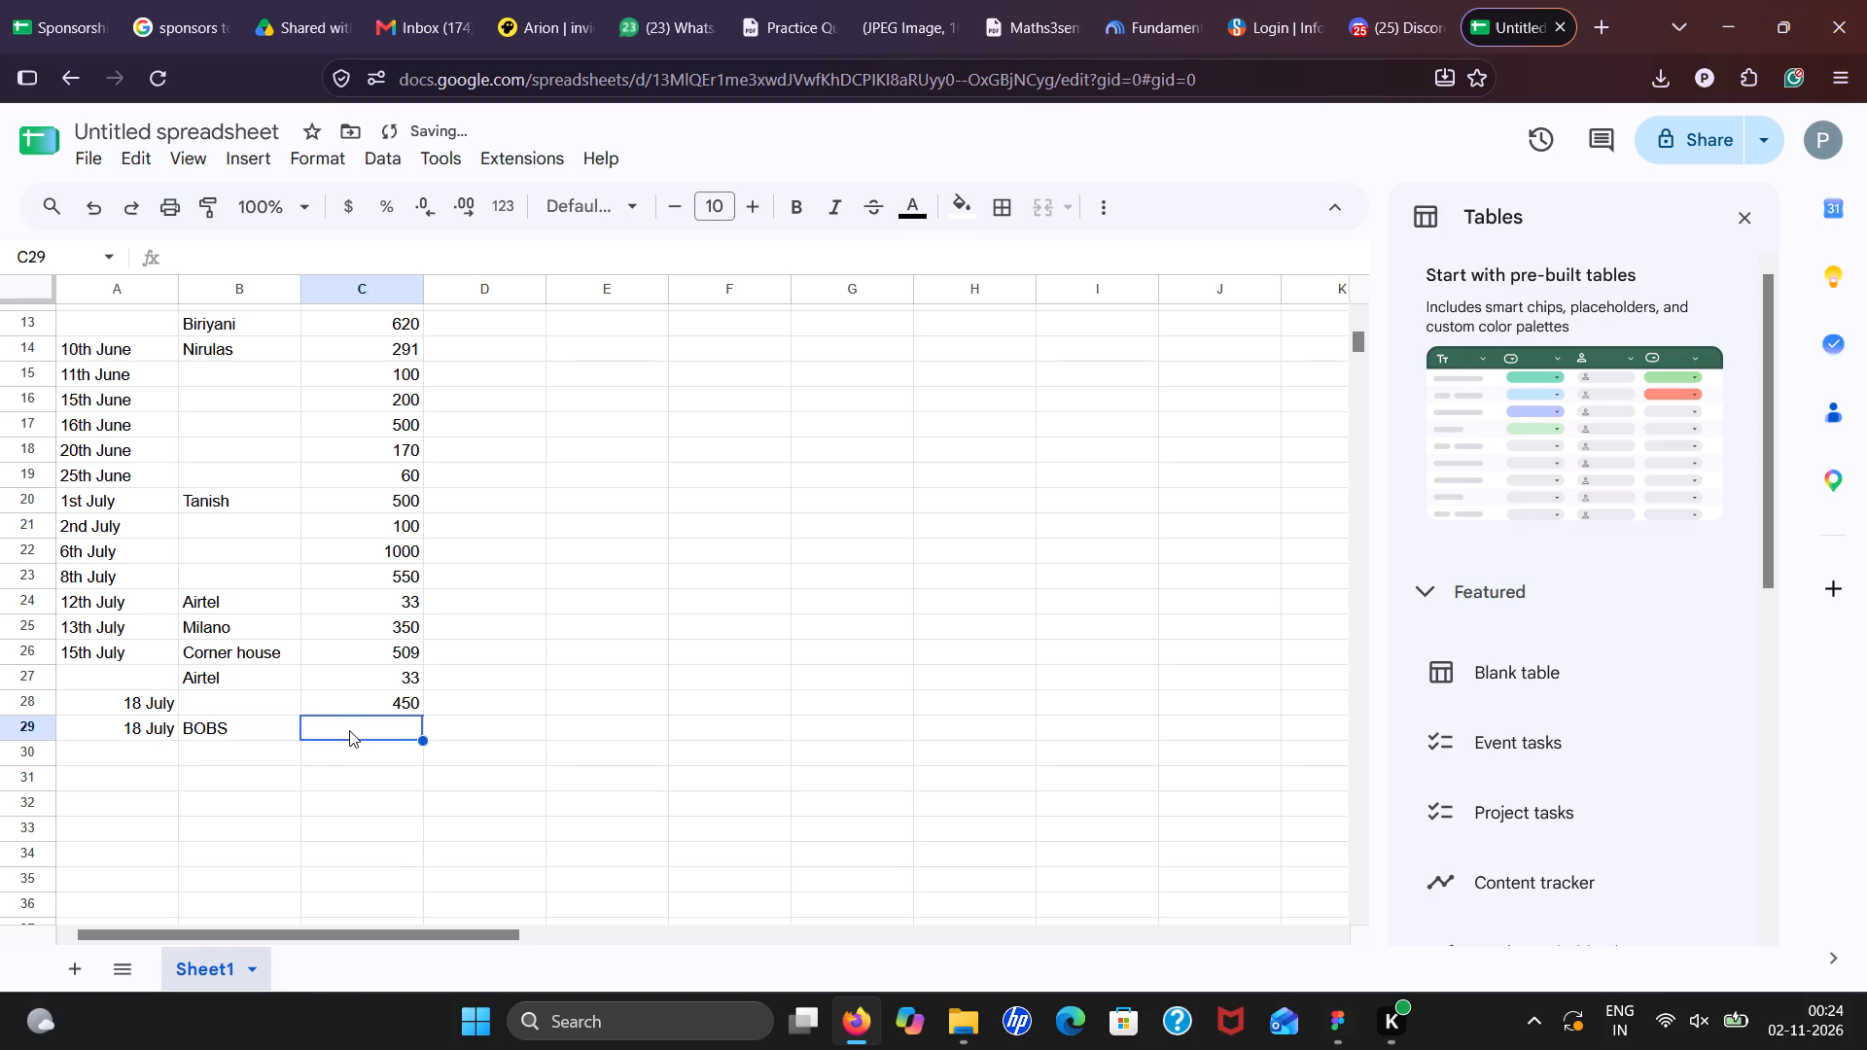
text(50)
text(93)
Begin an entry below the 18 July BOBS row by entering 19 as the start of its day.
click(150, 752)
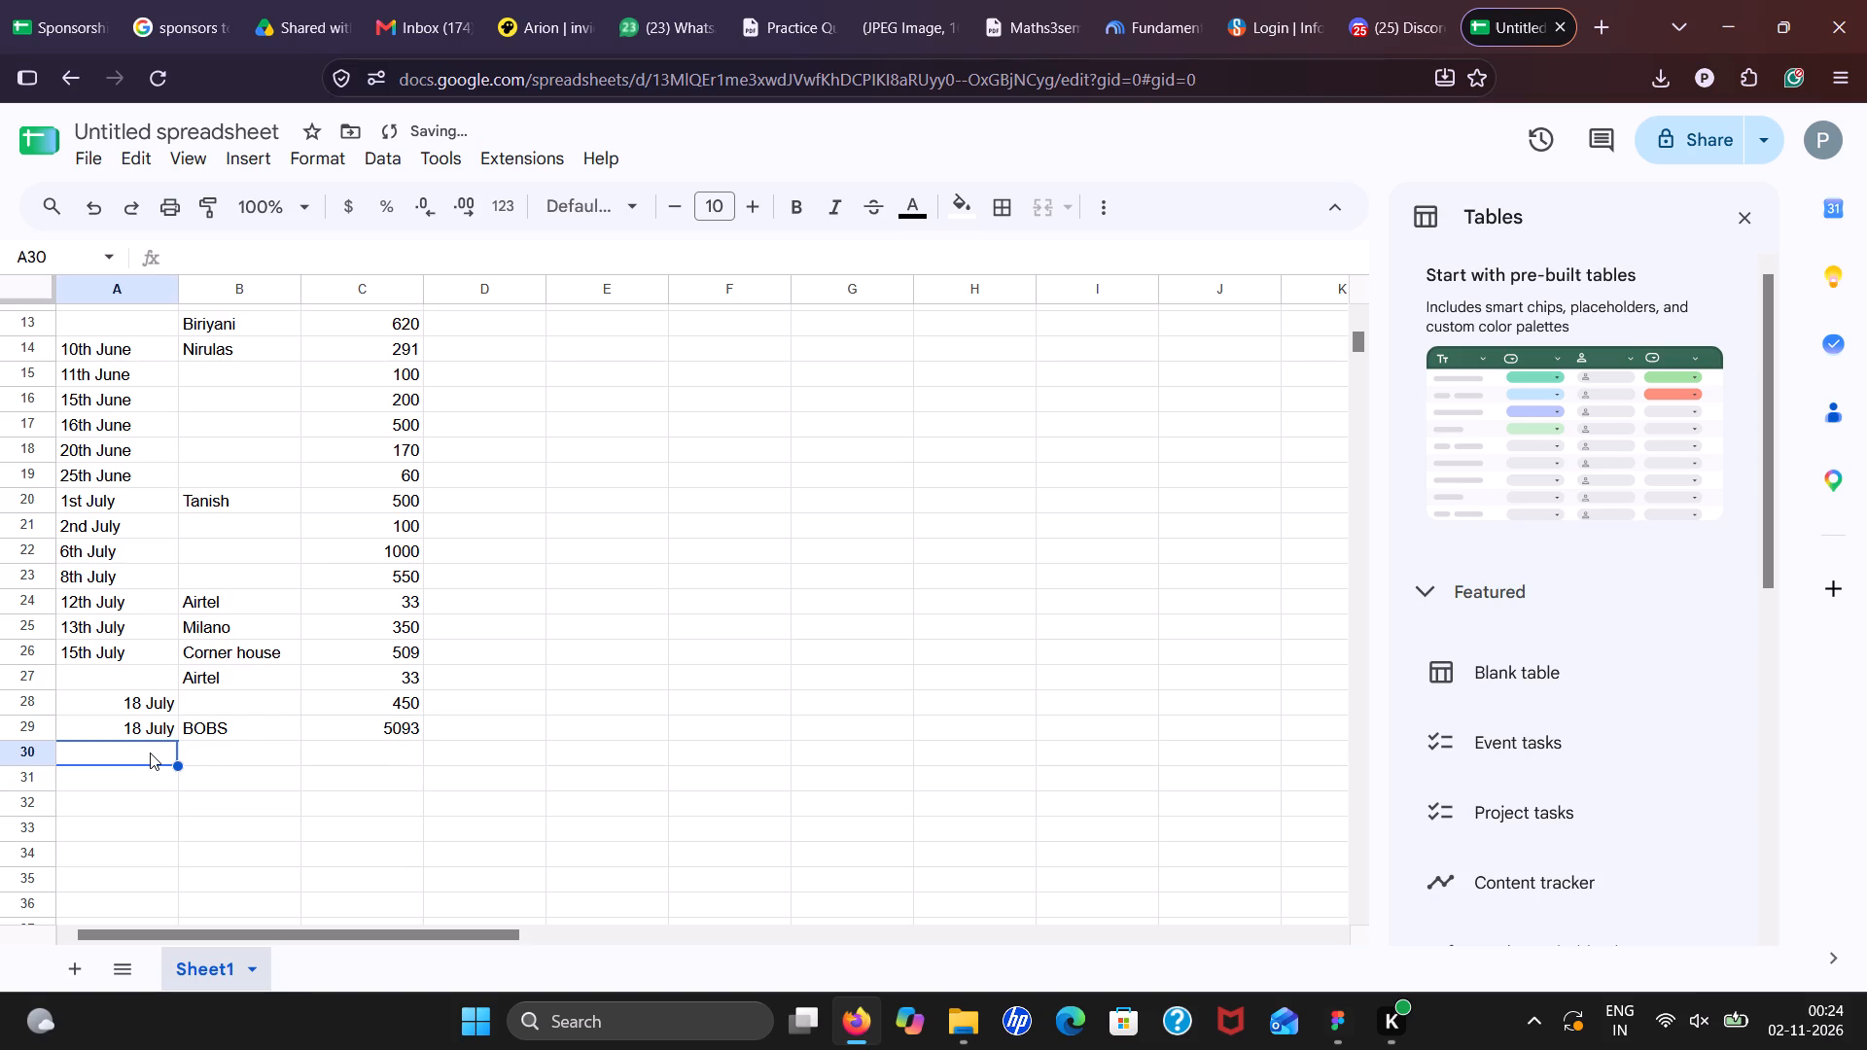
click(114, 704)
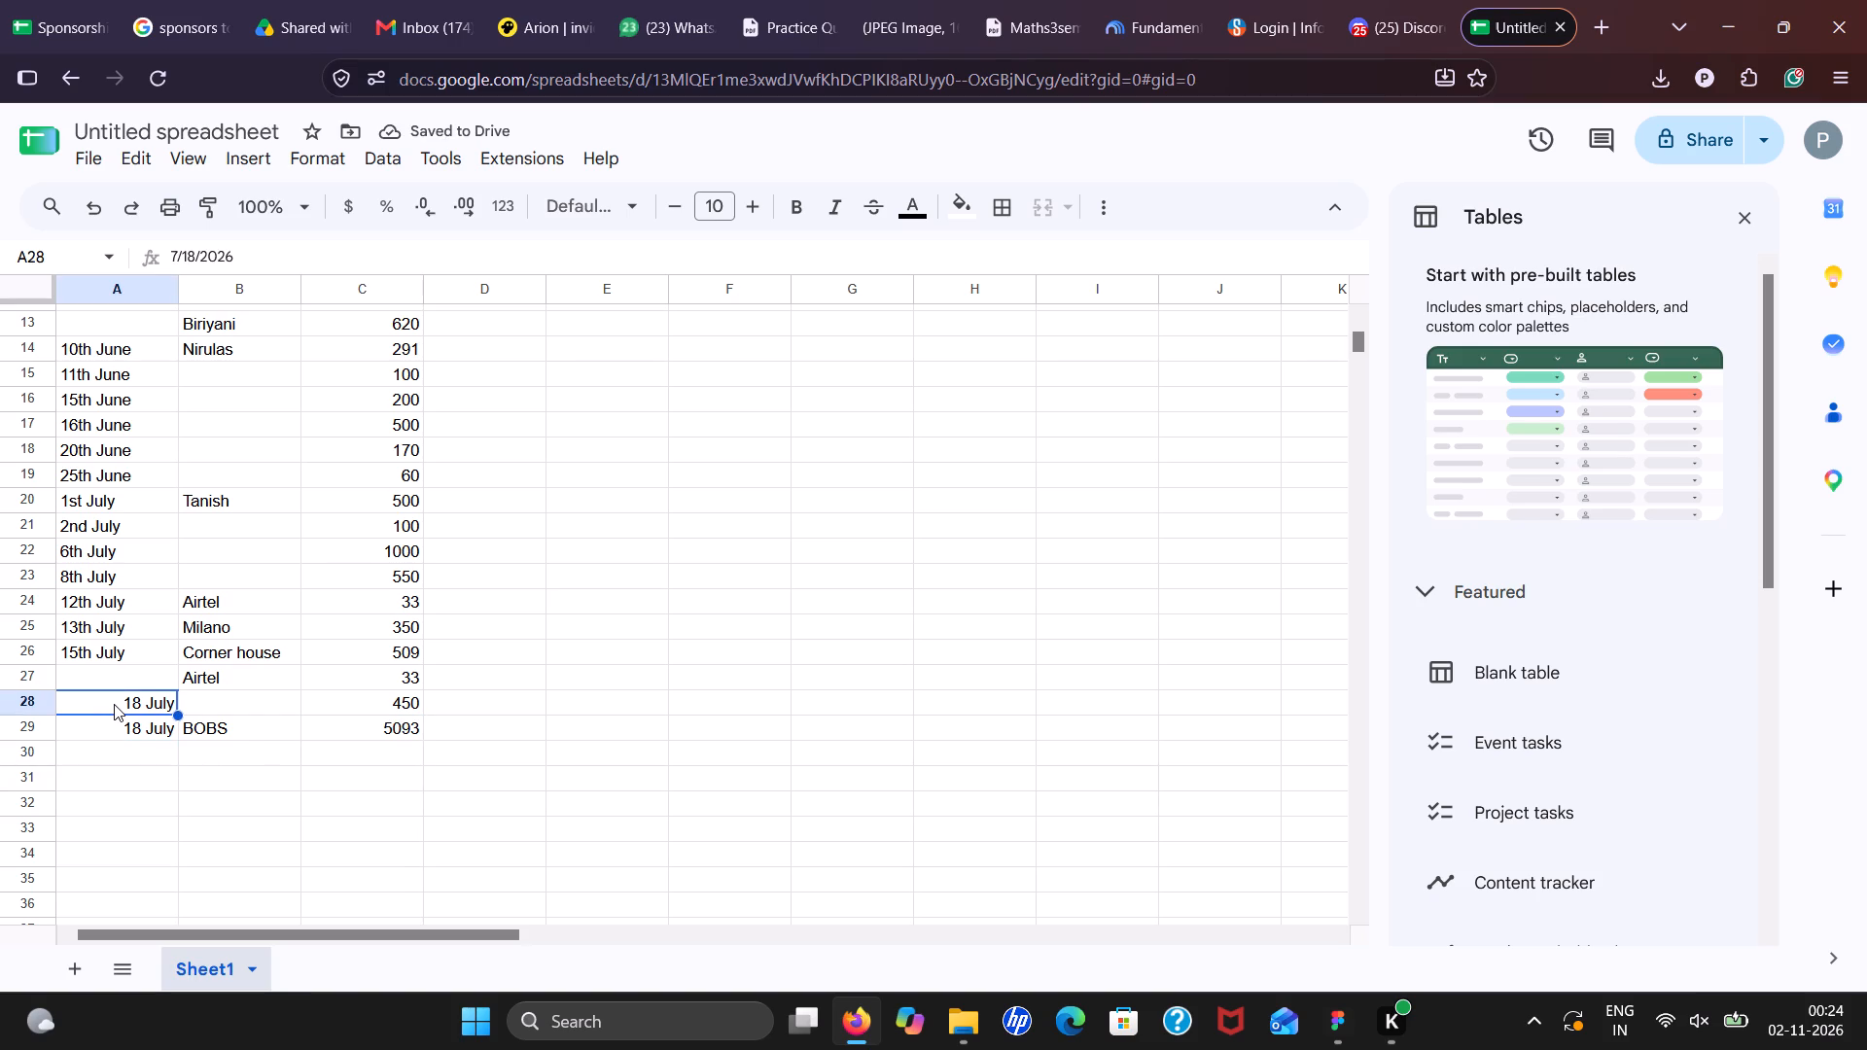
click(130, 701)
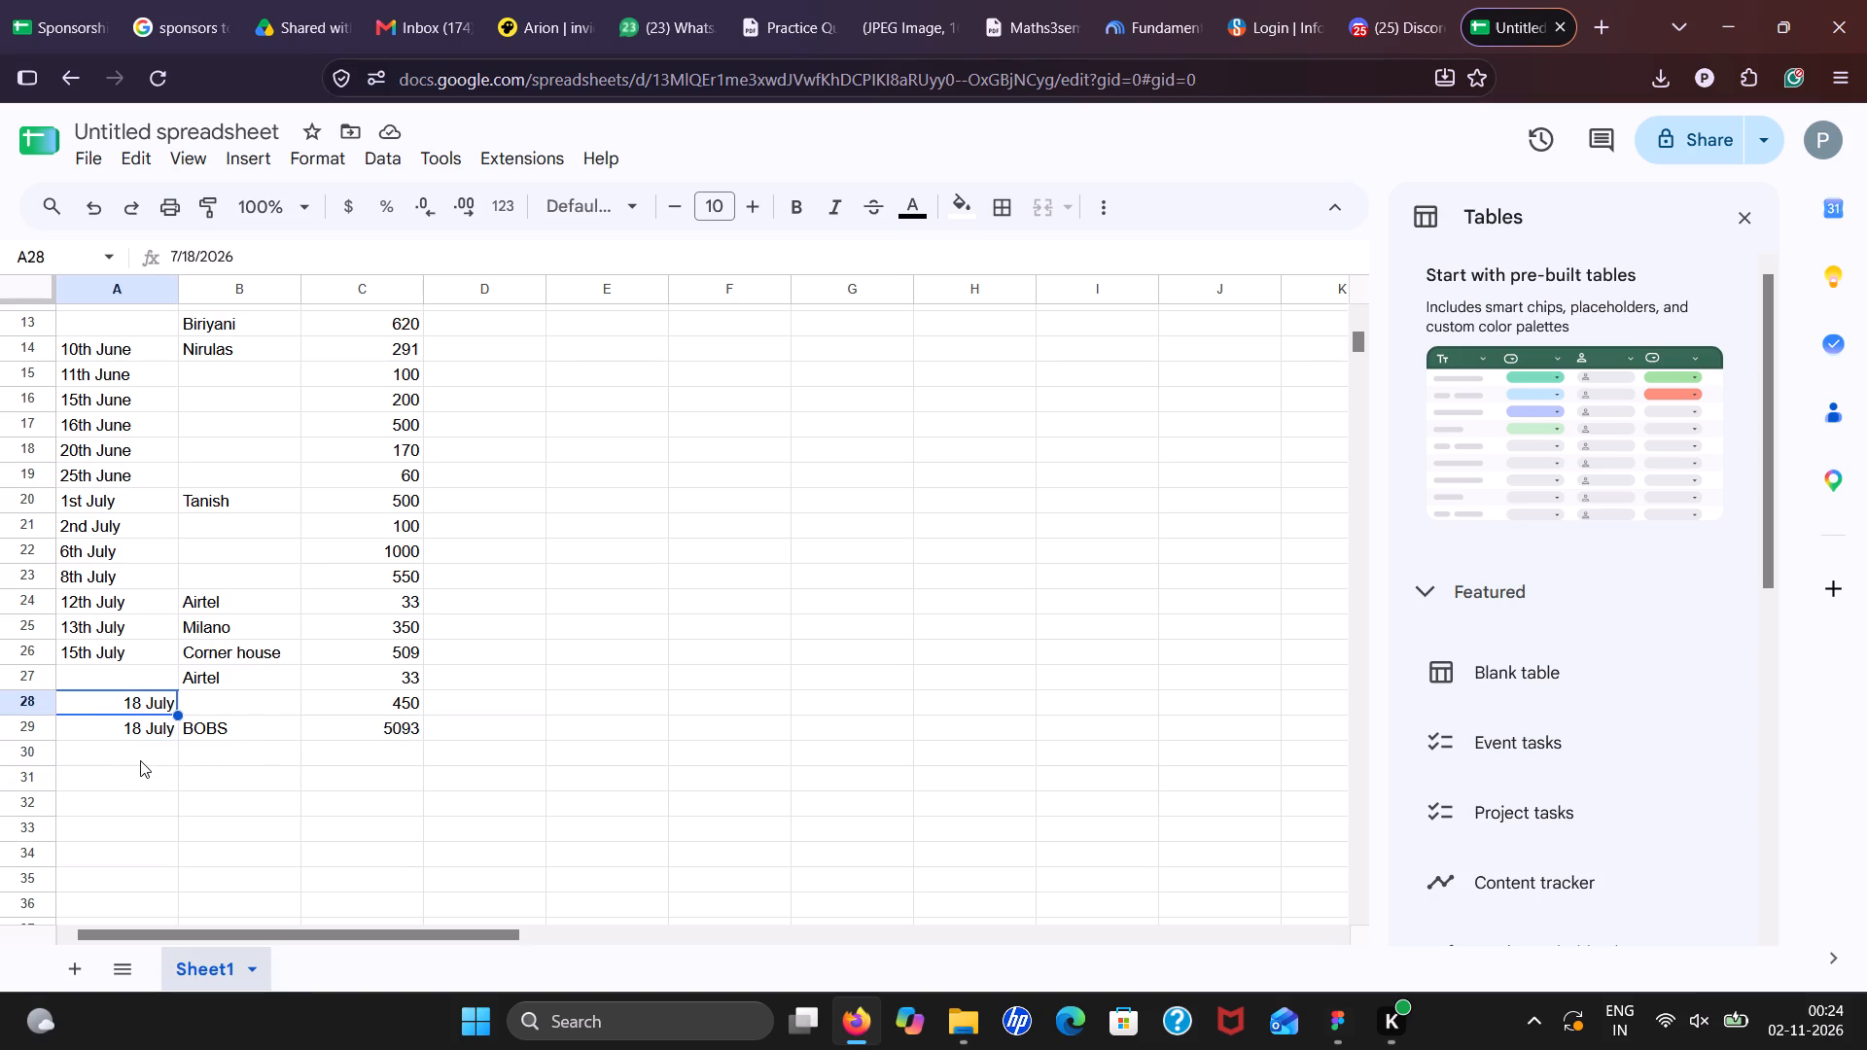
click(140, 760)
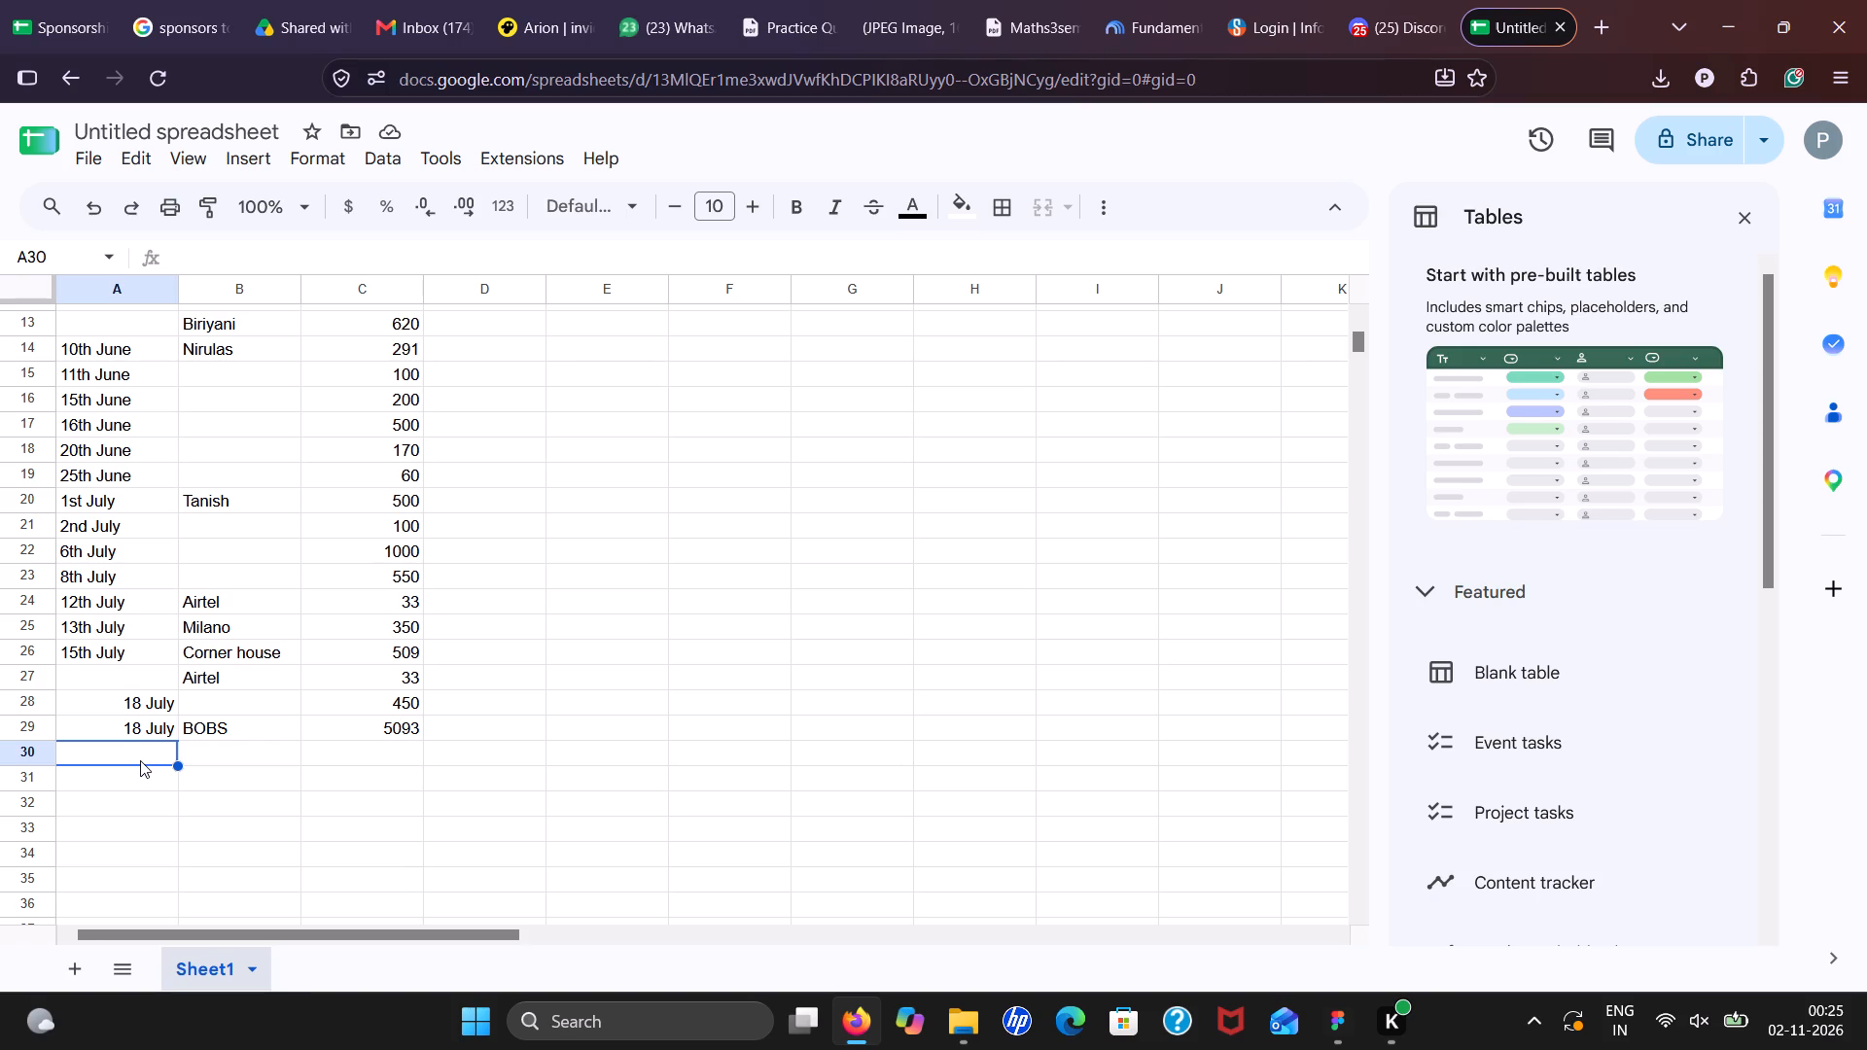
key(1)
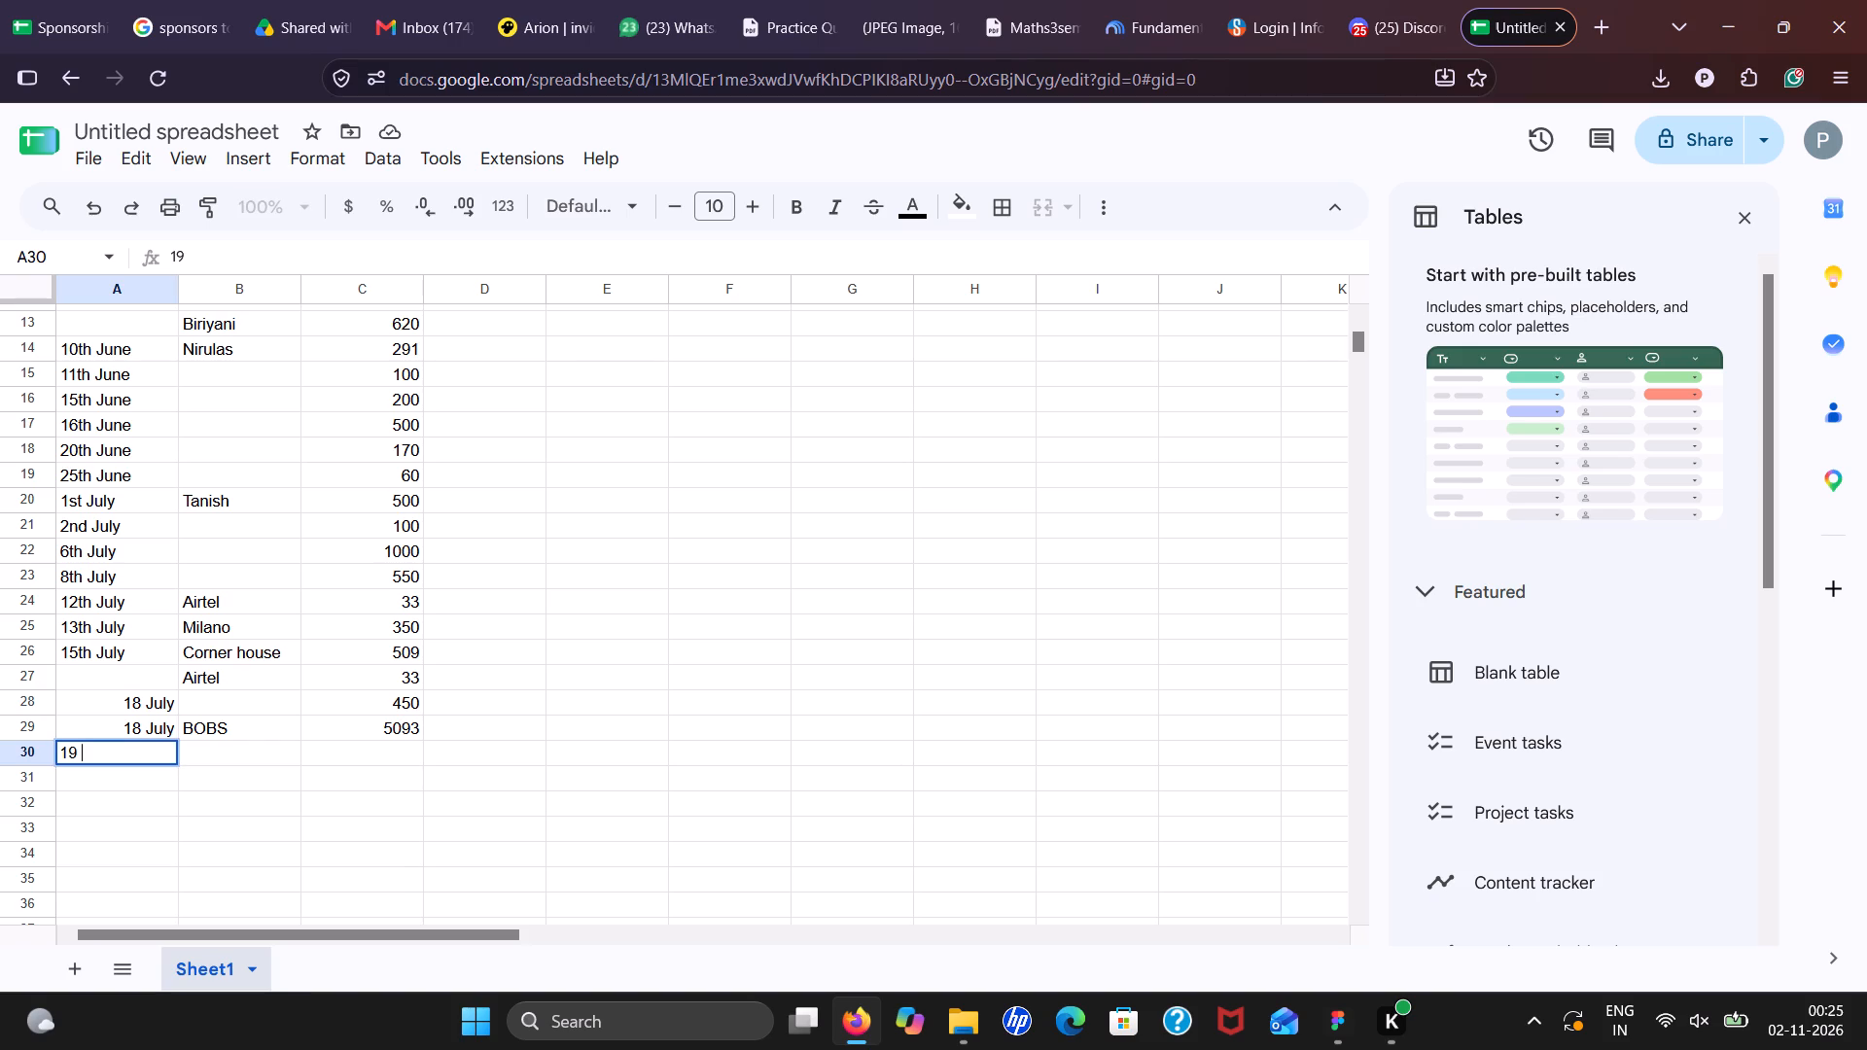
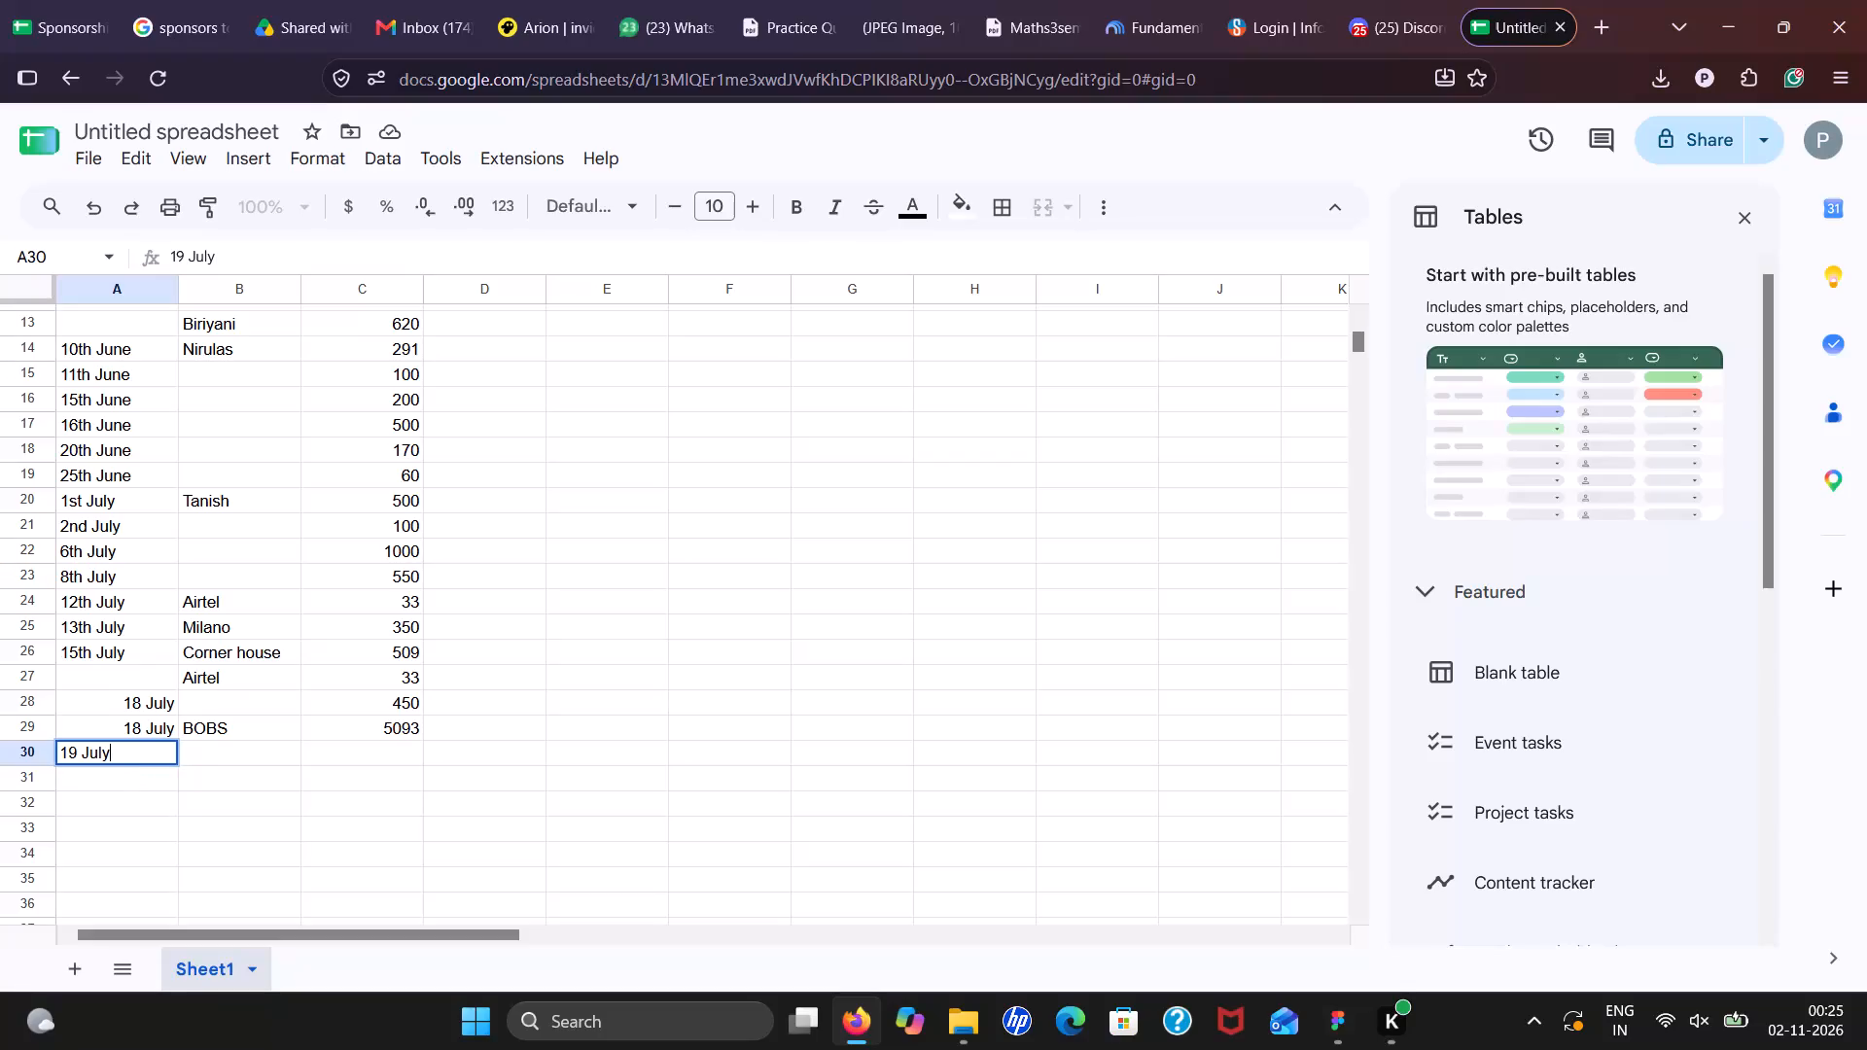
Replace the day being entered in row 30 with 12 August, and add cause Mcd and expenditure 178.
key(BackSpace)
key(BackSpace)
key(BackSpace)
key(BackSpace)
key(BackSpace)
key(BackSpace)
key(BackSpace)
key(1)
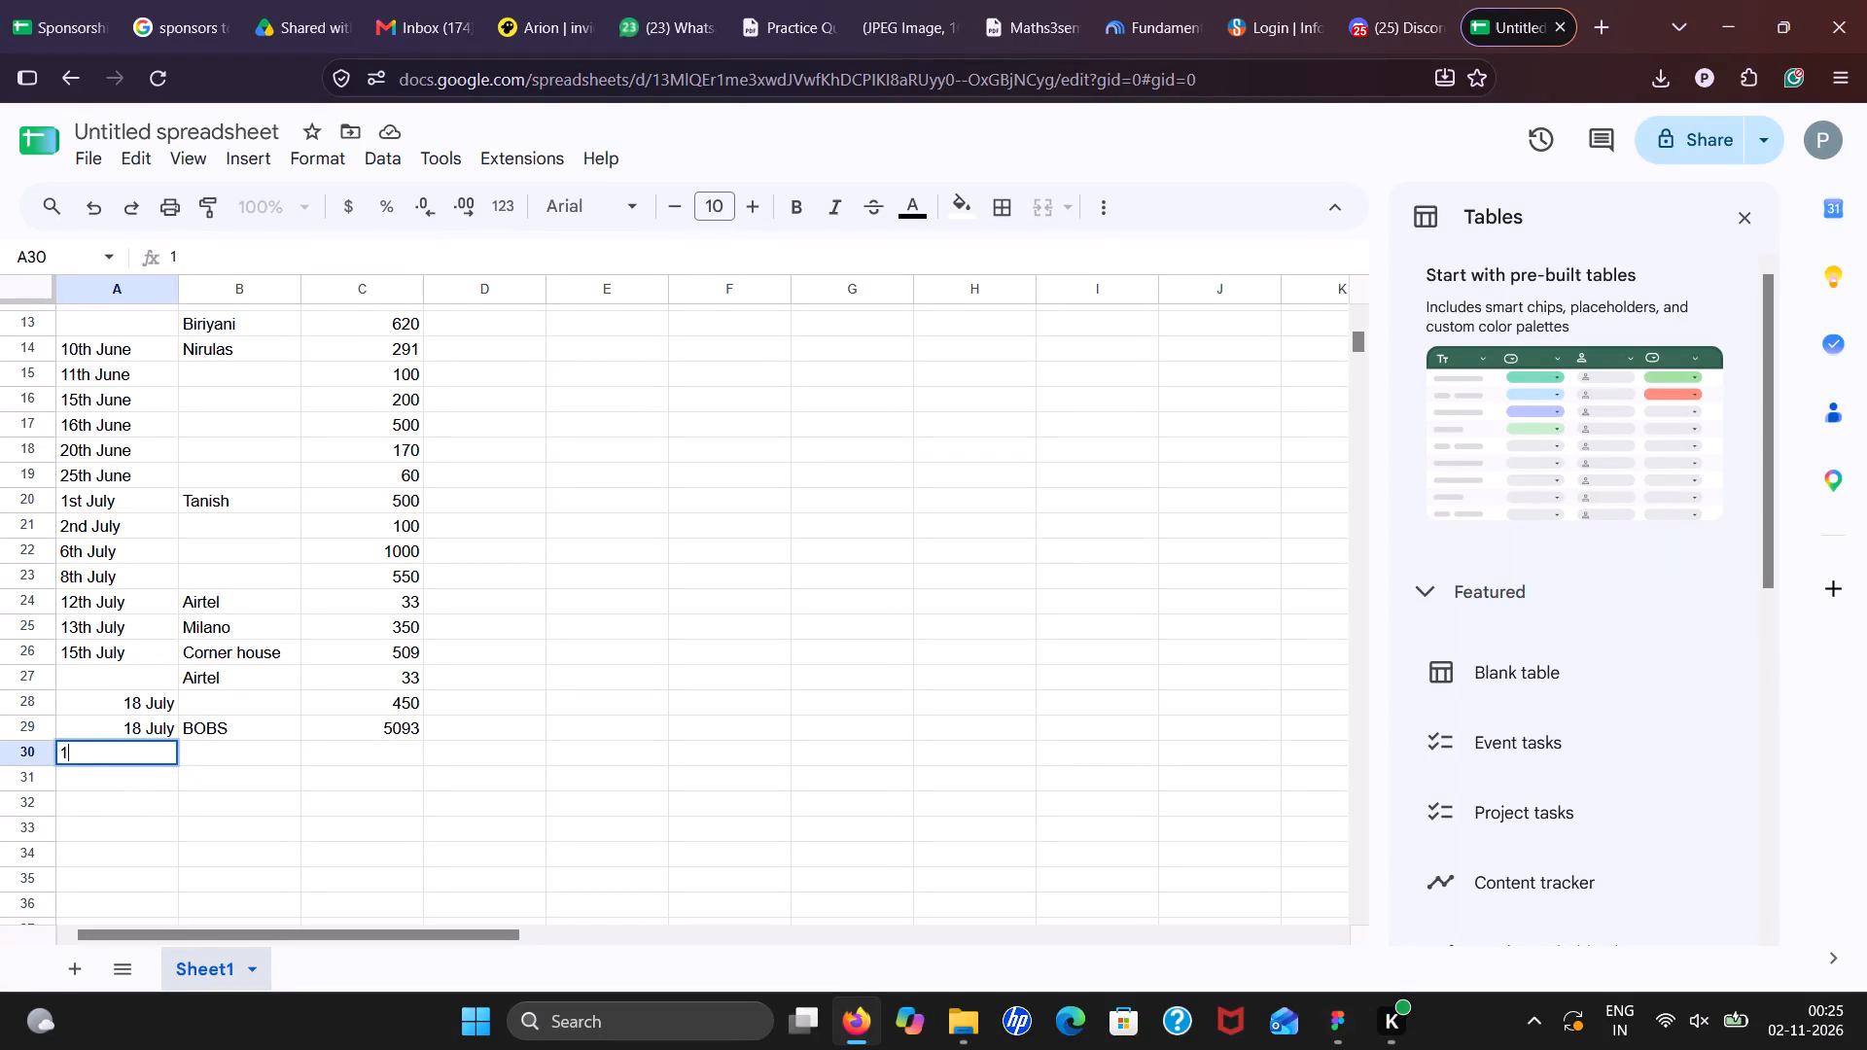
key(2)
click(255, 758)
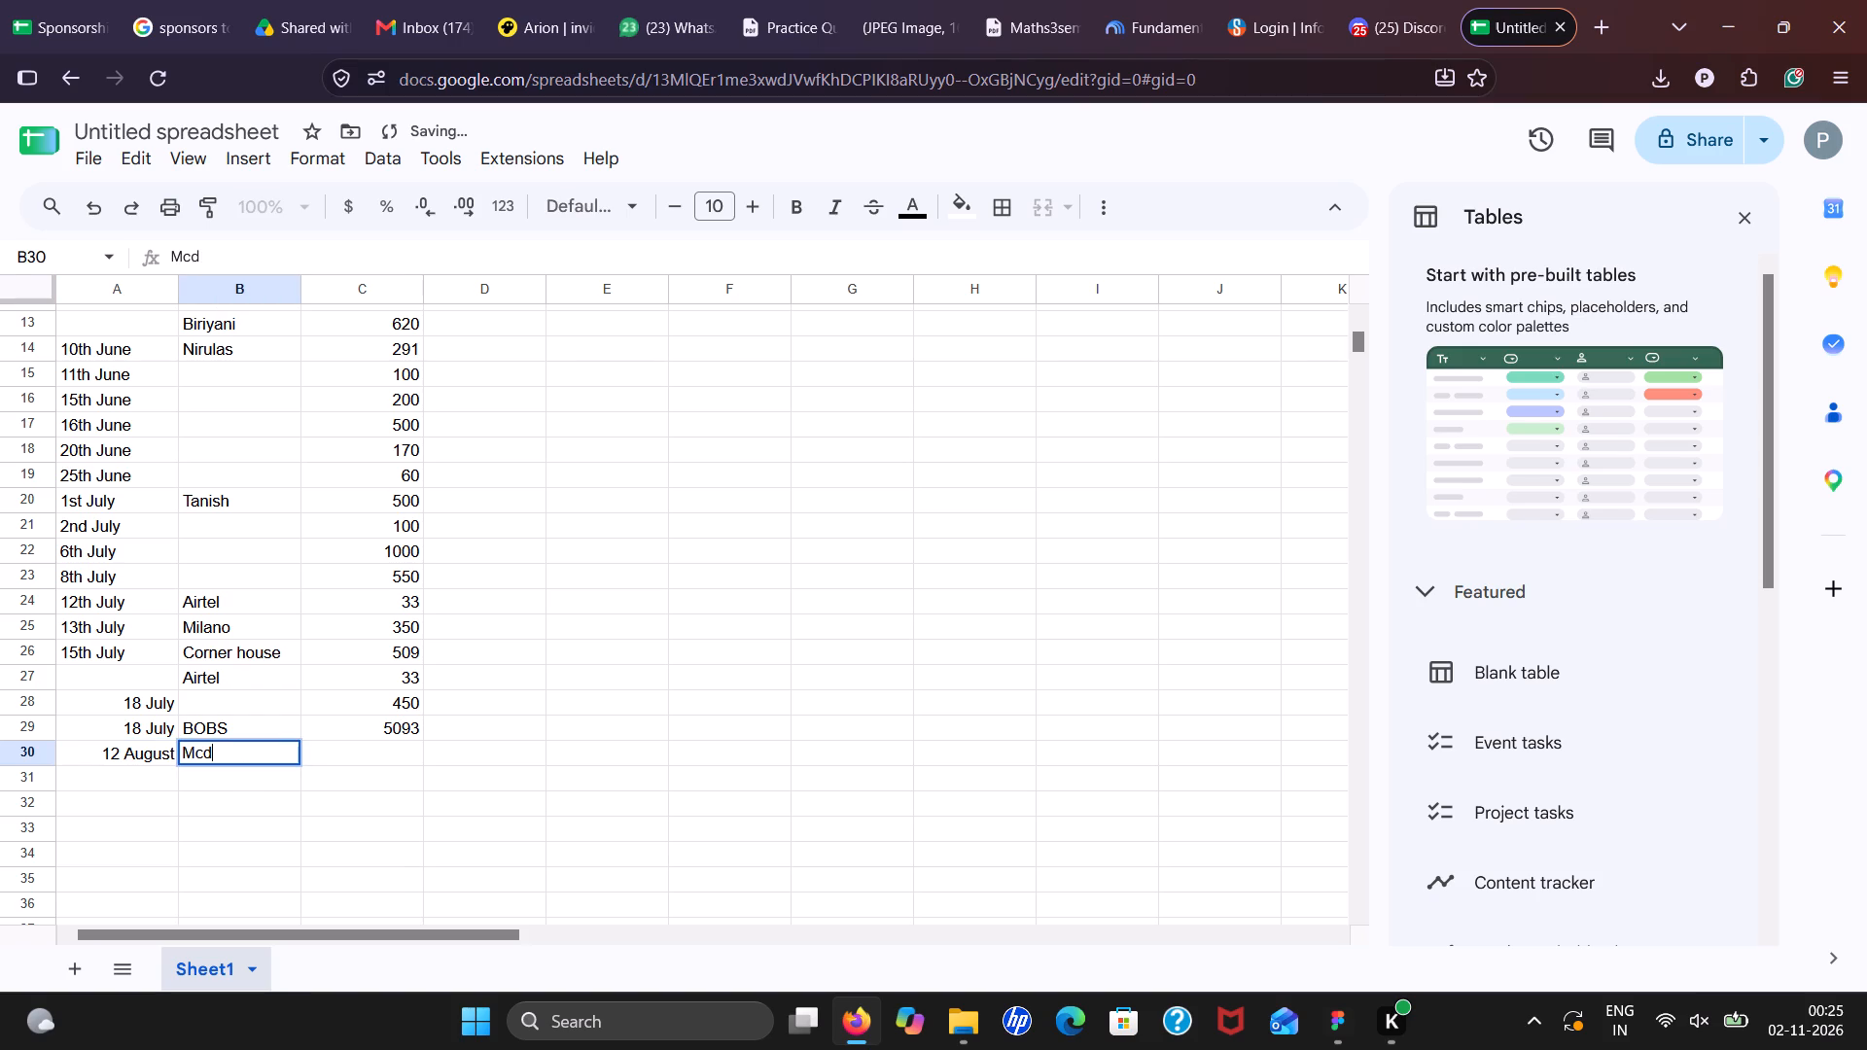
click(372, 754)
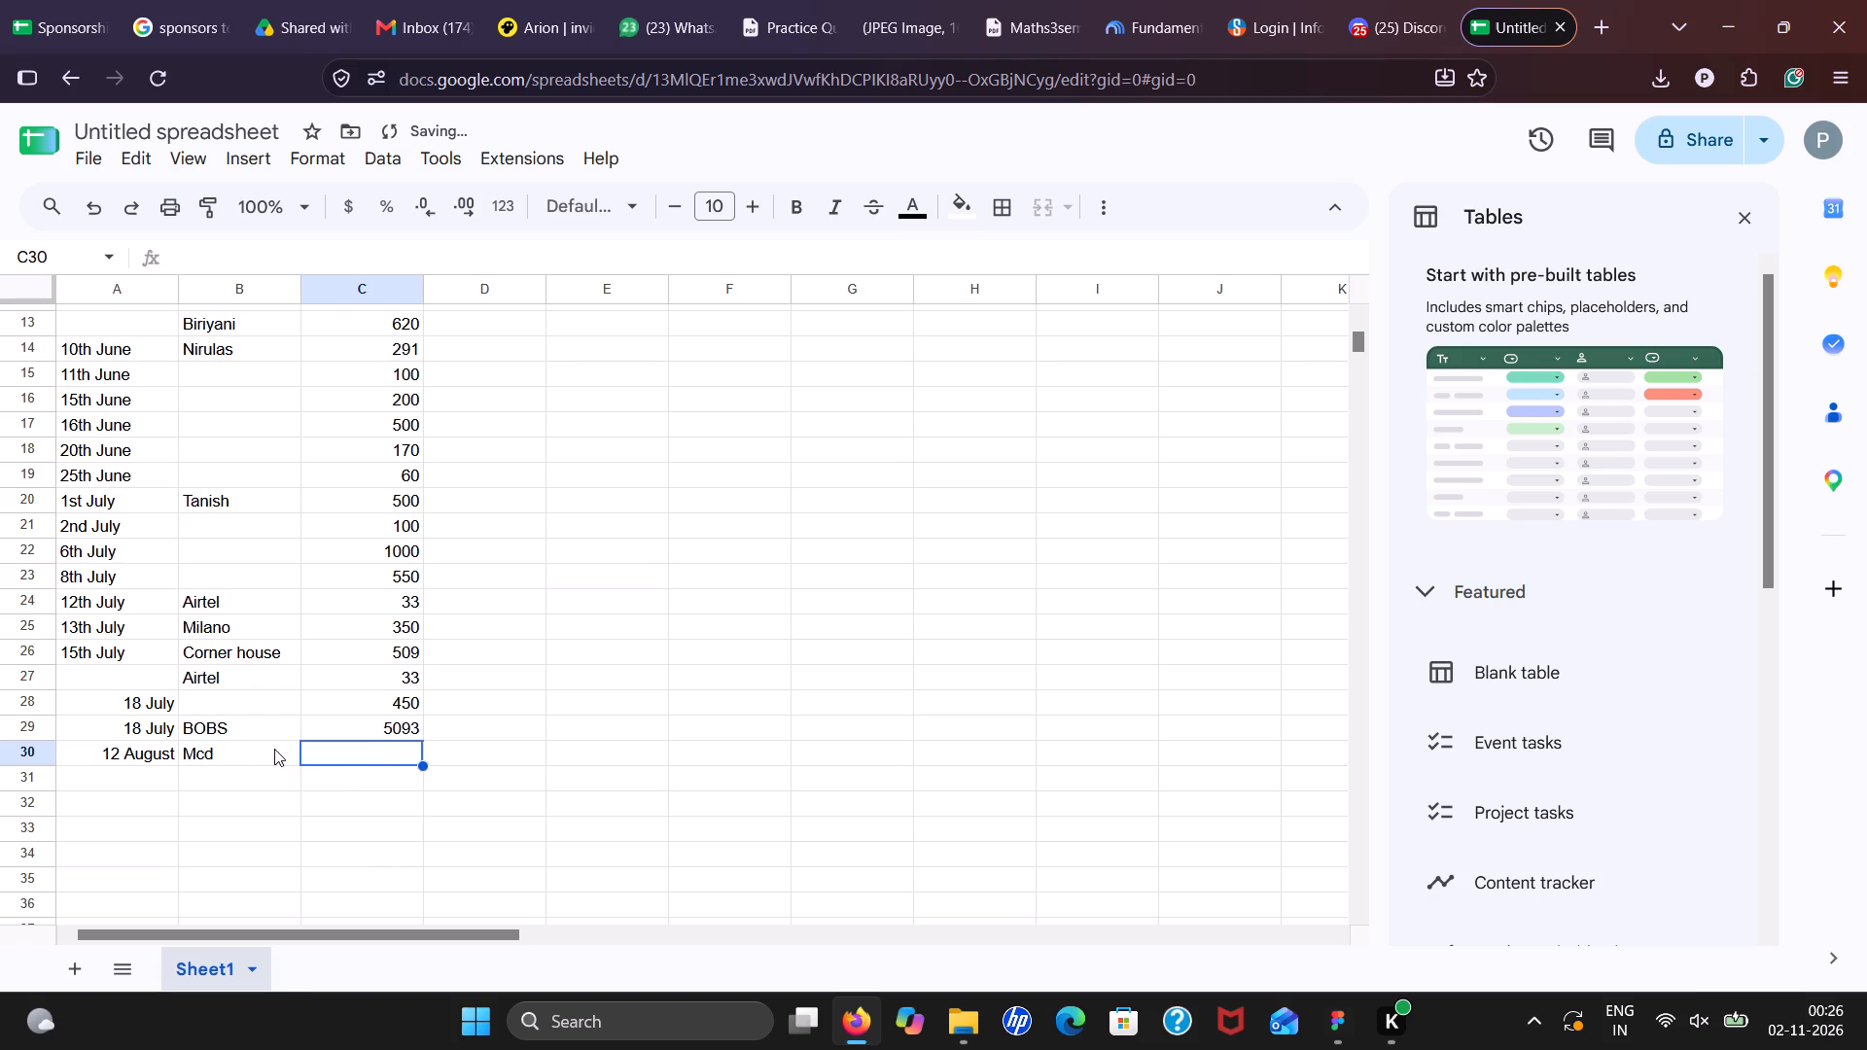
text(177)
key(BackSpace)
key(8)
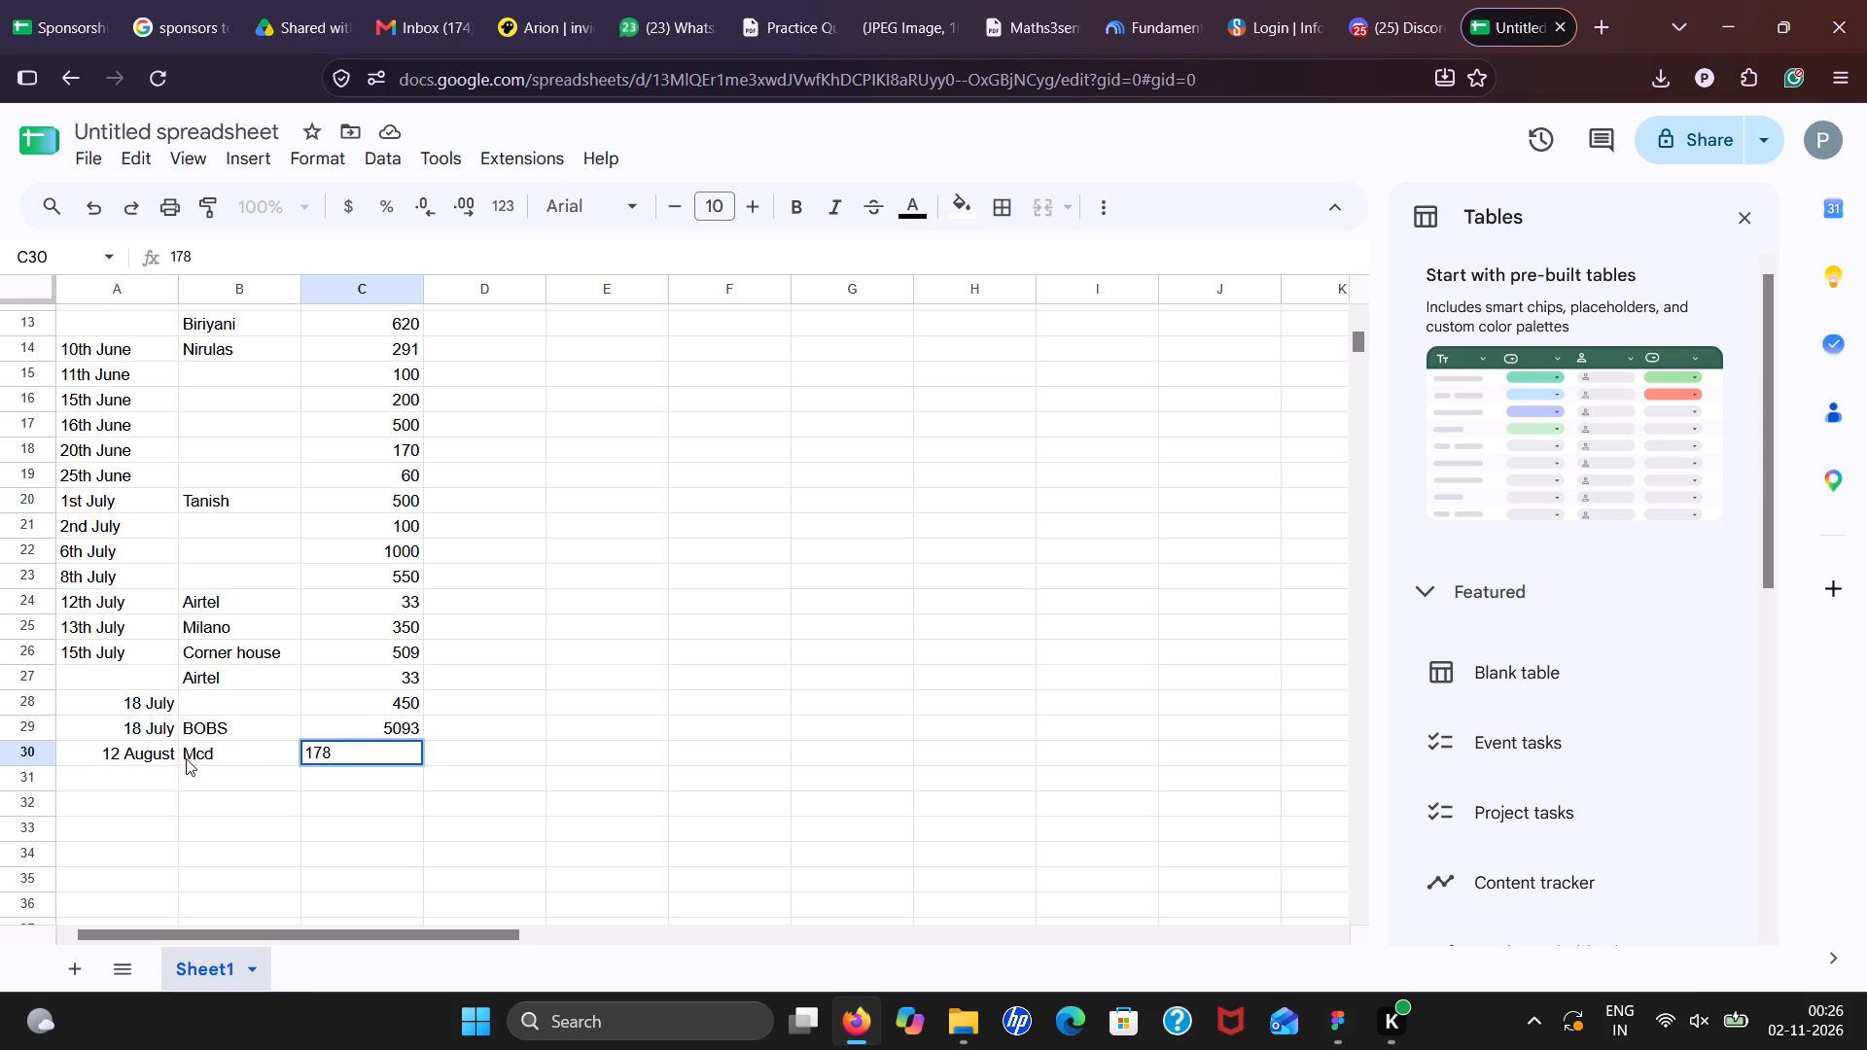
Add a second 12 August entry in row 31 with cause Ben and expenditure 200.
click(151, 783)
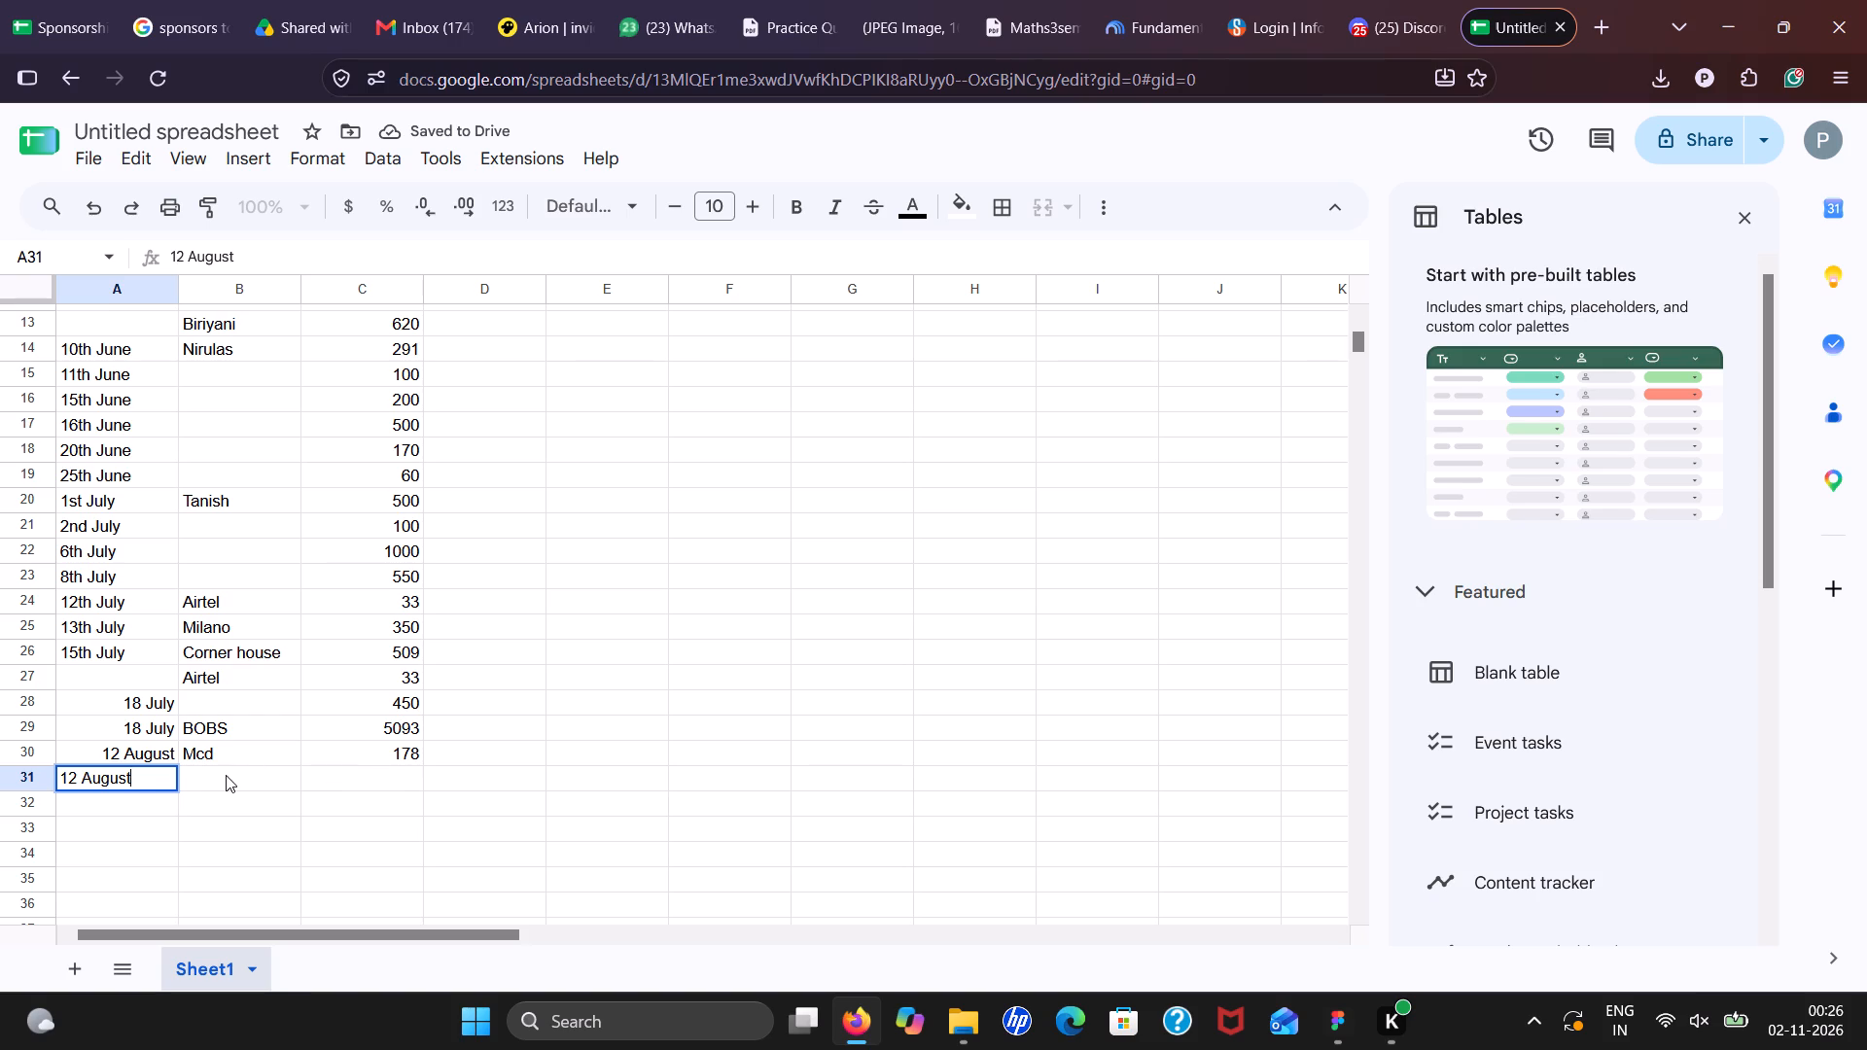
text(en)
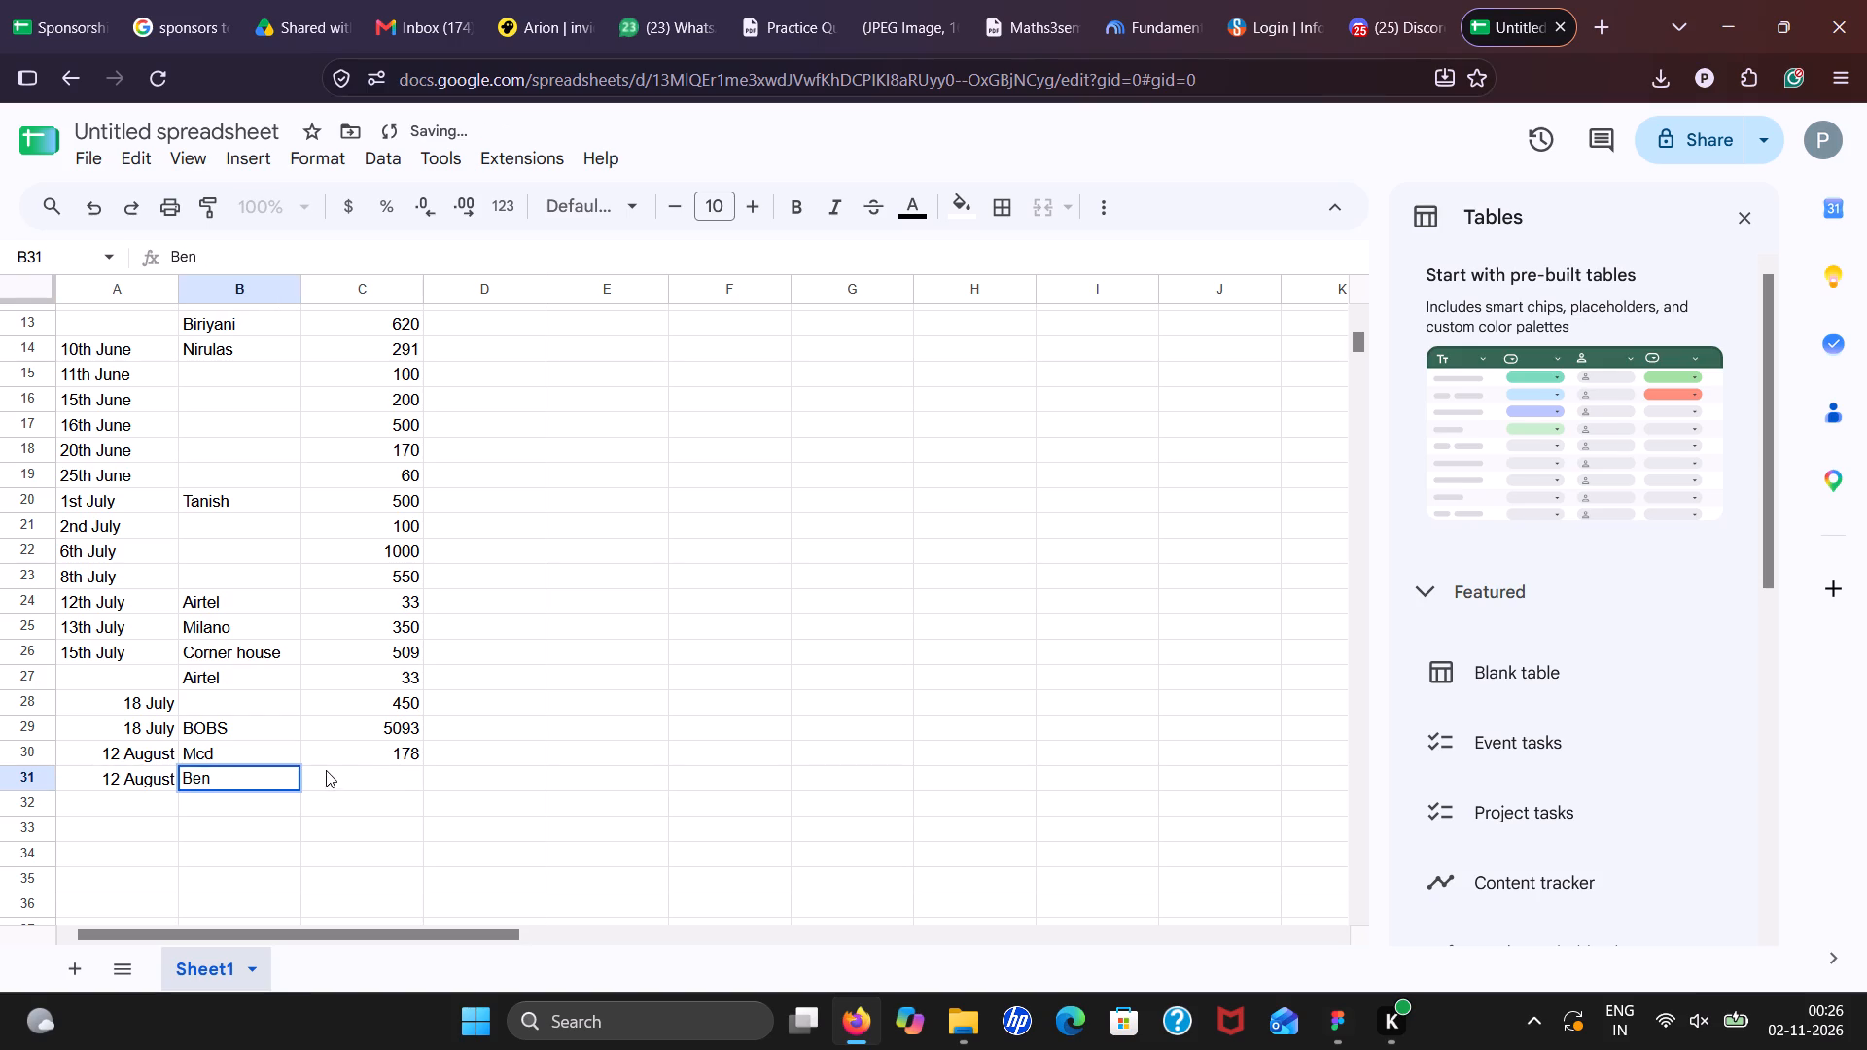
click(335, 774)
text(200)
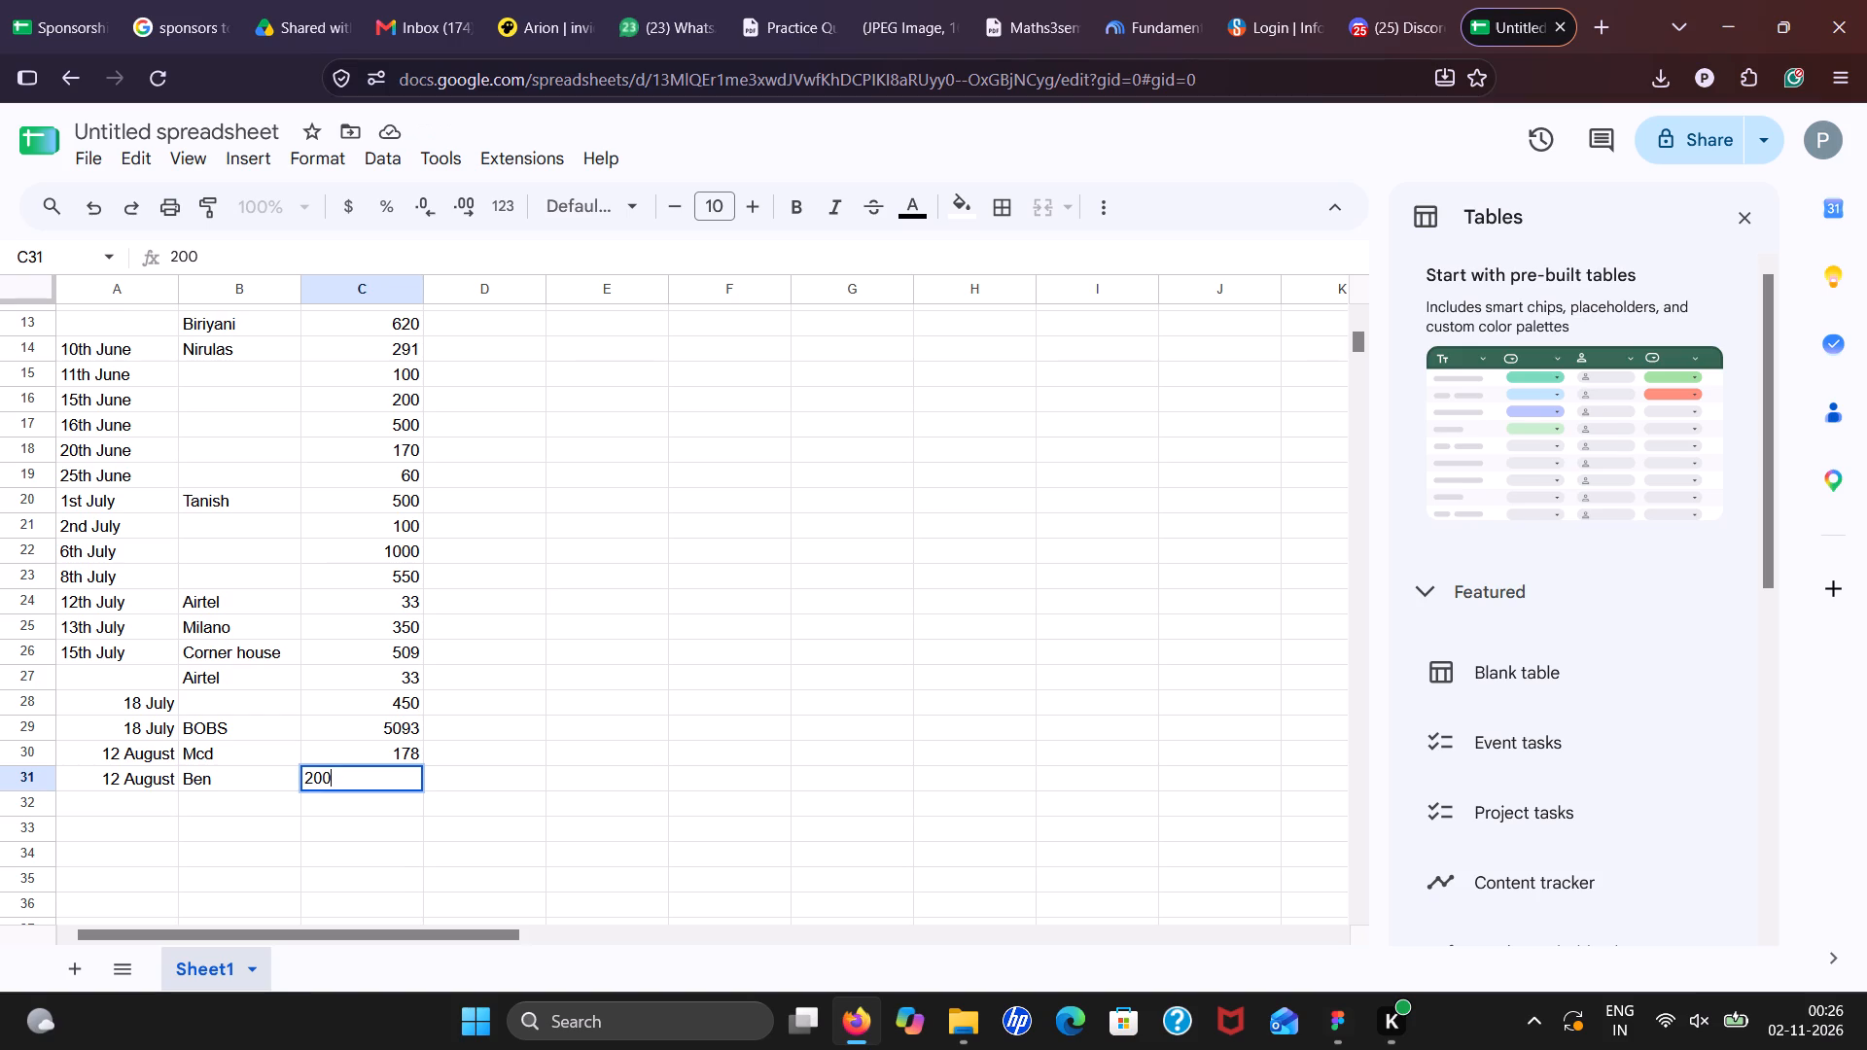
Add an entry in row 32 with day 16 August and expenditure 300, leaving the cause blank.
click(132, 805)
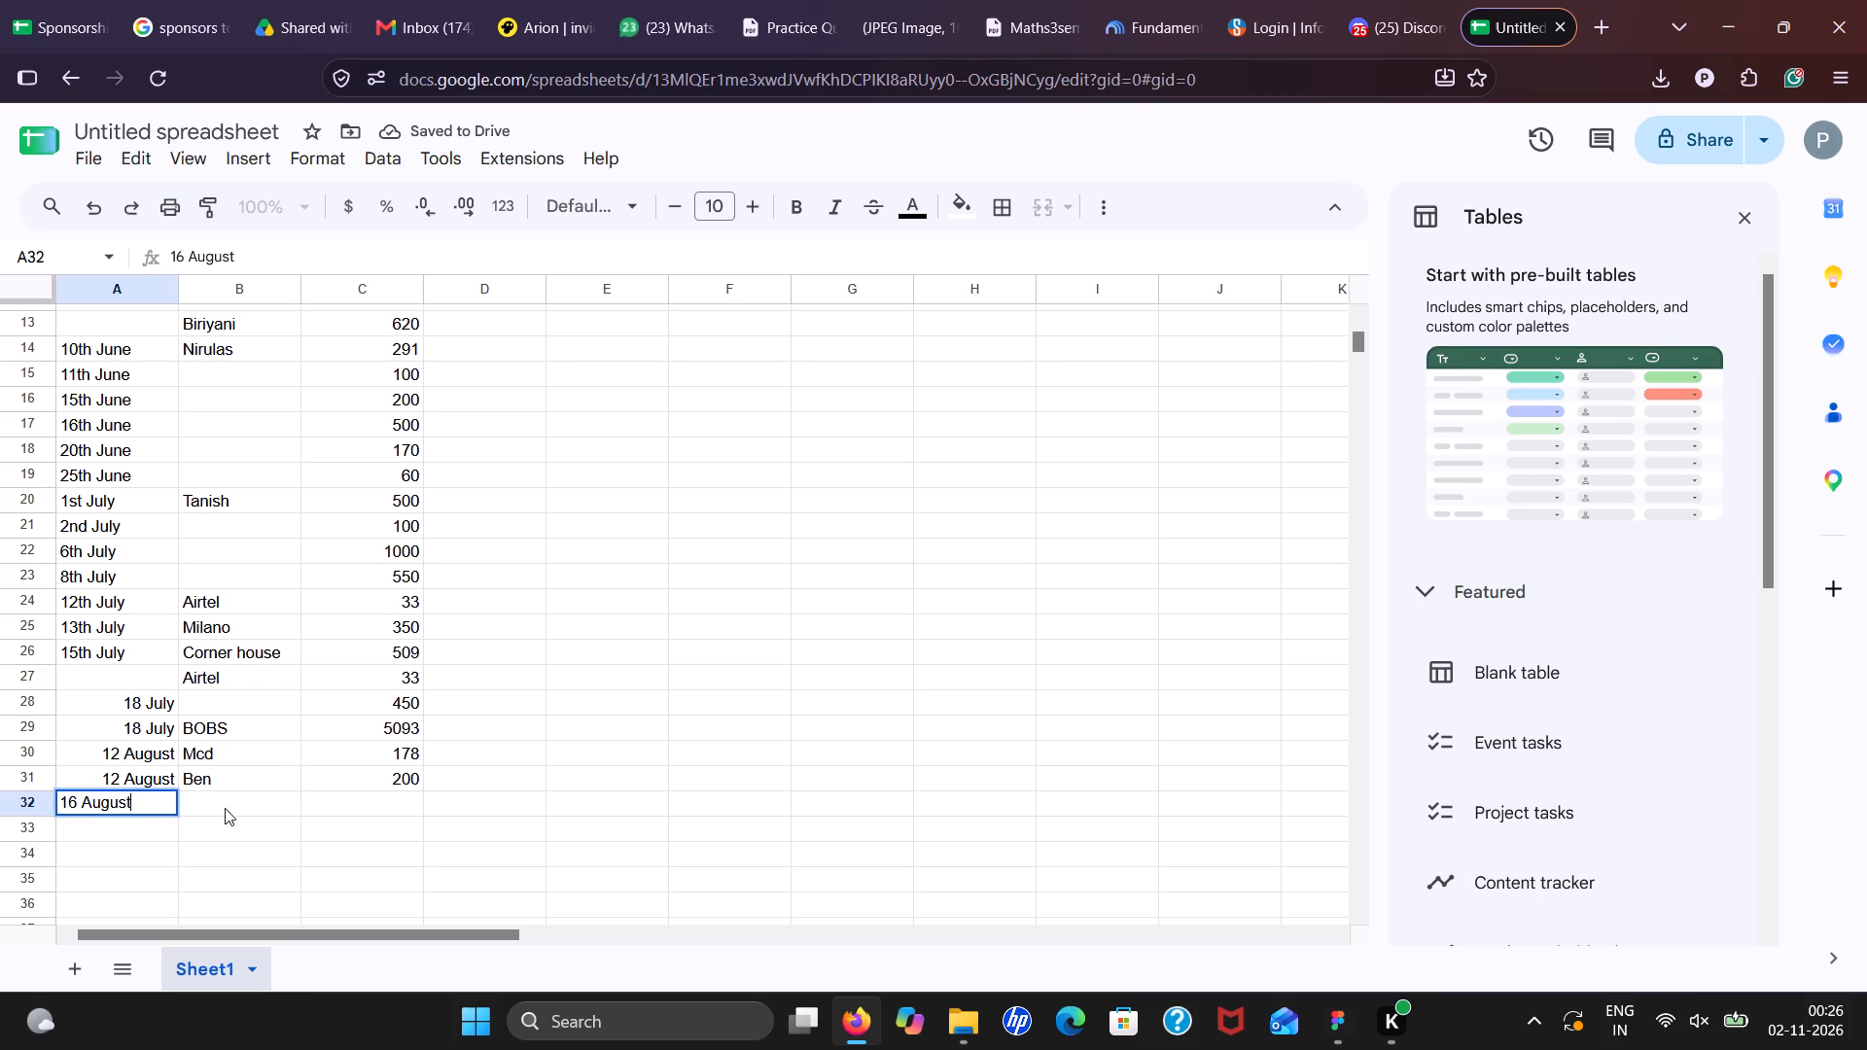
click(365, 809)
text(300)
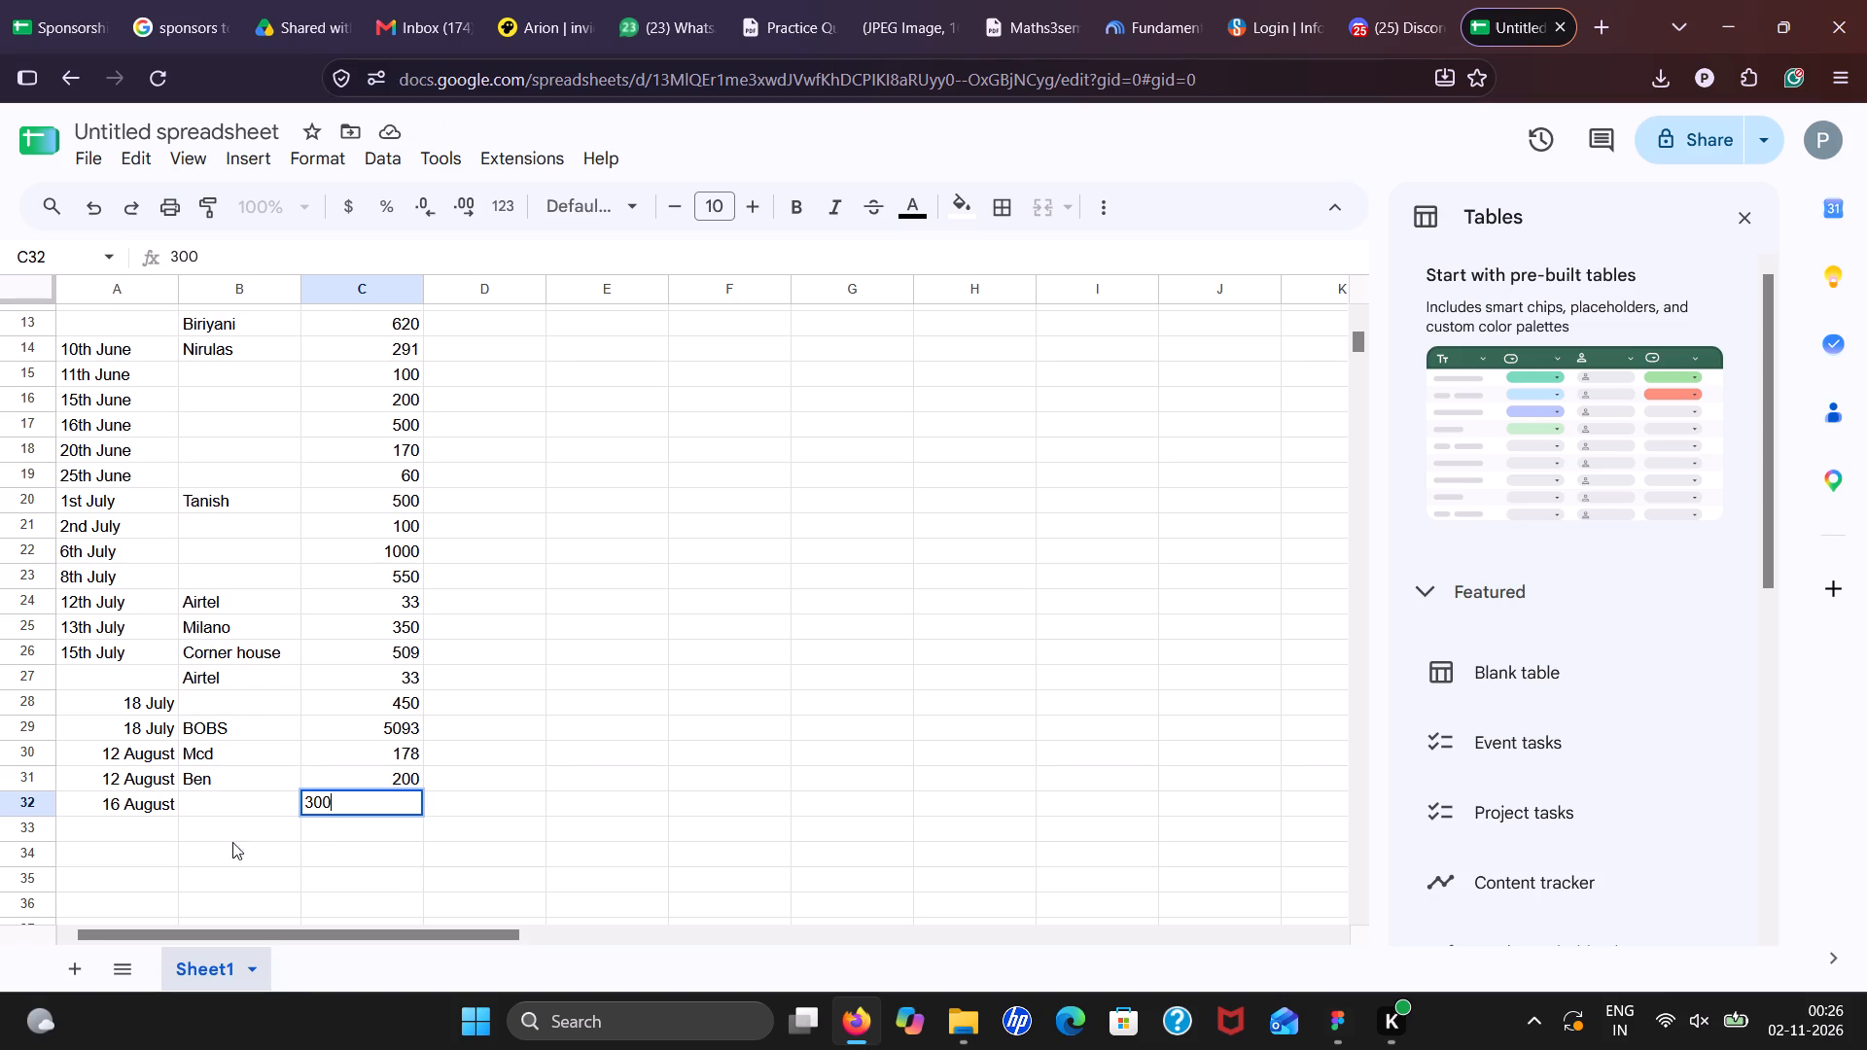
Add an entry in row 33 with day 24 August and expenditure 100, leaving the cause blank.
click(153, 826)
text(24)
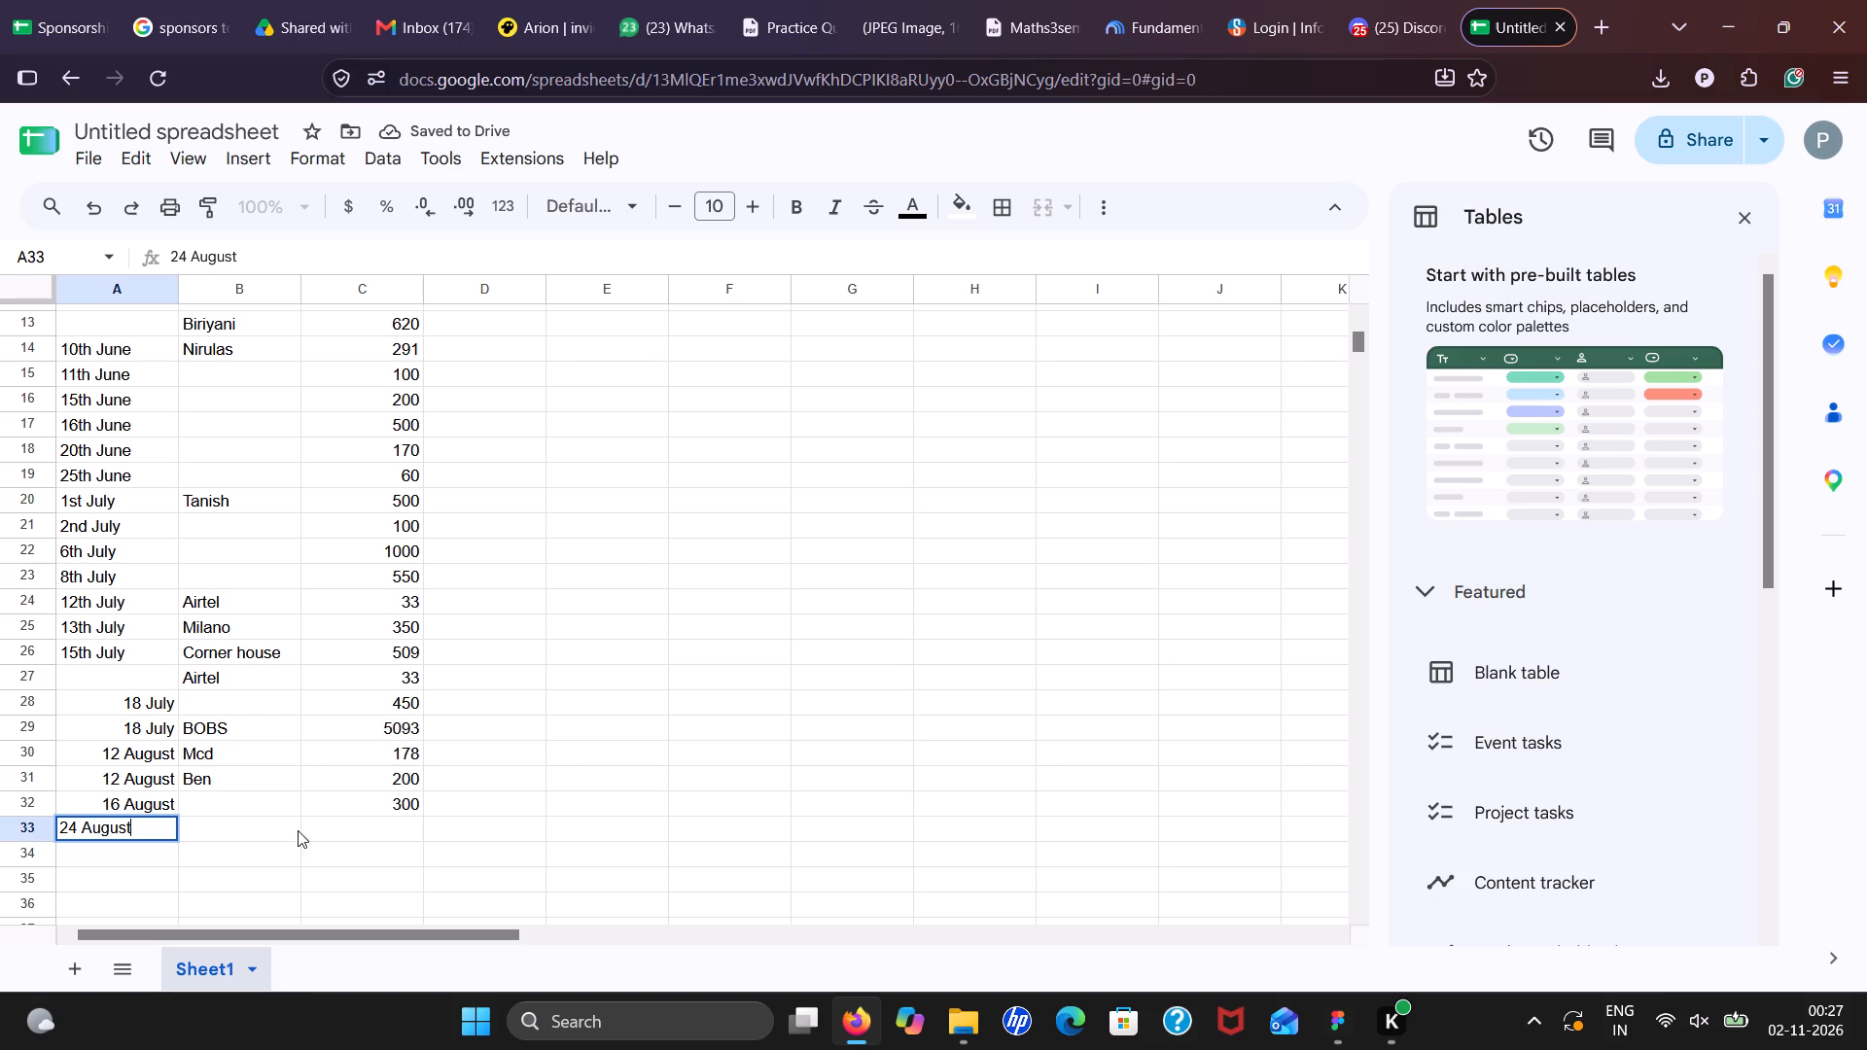
click(351, 831)
text(100)
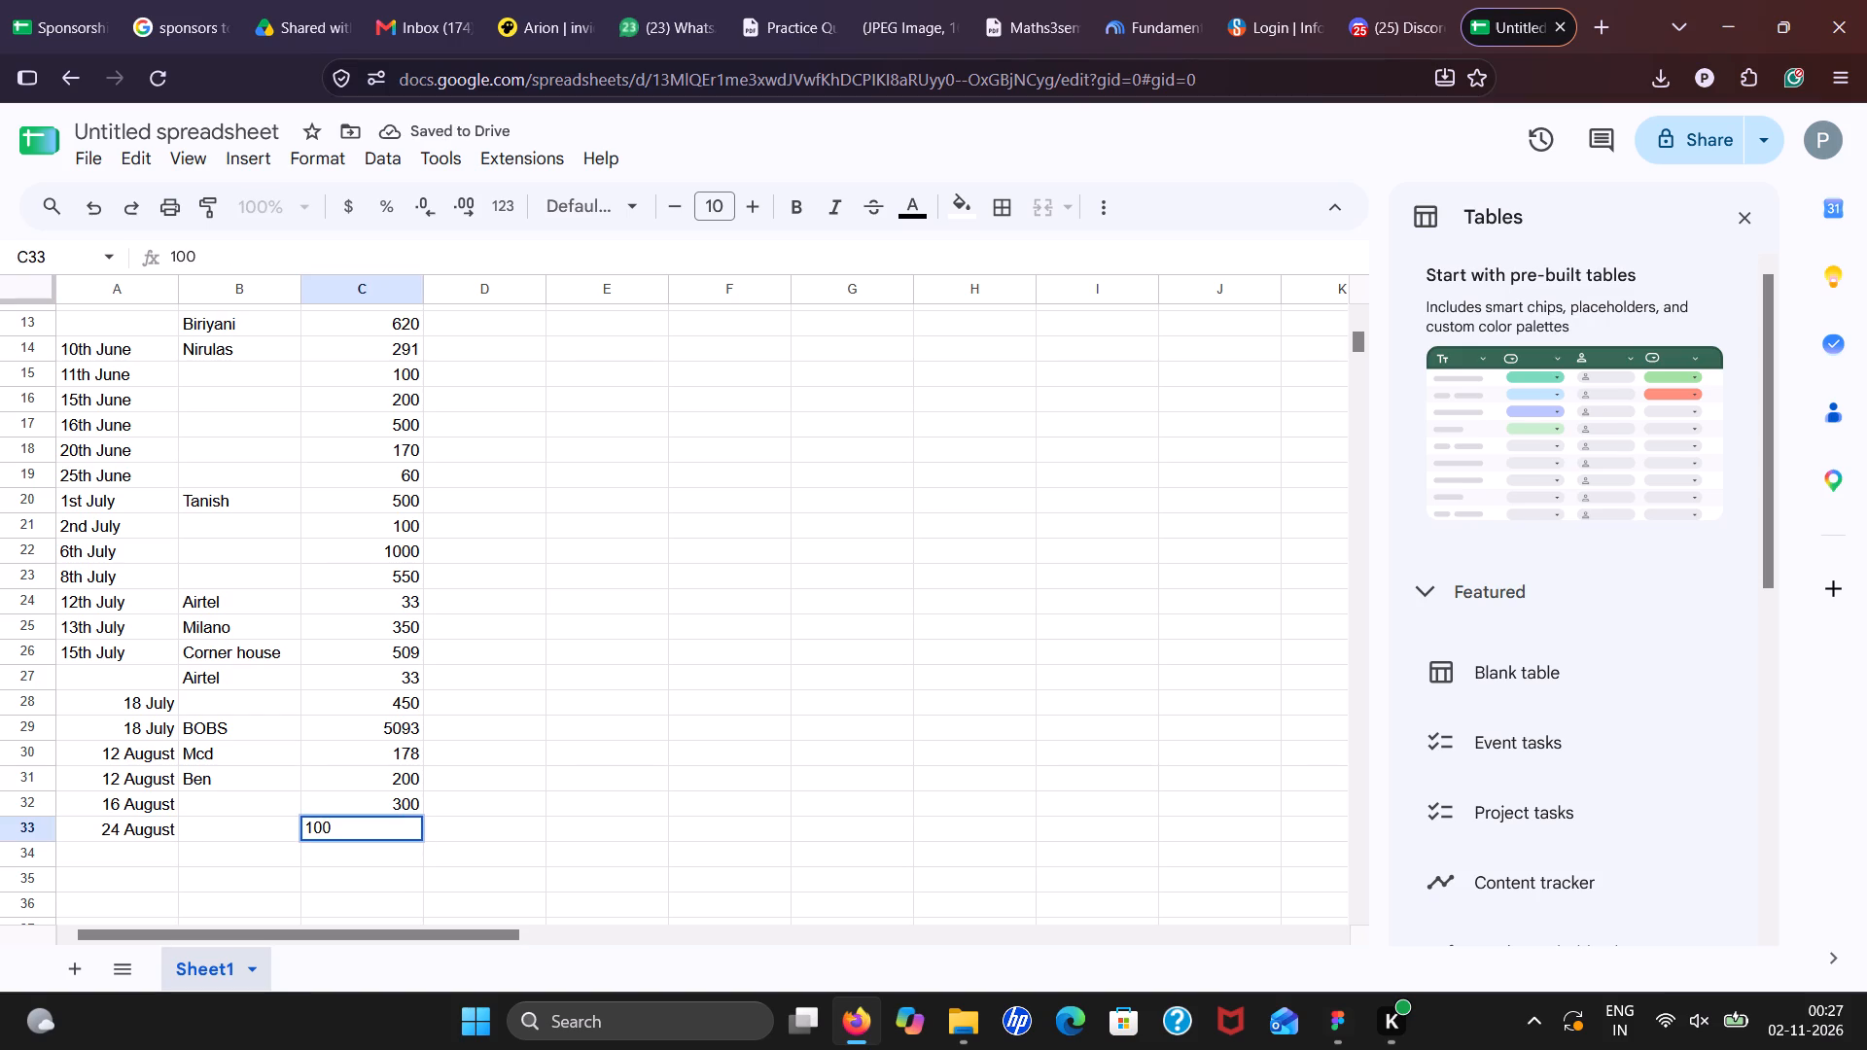
Add an entry in row 34 with day 26 August and expenditure 60, leaving the cause blank.
click(151, 859)
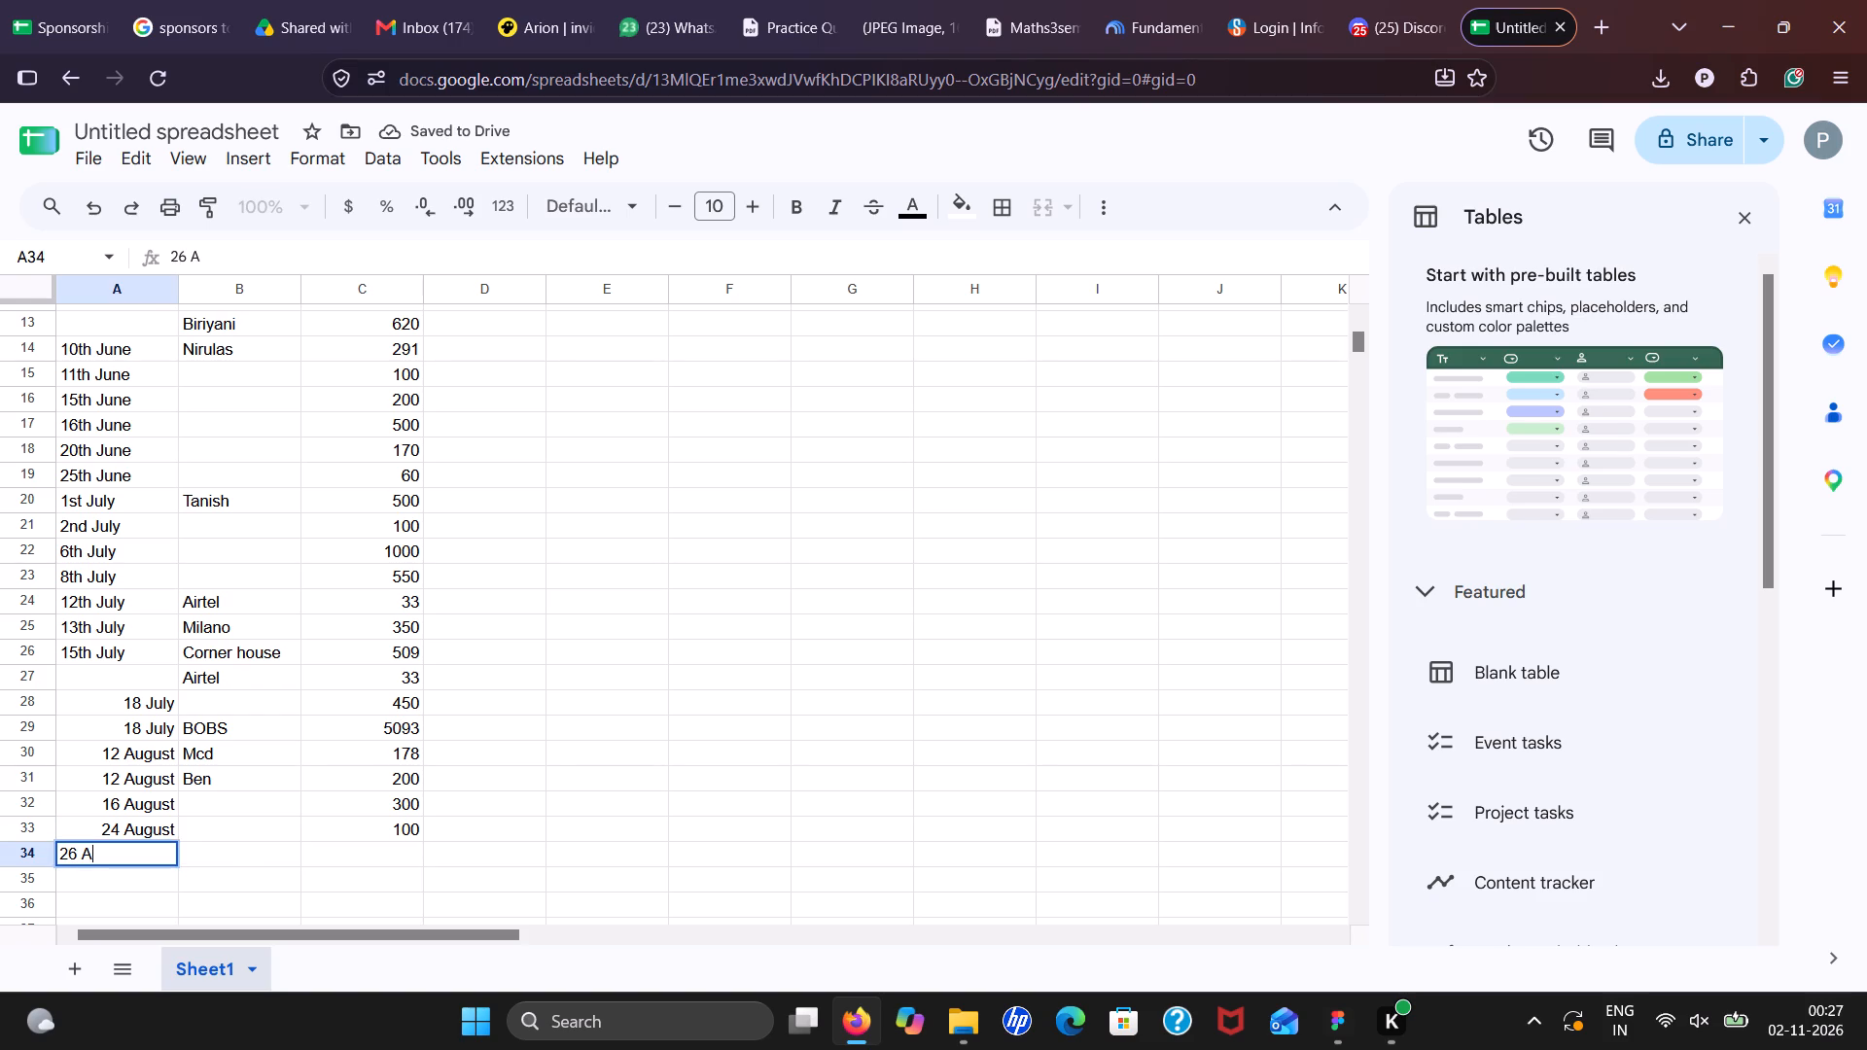
text(ugust)
click(325, 857)
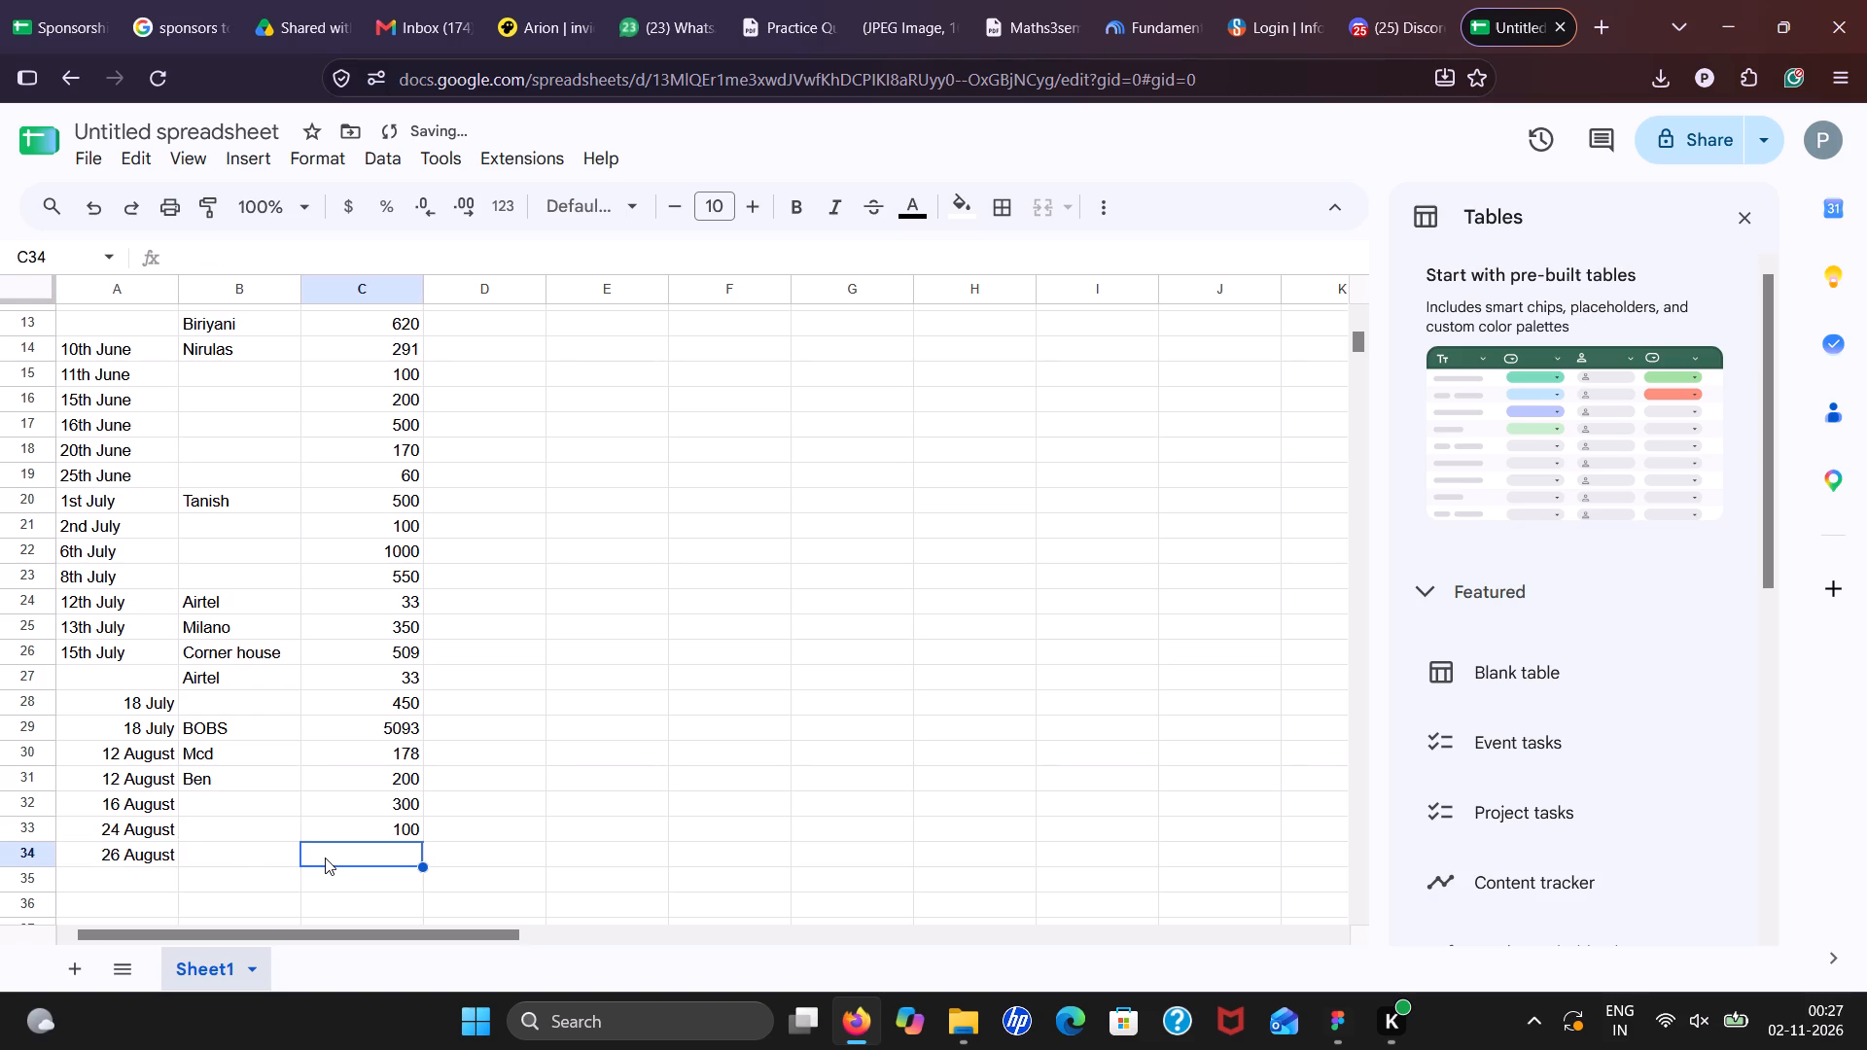
text(60)
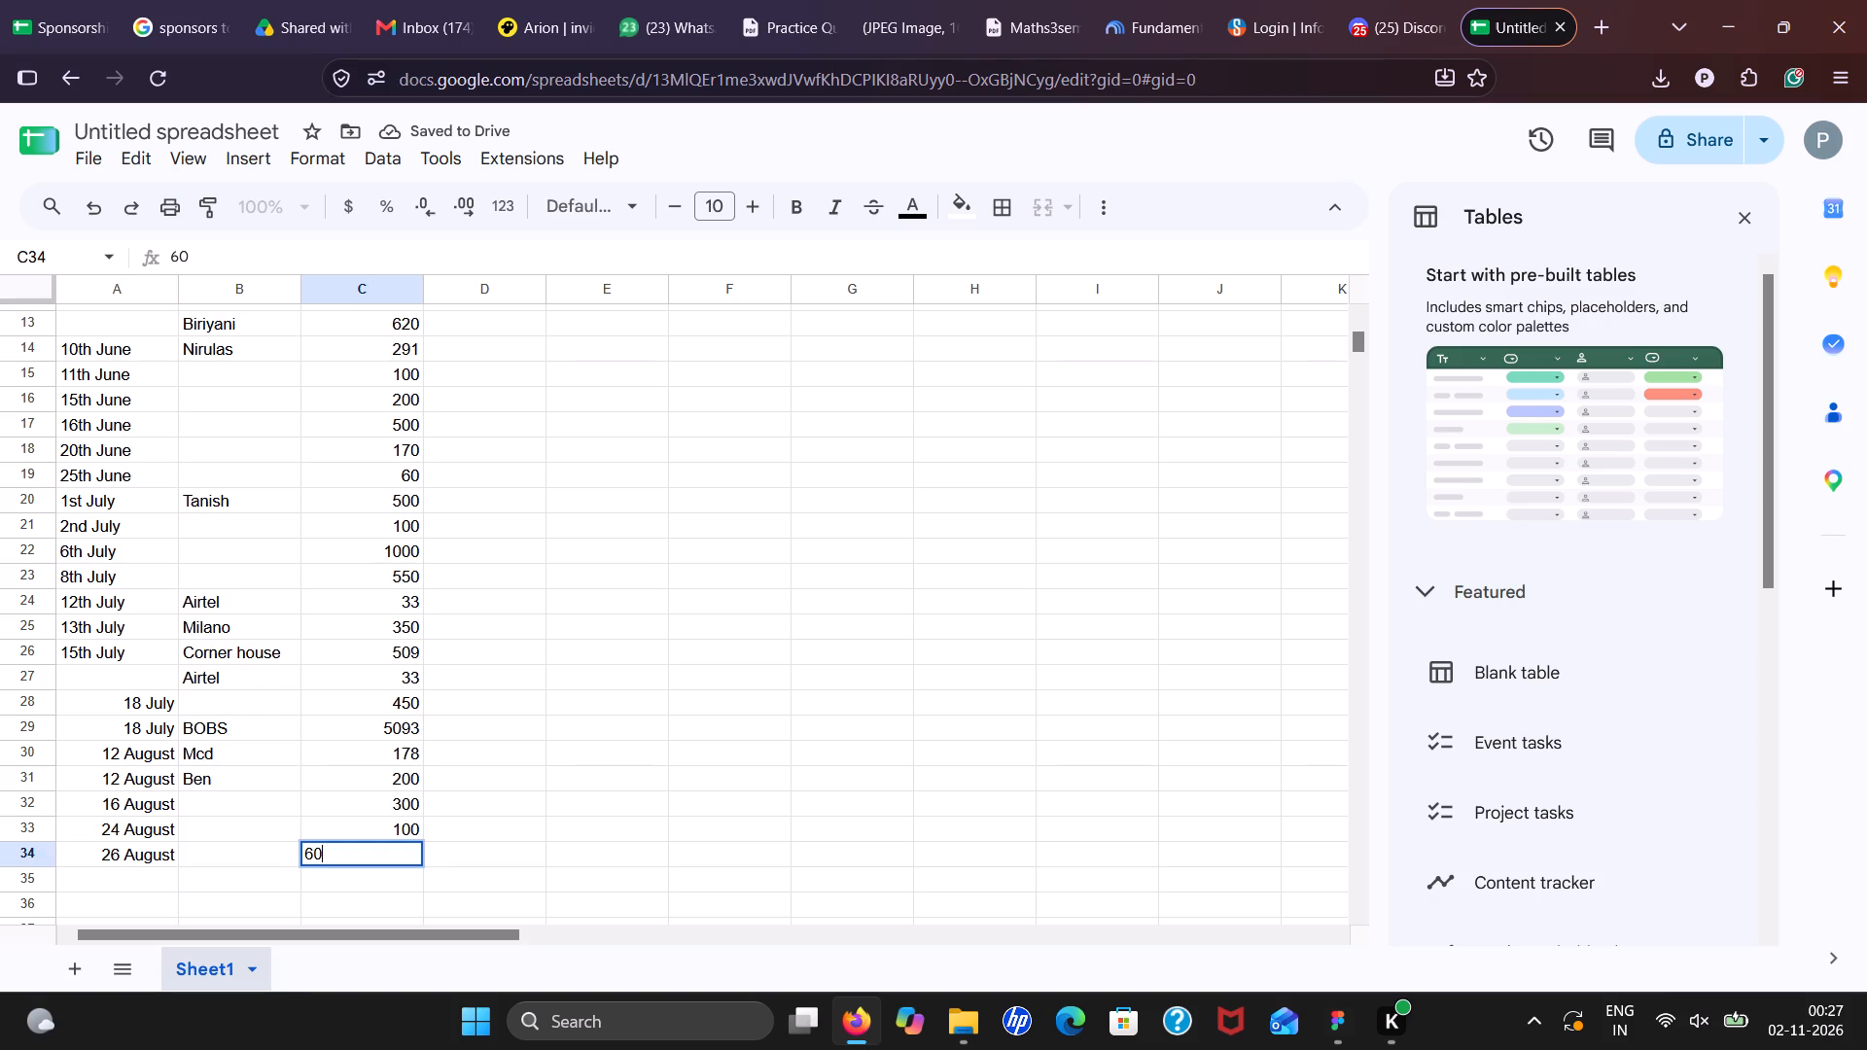
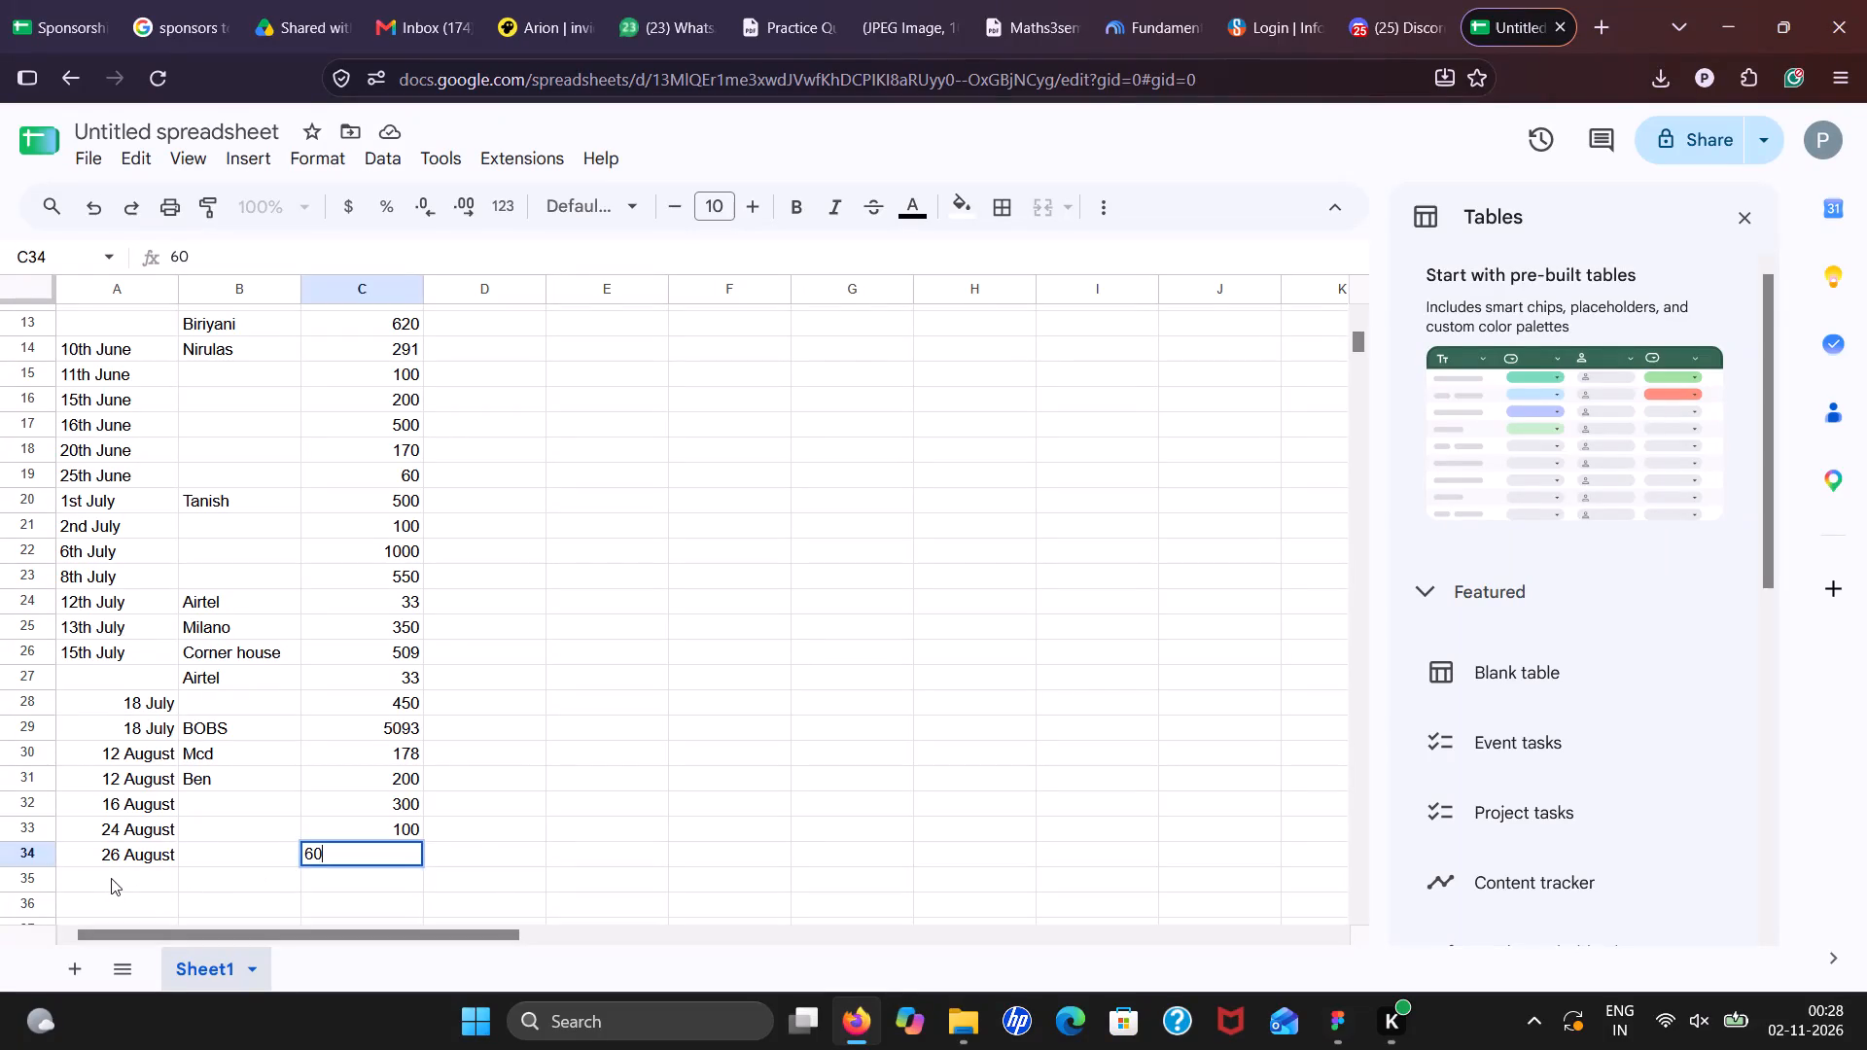
Add an entry in row 35 with day 12 Oct and expenditure 50, leaving the cause blank.
click(113, 879)
text(12)
key(space)
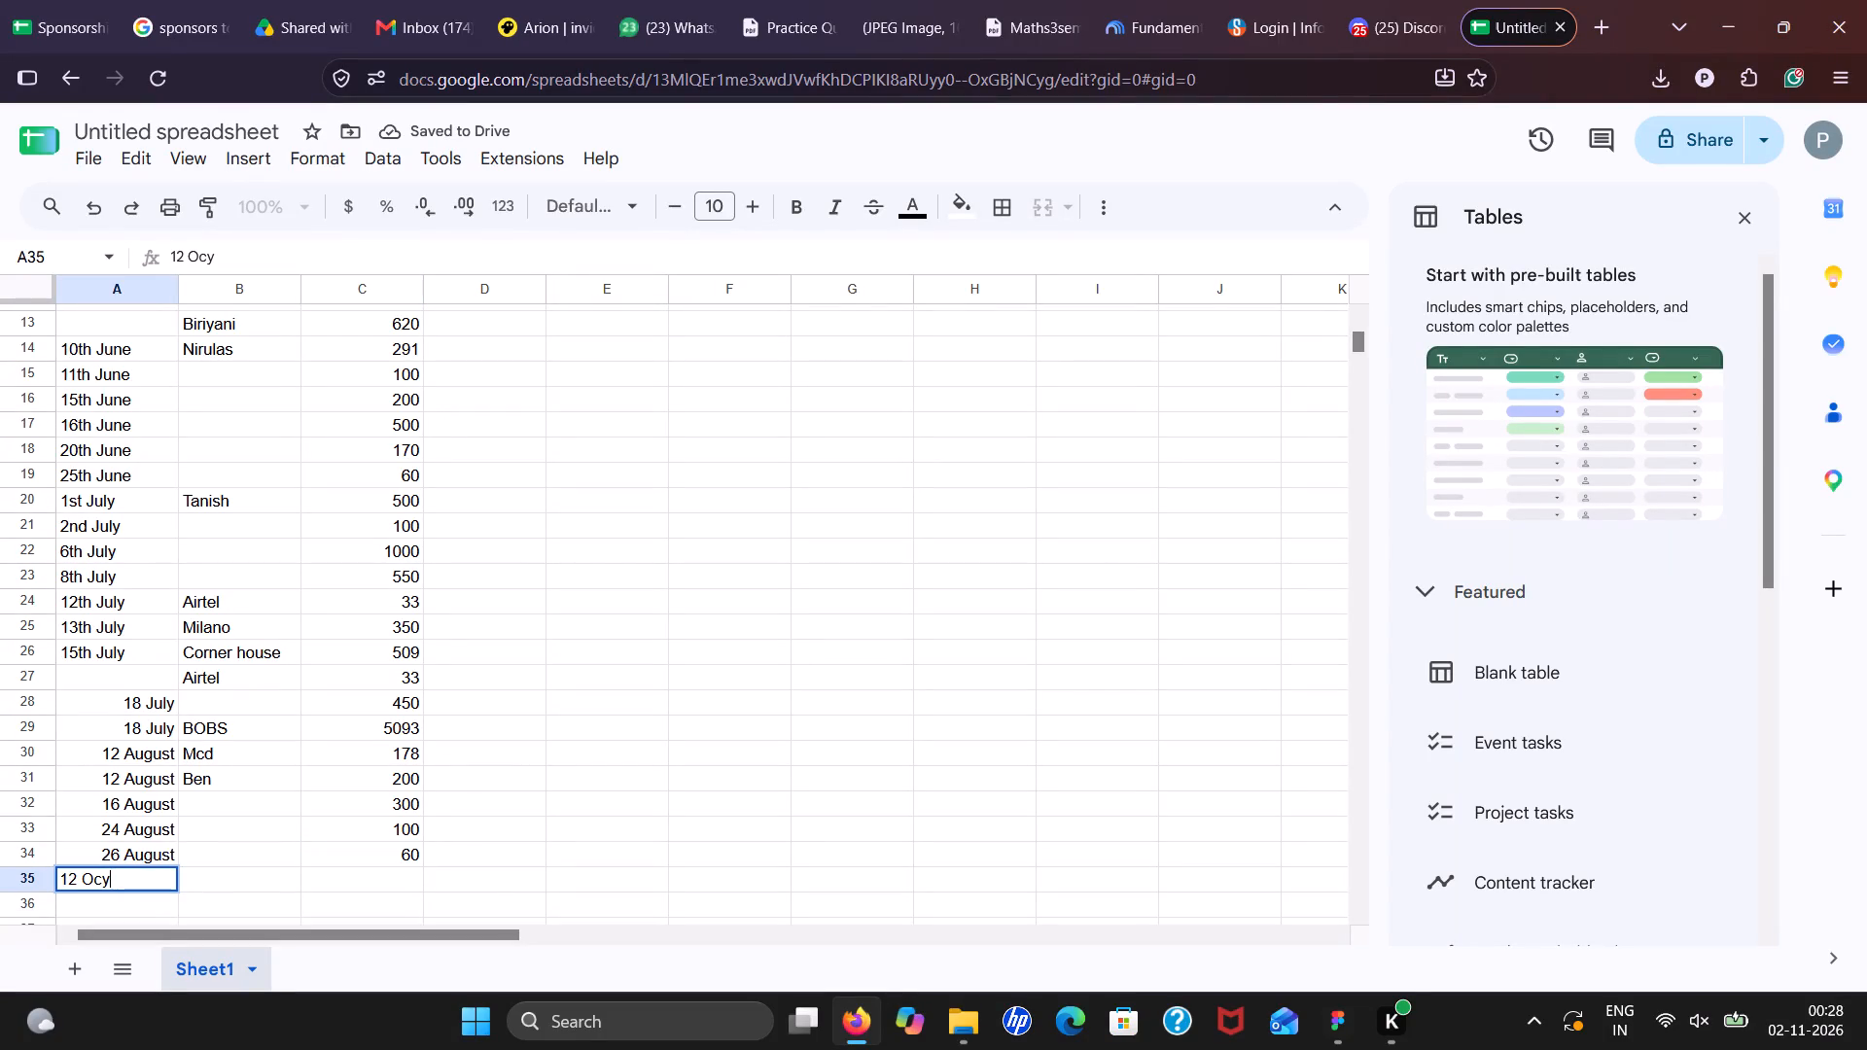
key(BackSpace)
key(t)
click(315, 879)
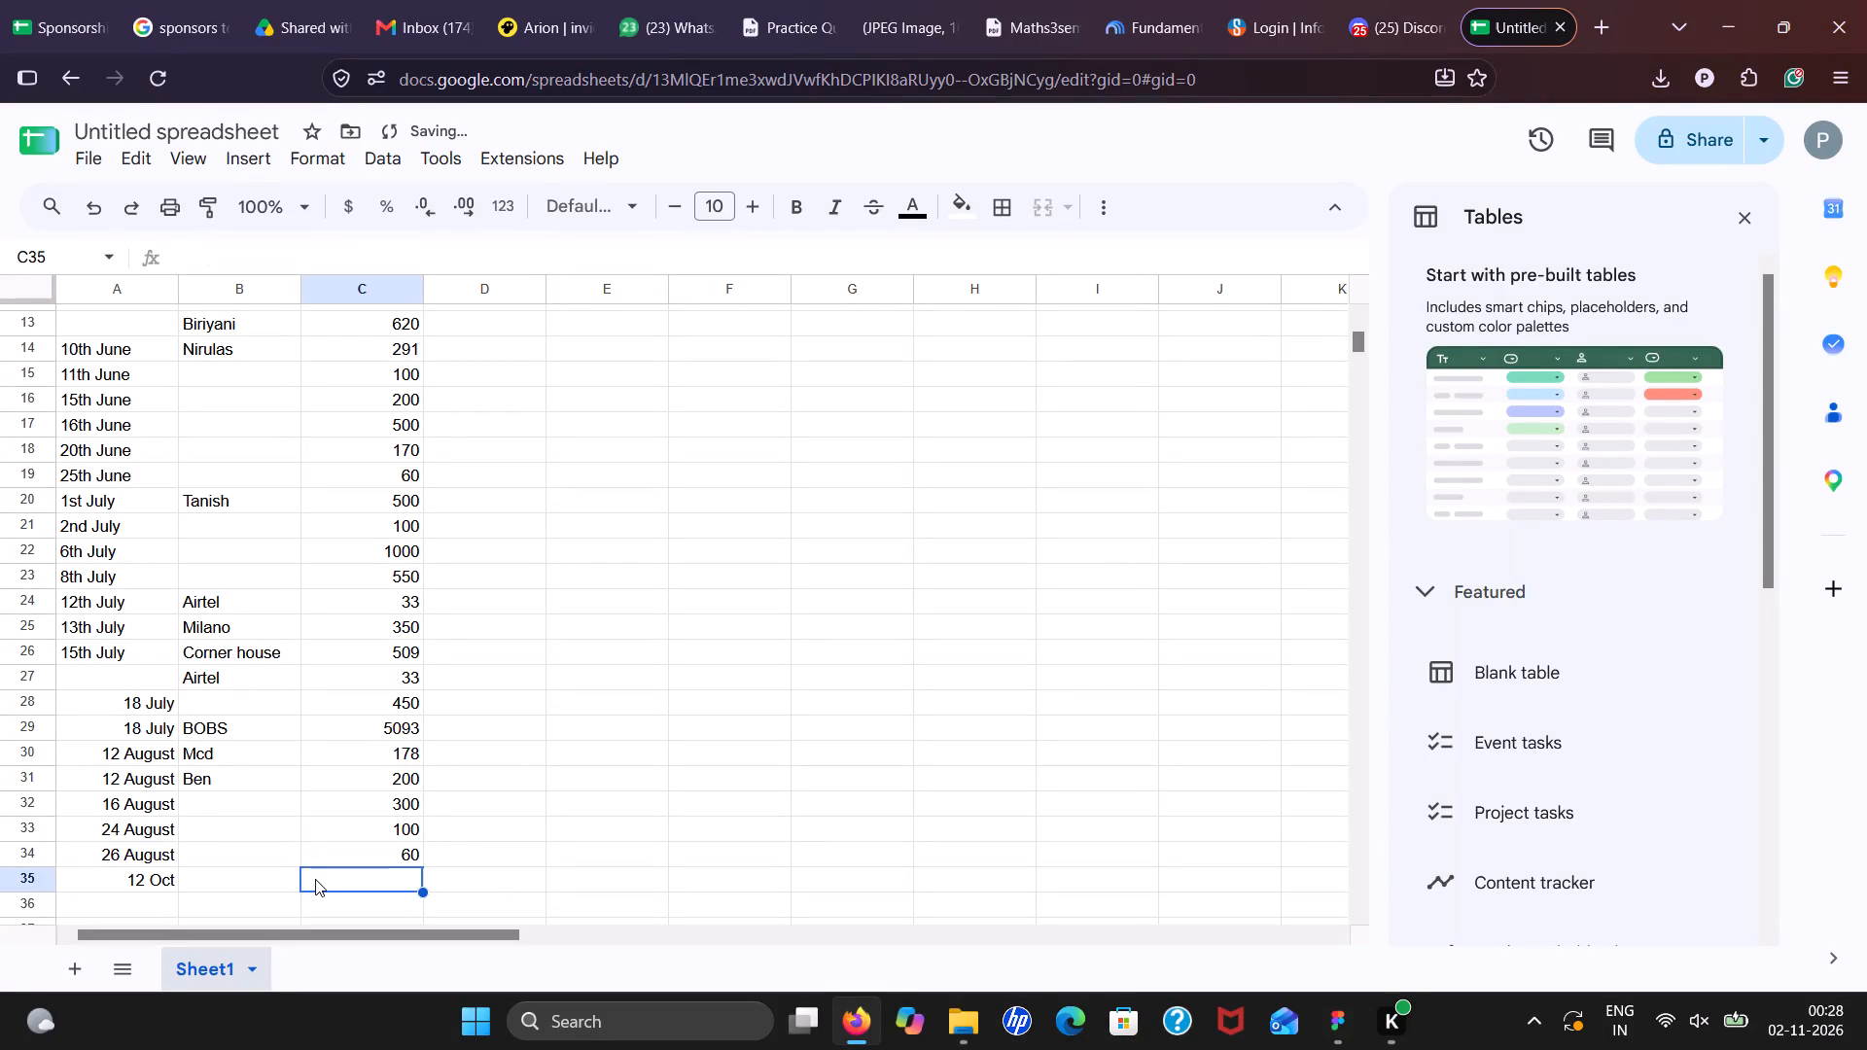
text(50)
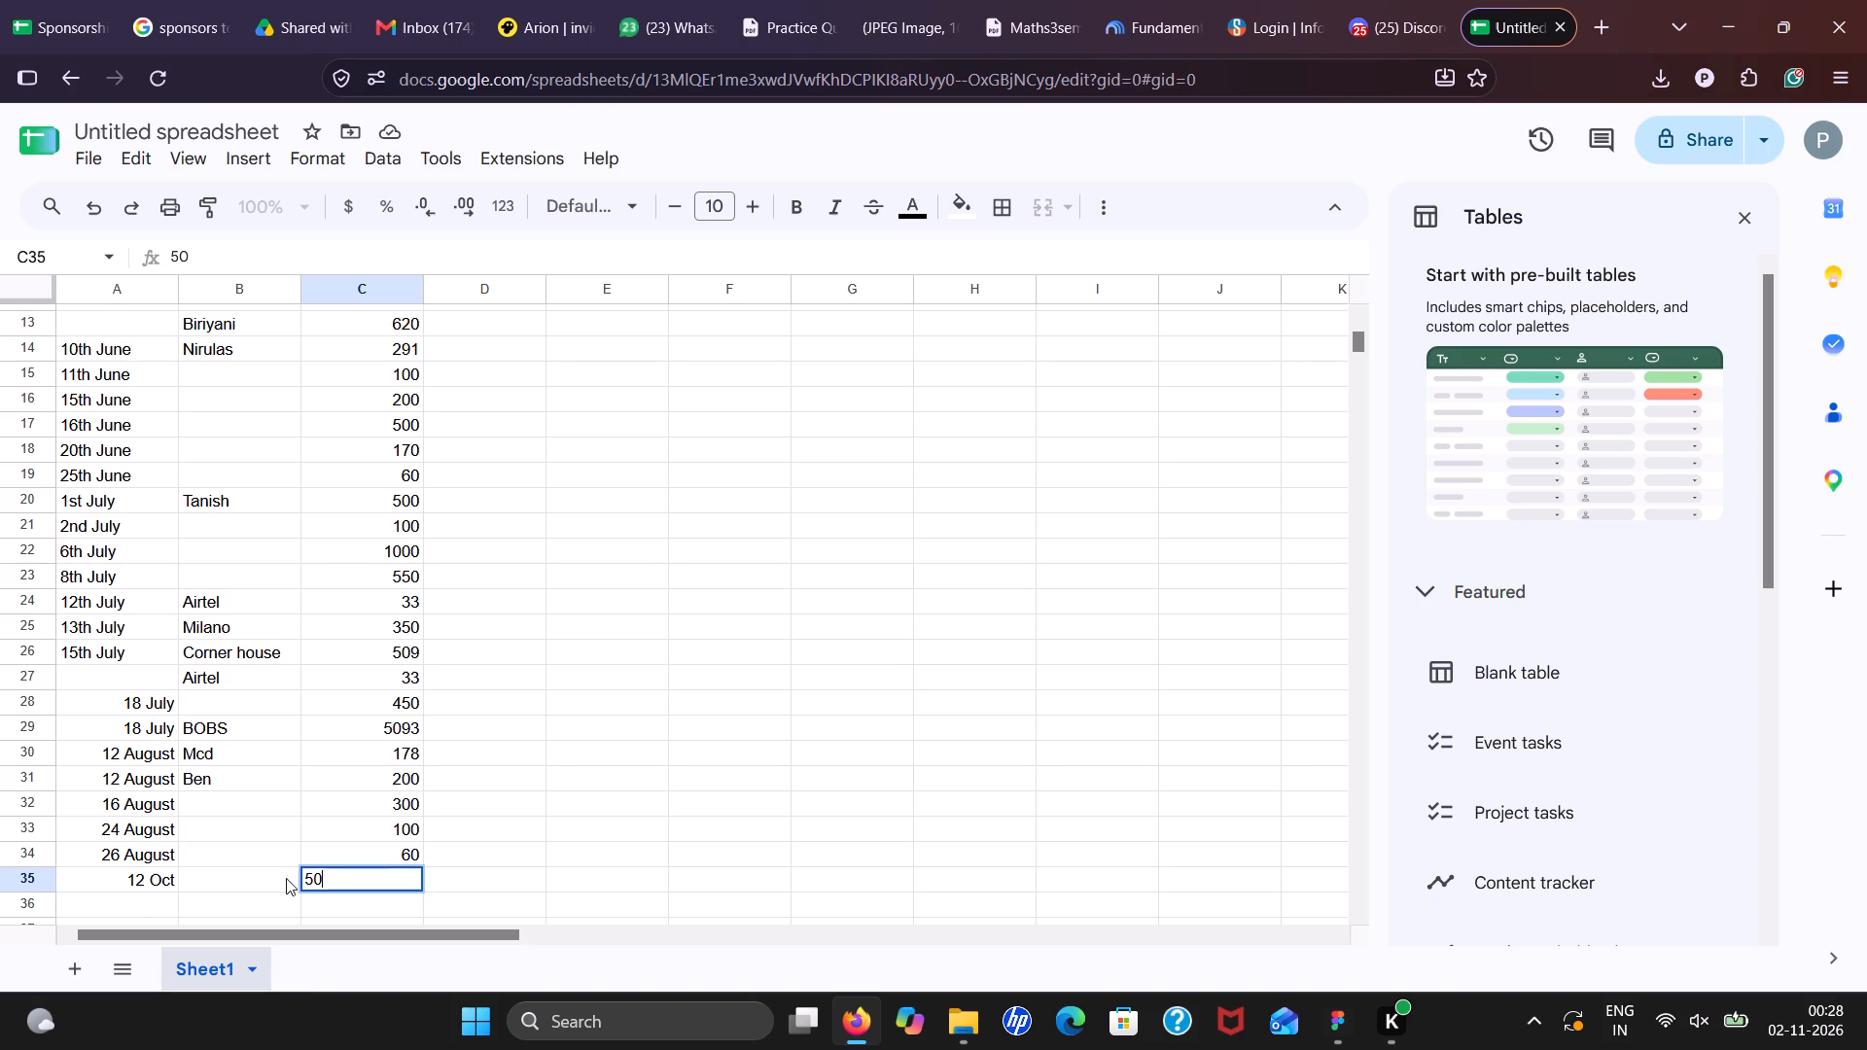
Add an entry in row 36 with day 22nd Oct, cause Ben and expenditure 50.
click(127, 900)
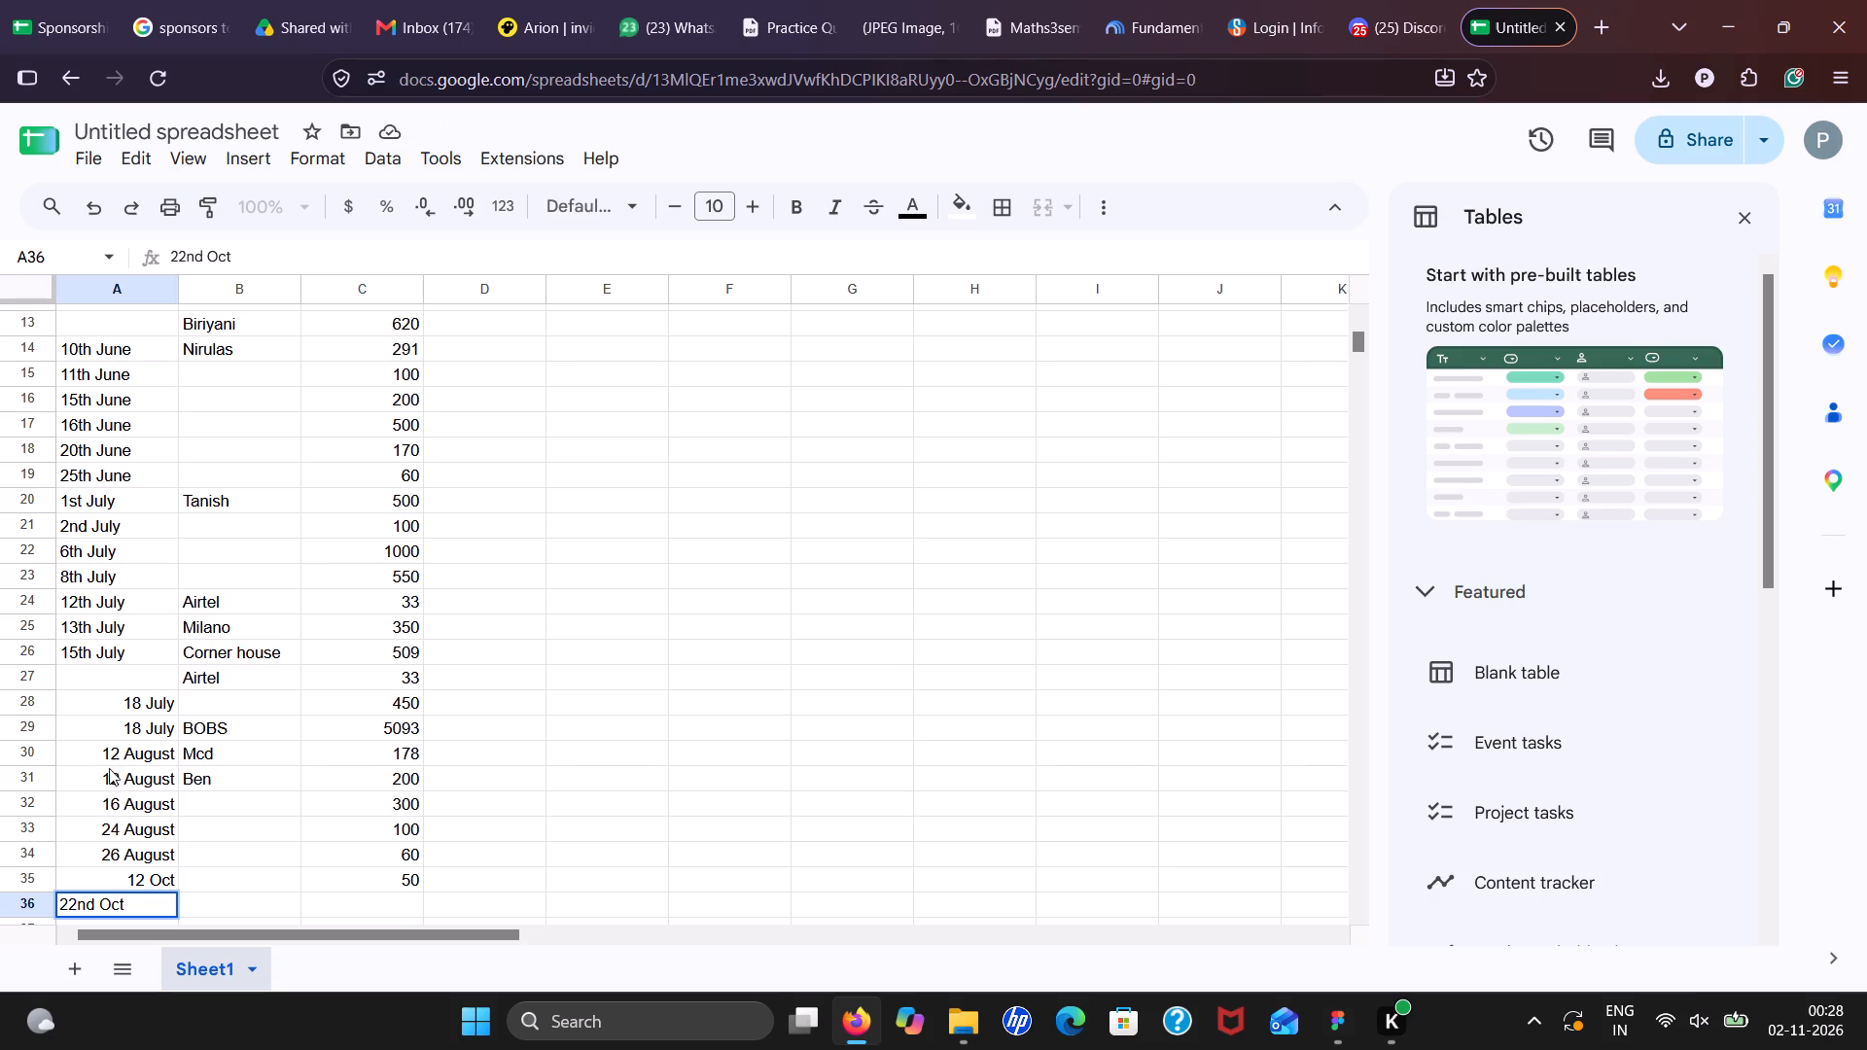
click(142, 698)
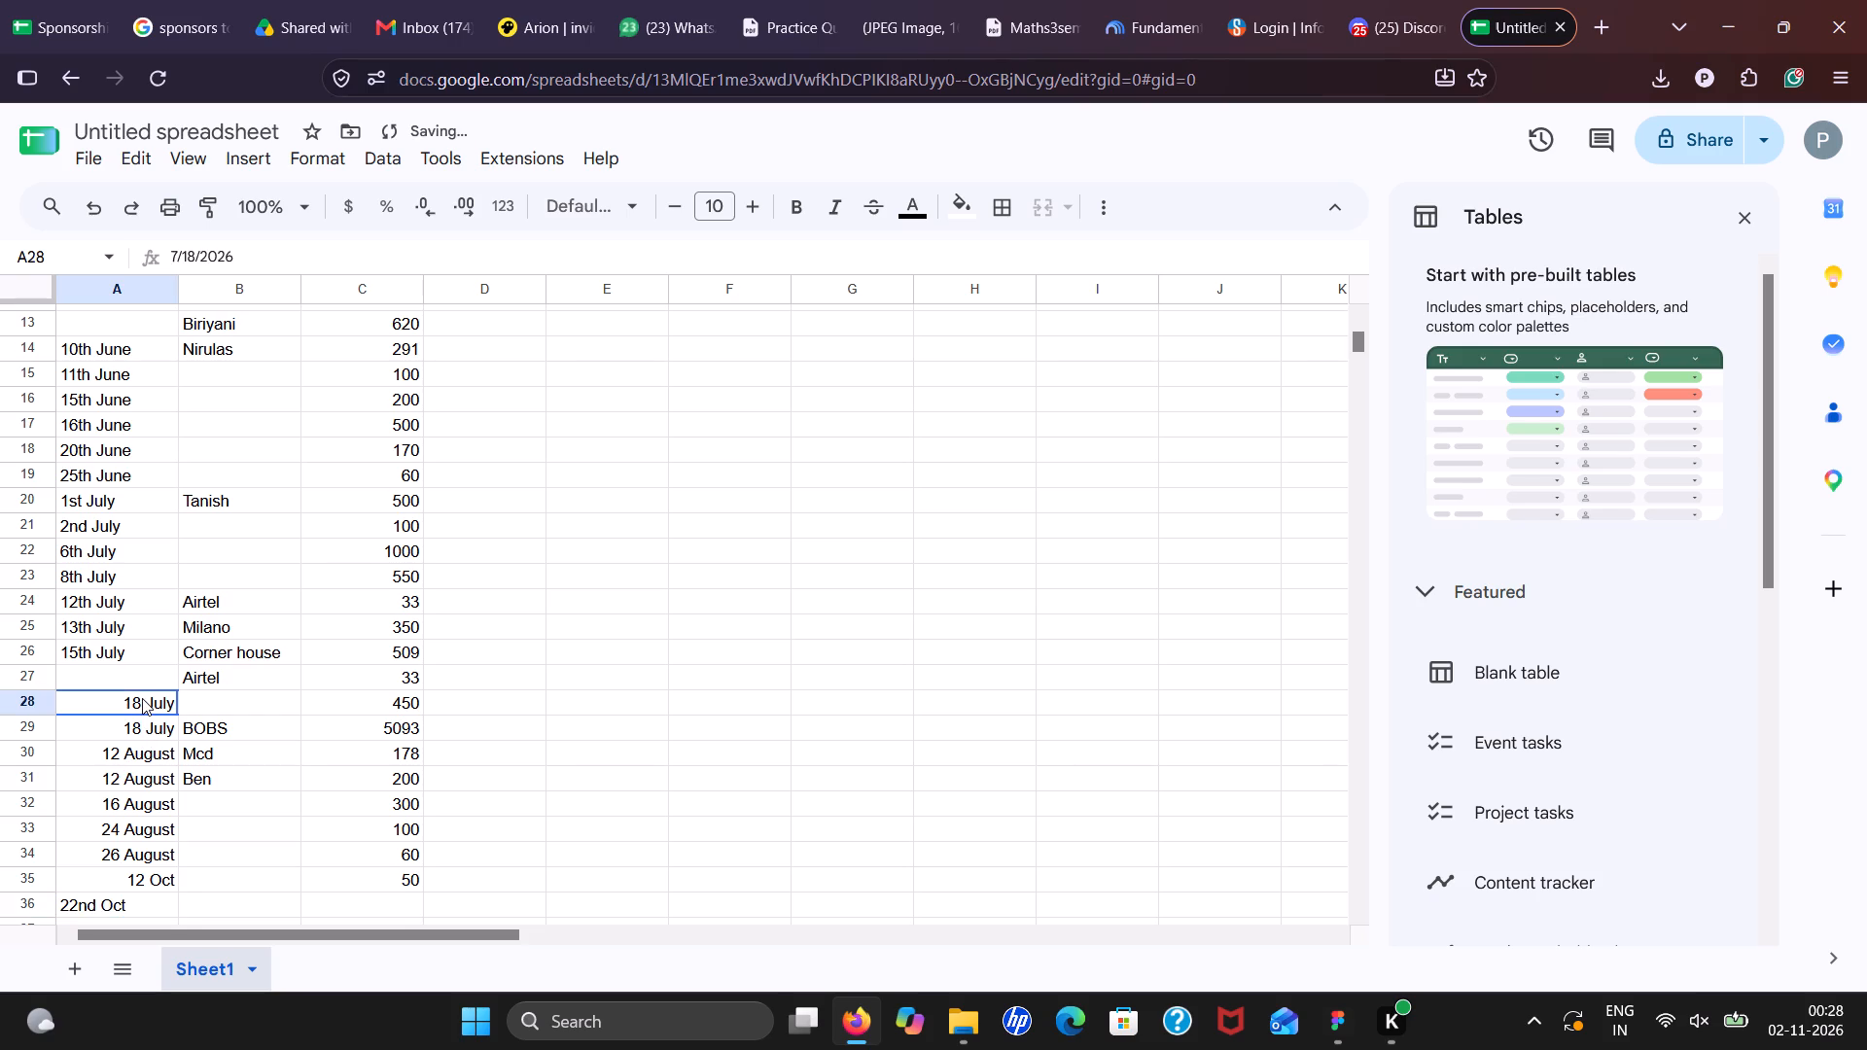
click(142, 698)
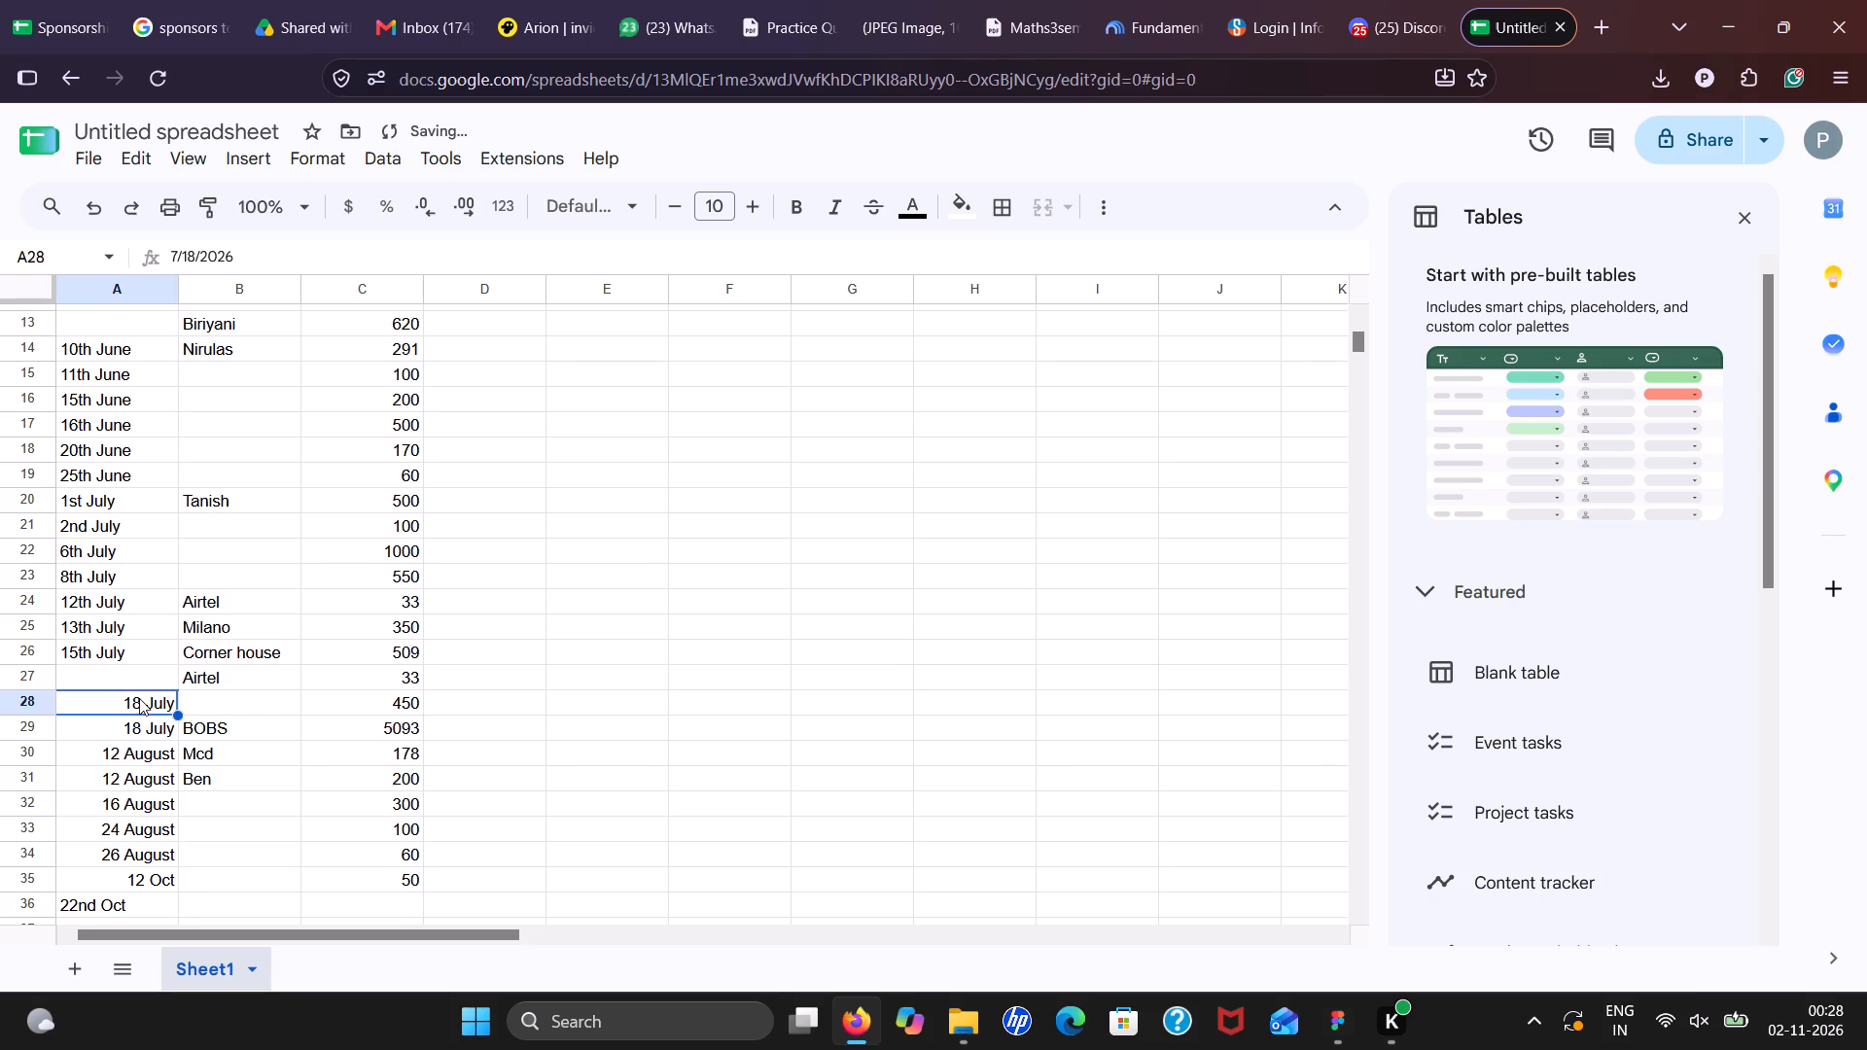
click(141, 698)
click(141, 698)
click(405, 895)
scroll(405, 895, down, 1)
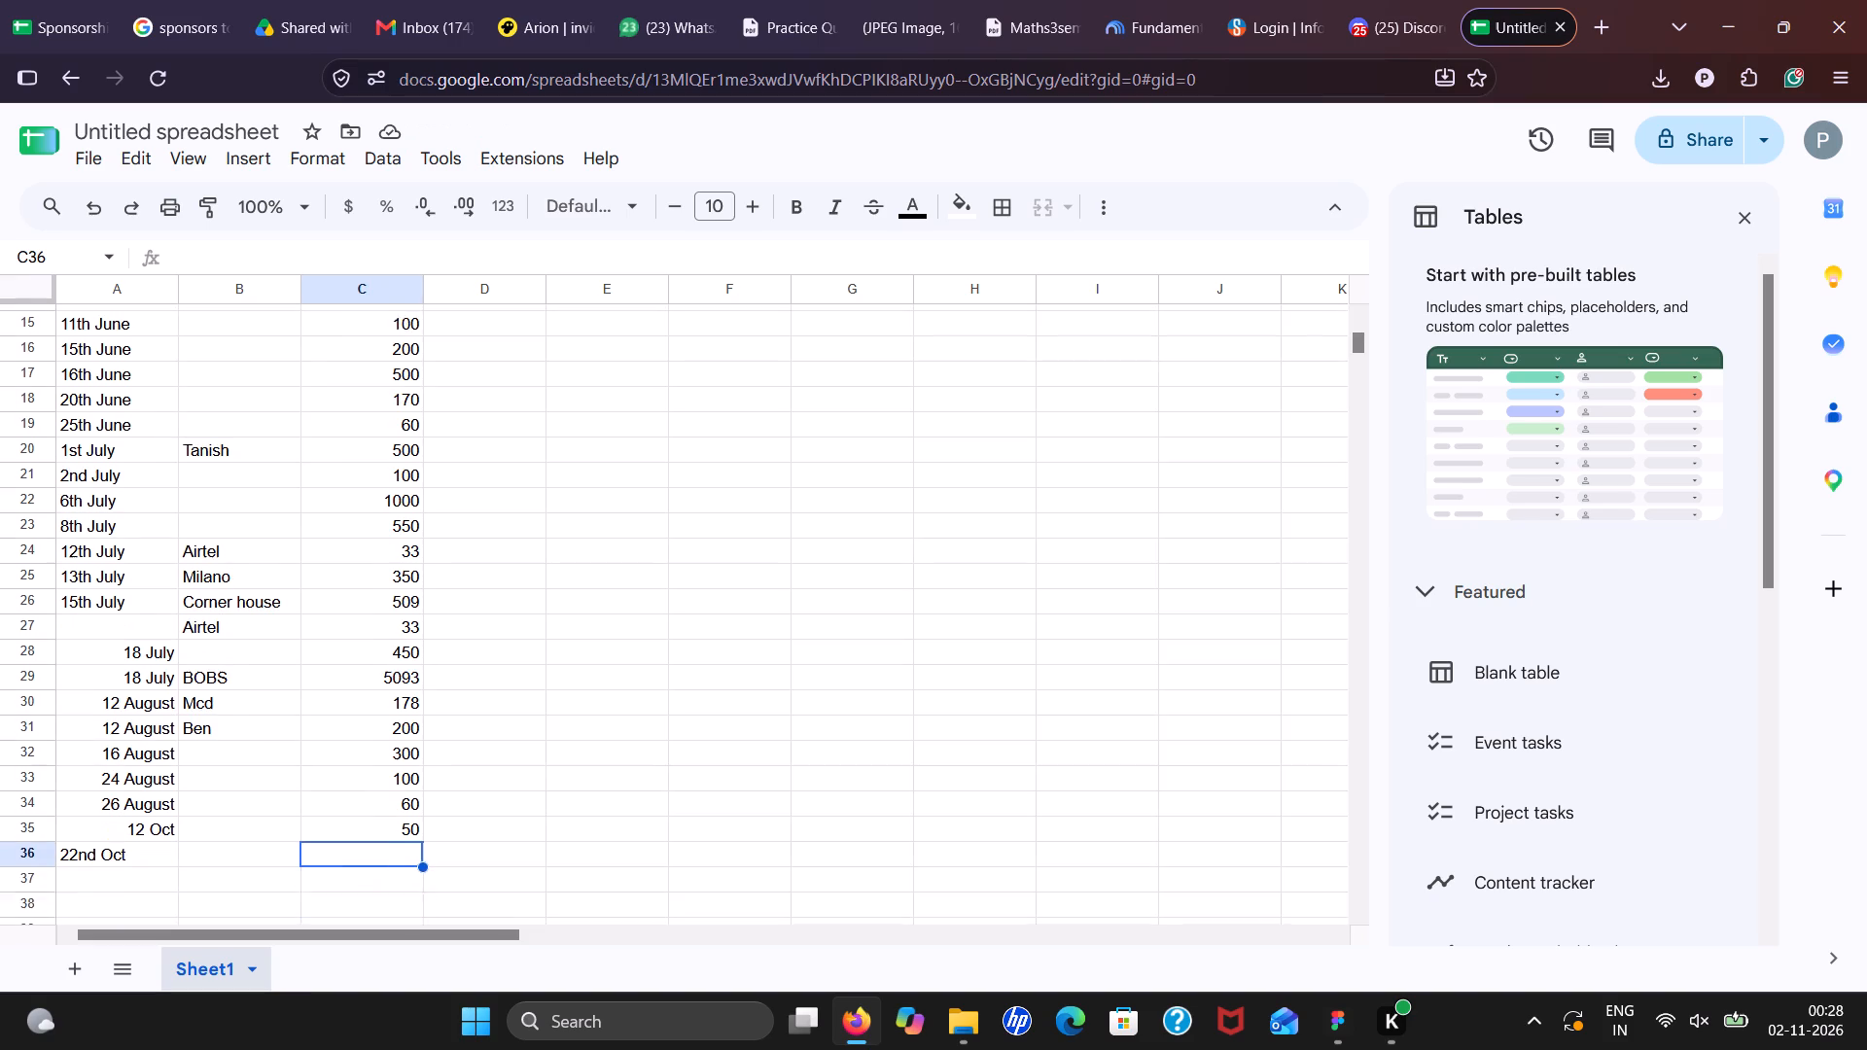
scroll(405, 895, down, 1)
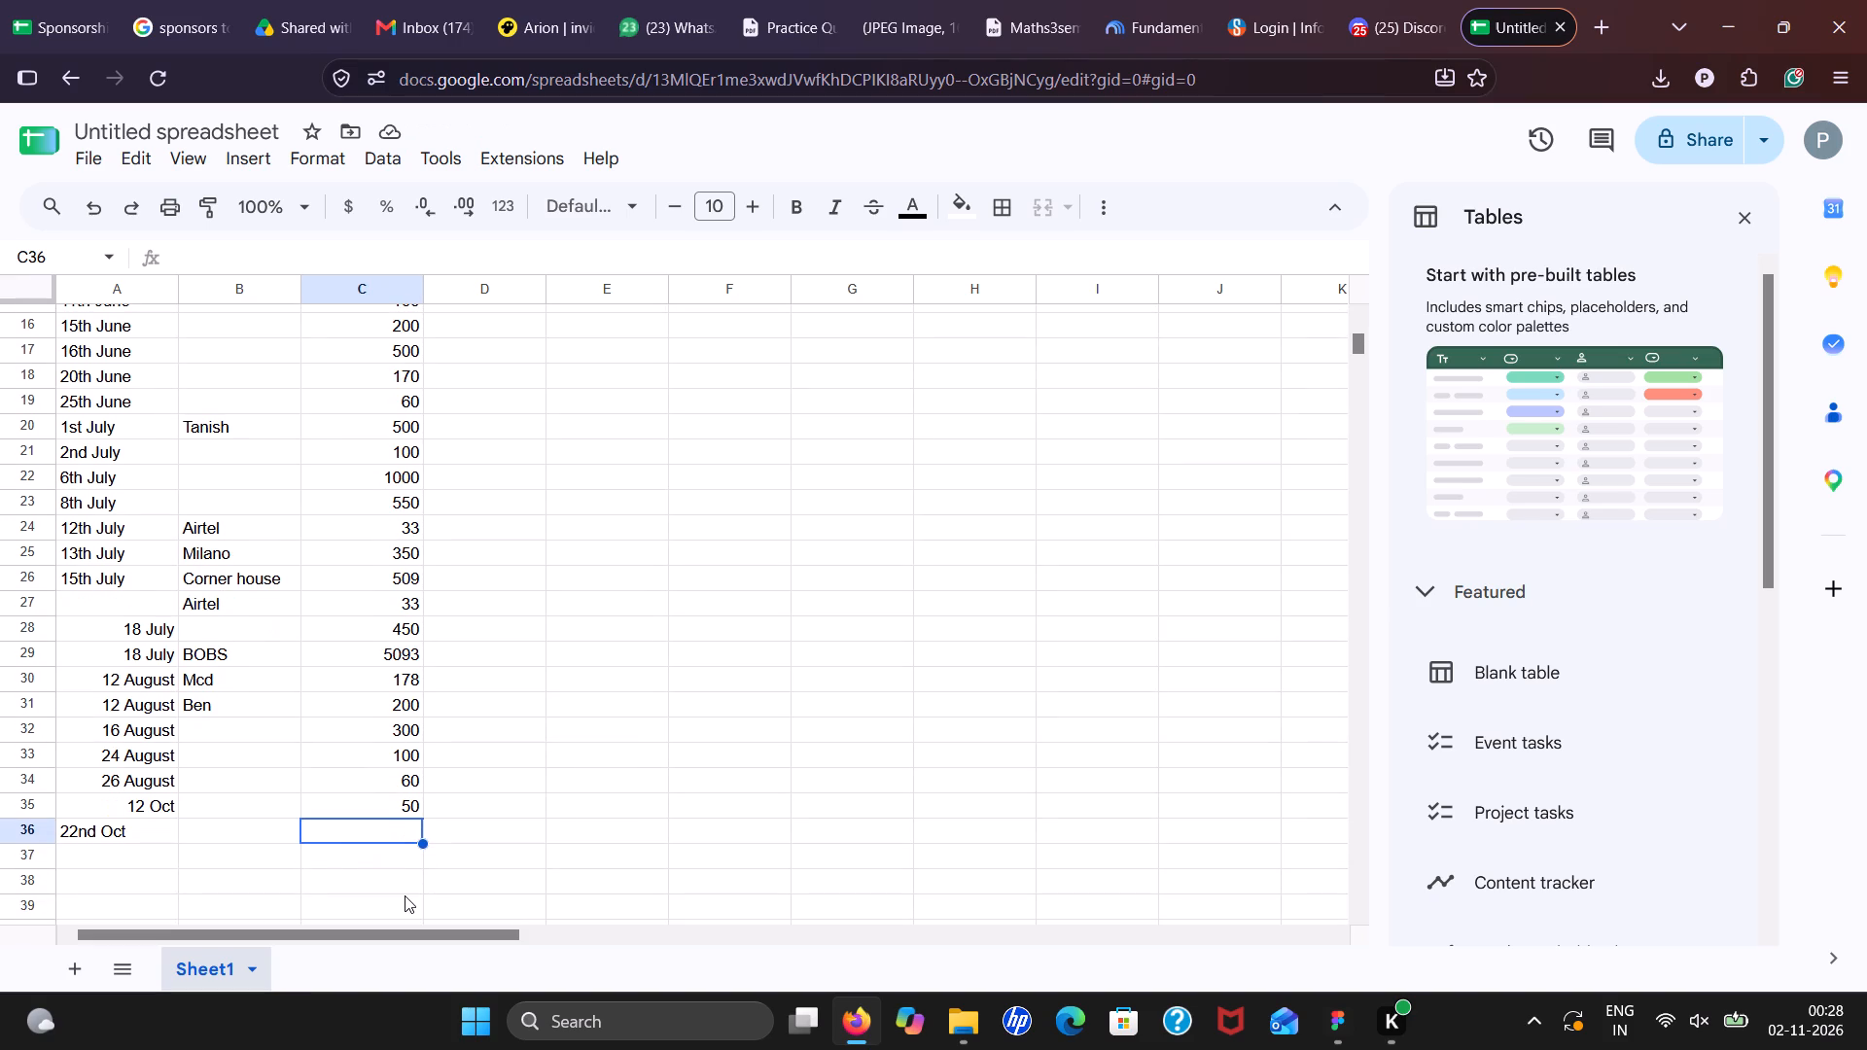
text(50)
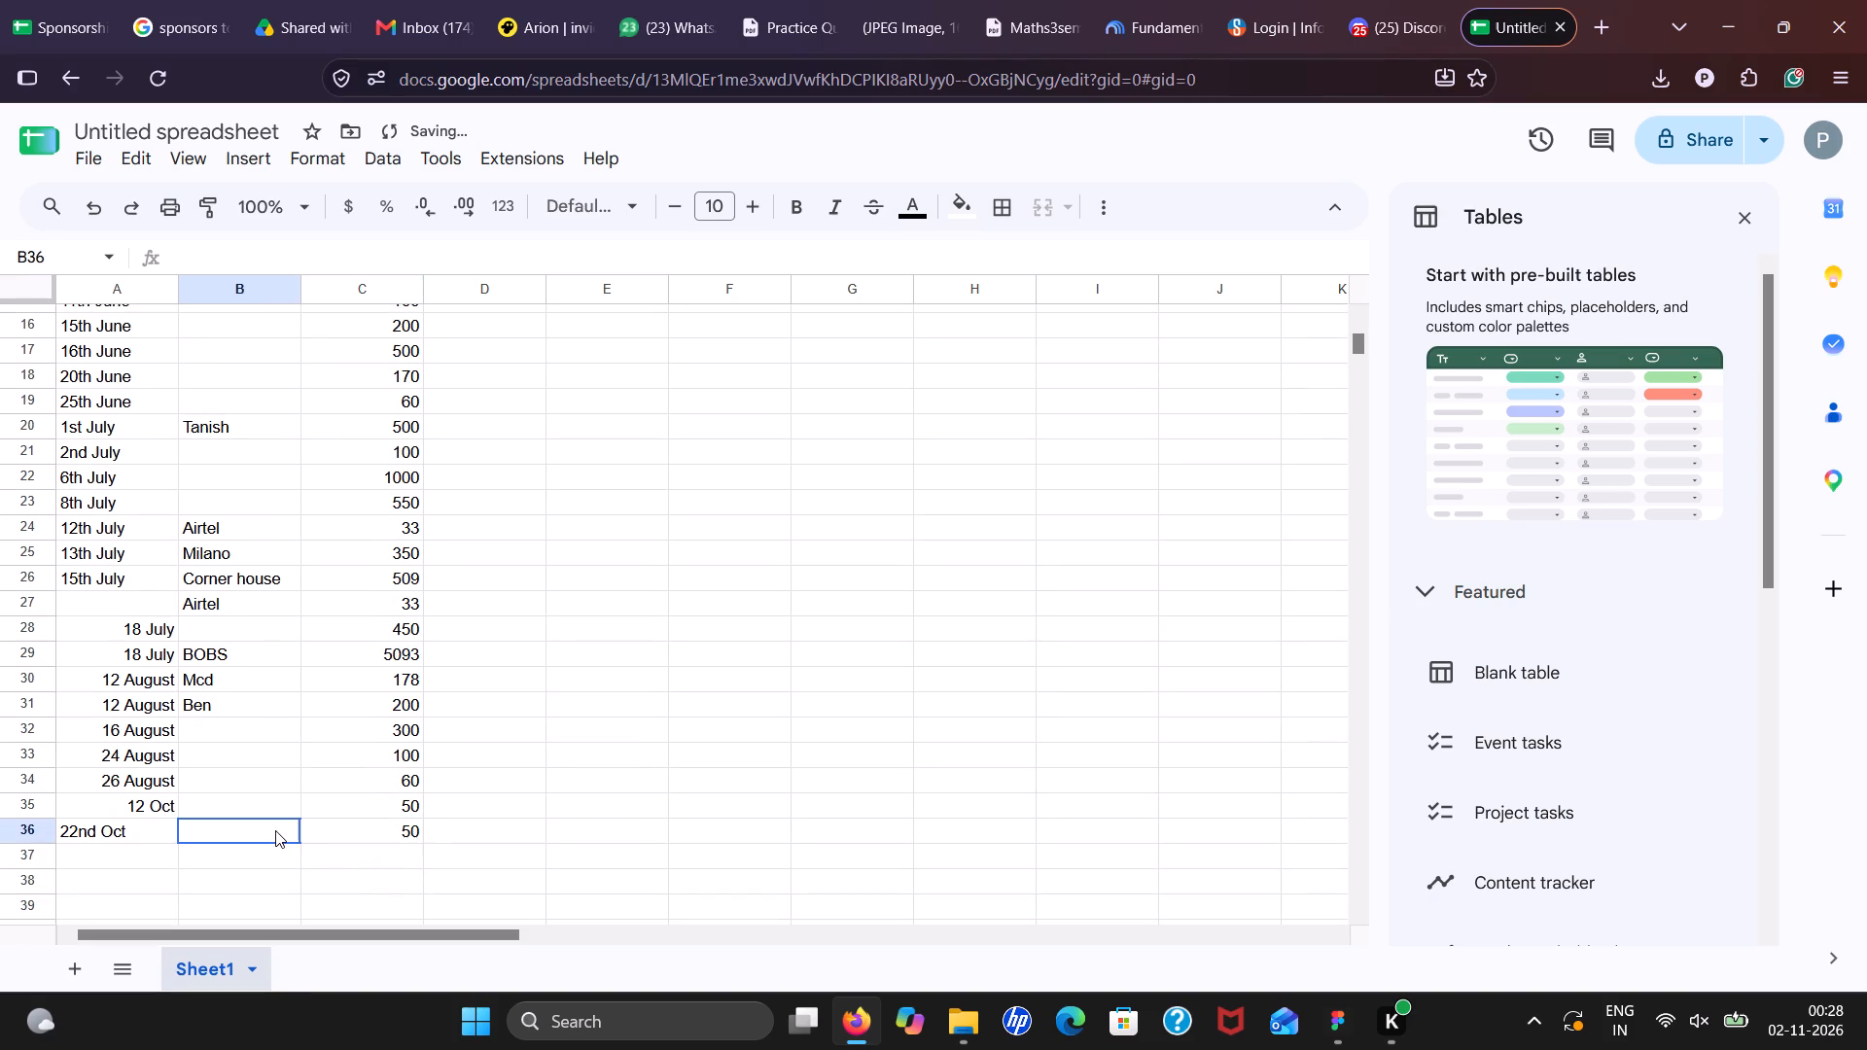
text(en)
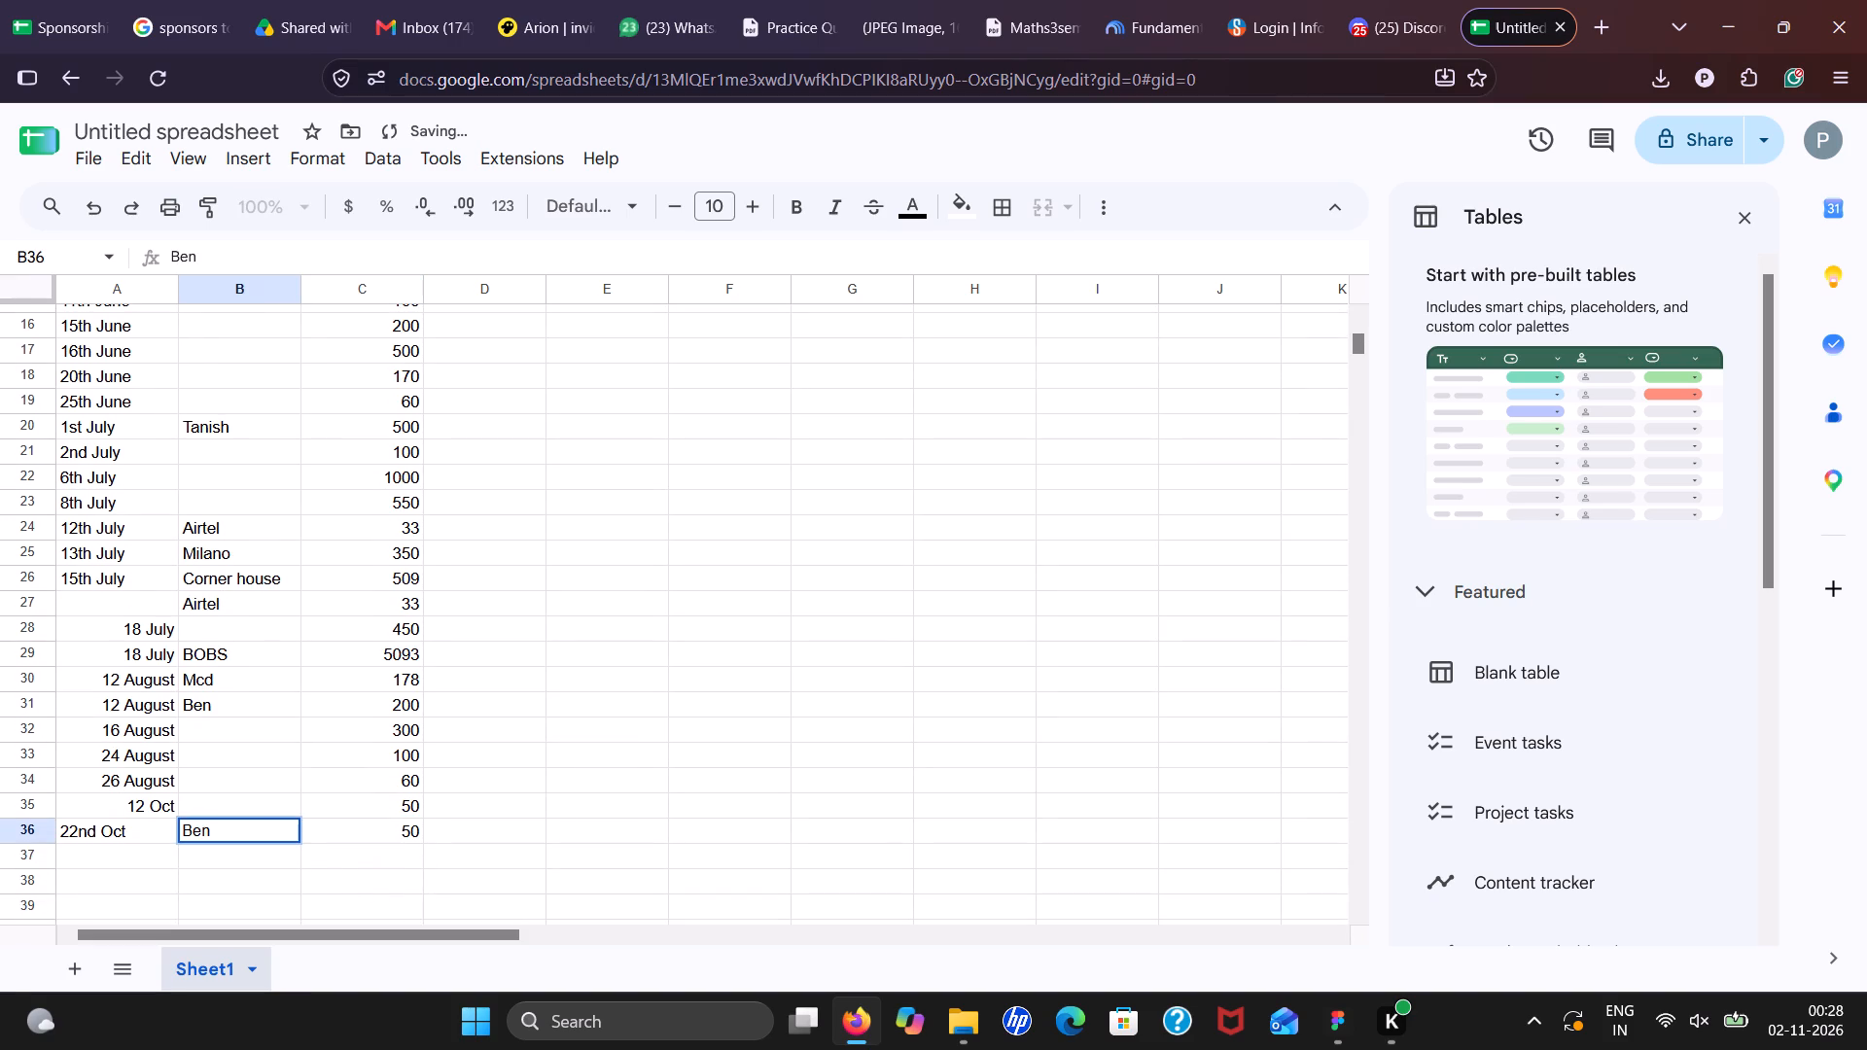
Enter Puni as the cause for the 24 August and 26 August entries in rows 33 and 34.
click(232, 733)
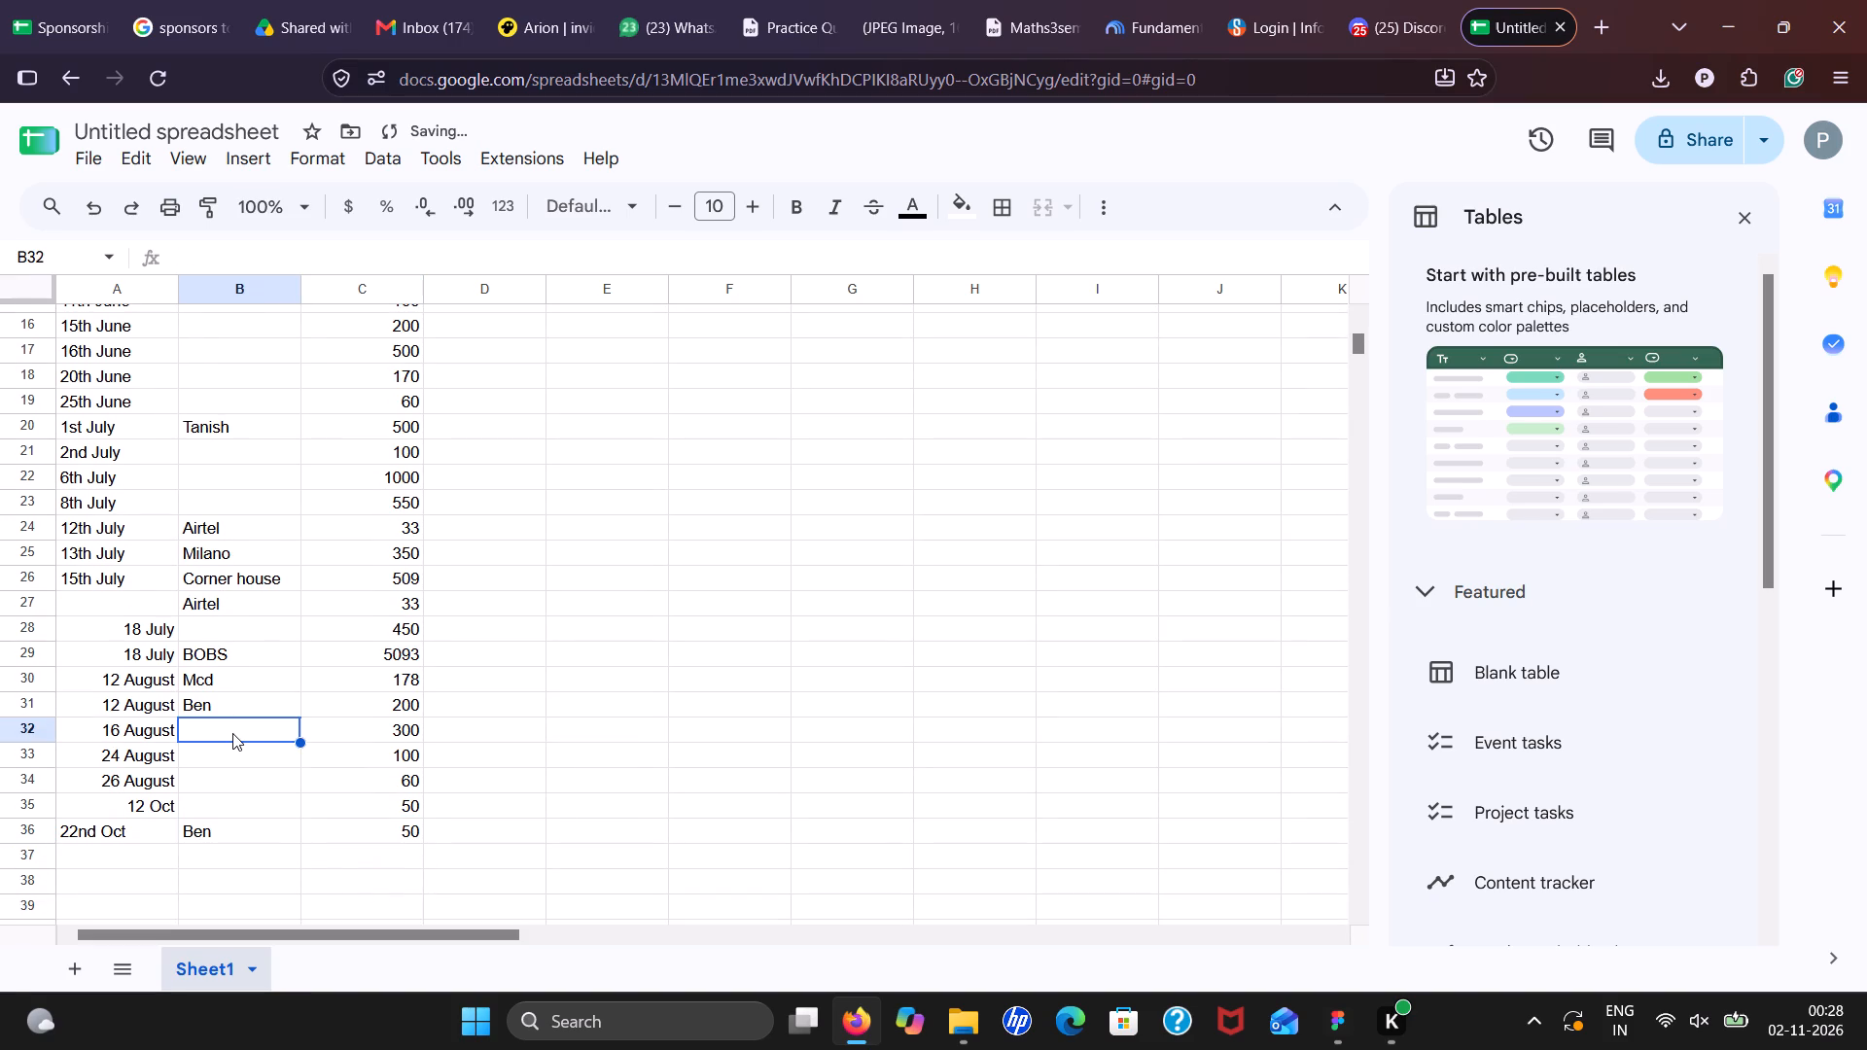
click(228, 752)
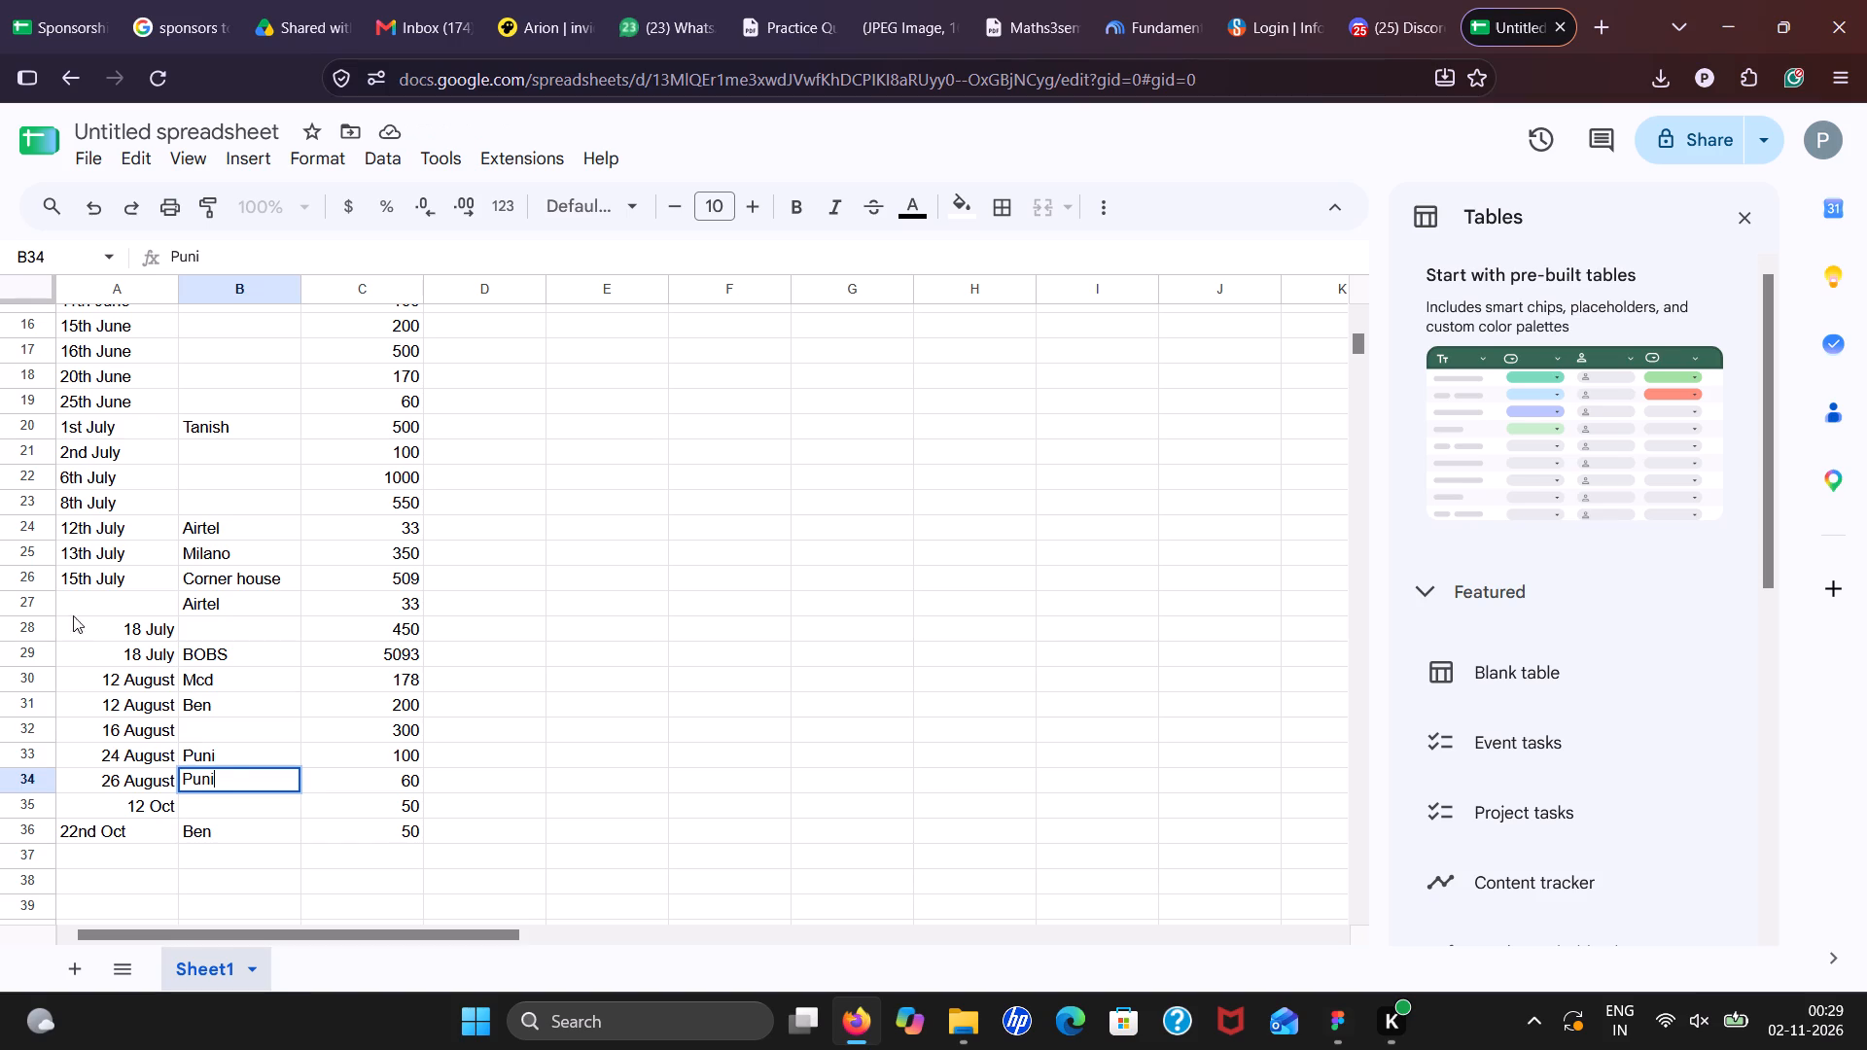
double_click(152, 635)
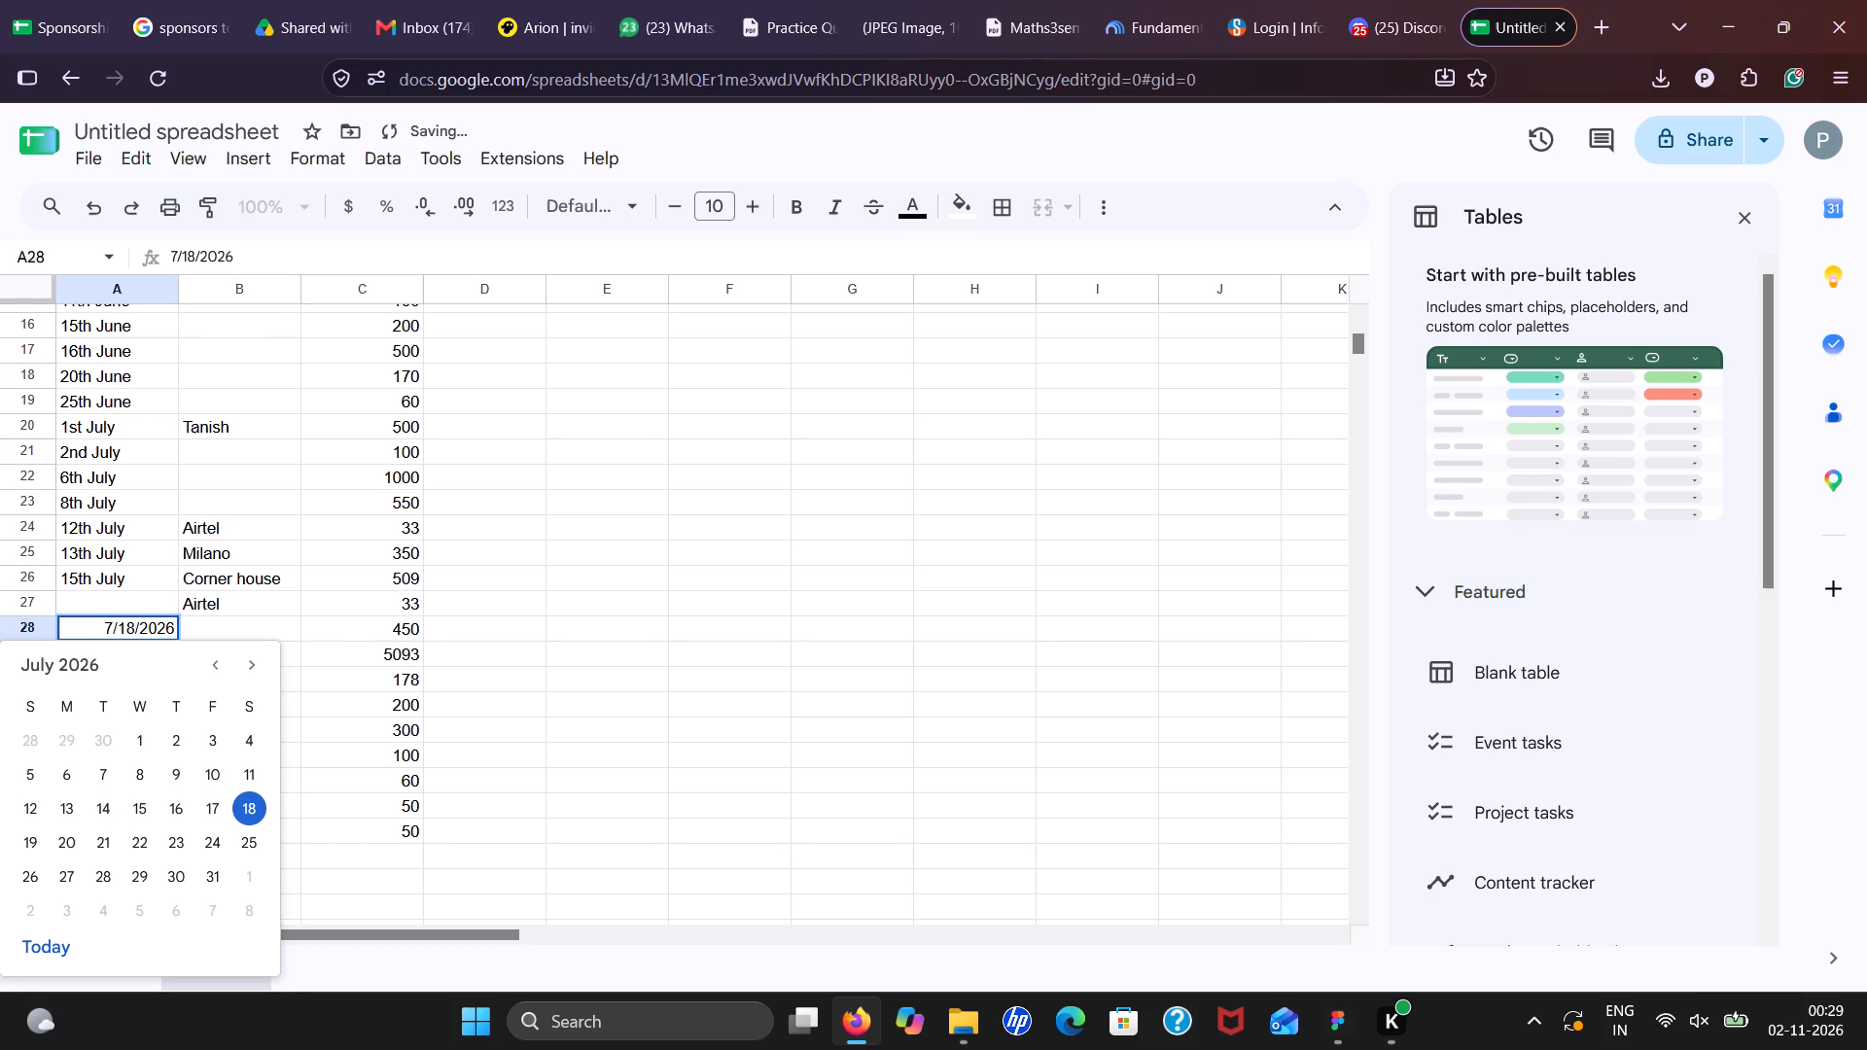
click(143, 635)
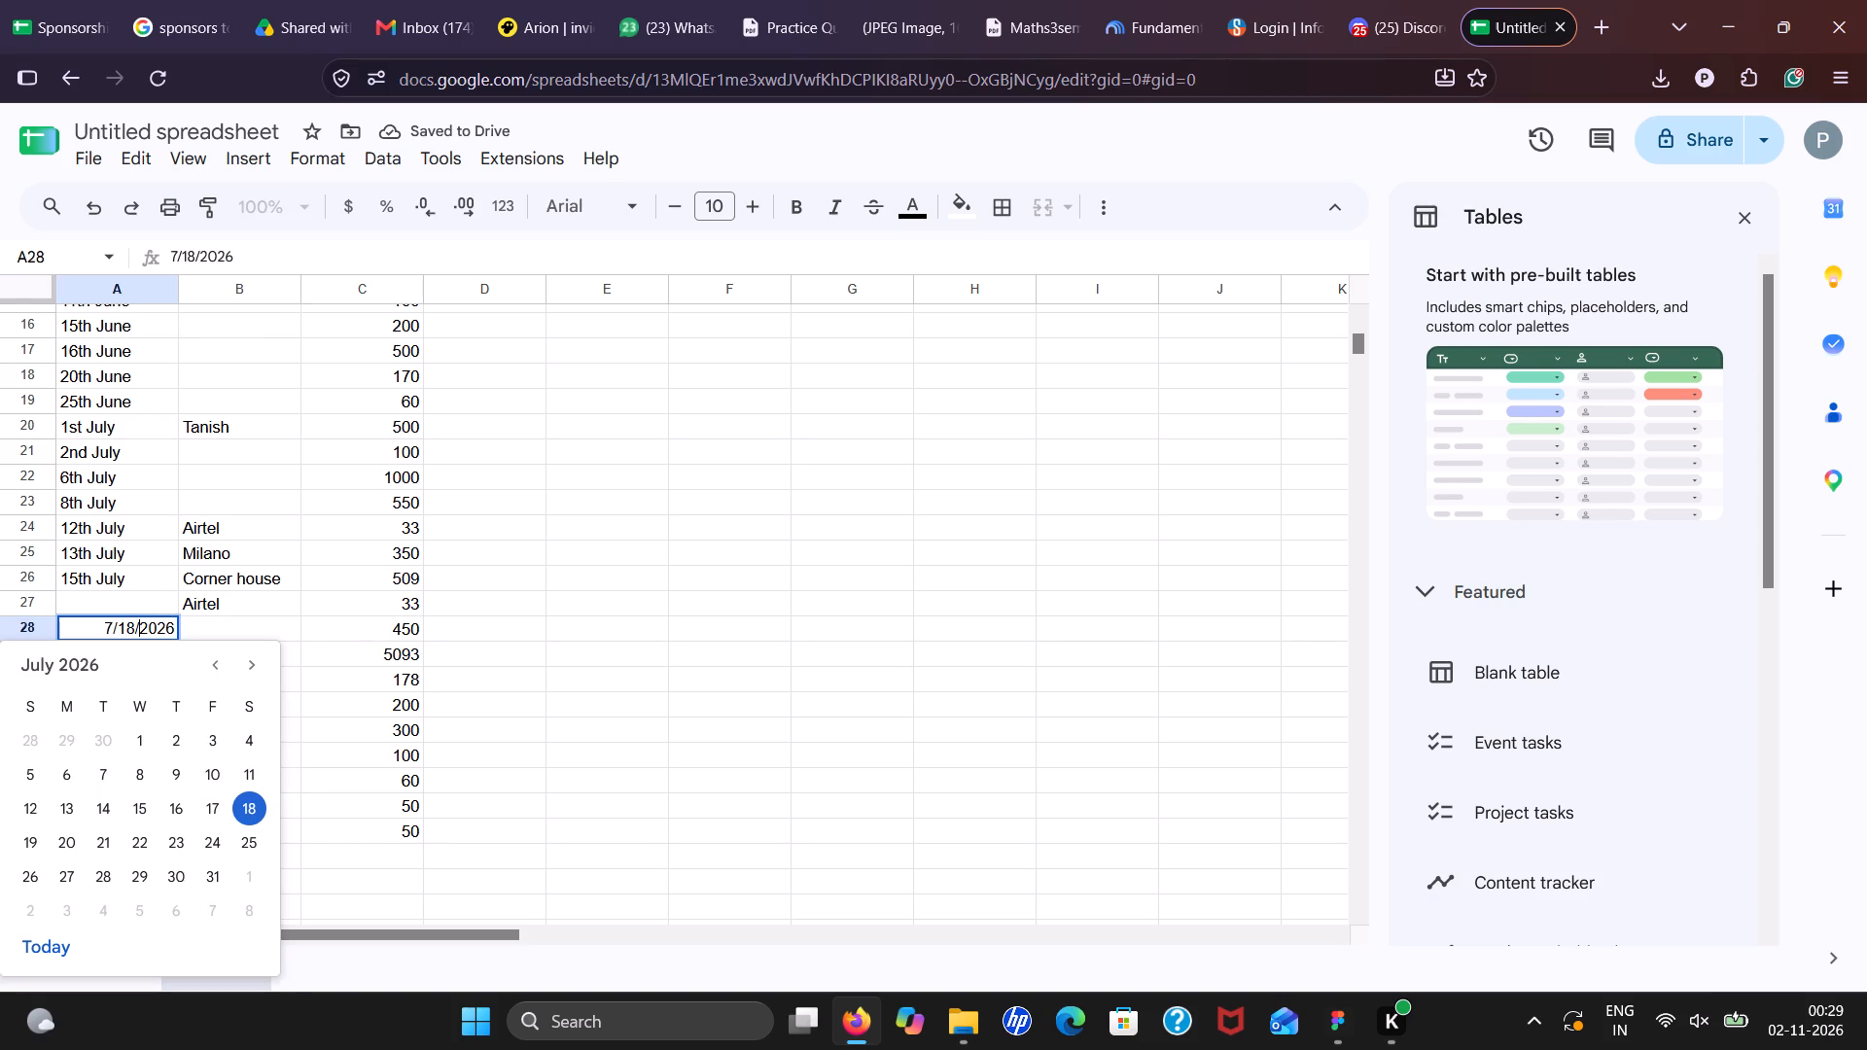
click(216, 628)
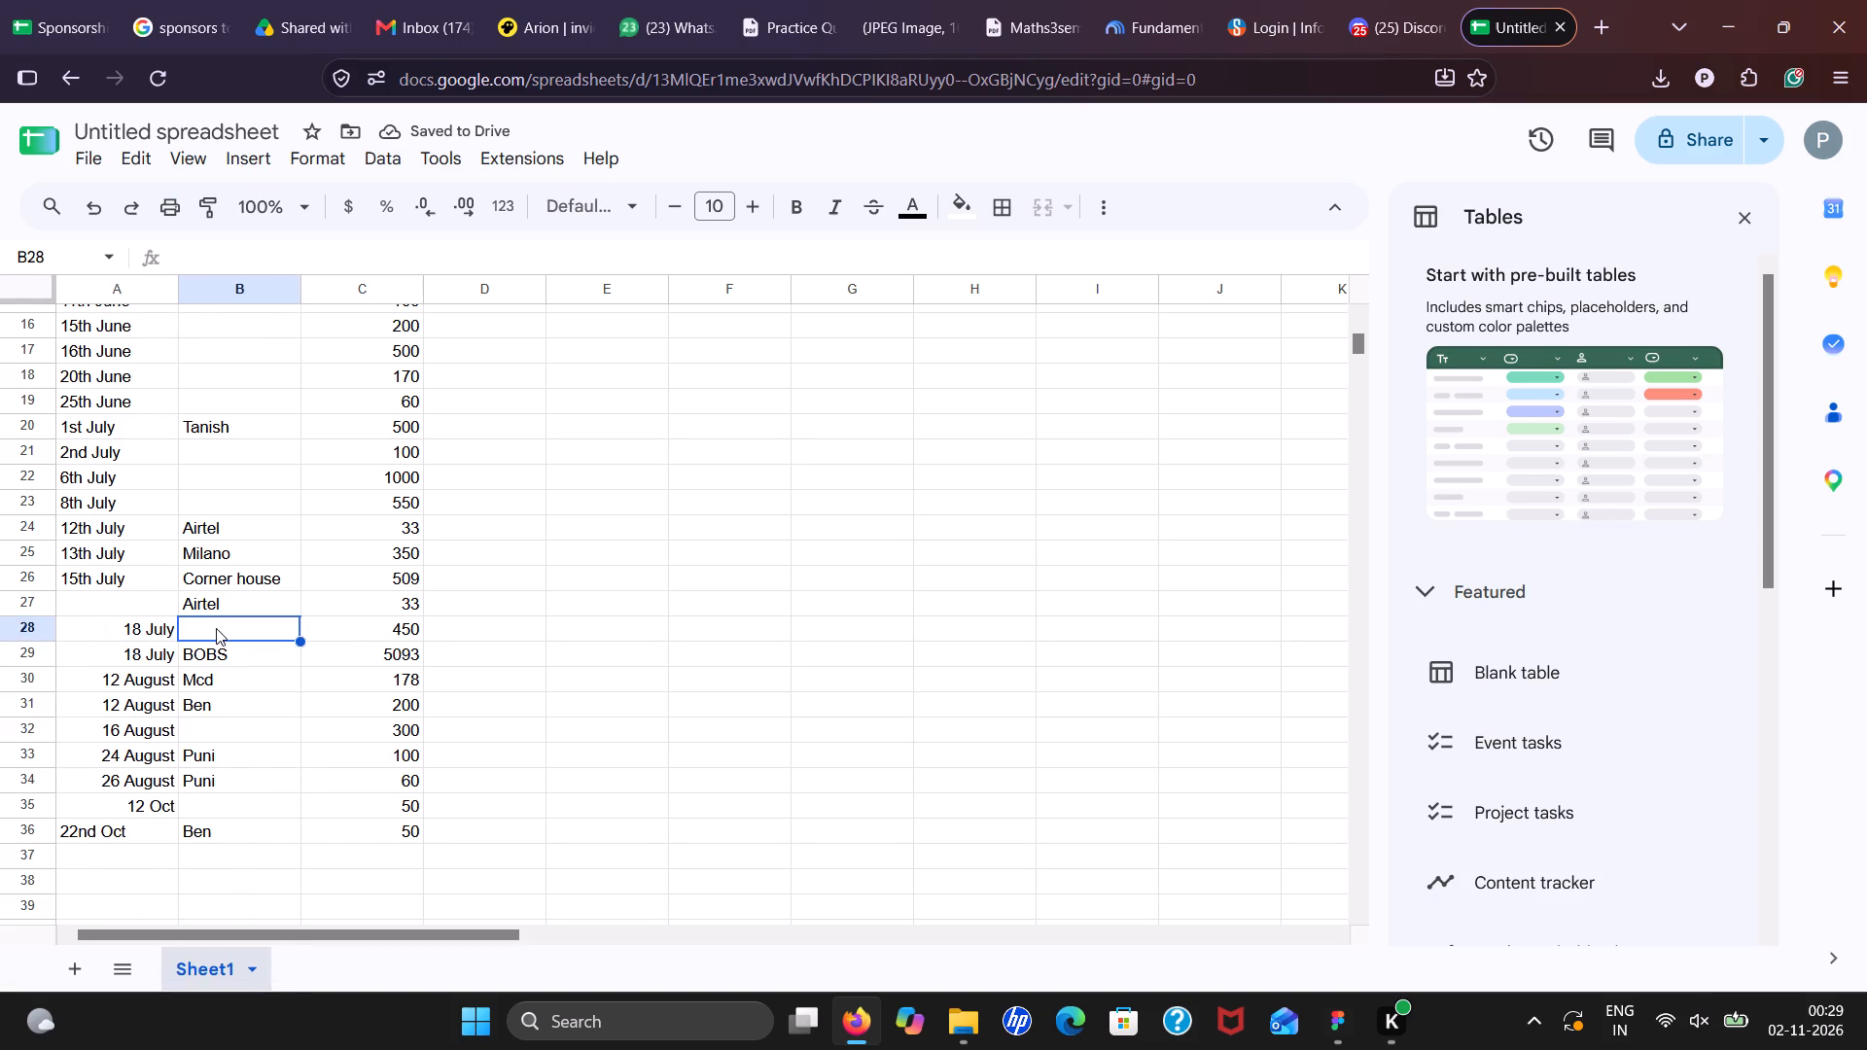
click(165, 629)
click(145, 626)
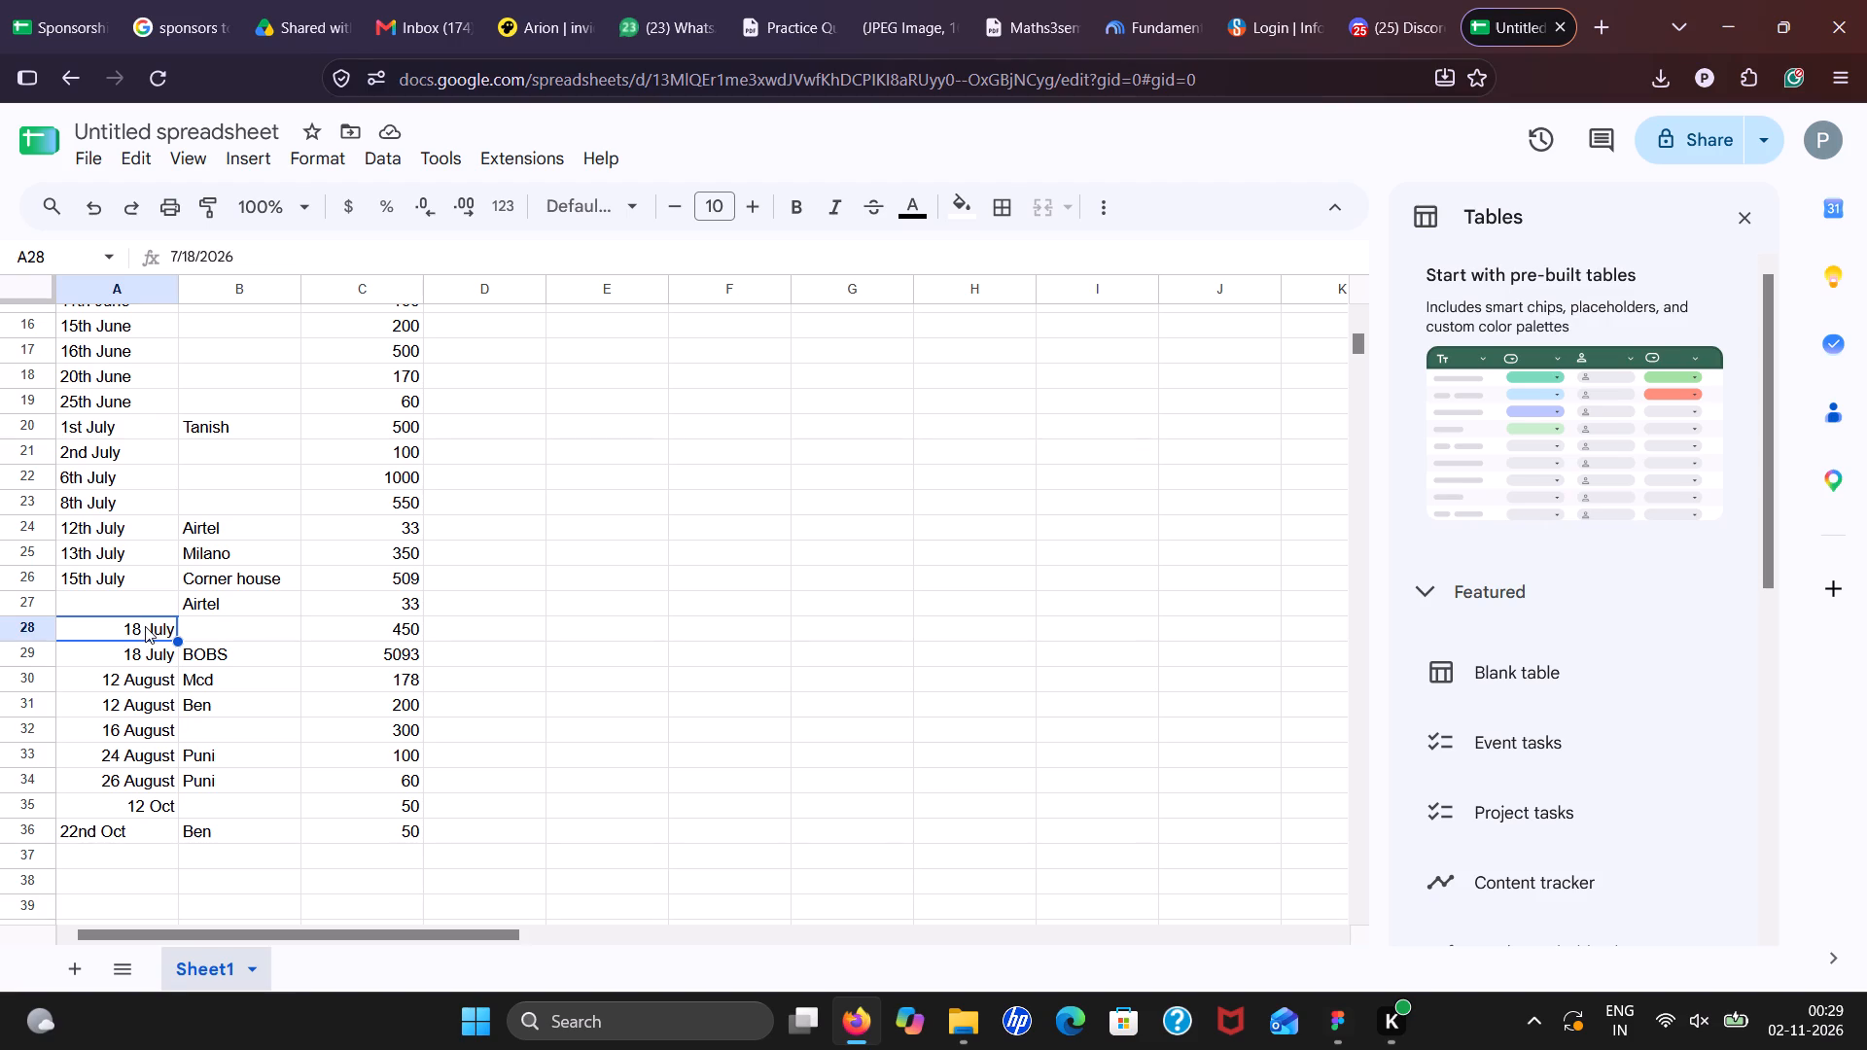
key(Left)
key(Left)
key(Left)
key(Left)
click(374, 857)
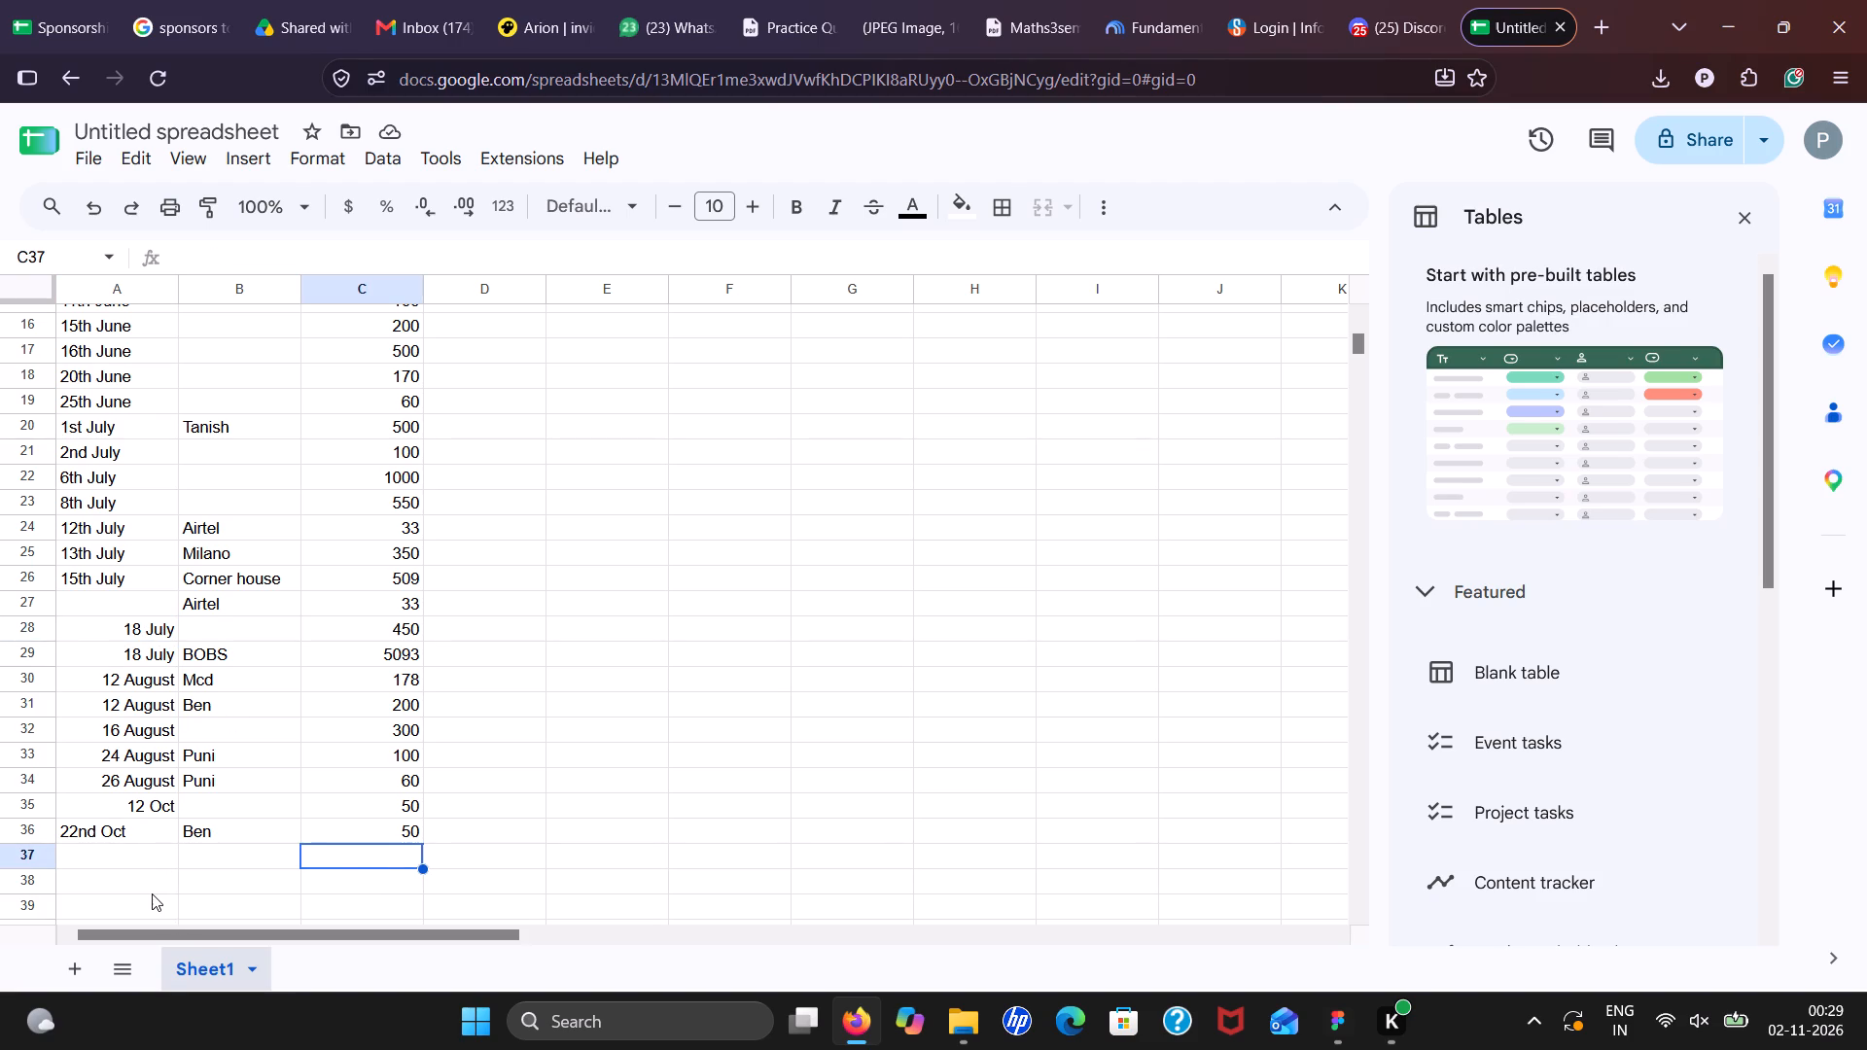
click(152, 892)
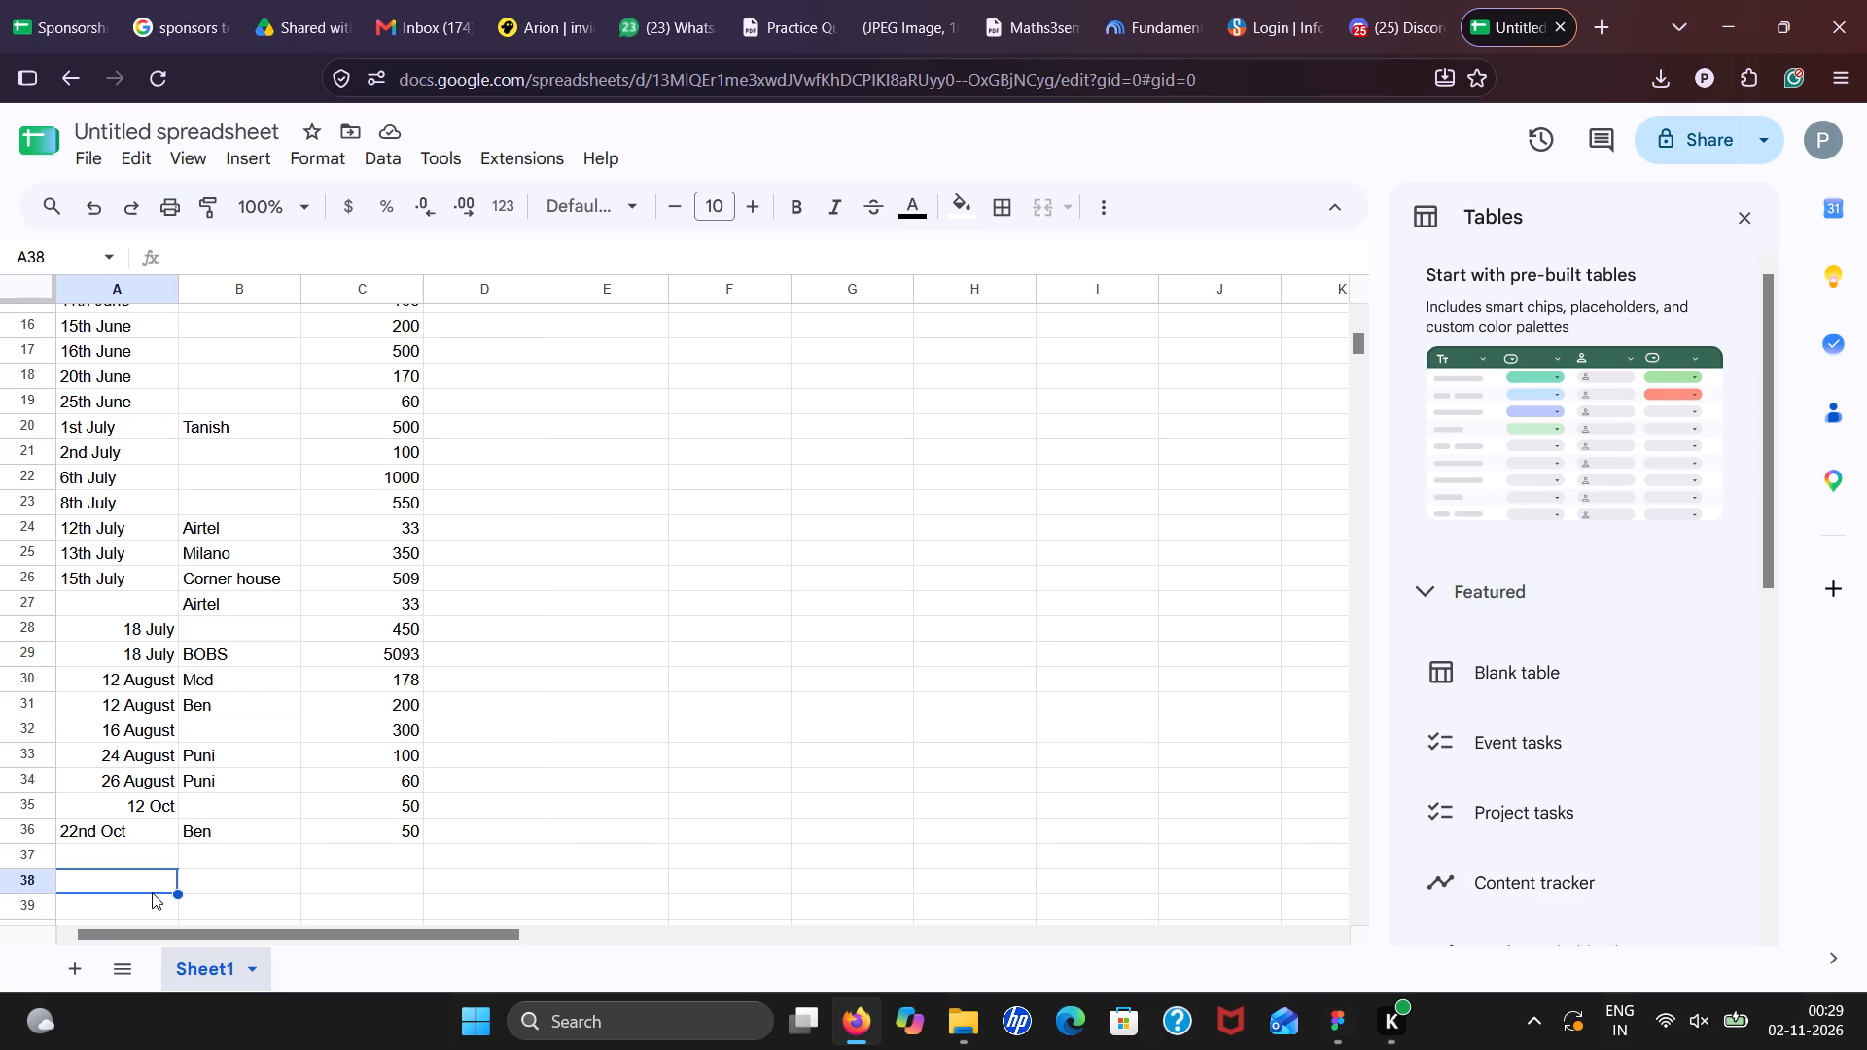
Enter 250 in cell D2, beside the 22nd April Corner house expenditure.
scroll(479, 616, up, 4)
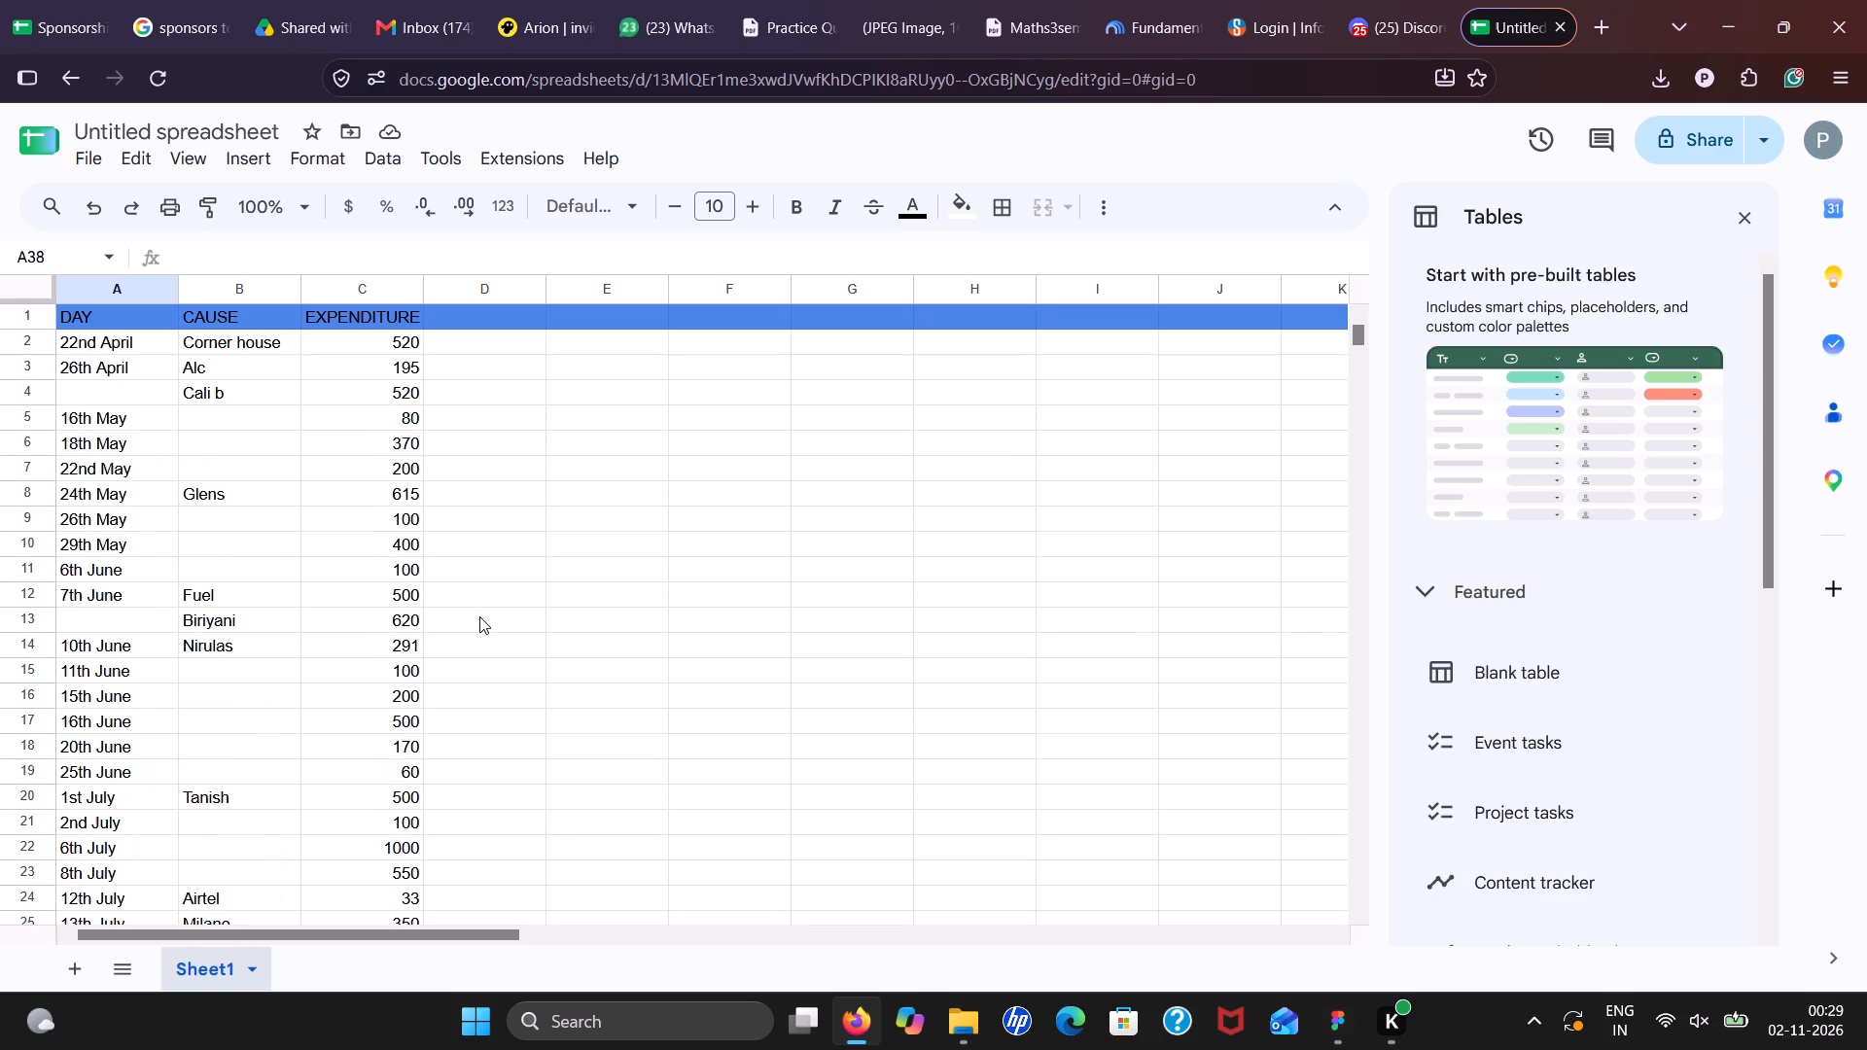
click(478, 336)
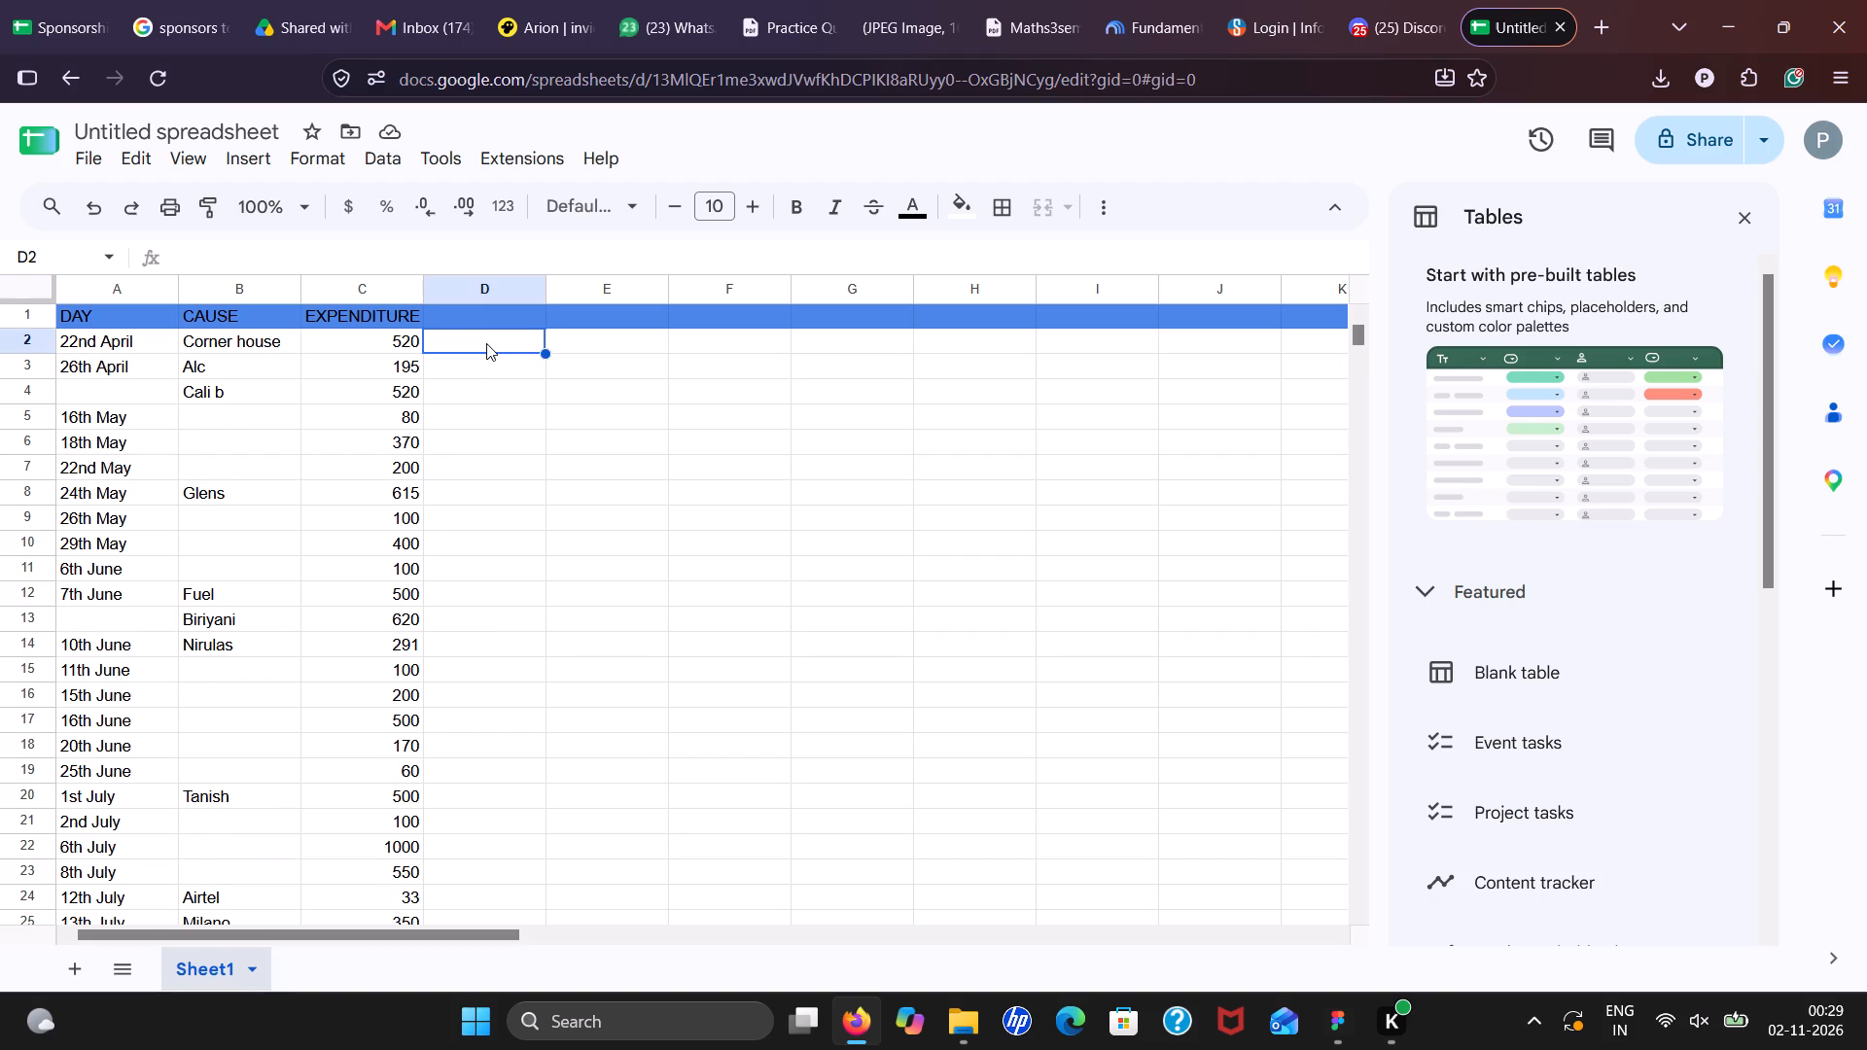
text(250)
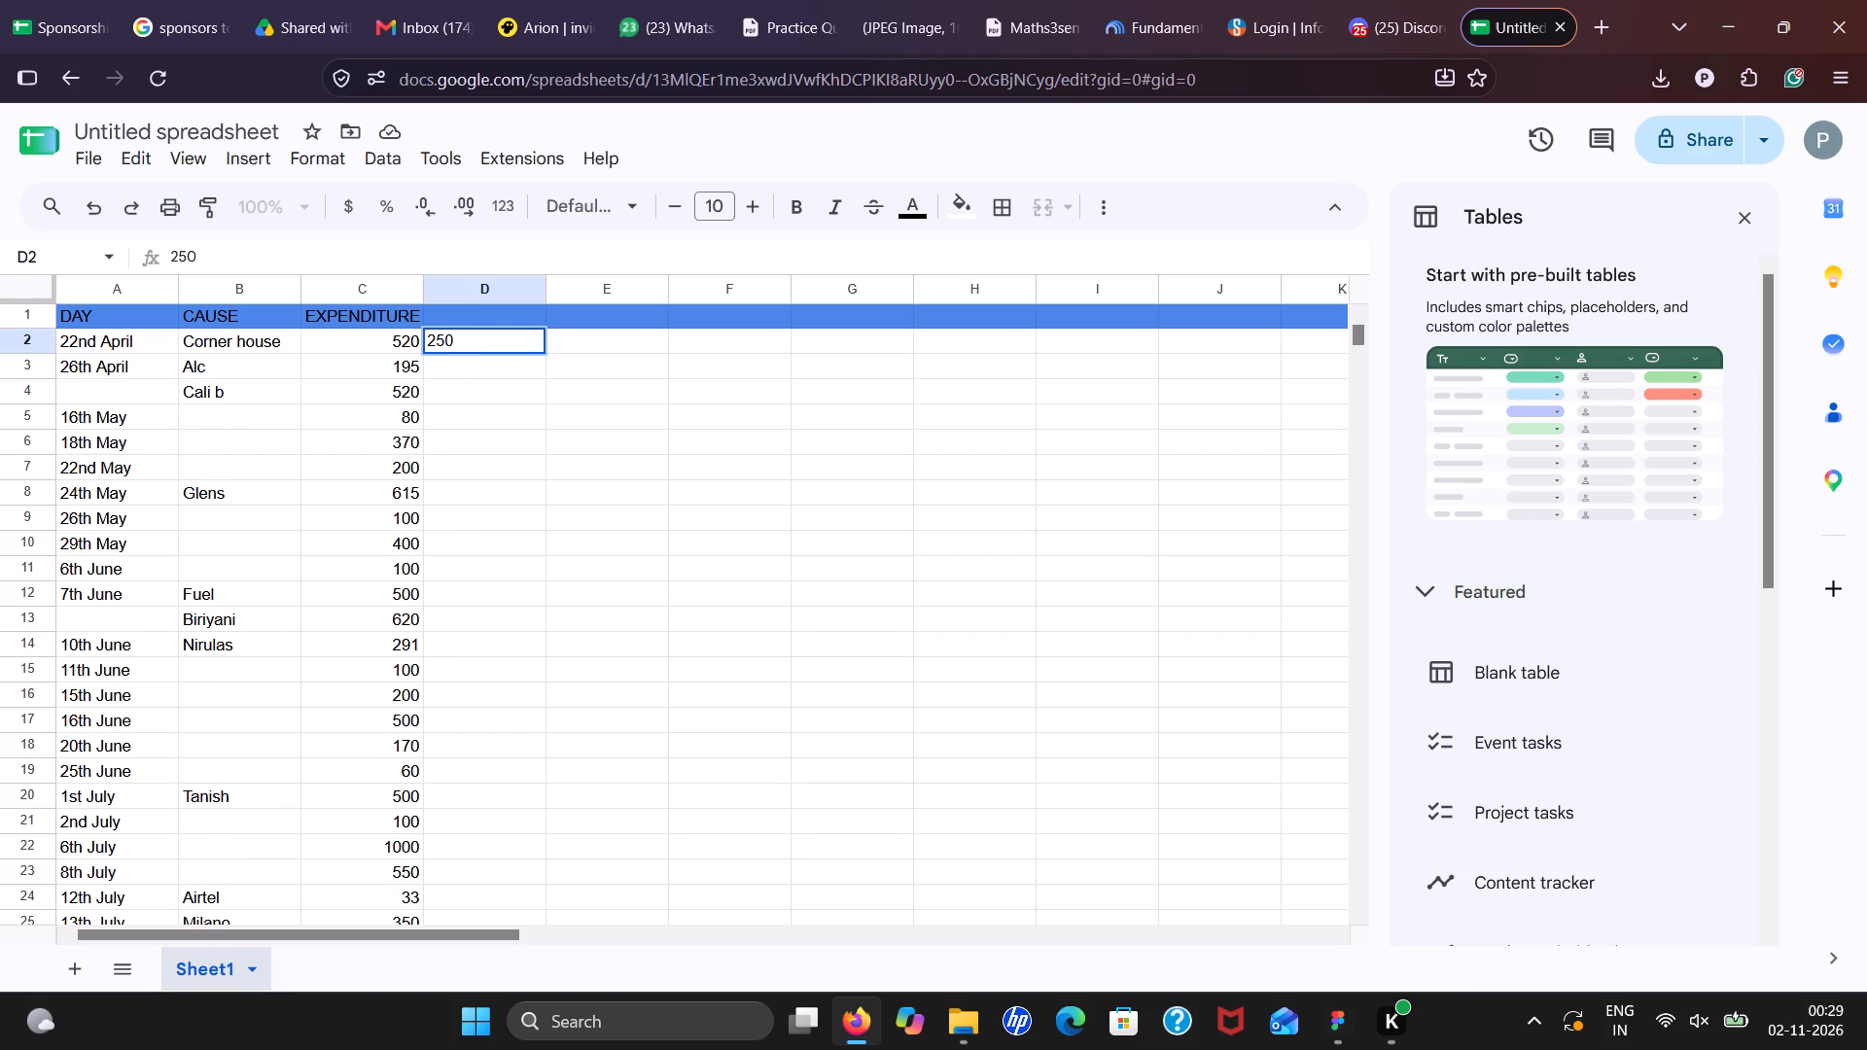
Add the column header DIVIDED in cell D1, next to EXPENDITURE.
click(485, 319)
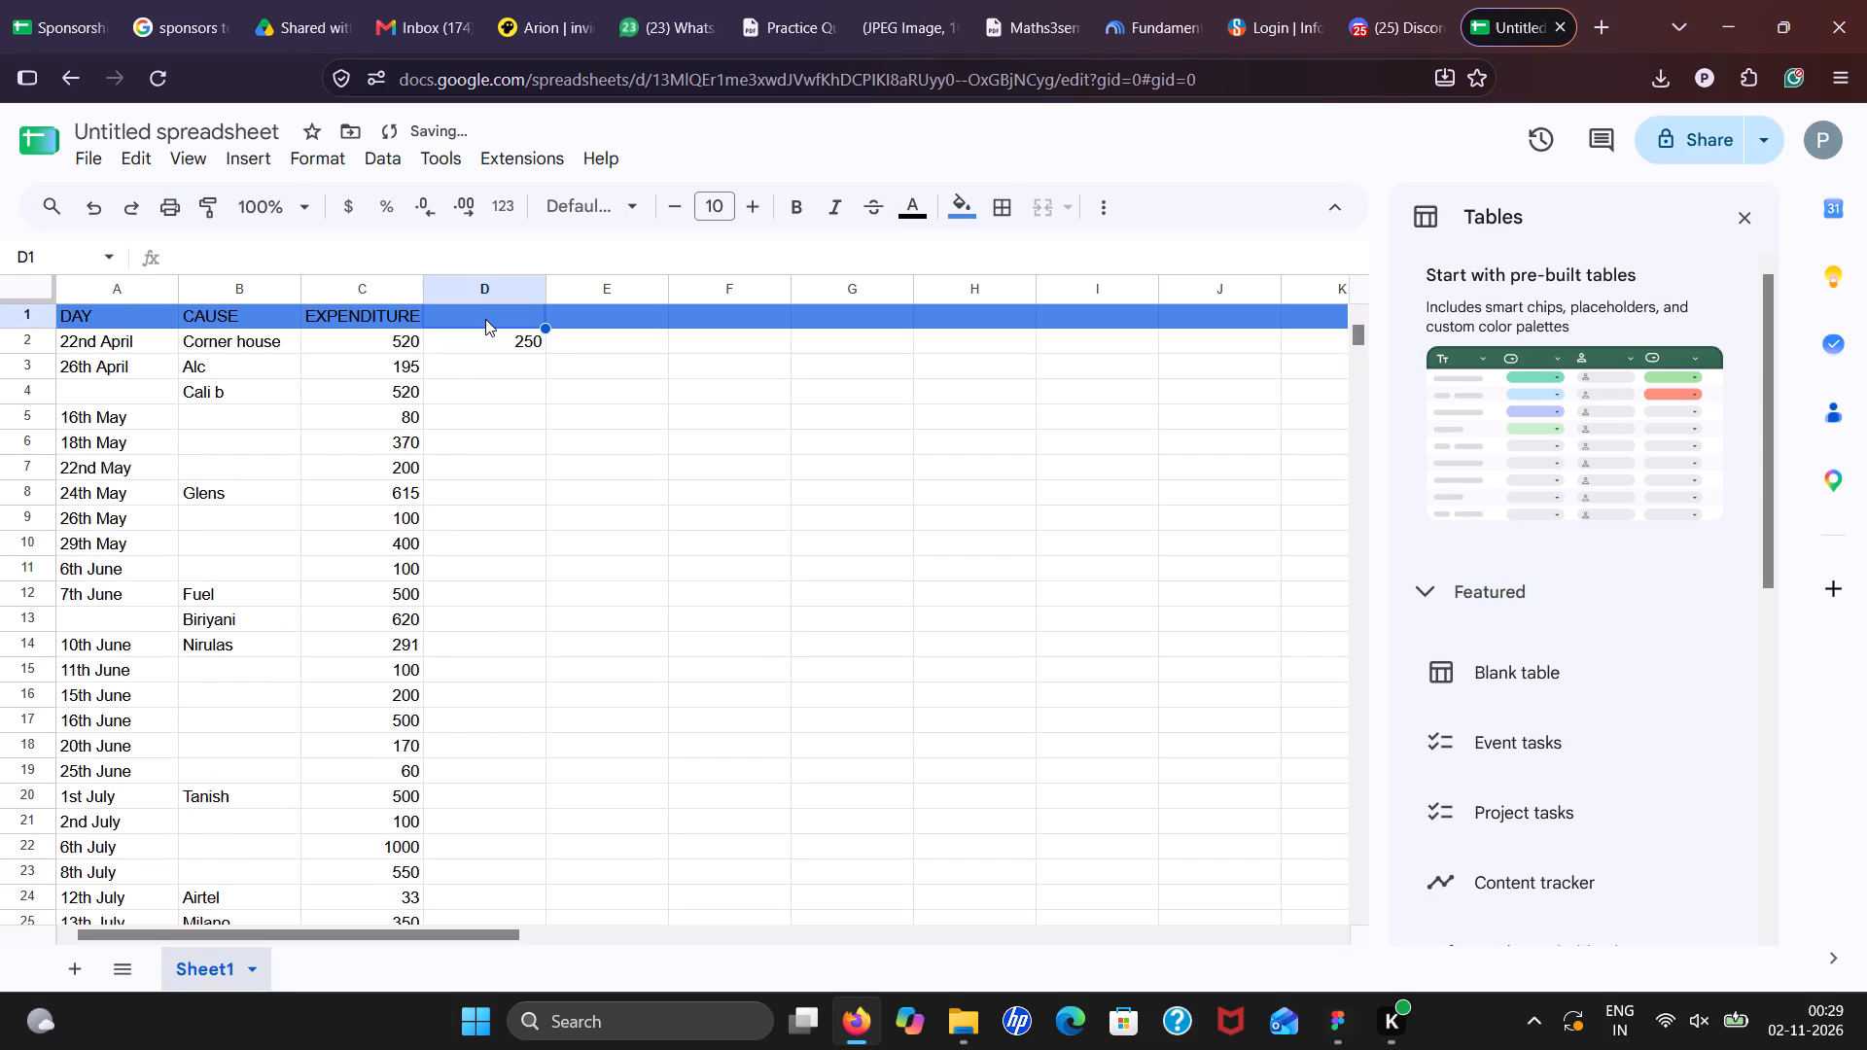
key(h)
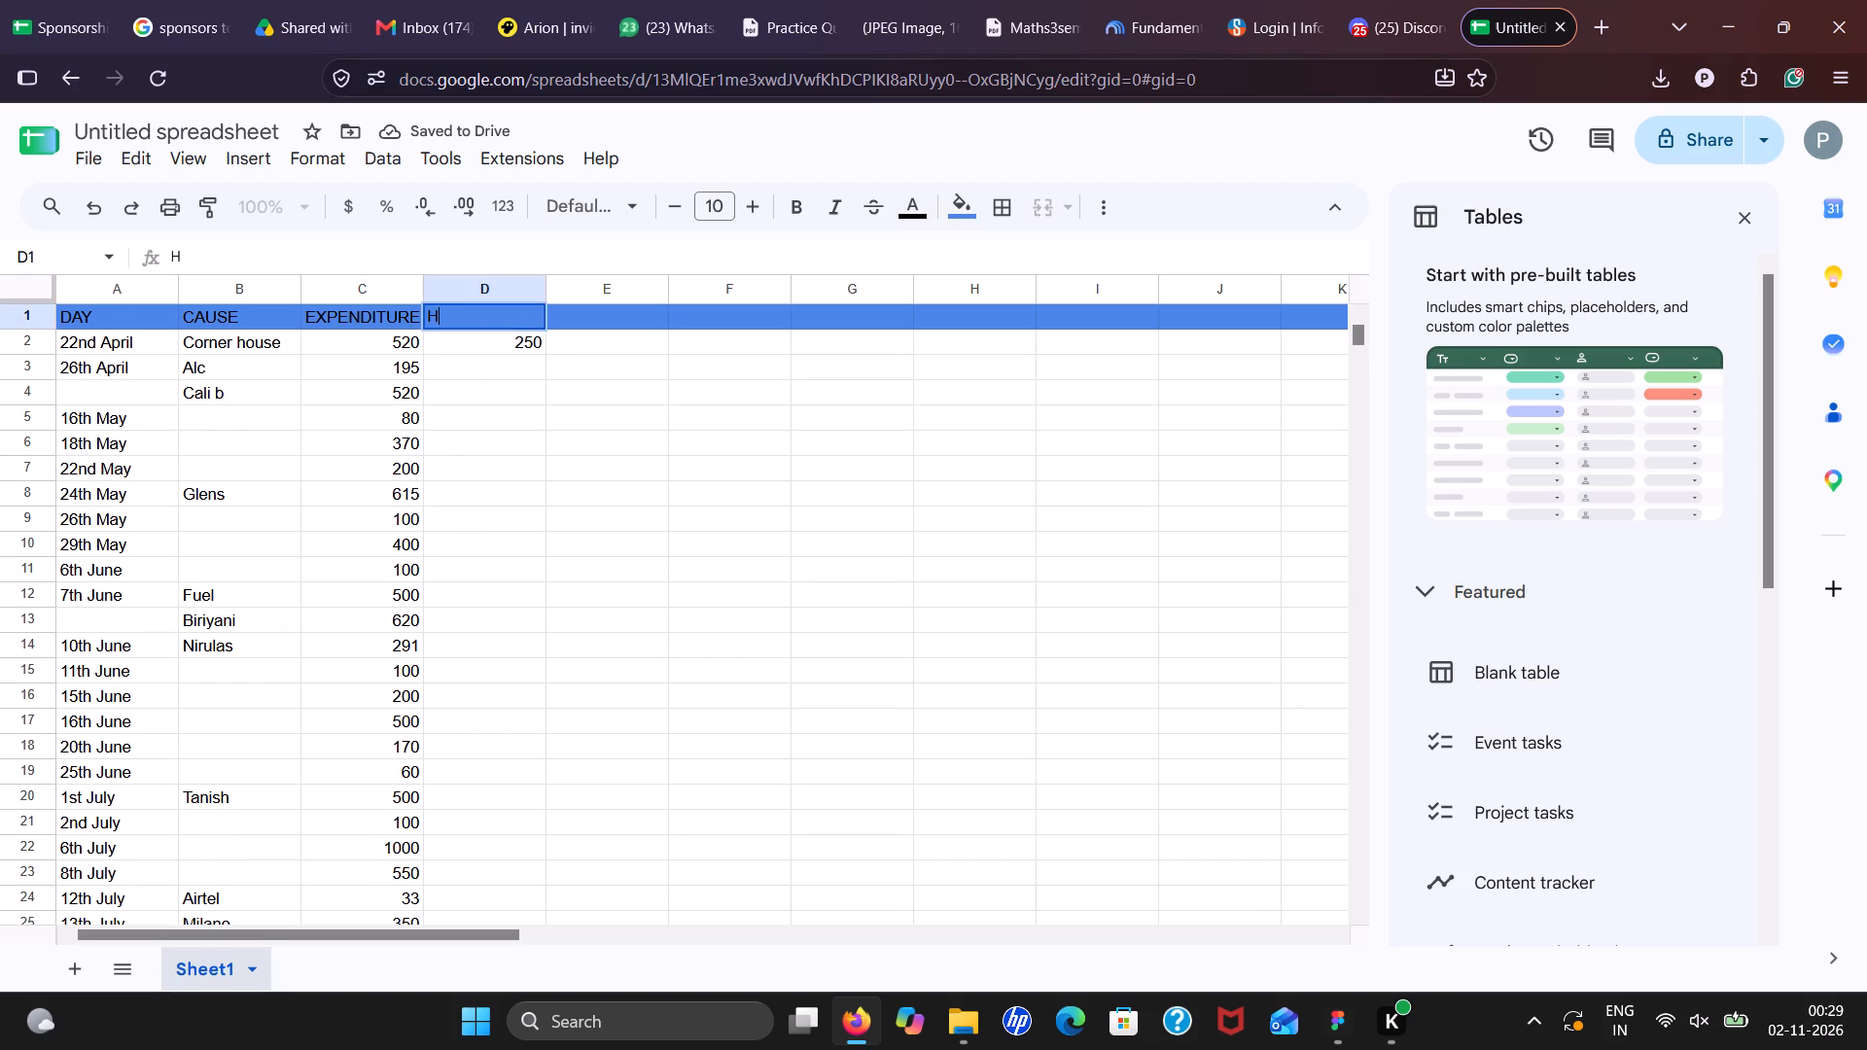
text(alfed)
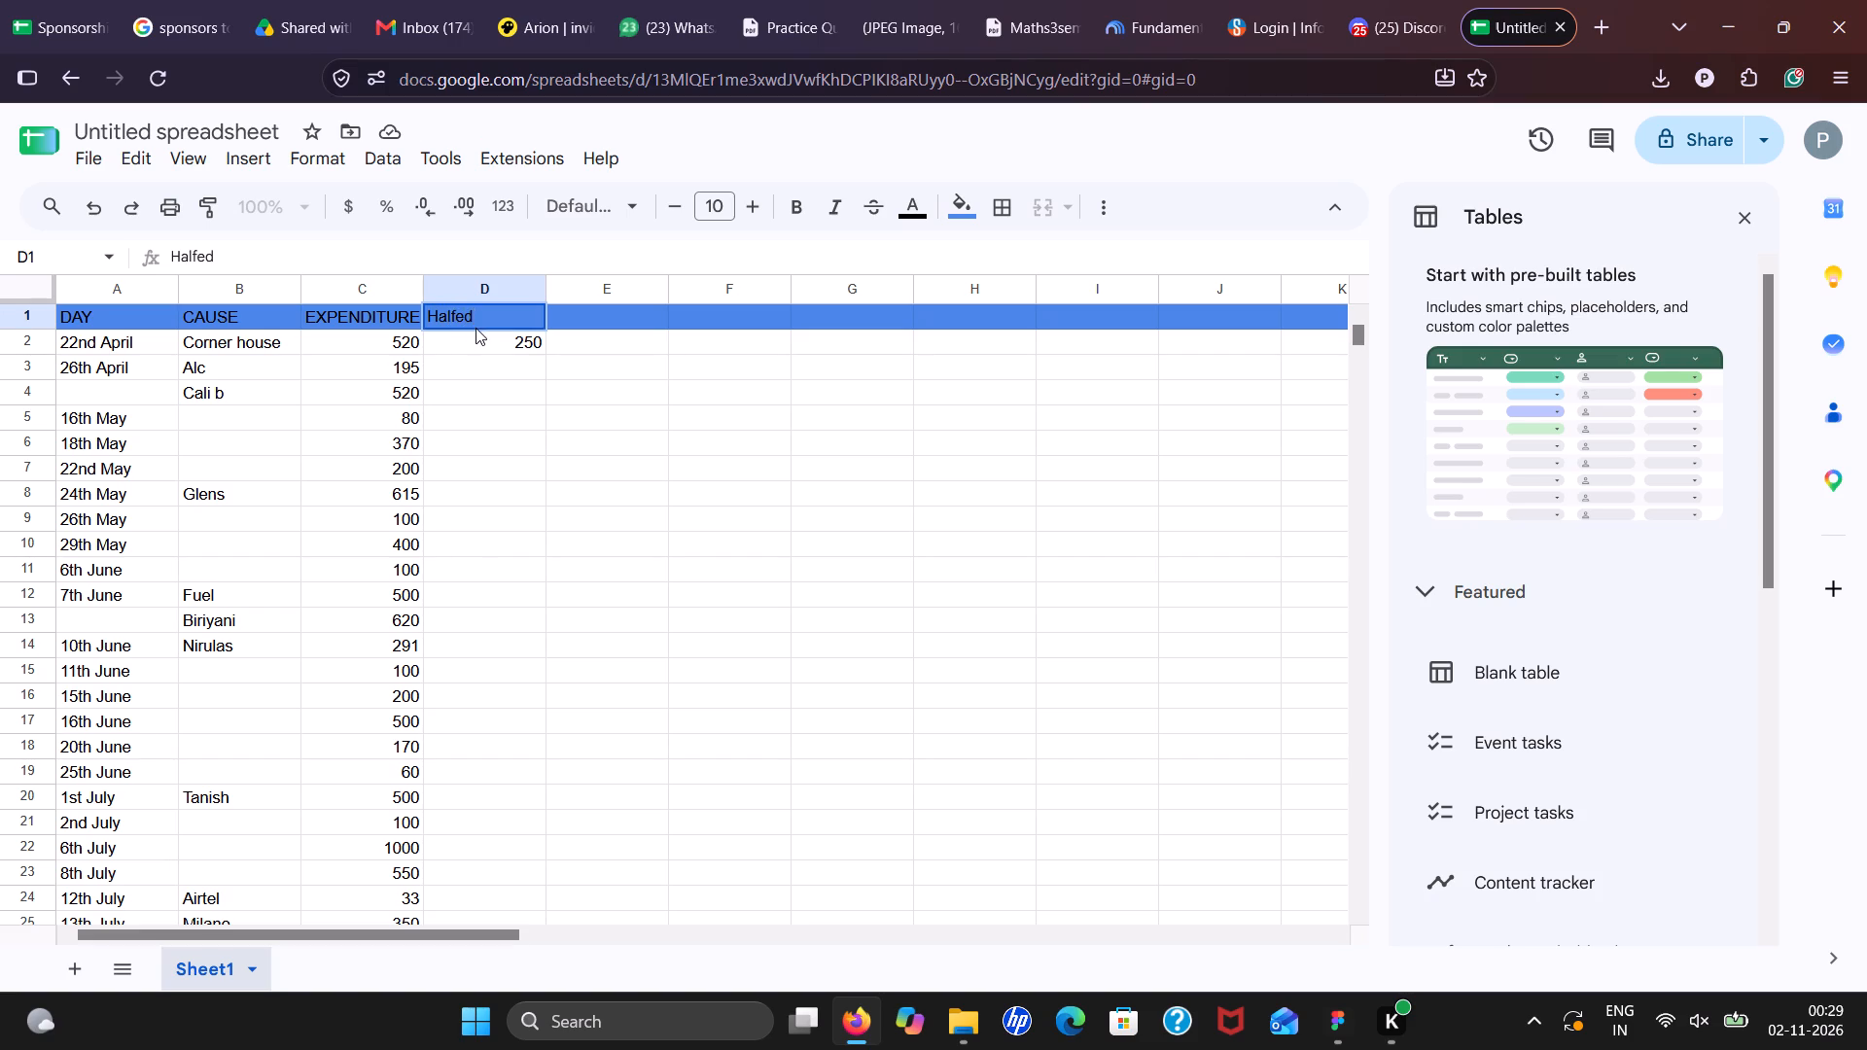
key(BackSpace)
key(BackSpace)
key(BackSpace)
key(BackSpace)
key(BackSpace)
key(BackSpace)
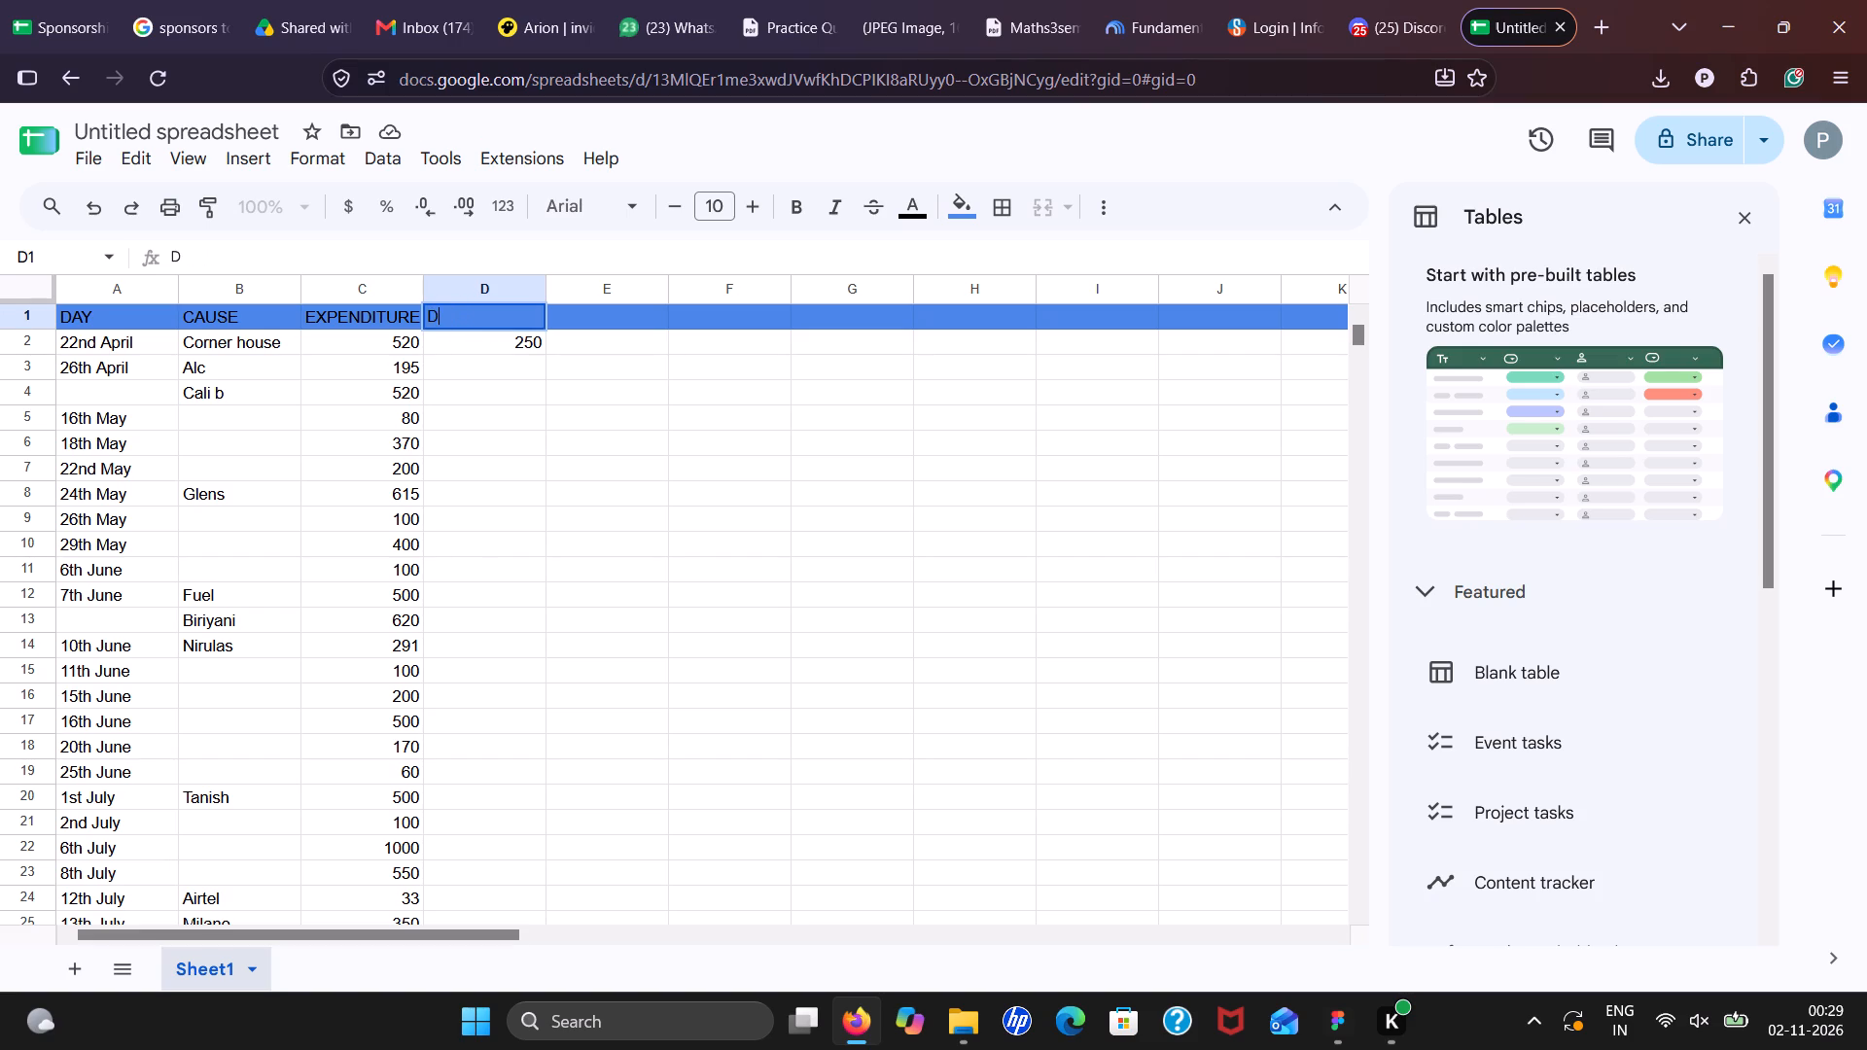
text(IVIDED)
Fill the DIVIDED column in rows 3 to 6 with 195, 260, 80 and 370.
click(463, 376)
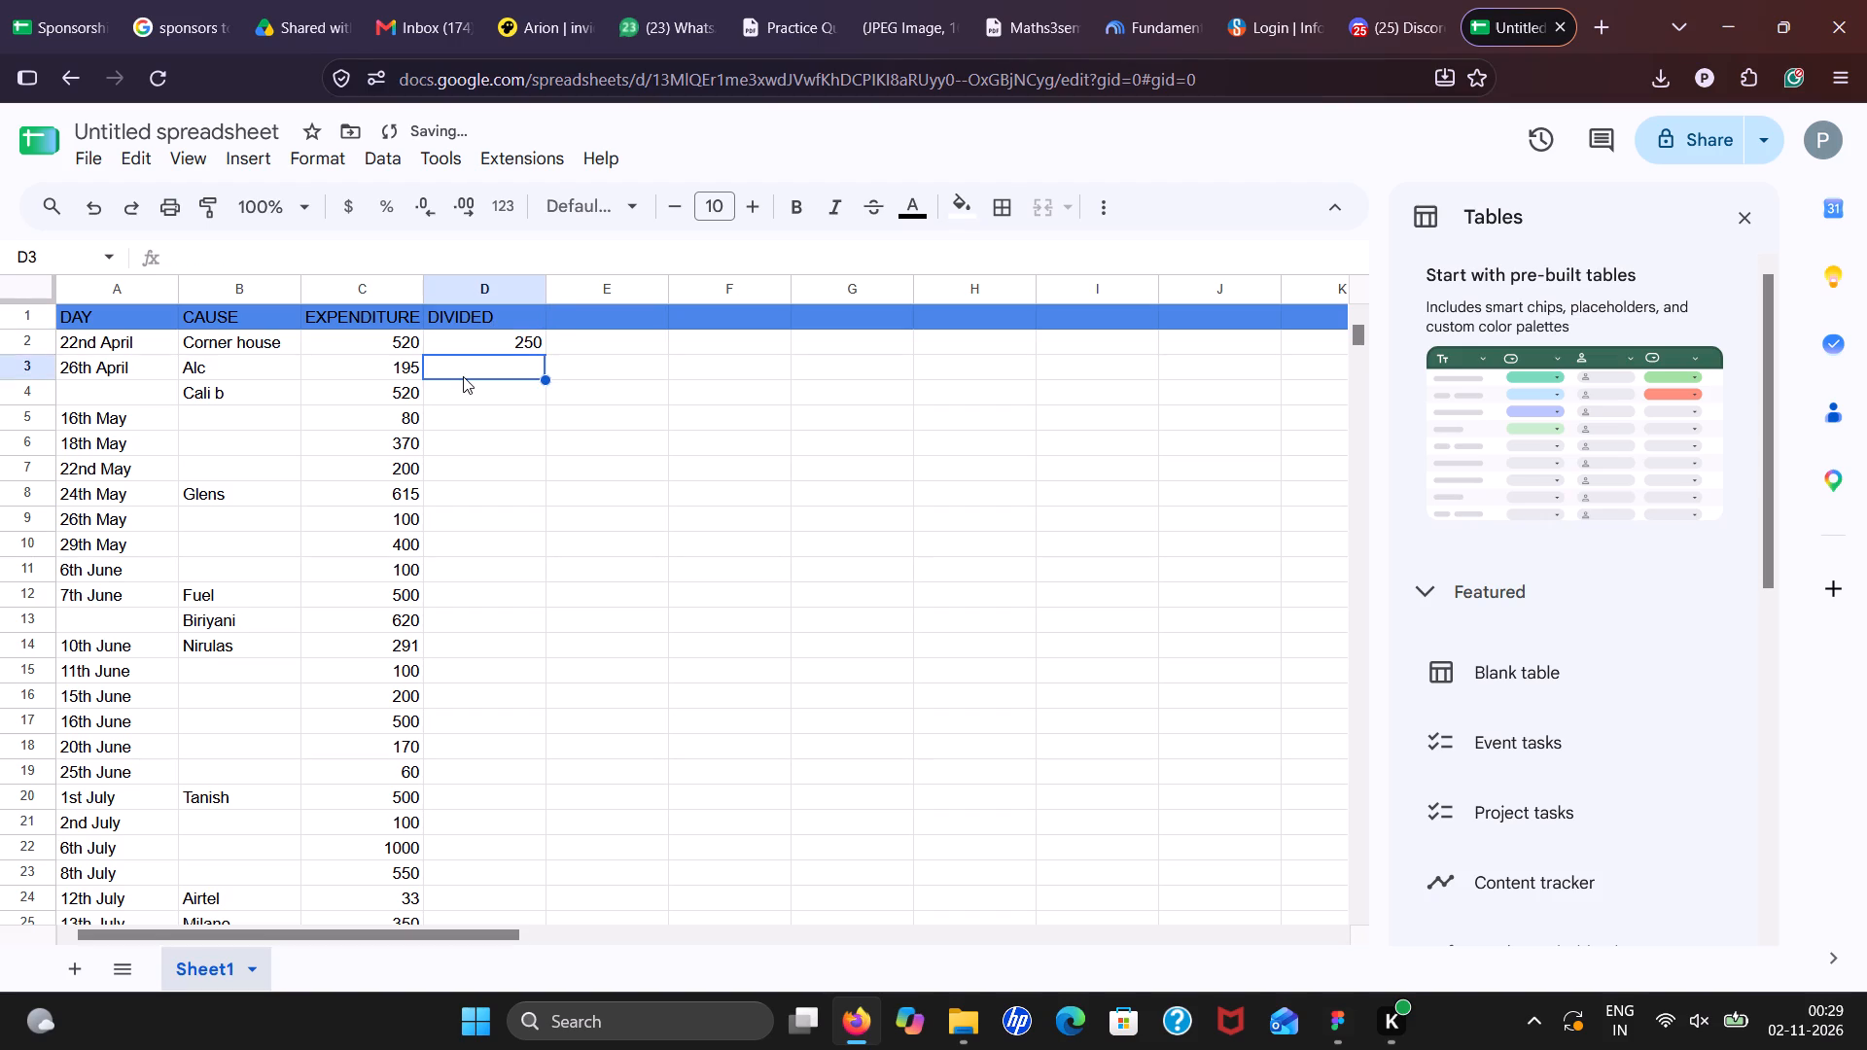
text(195)
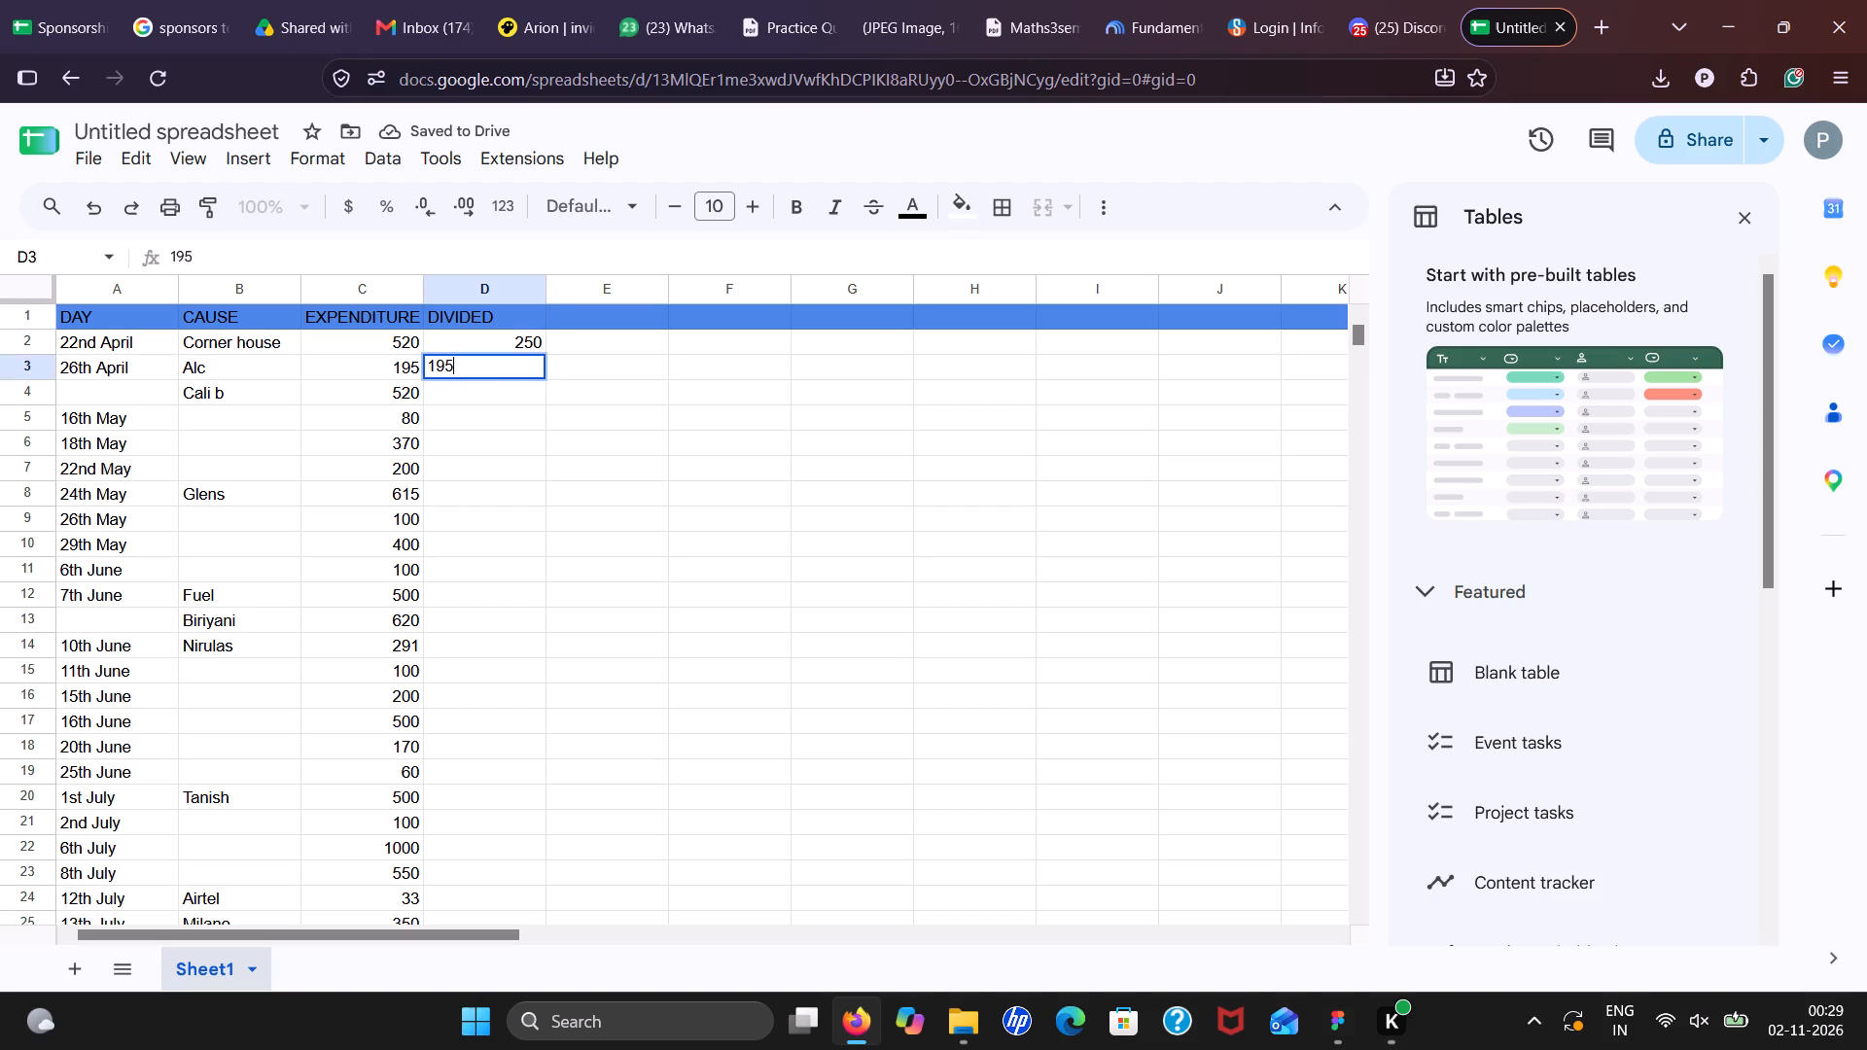
click(474, 398)
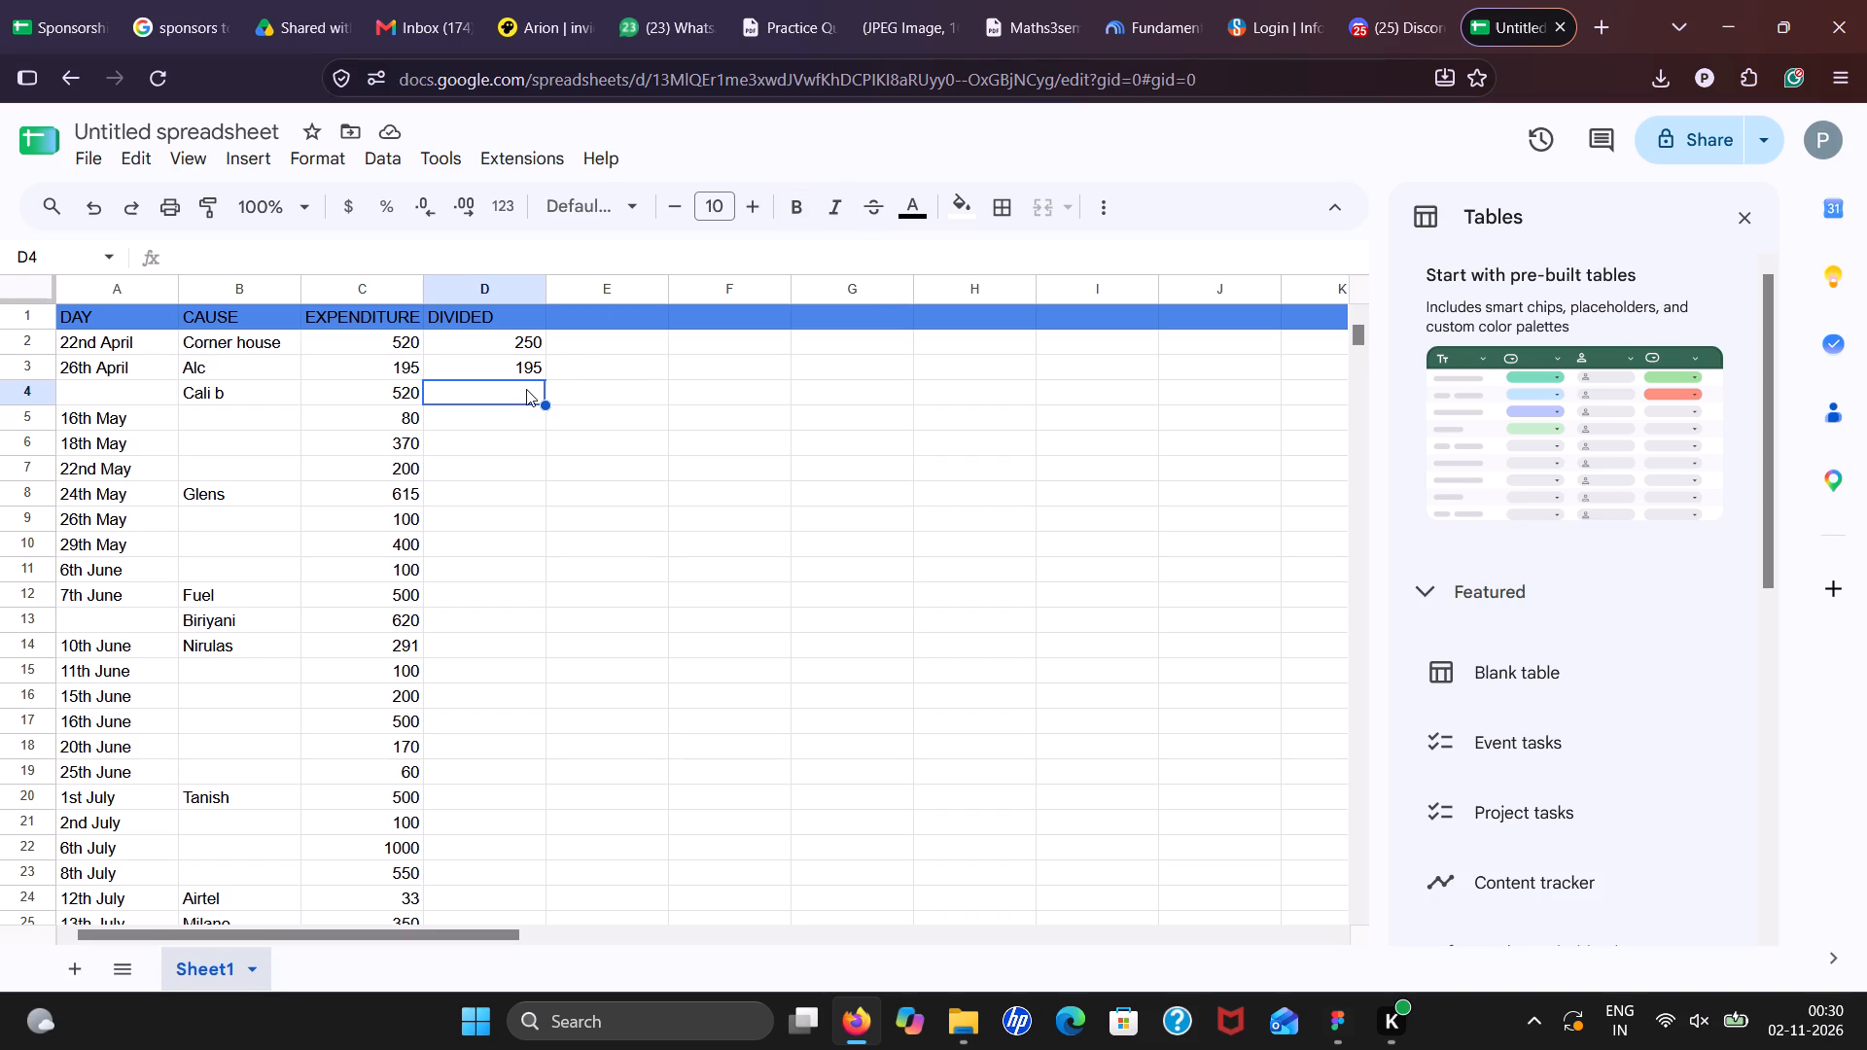
text(260)
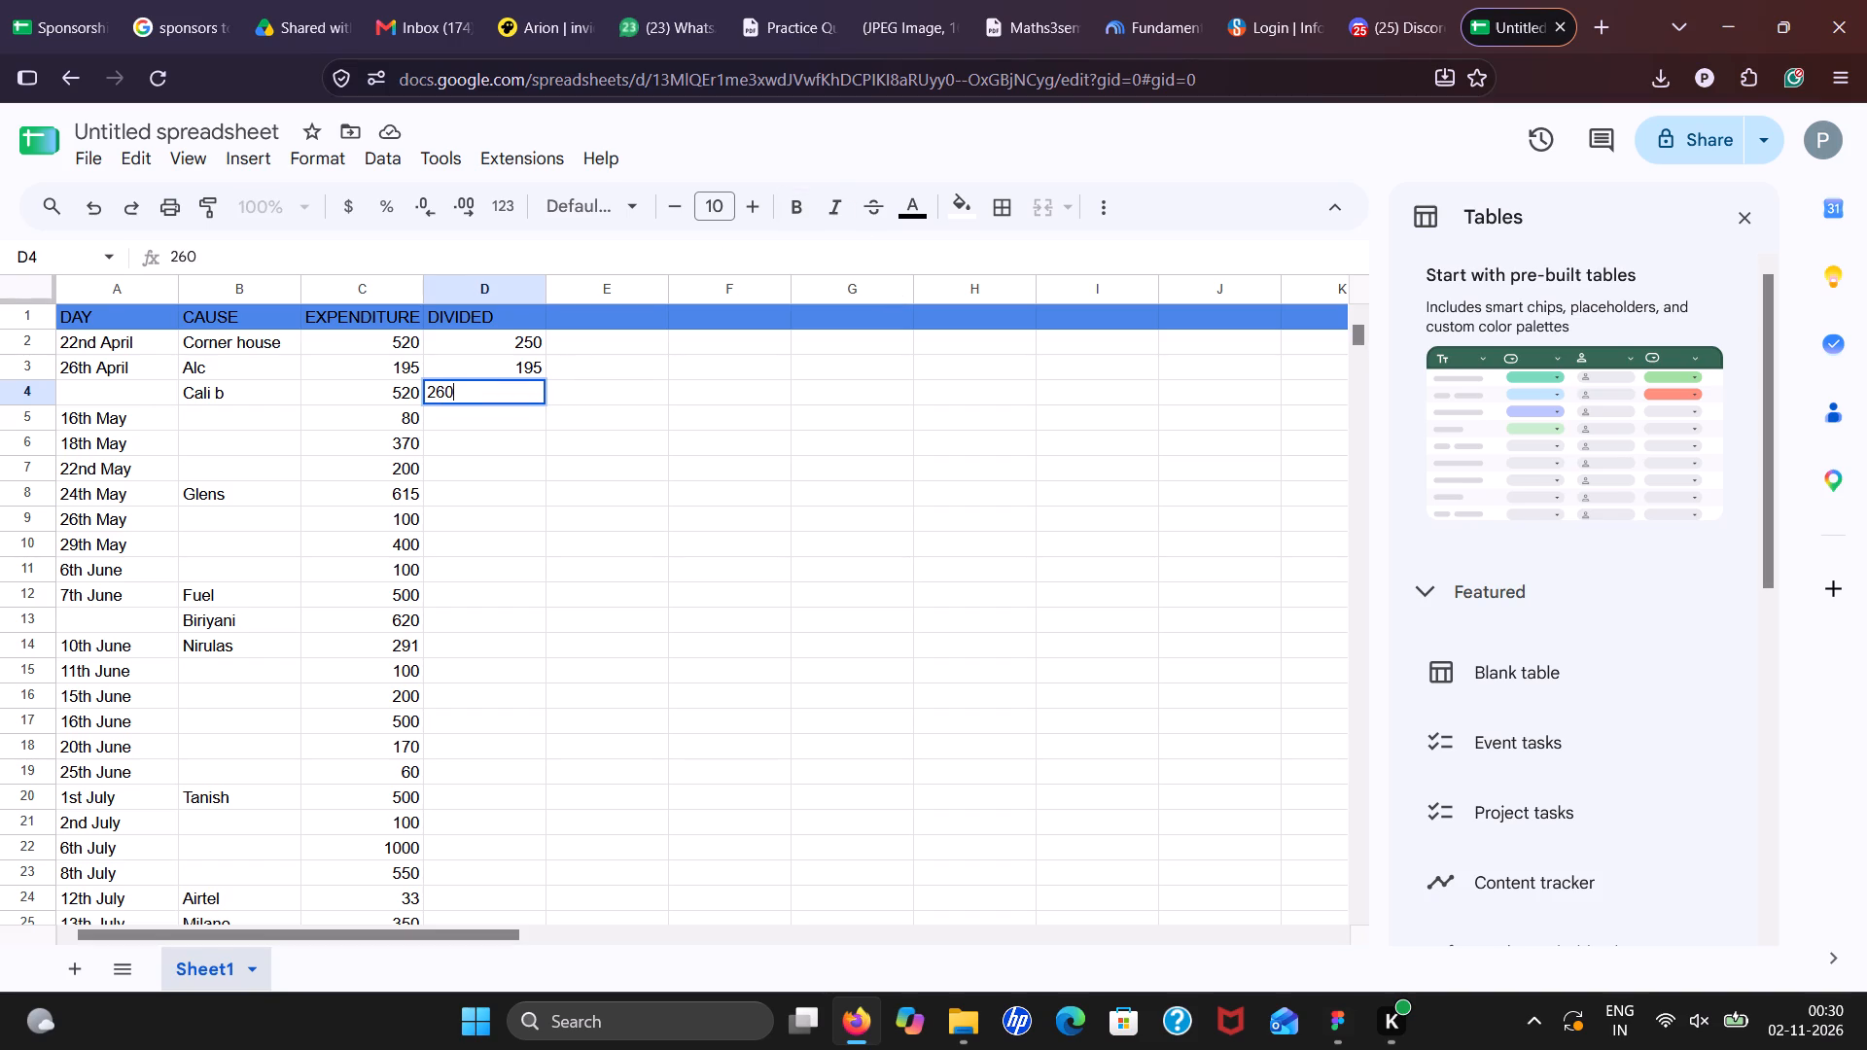
click(523, 418)
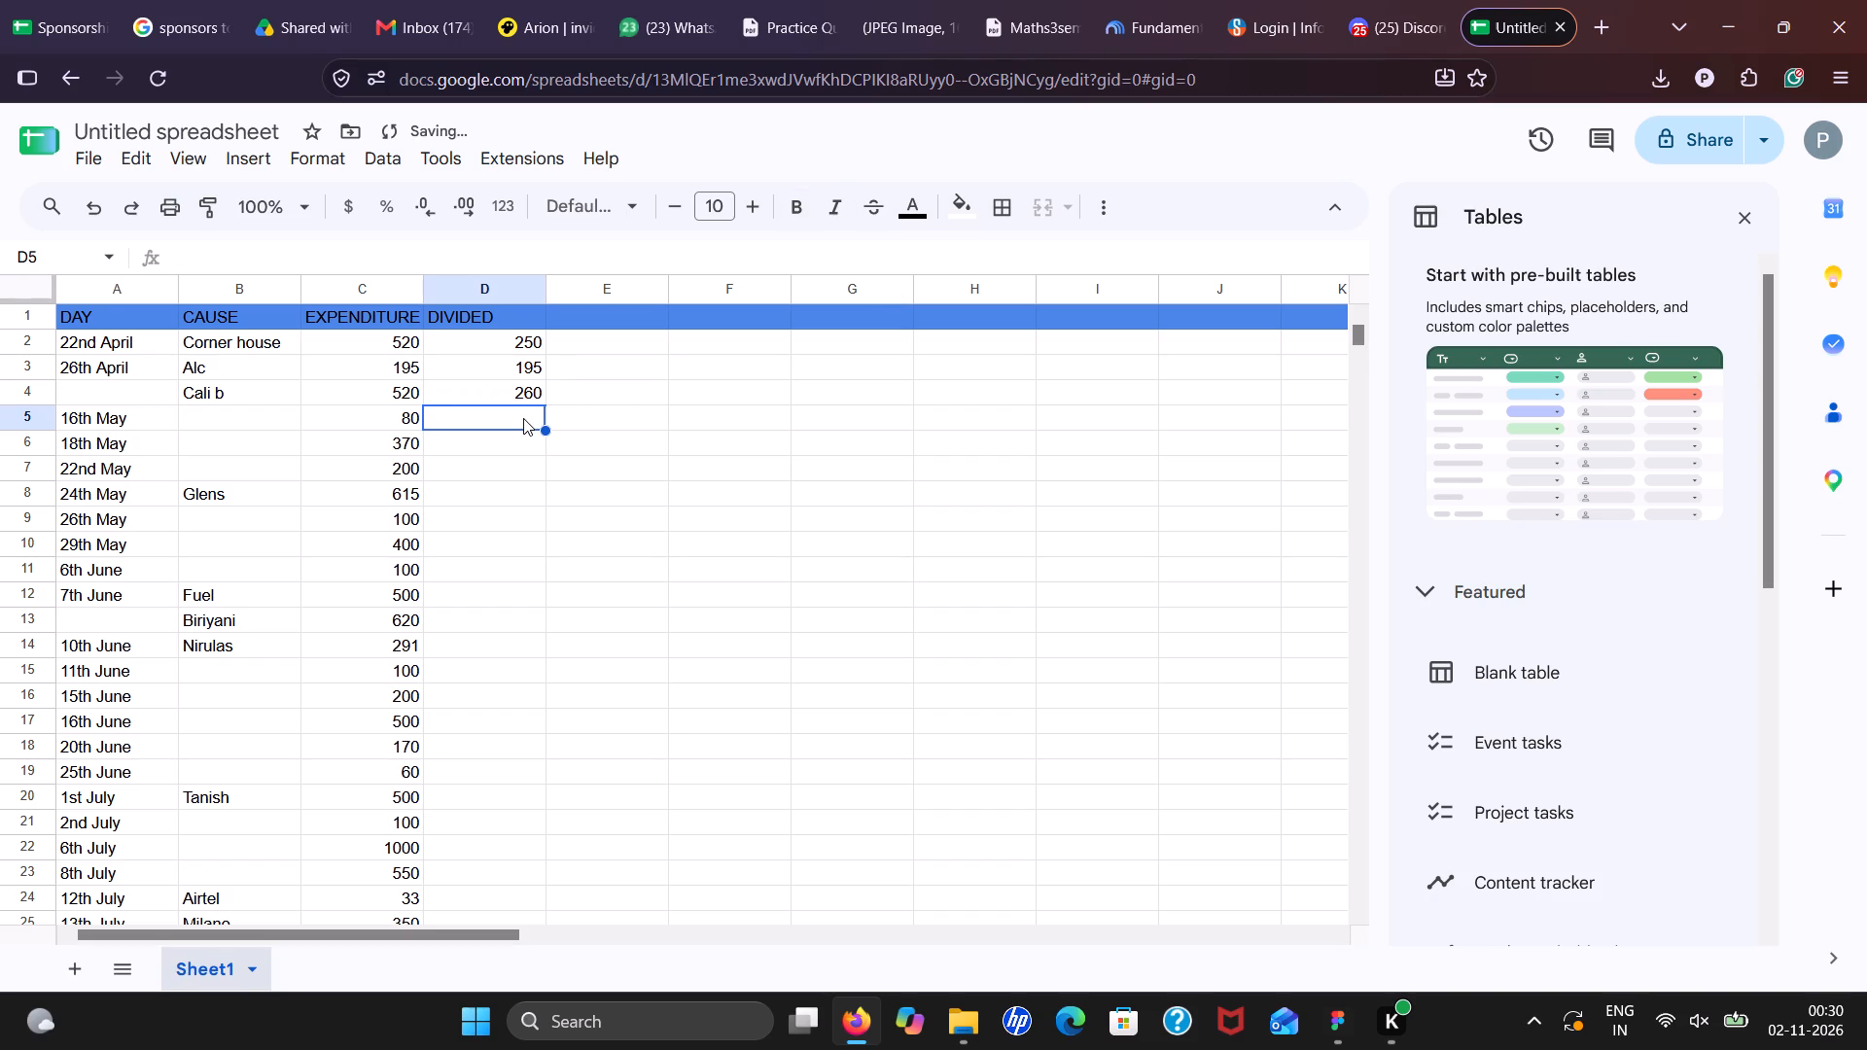
text(80)
click(519, 445)
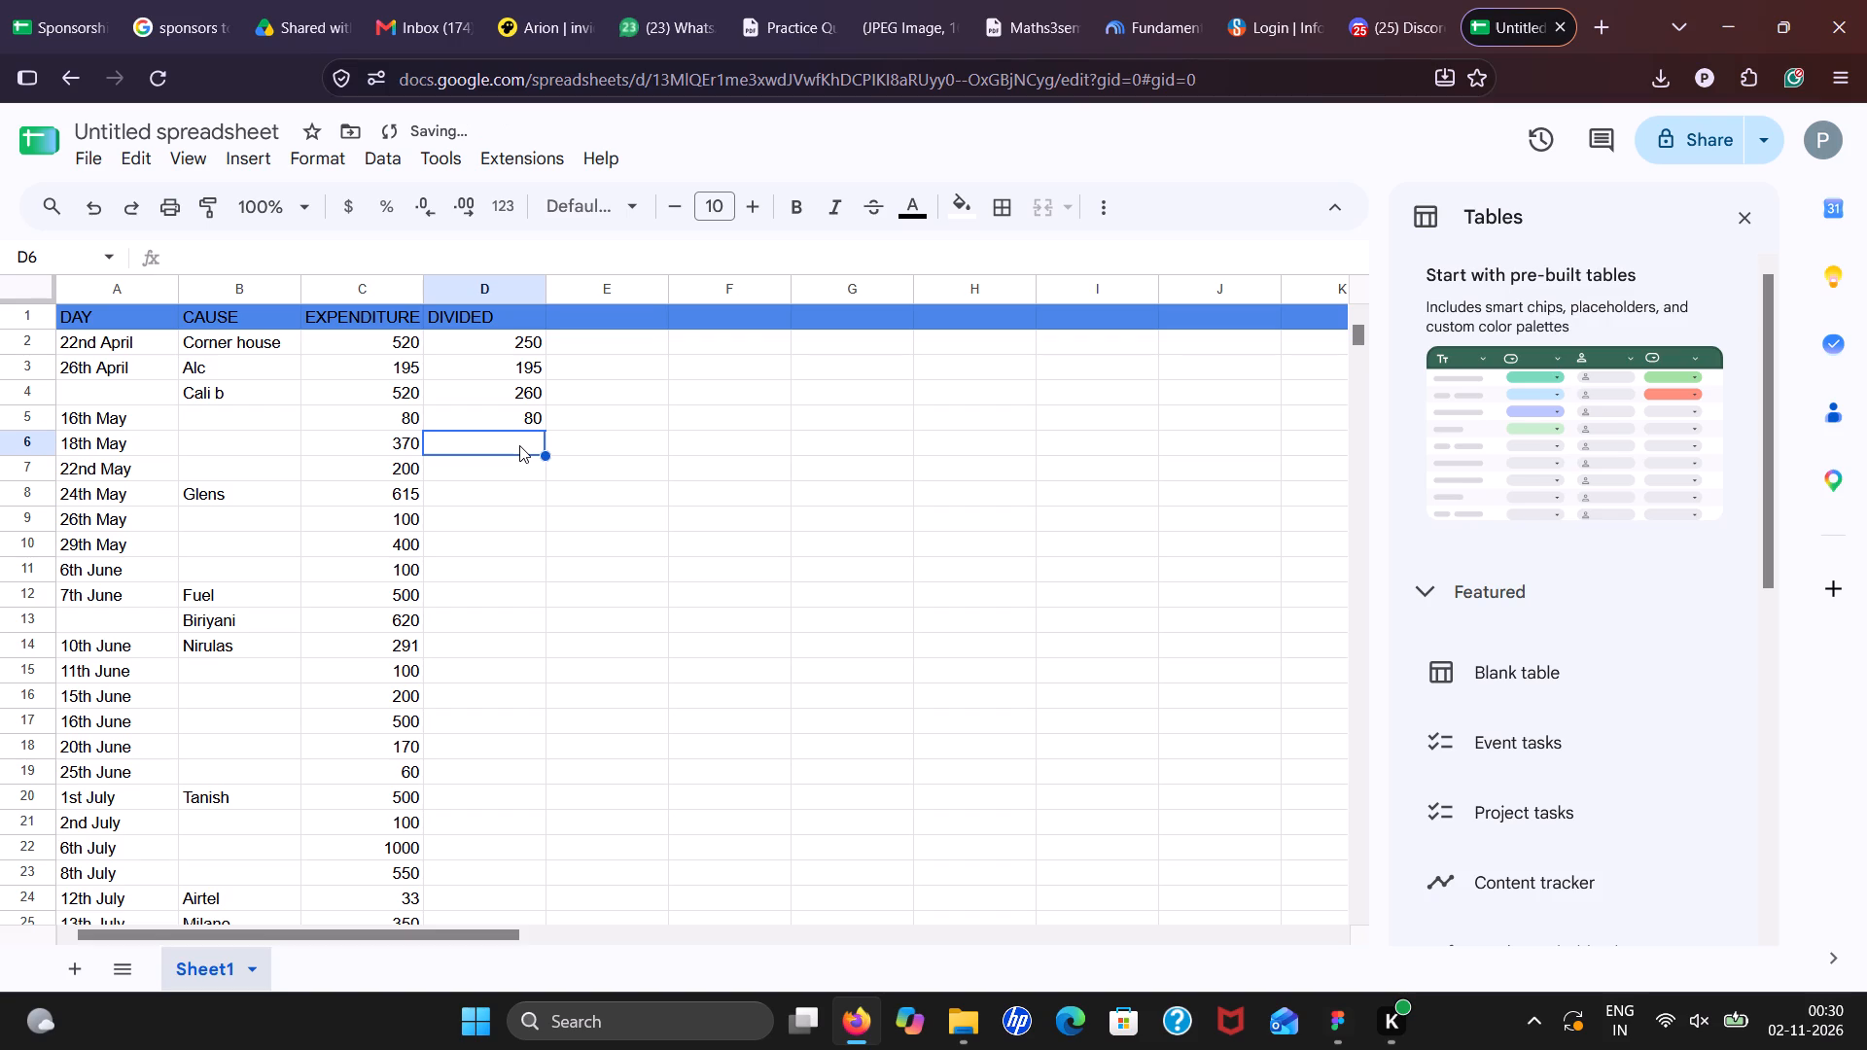
text(370)
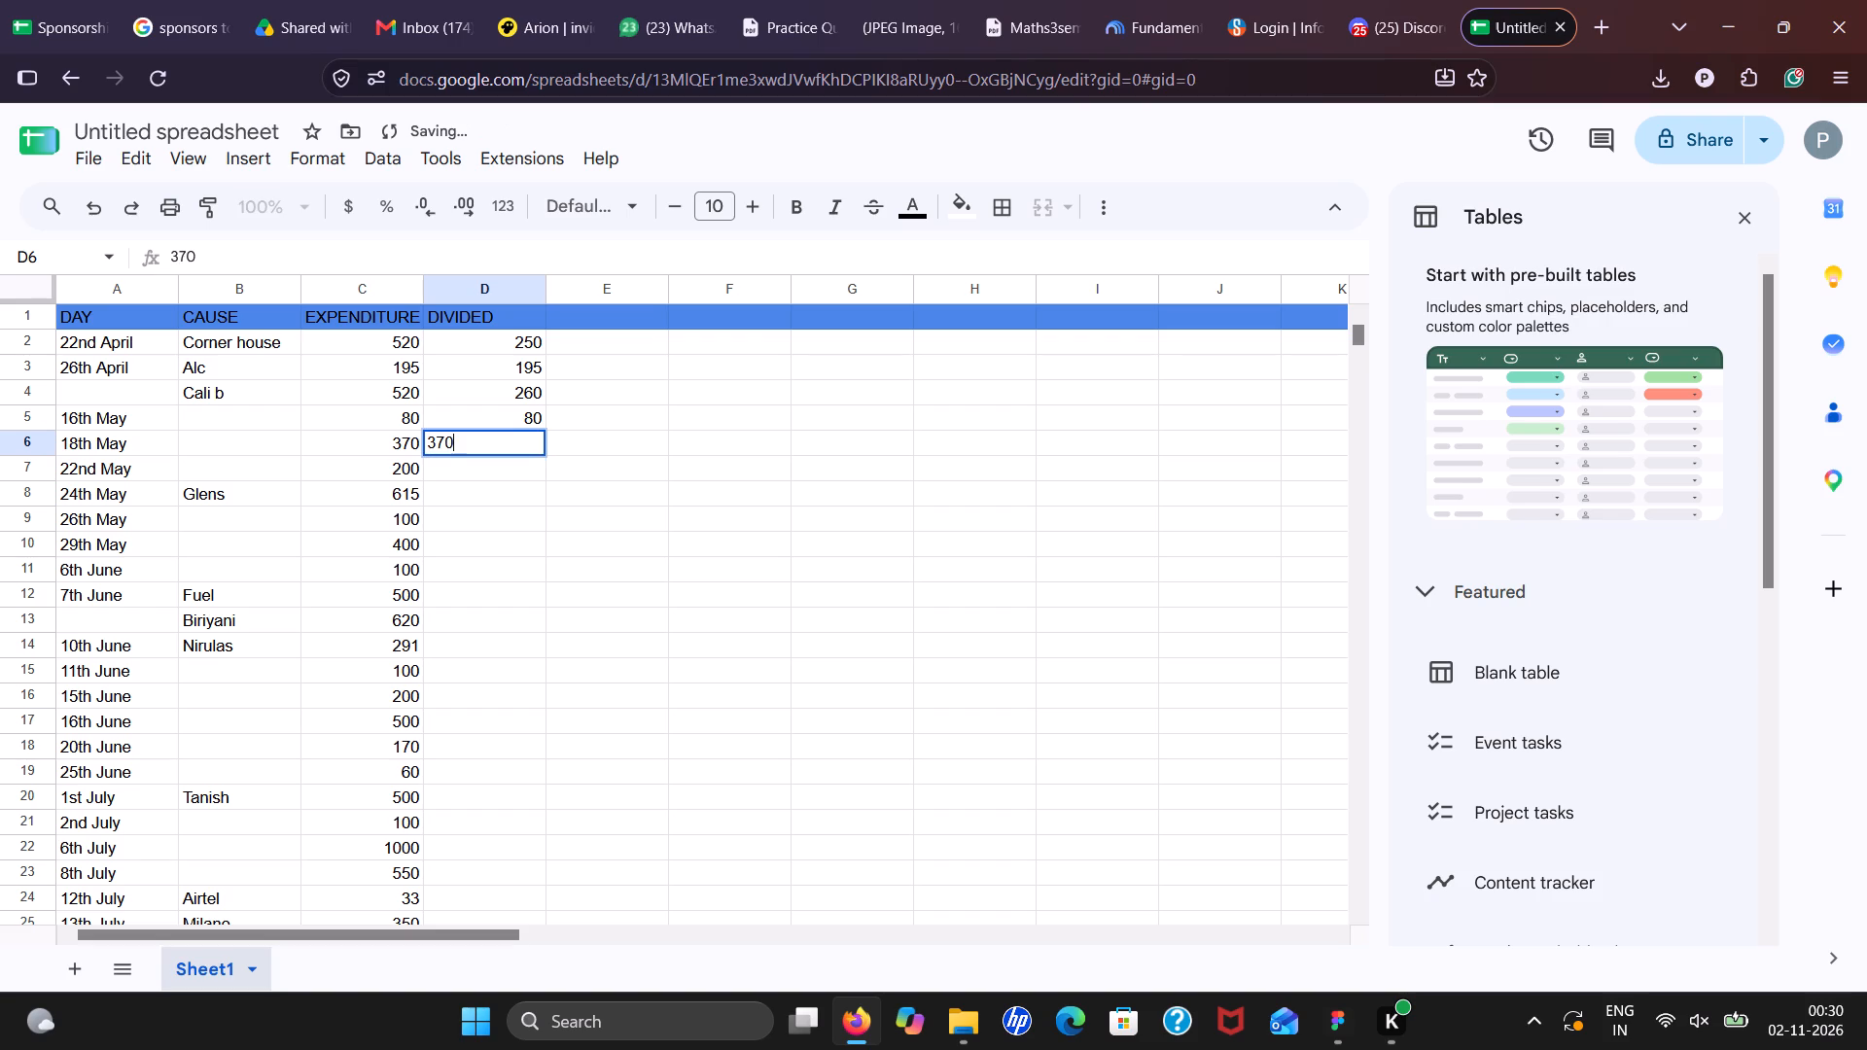
Fill the DIVIDED column for 22nd to 29th May, rows 7 to 10, with 200, 308, 100 and 400.
click(518, 458)
text(200)
click(523, 489)
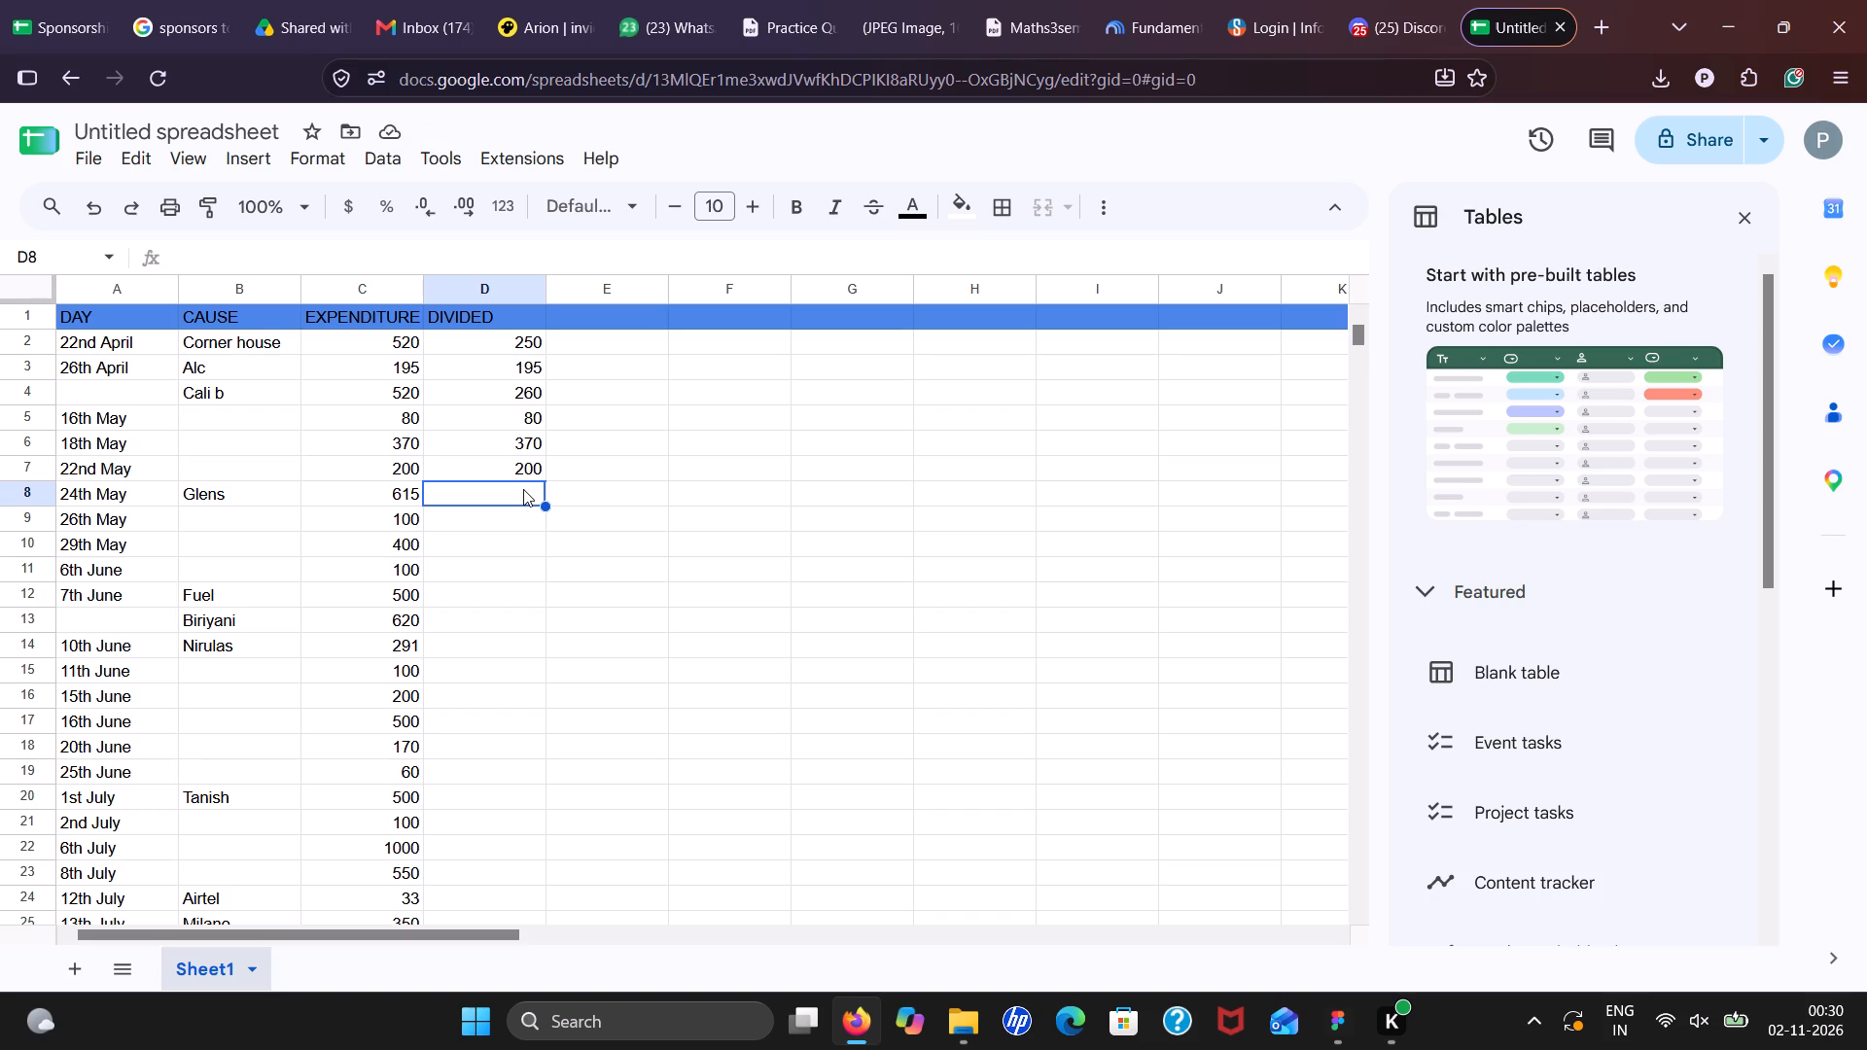
text(307)
key(BackSpace)
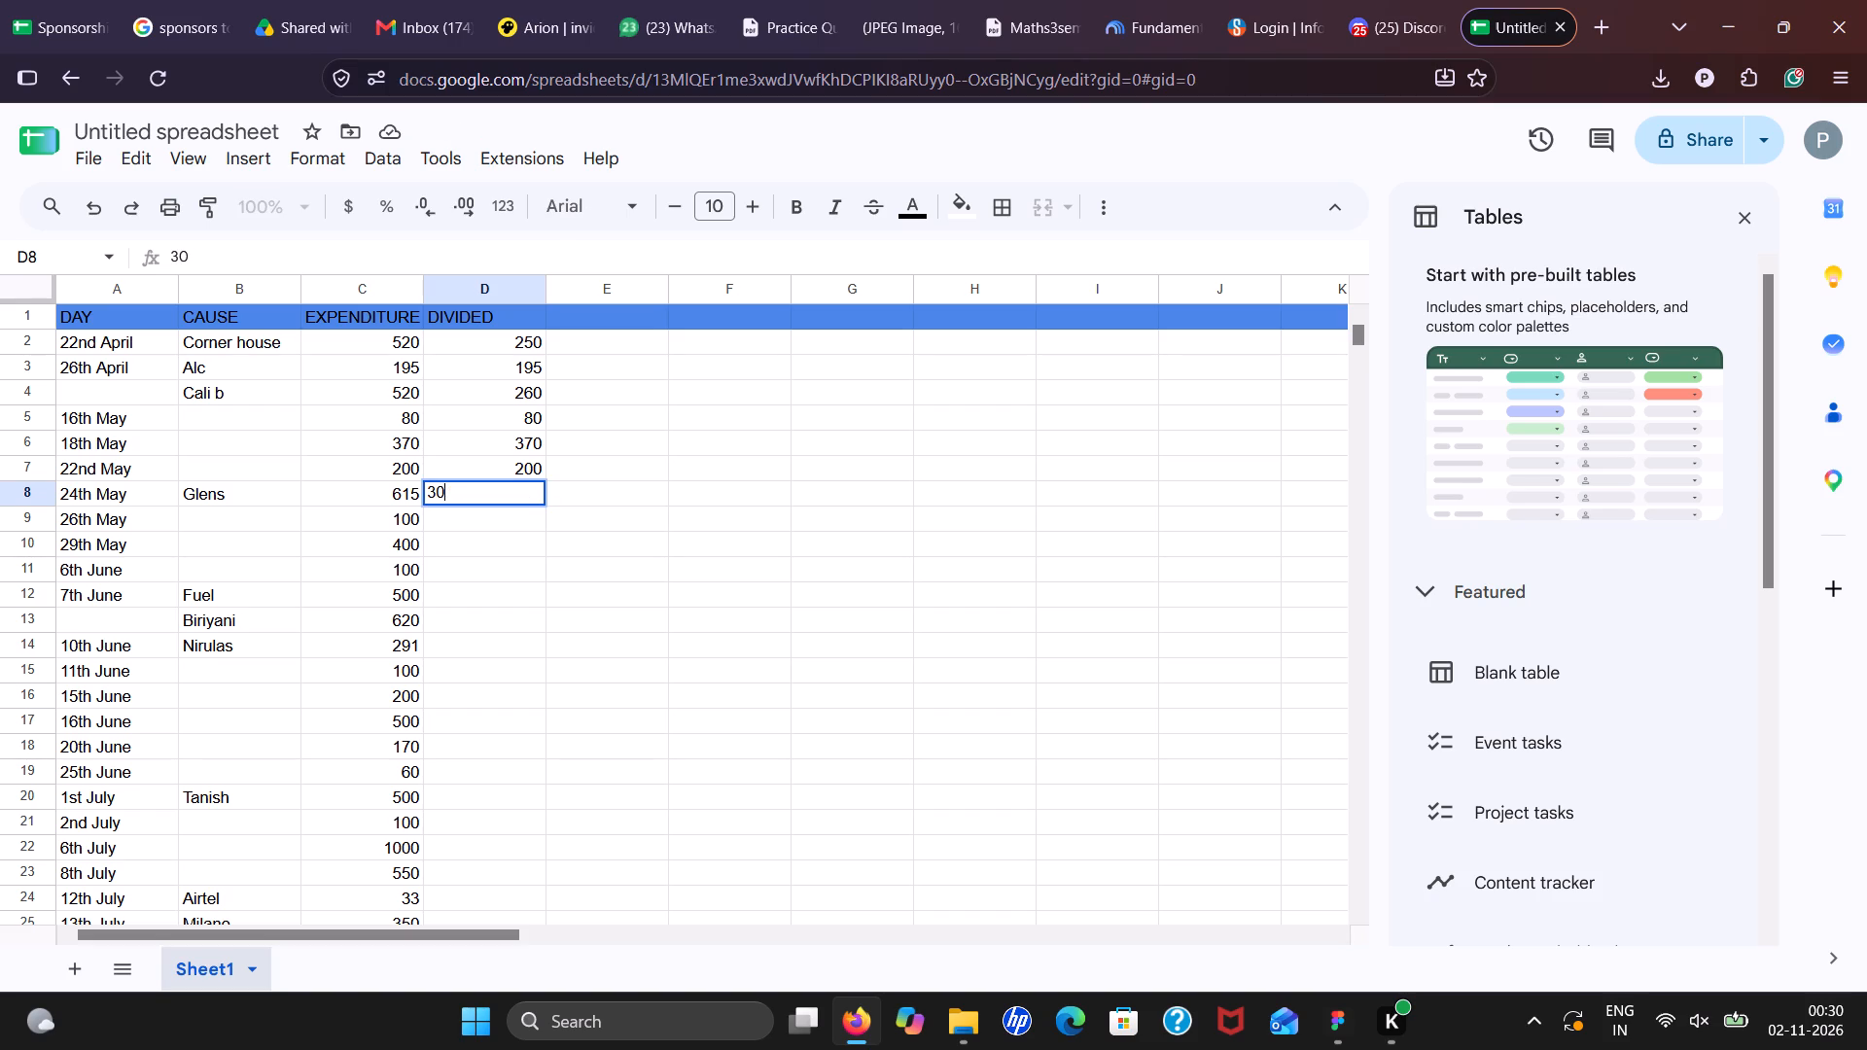
key(8)
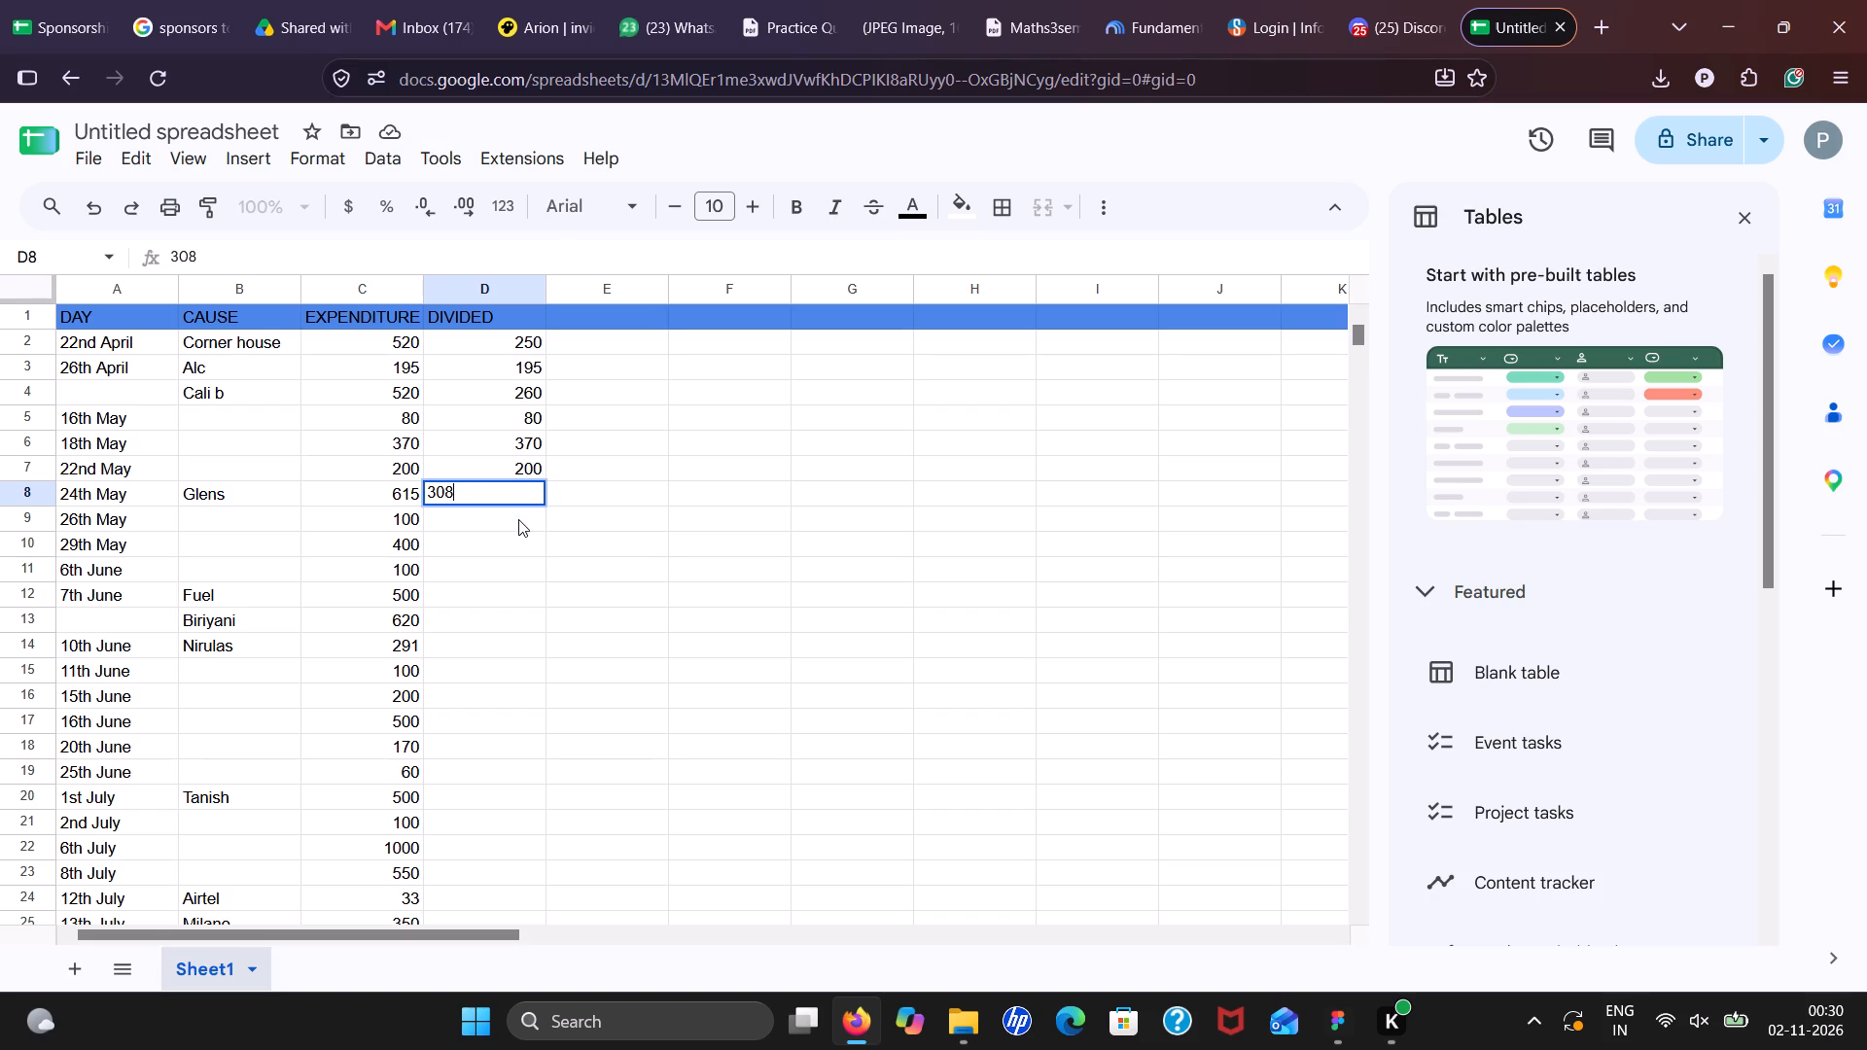
click(518, 519)
text(1--)
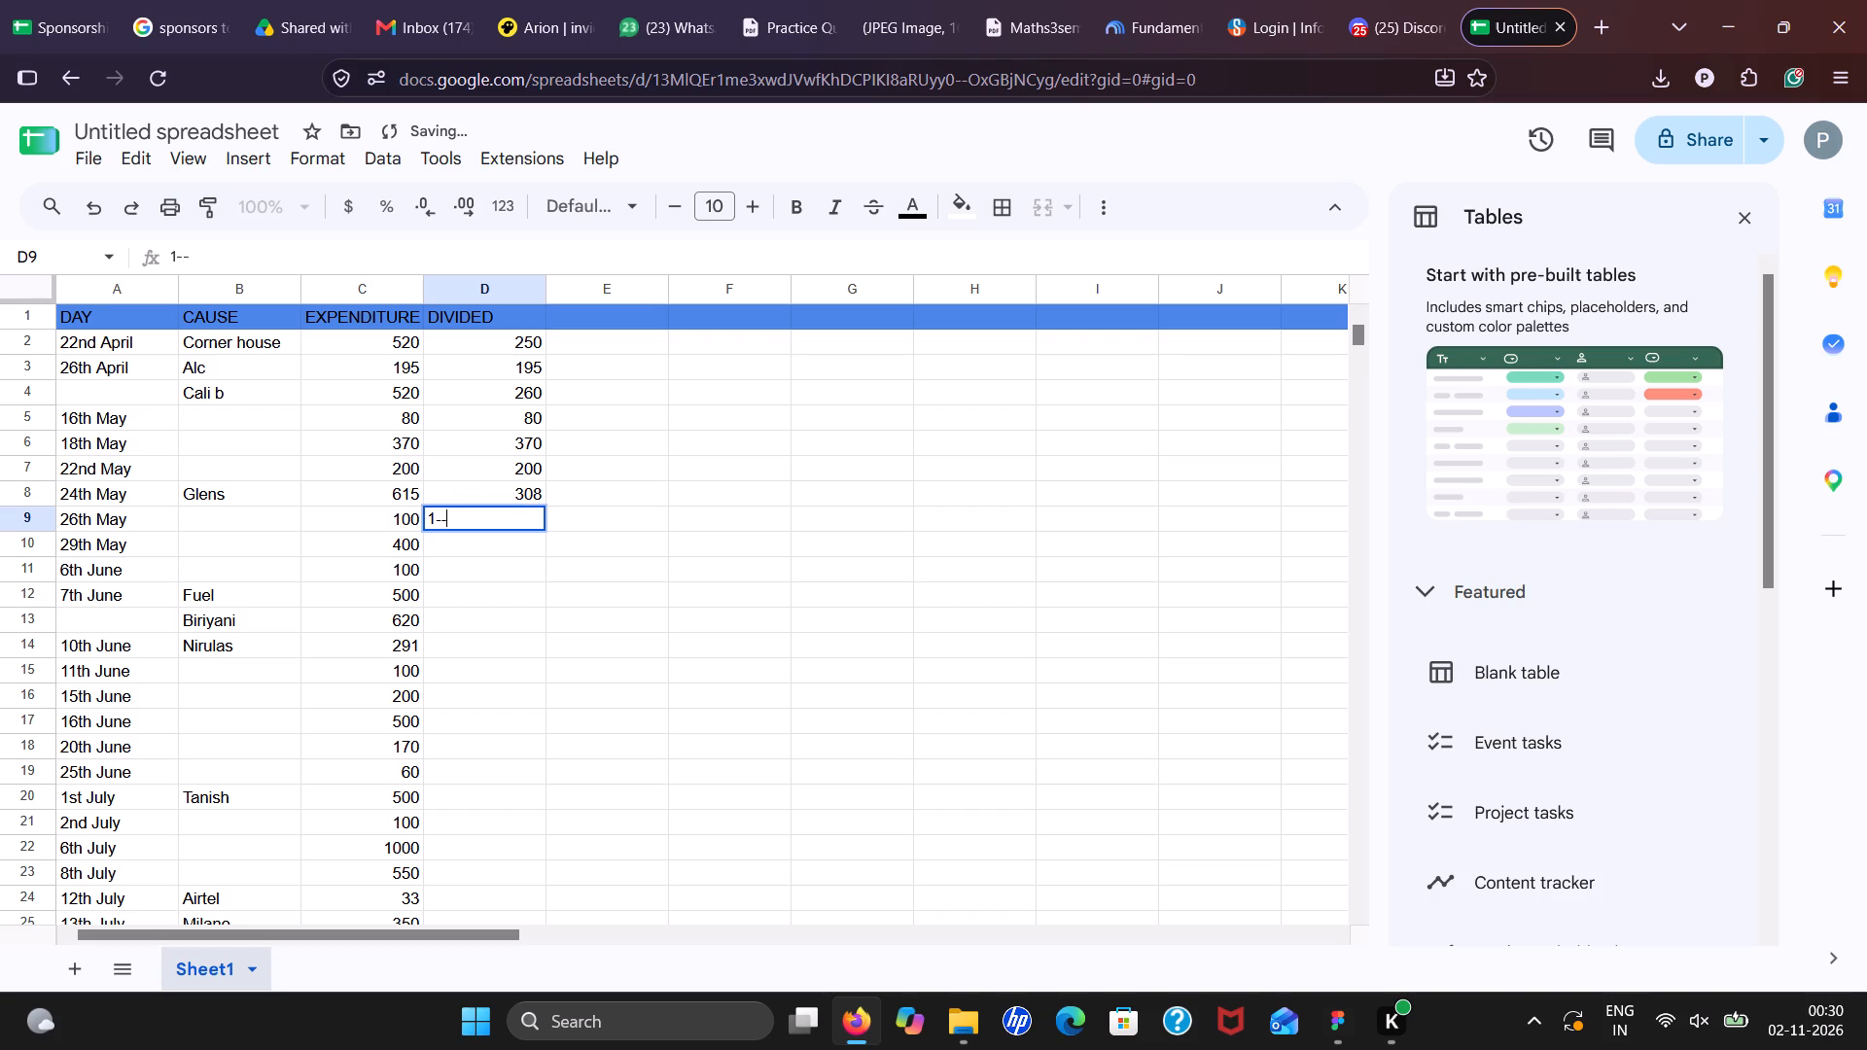
key(BackSpace)
key(BackSpace)
text(00)
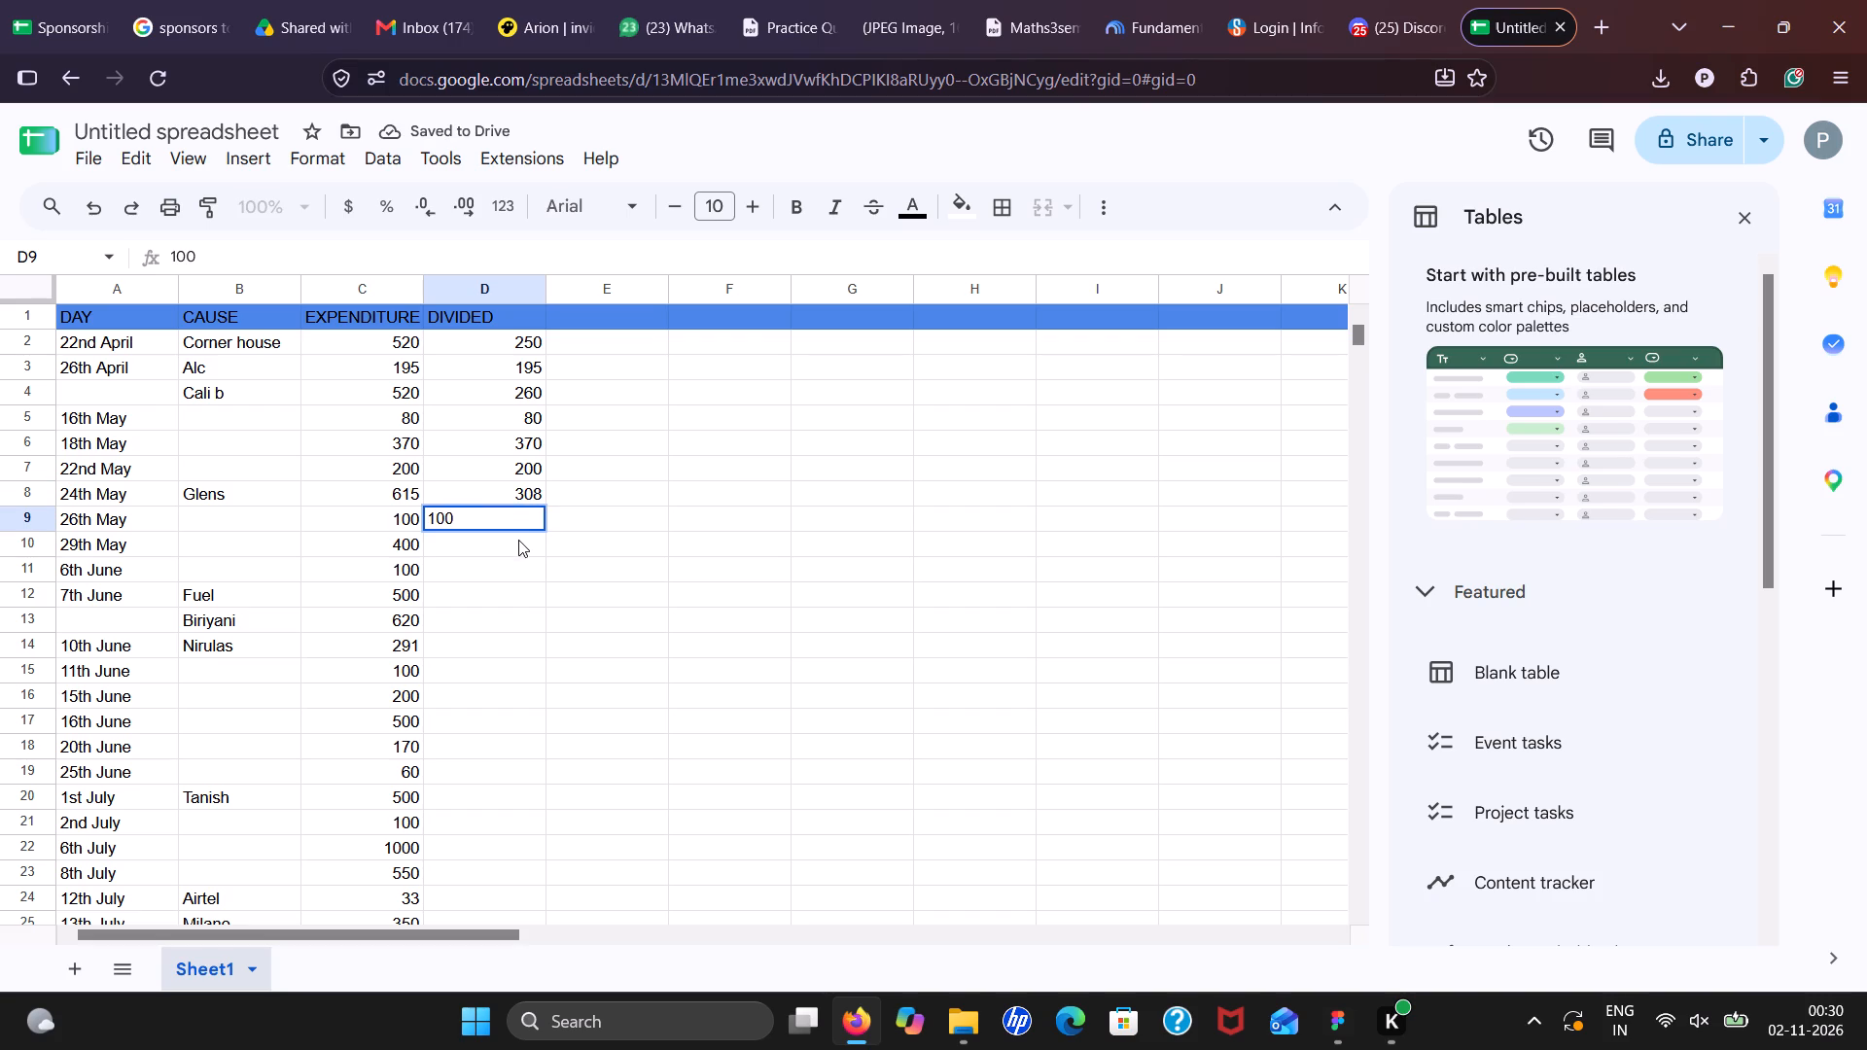
click(518, 541)
text(400)
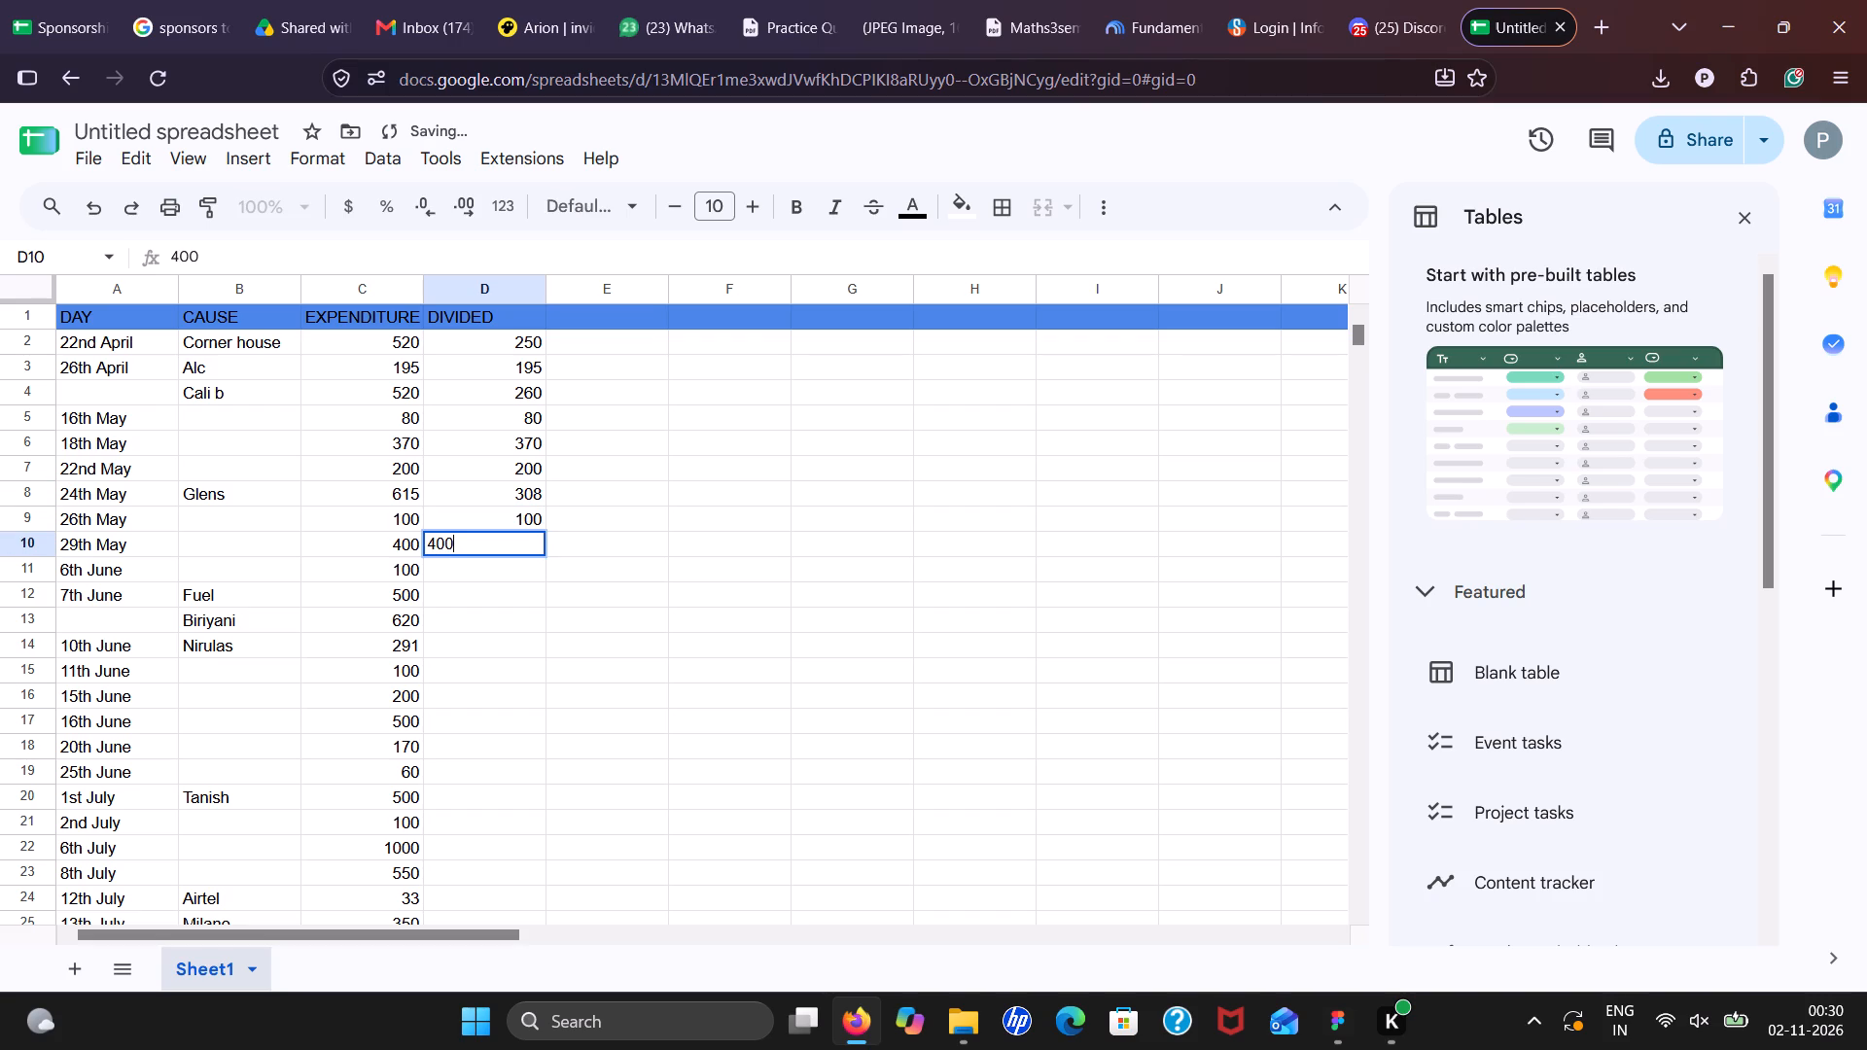
Fill the DIVIDED column for 6th and 7th June, rows 11 to 13, with 100, 500 and 310.
click(518, 568)
text(100)
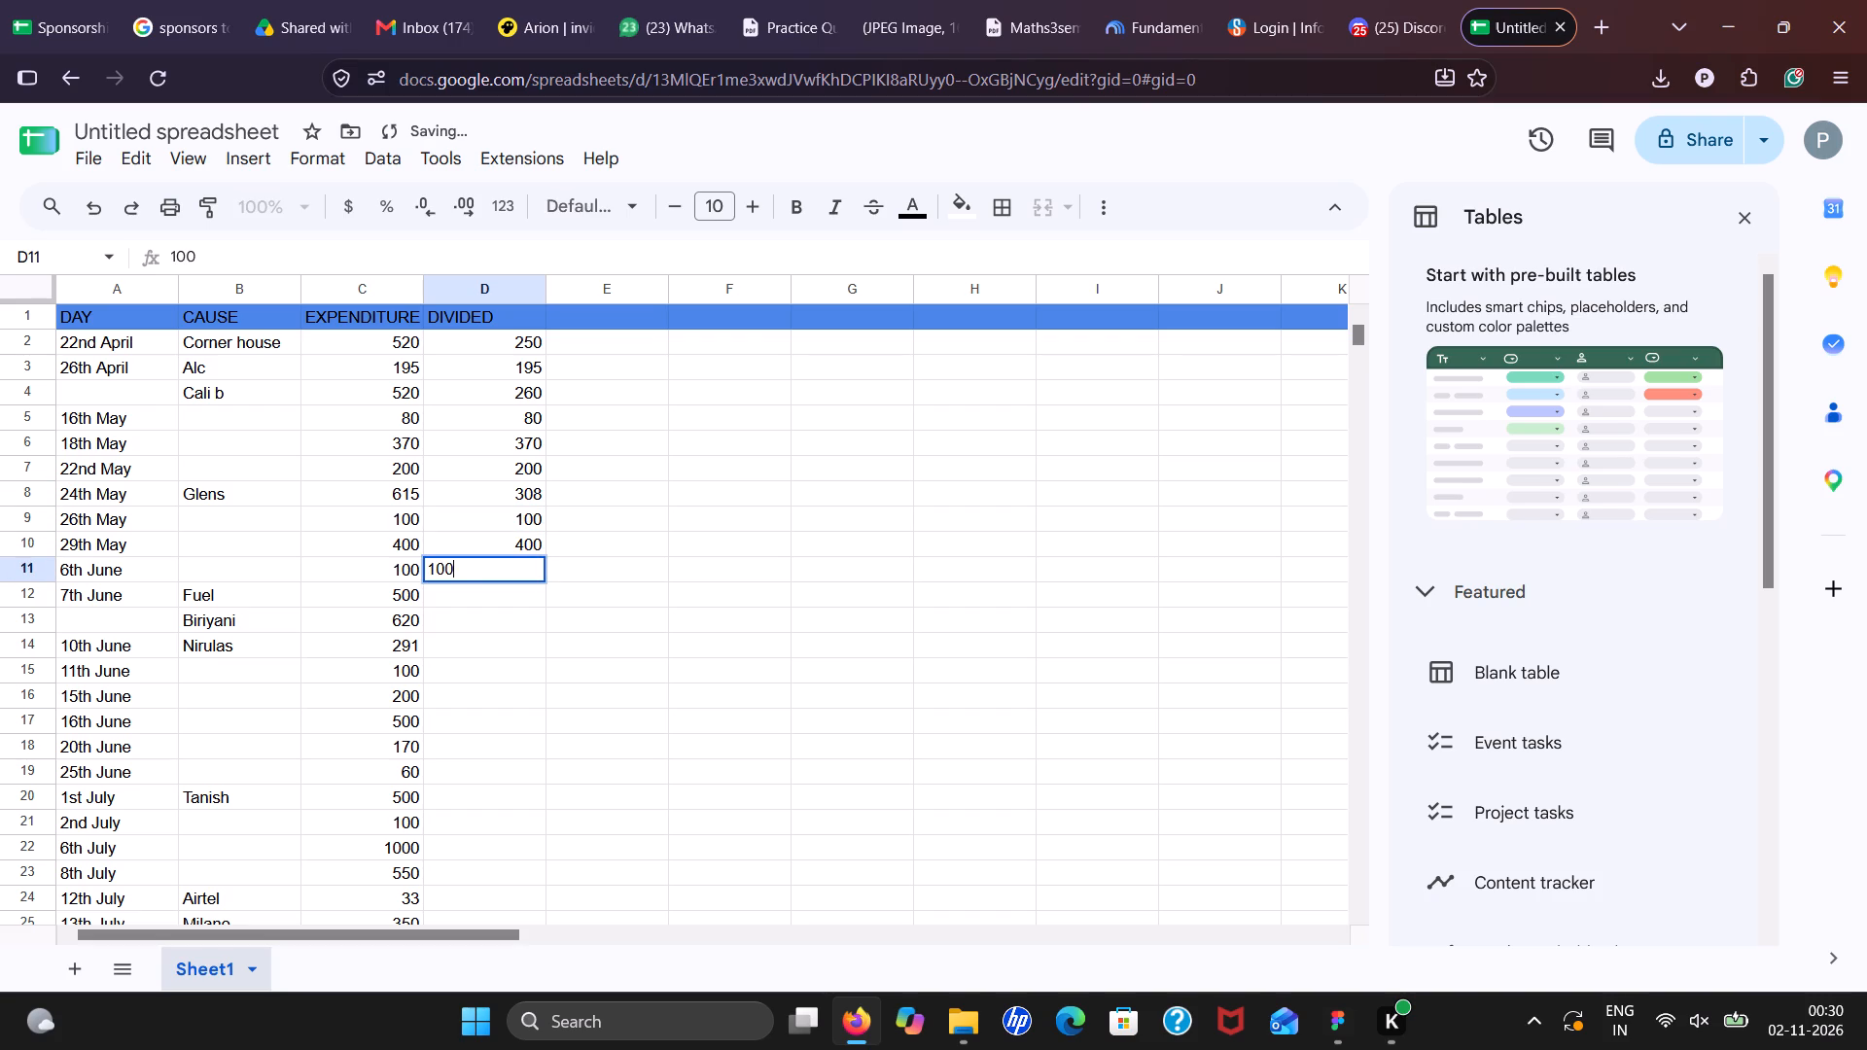
click(512, 596)
text(500)
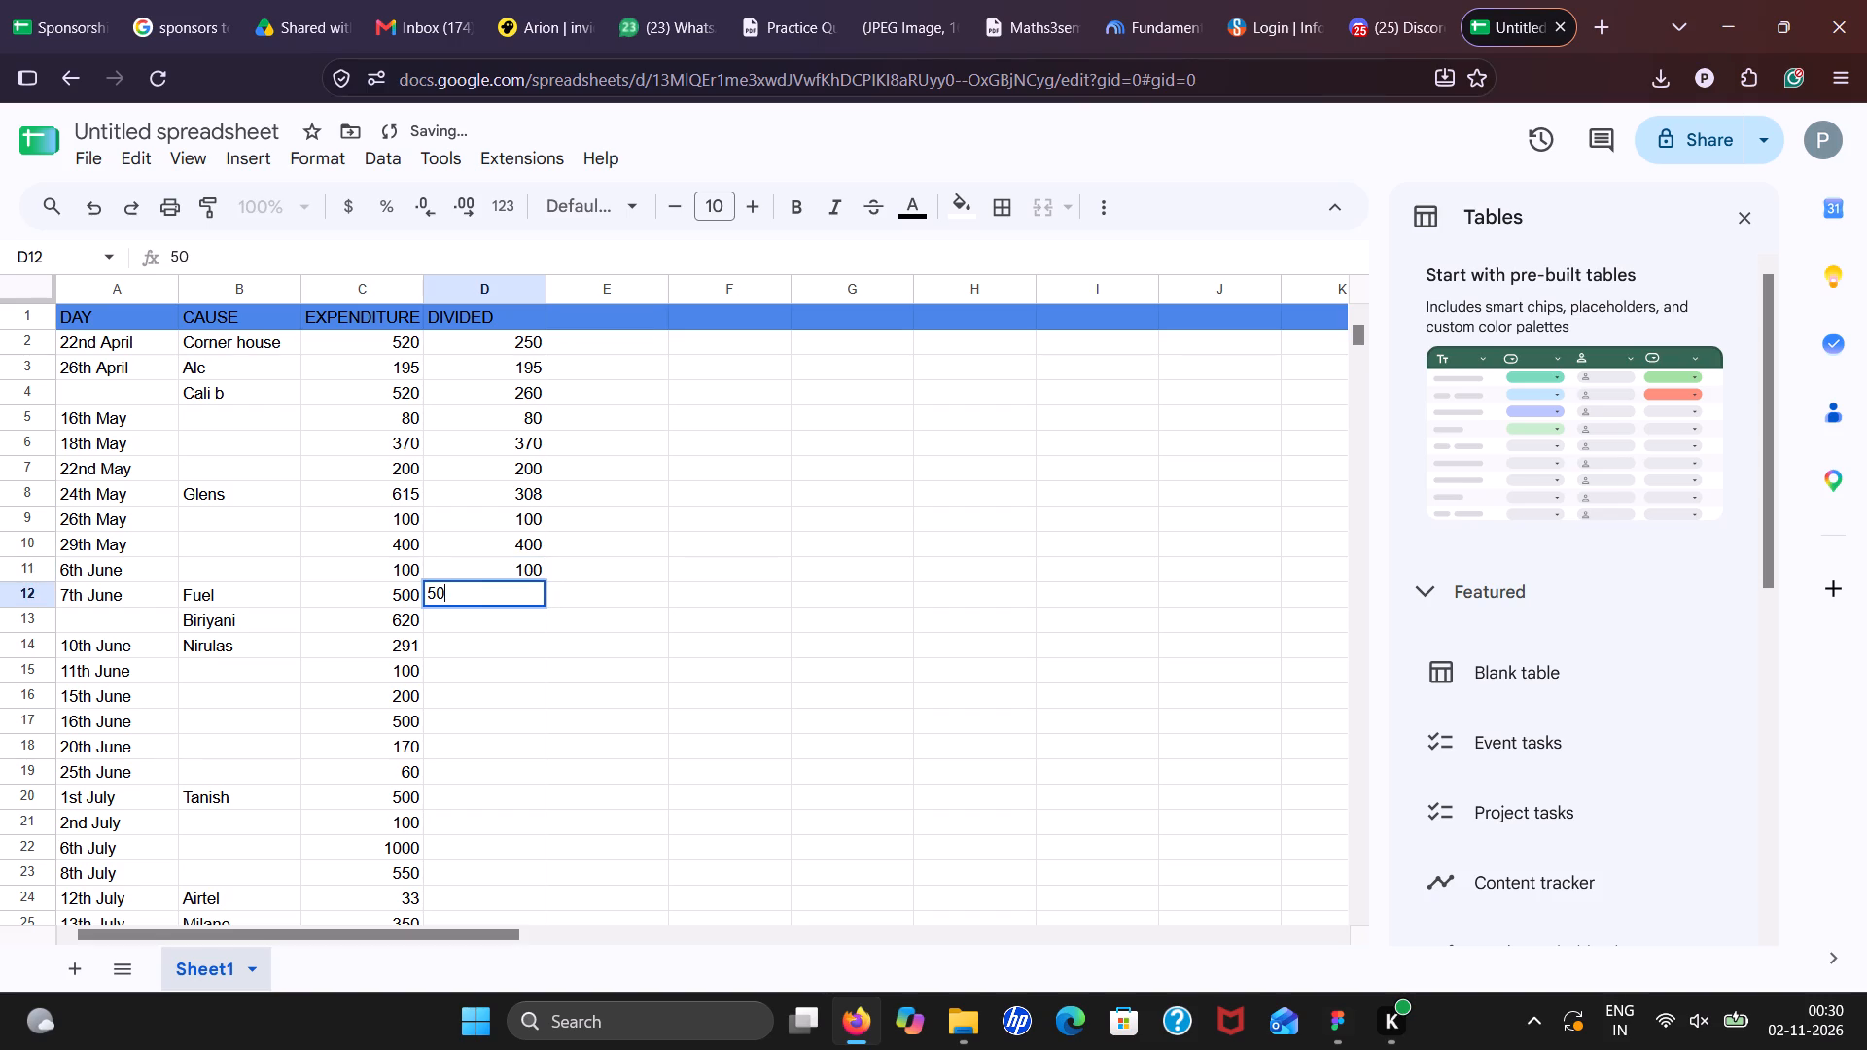
click(505, 628)
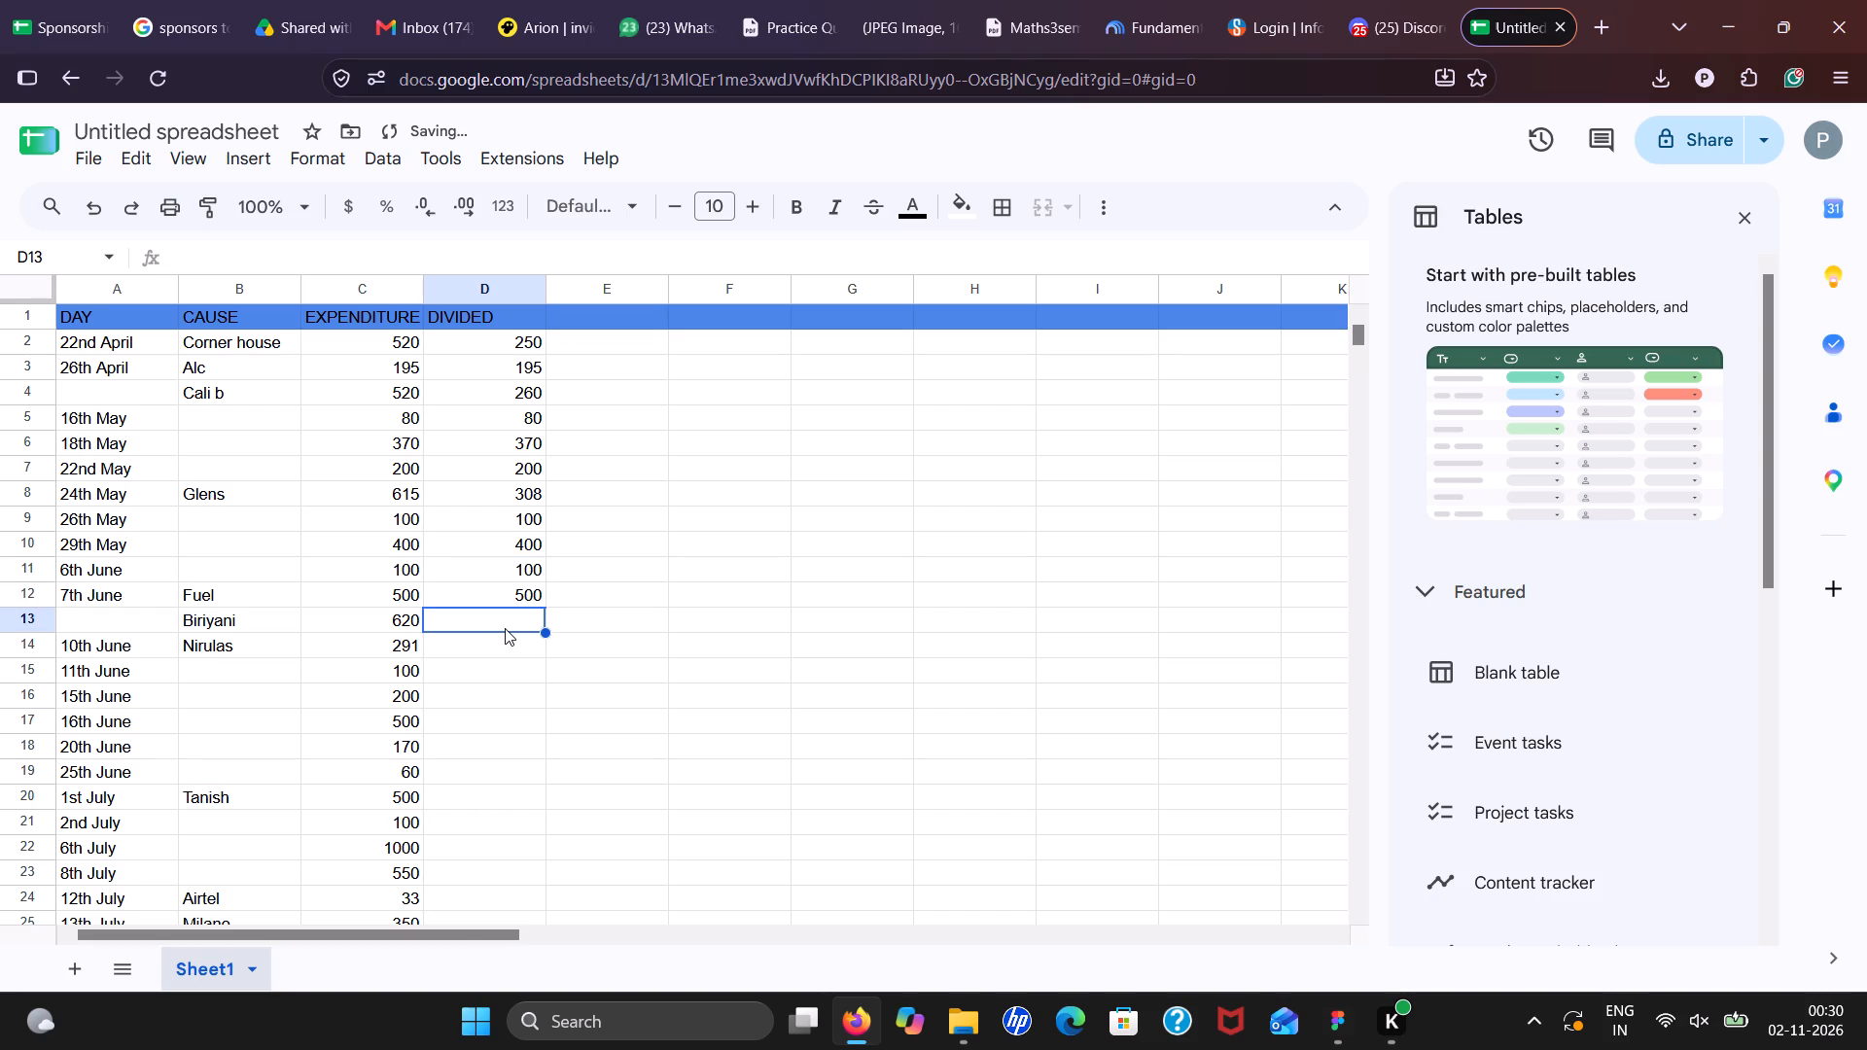
text(320)
key(BackSpace)
key(BackSpace)
text(10)
Fill the DIVIDED column for 10th to 25th June, rows 14 to 19, with 145, 100, 200, 500, 170 and 60.
click(507, 655)
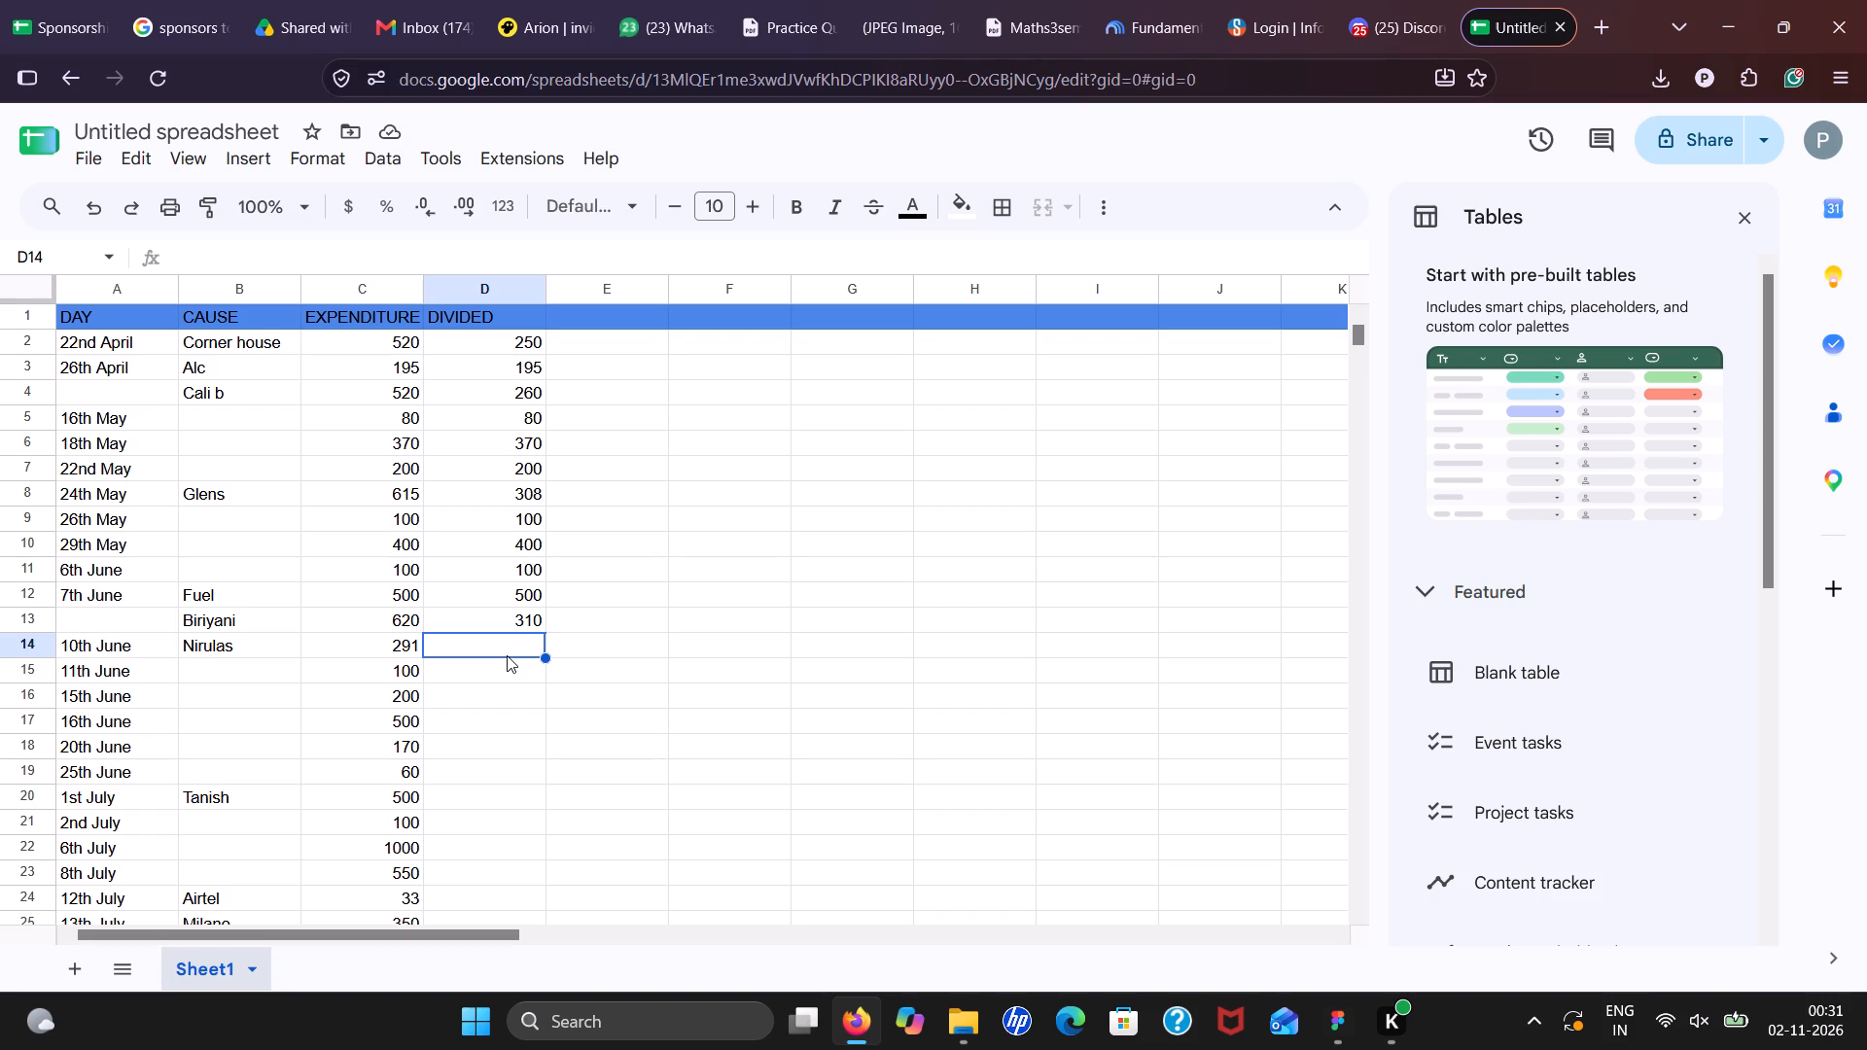
text(145)
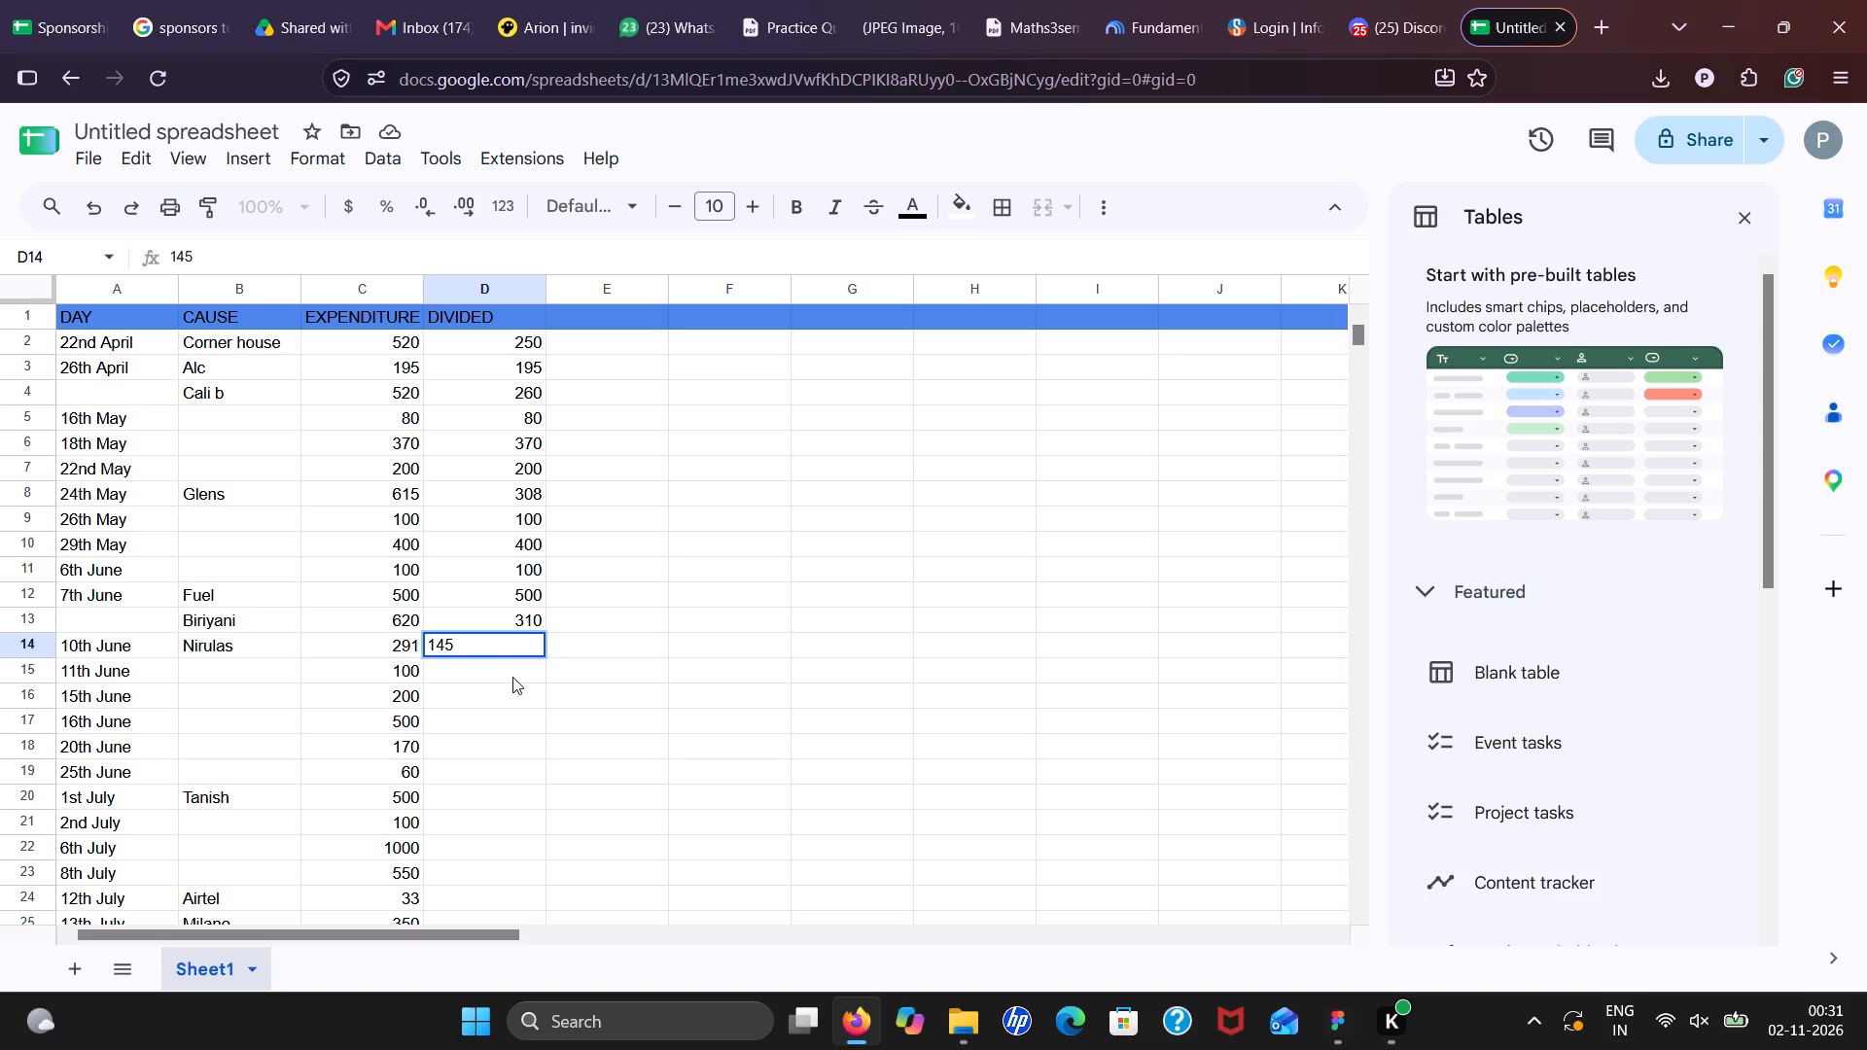
click(512, 678)
text(100)
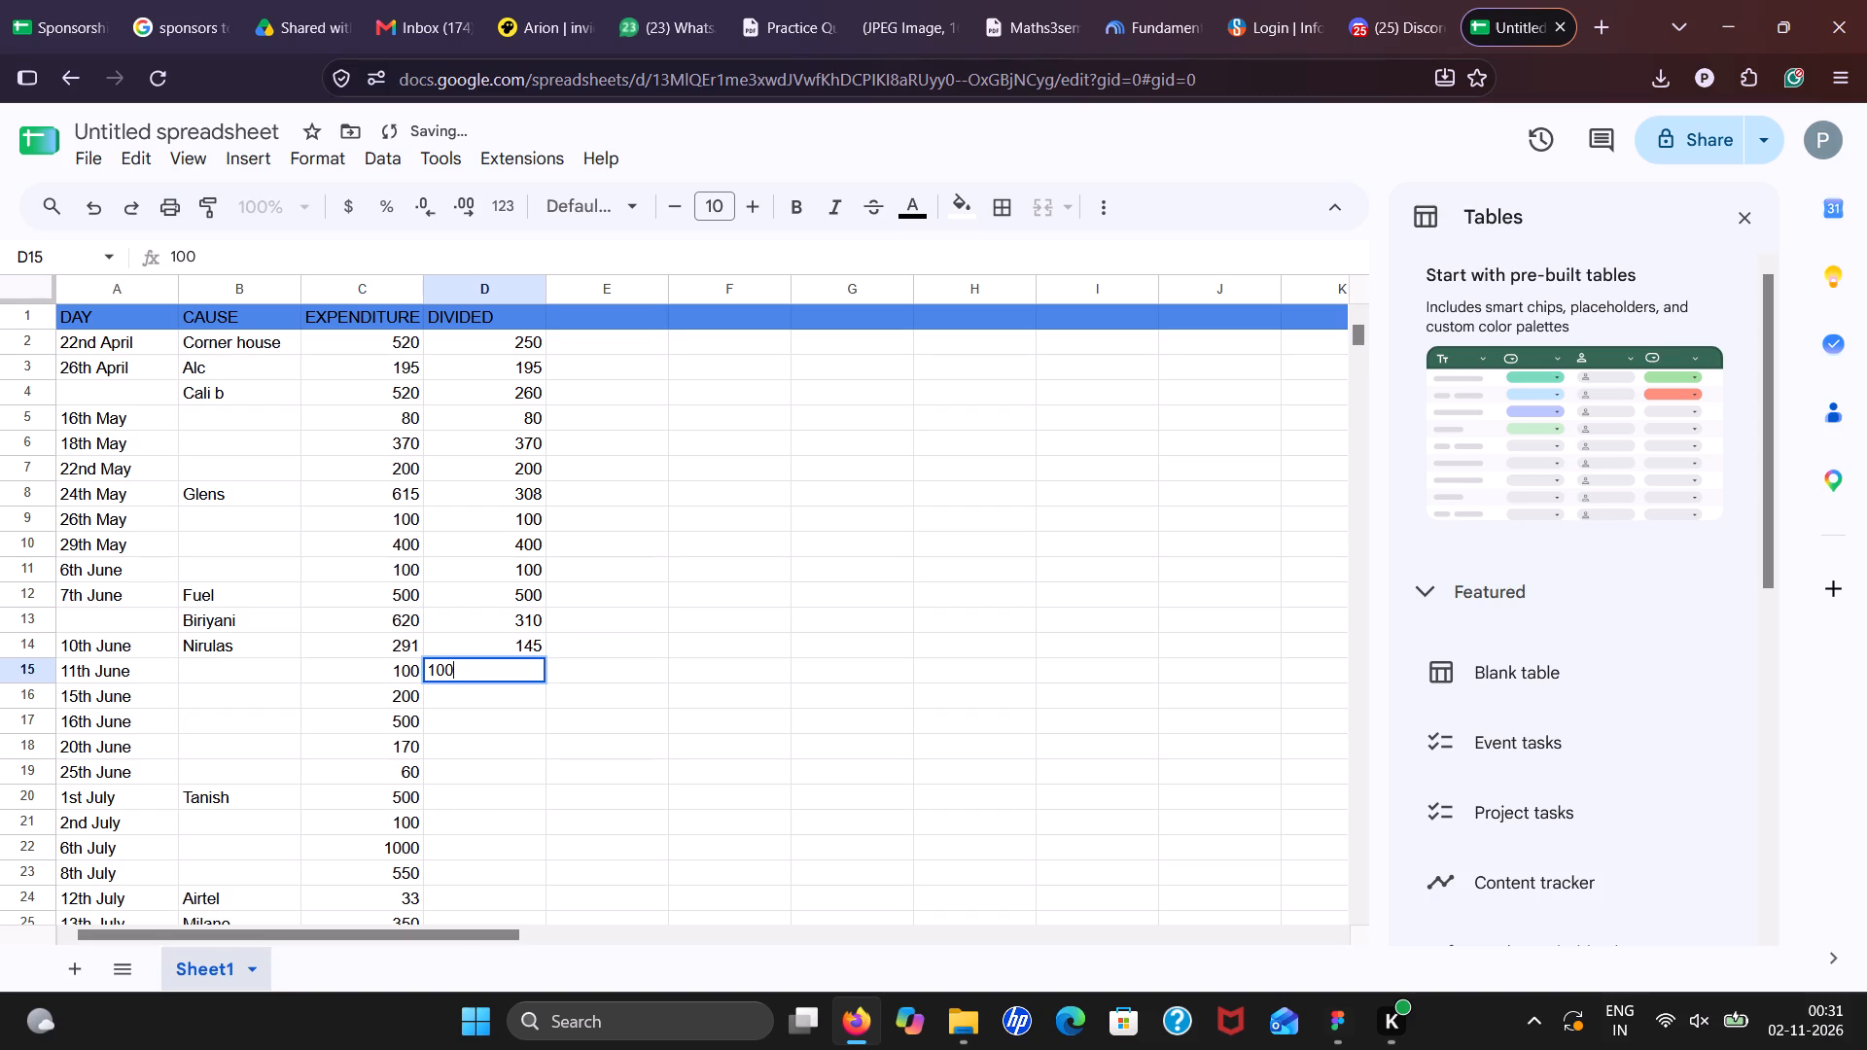
click(513, 695)
text(200)
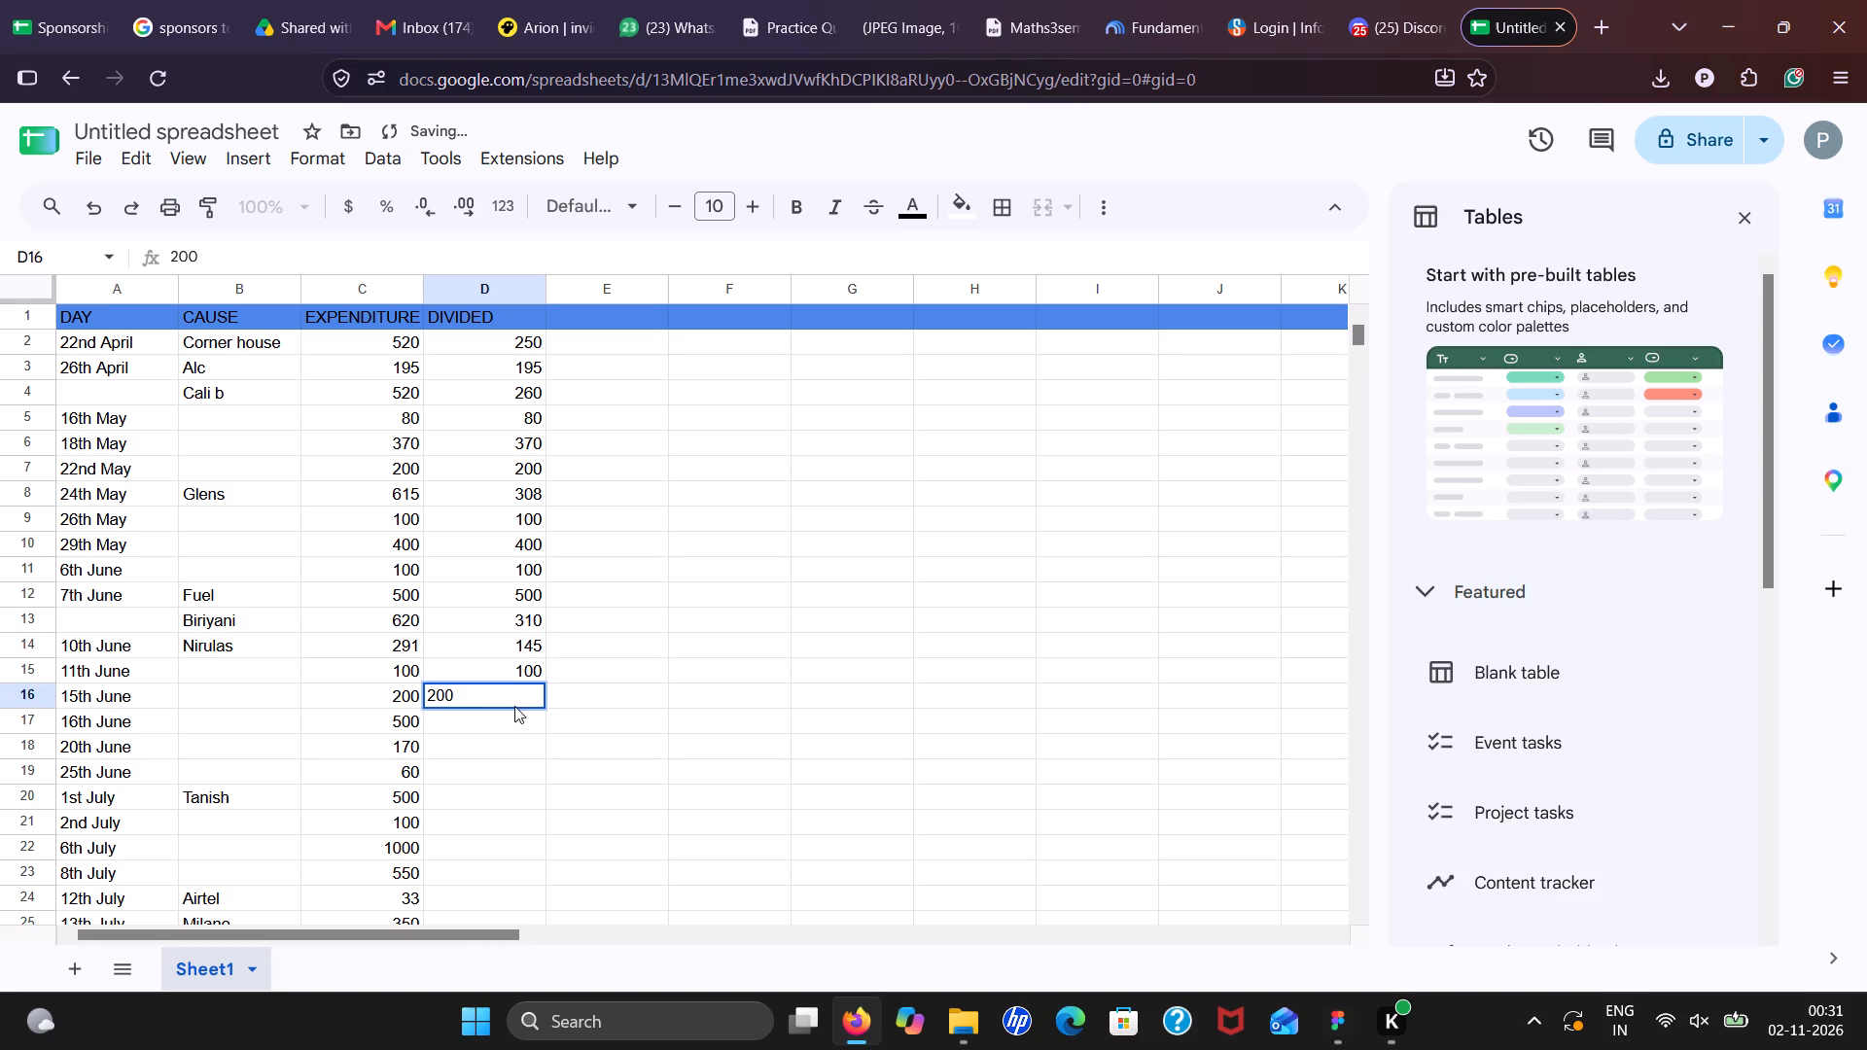
click(517, 720)
text(500)
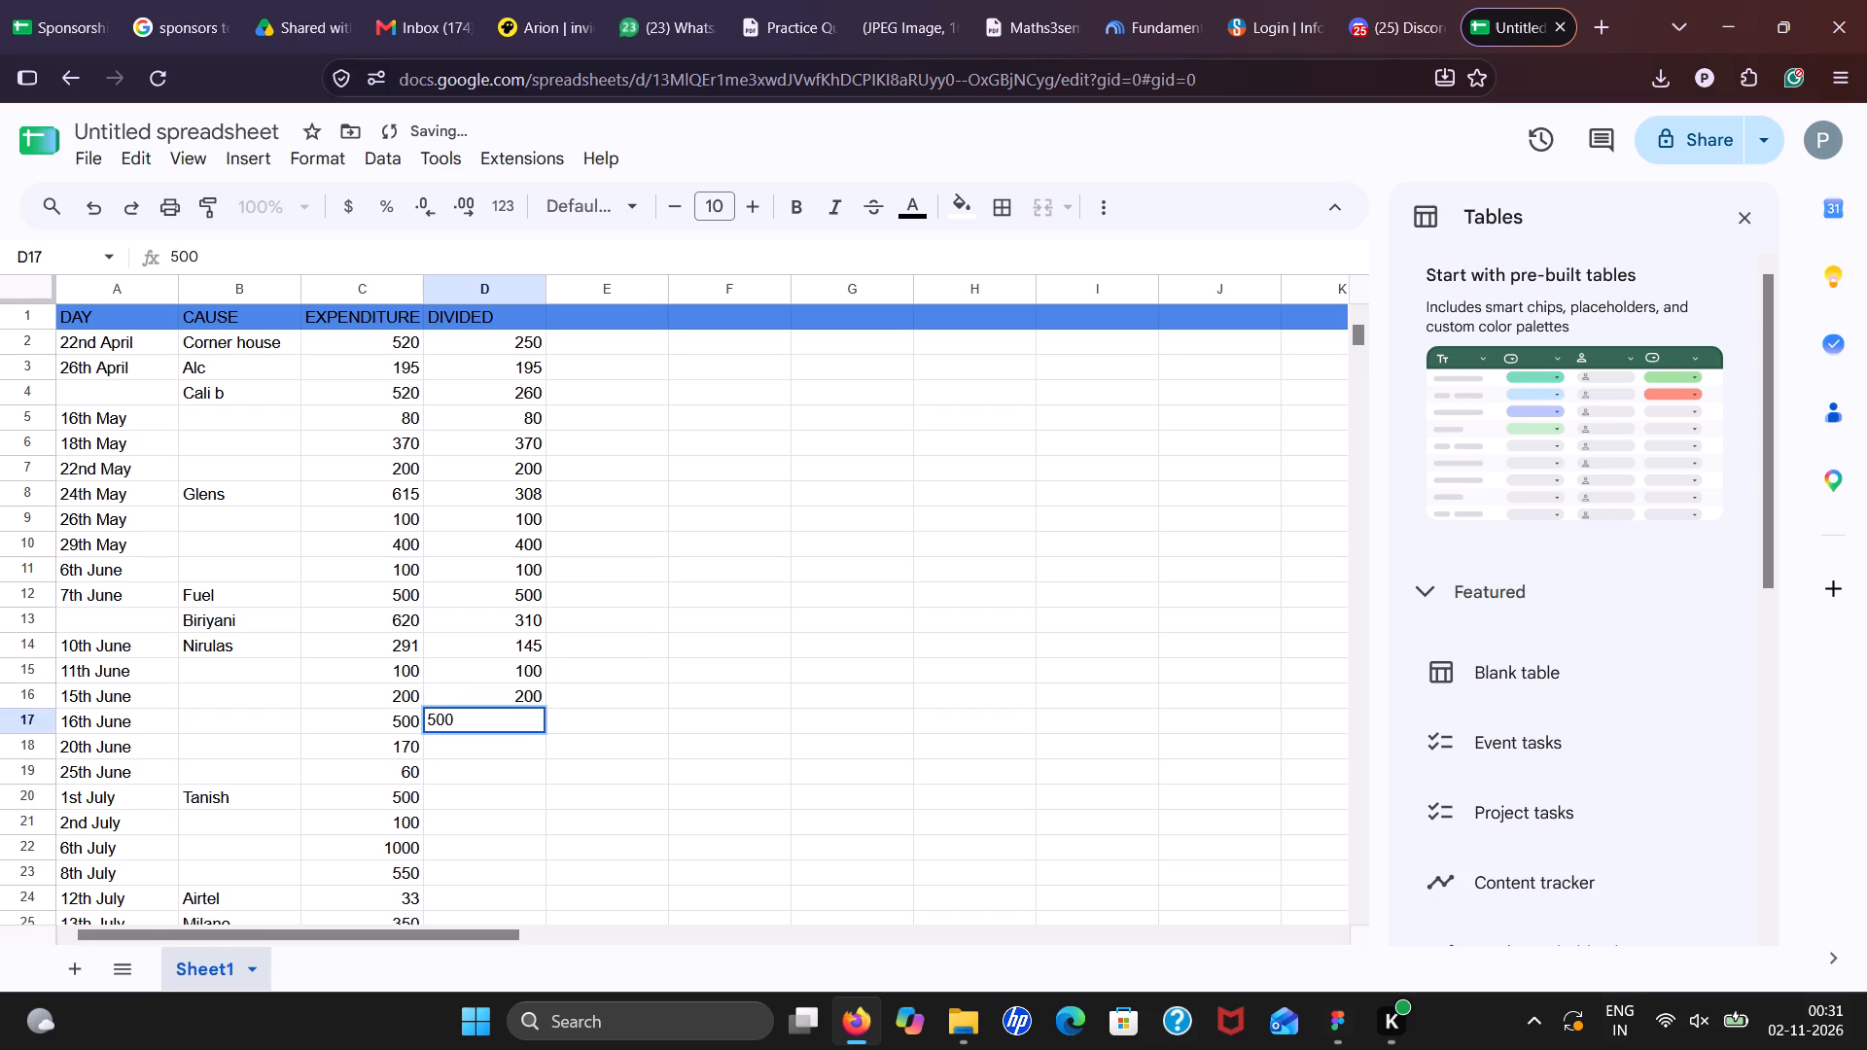
click(517, 739)
text(170)
click(519, 767)
text(60)
Fill the DIVIDED column for 1st to 12th July, rows 20 to 24, with 500, 100, 1000, 550 and 33.
click(518, 798)
text(500)
click(516, 822)
text(100)
click(517, 847)
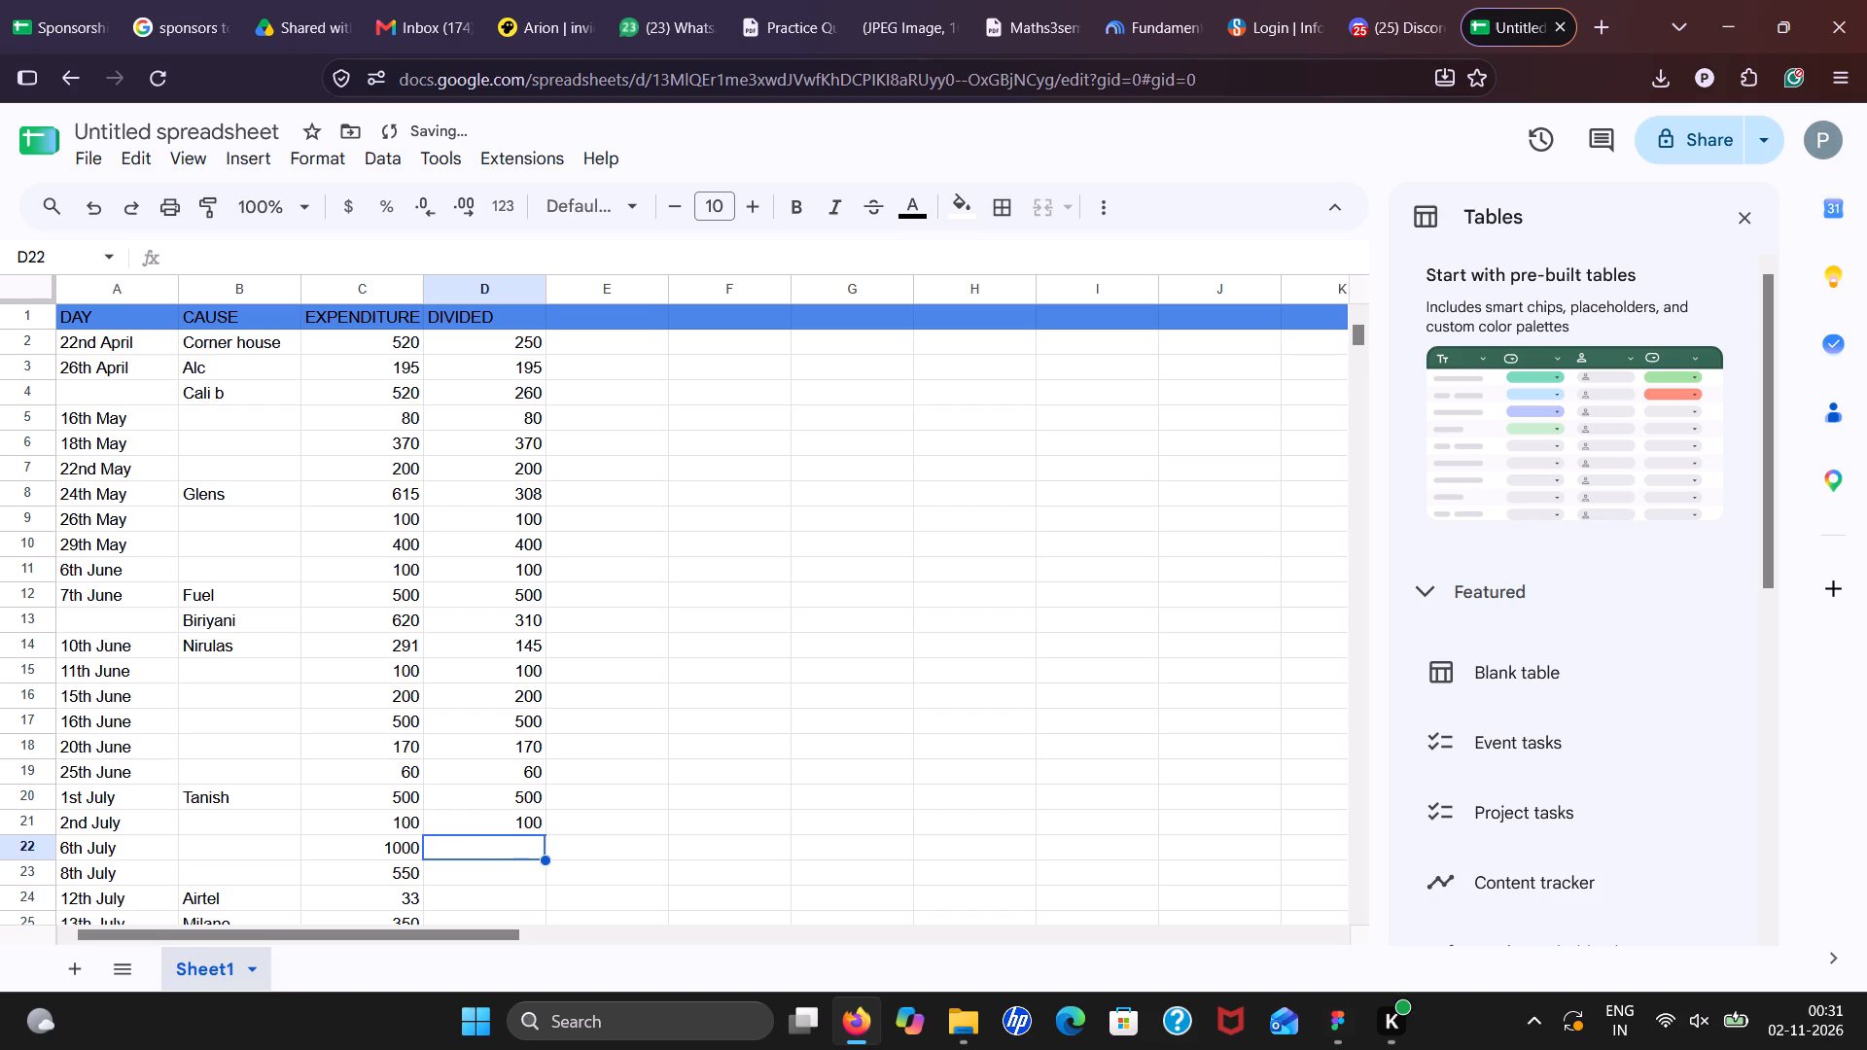
text(1000)
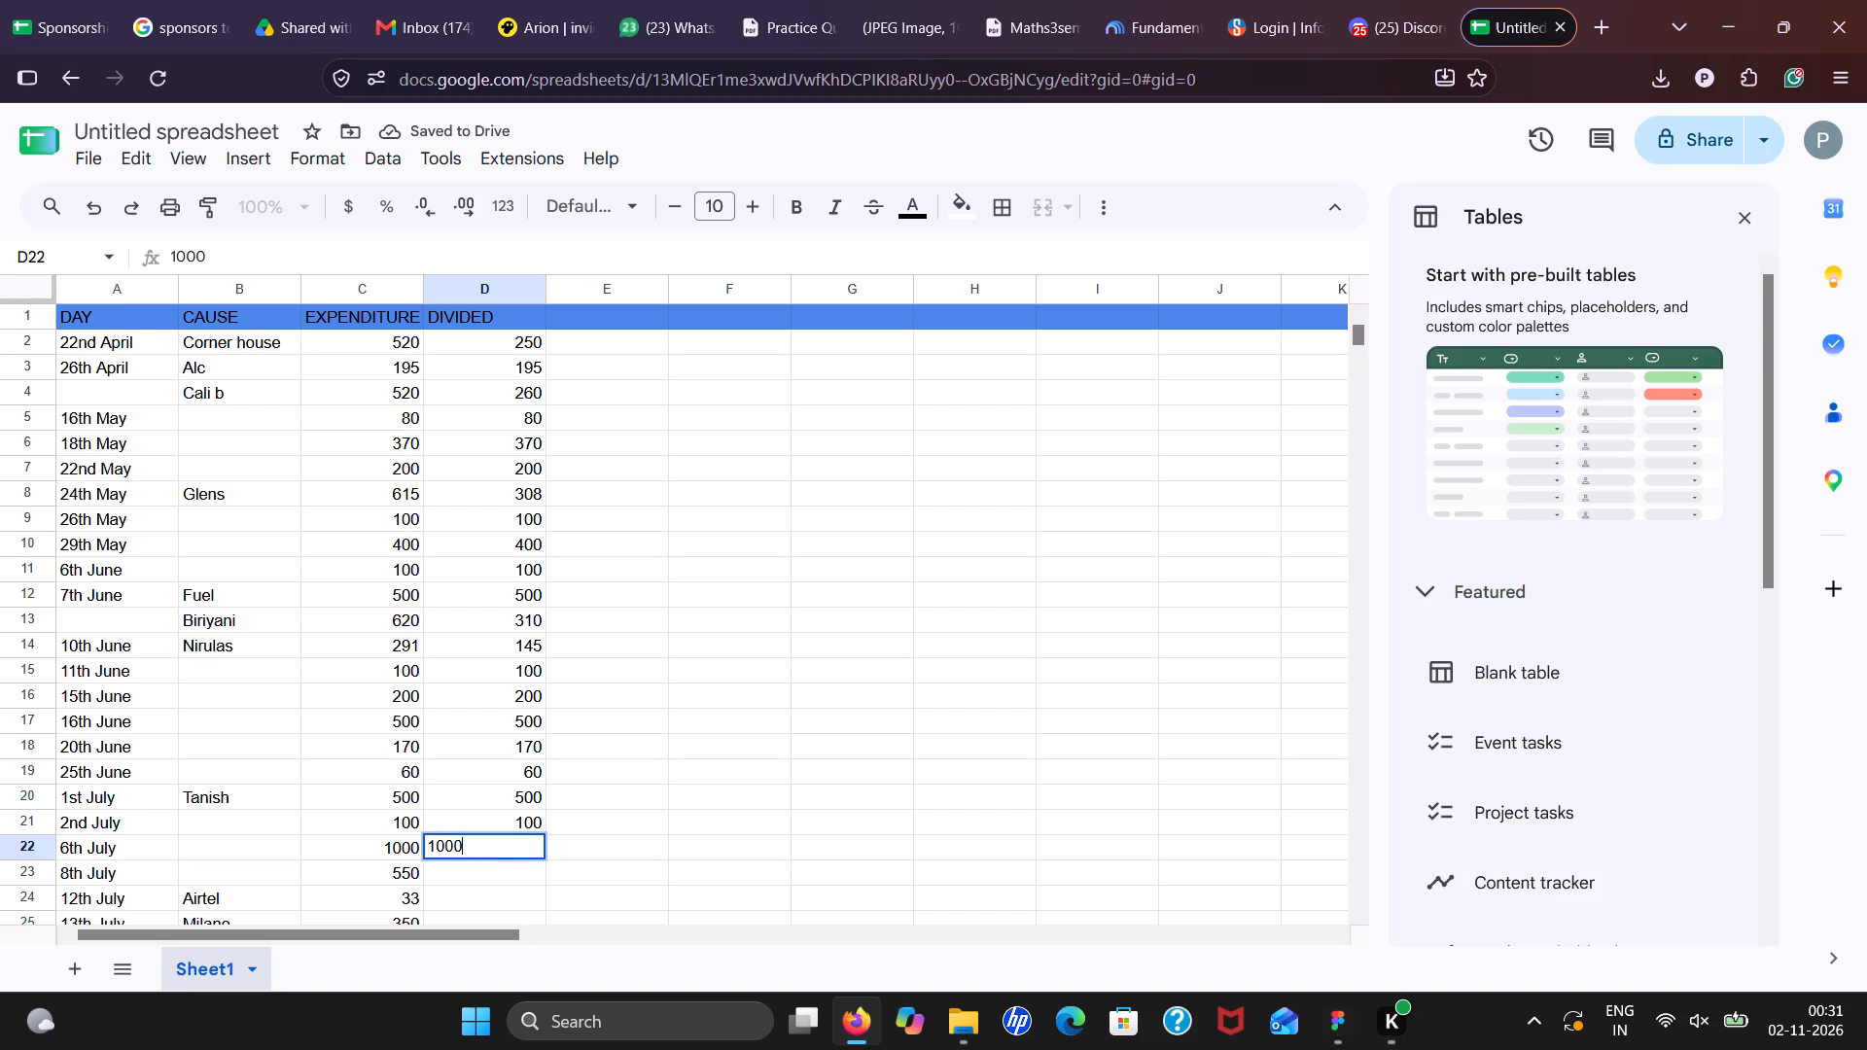
click(508, 884)
scroll(508, 884, down, 1)
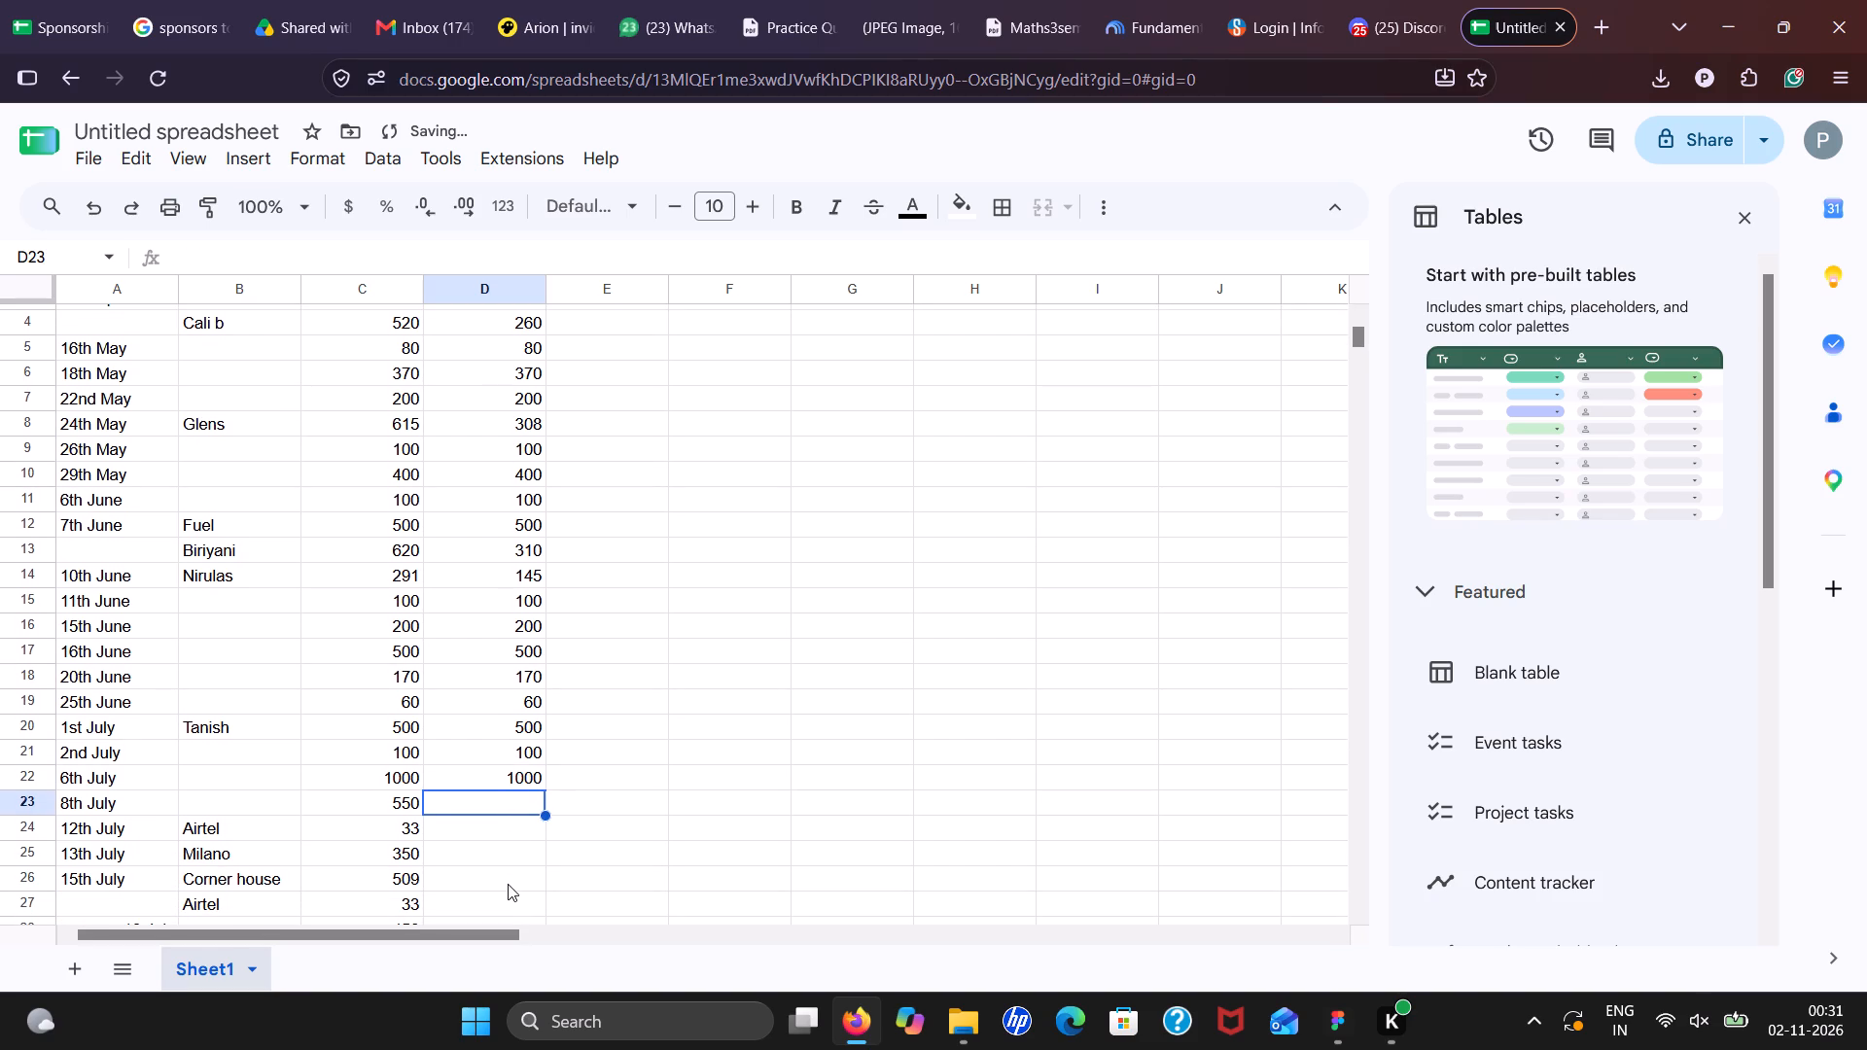
scroll(508, 884, down, 1)
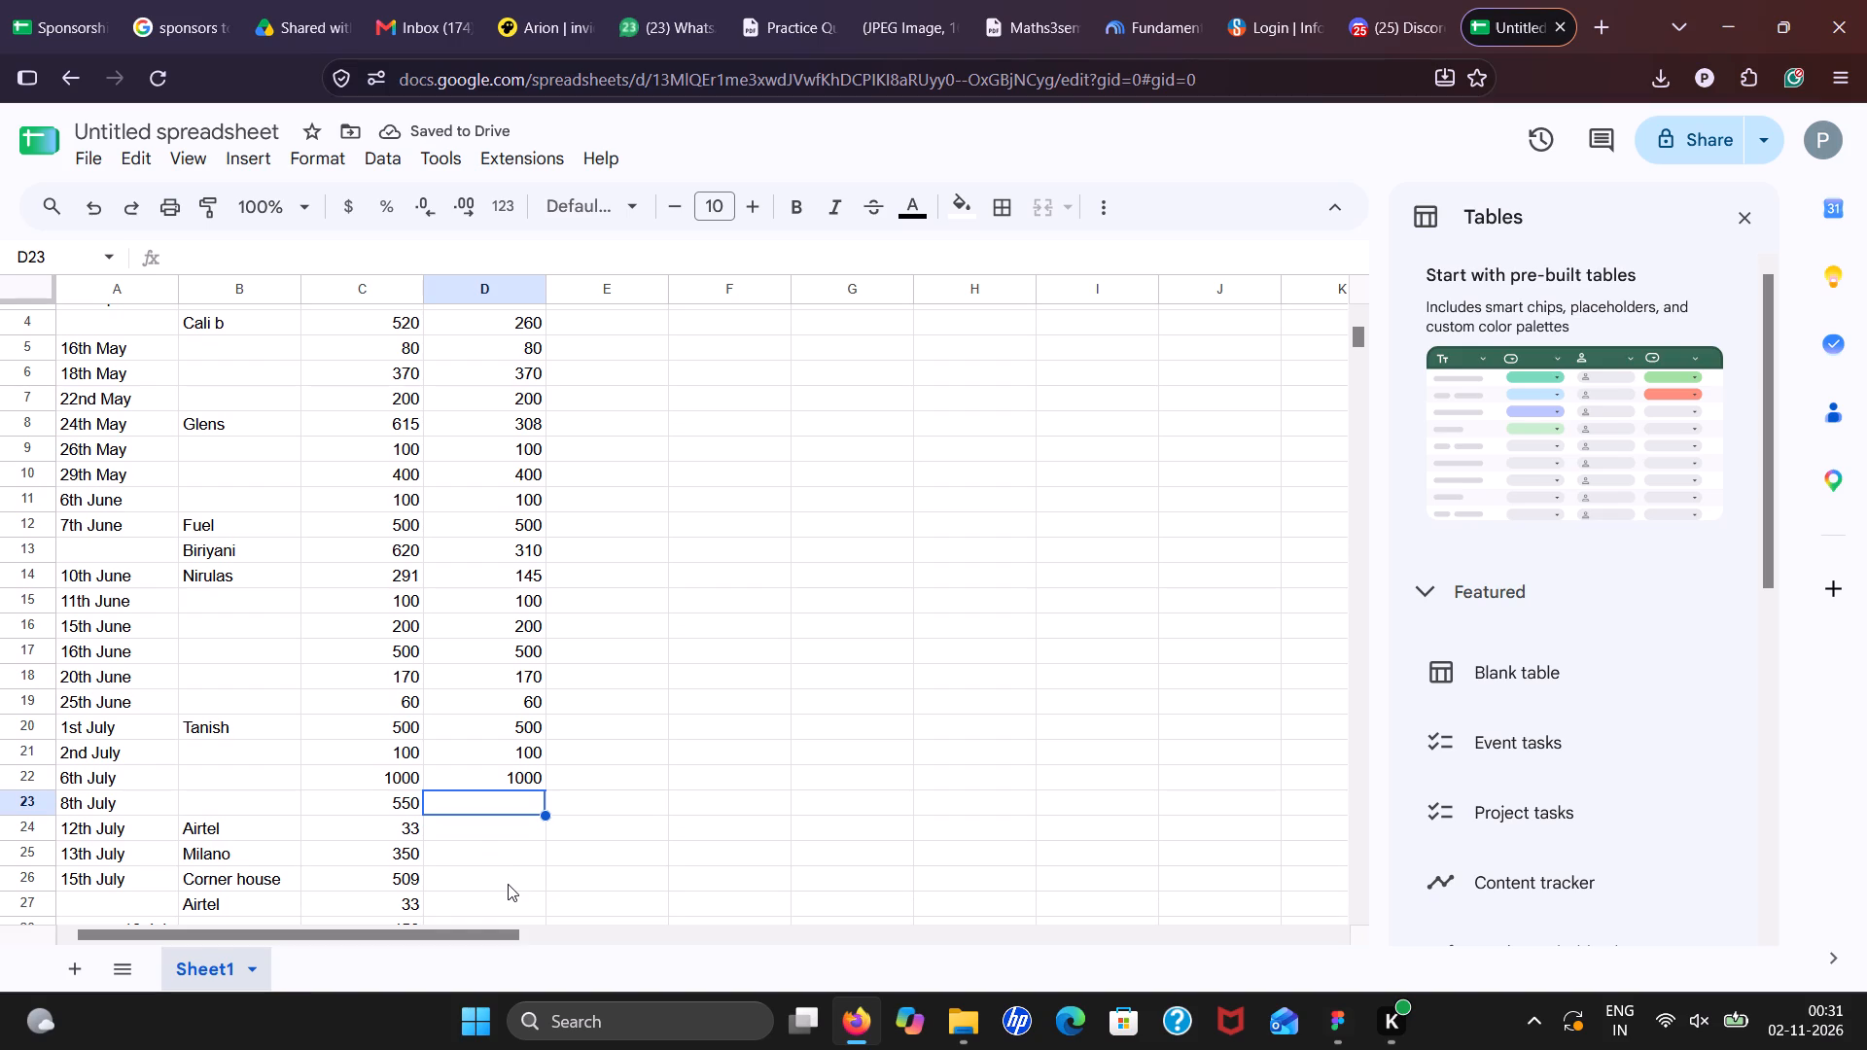
text(550)
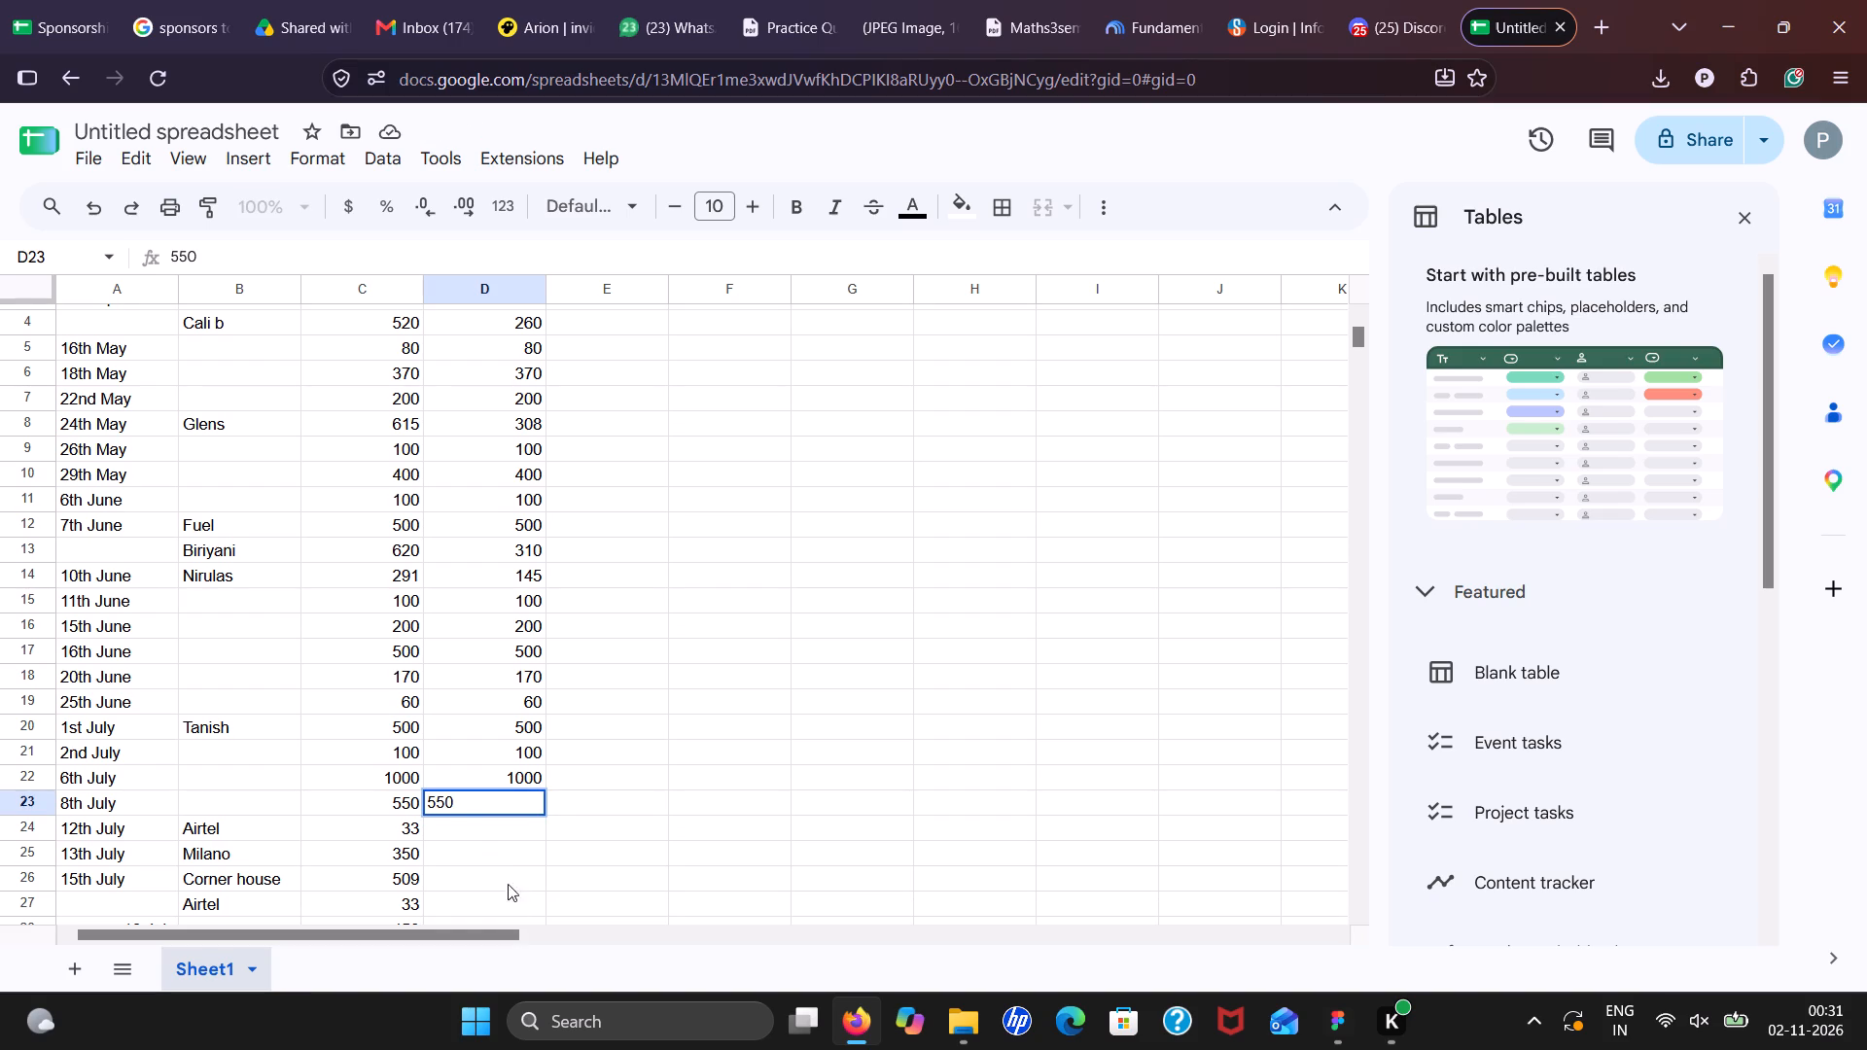
click(511, 826)
text(33)
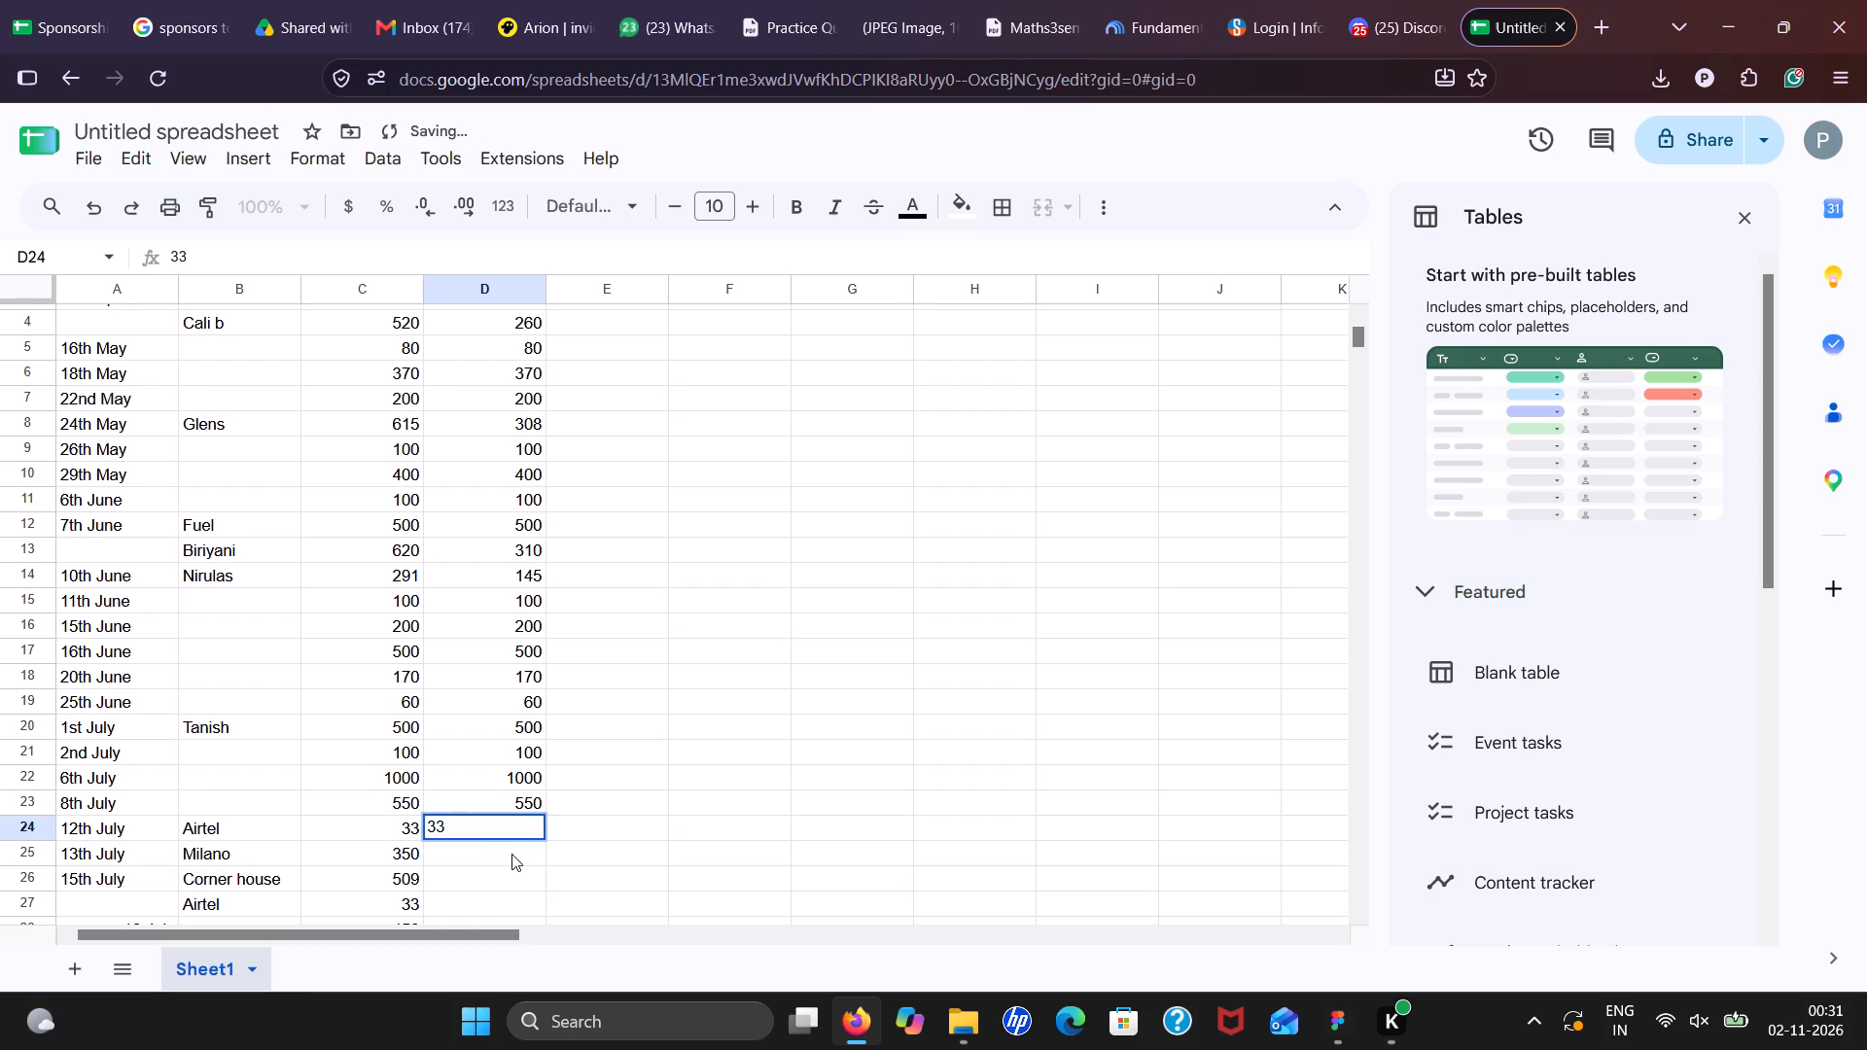
Fill the DIVIDED column for 13th to 18 July, rows 25 to 29, with 175, 509, 33, 450 and 3000.
click(511, 854)
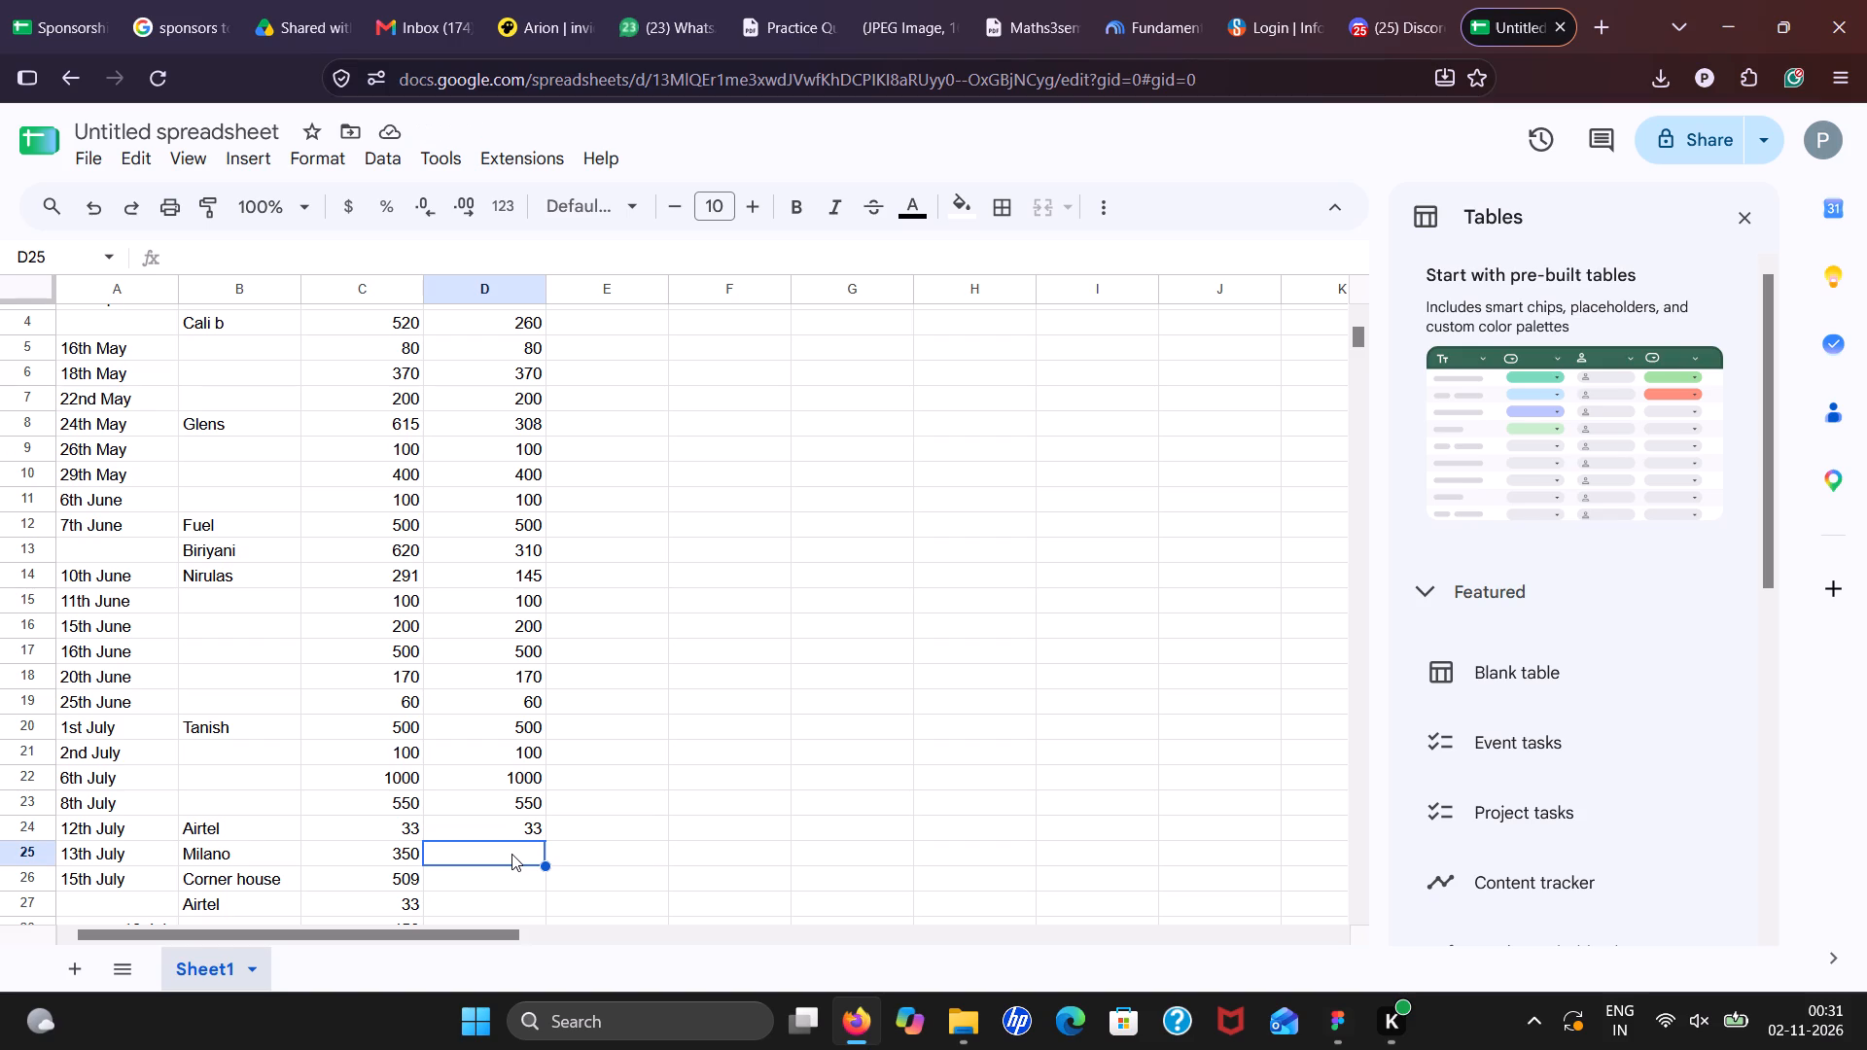
text(175)
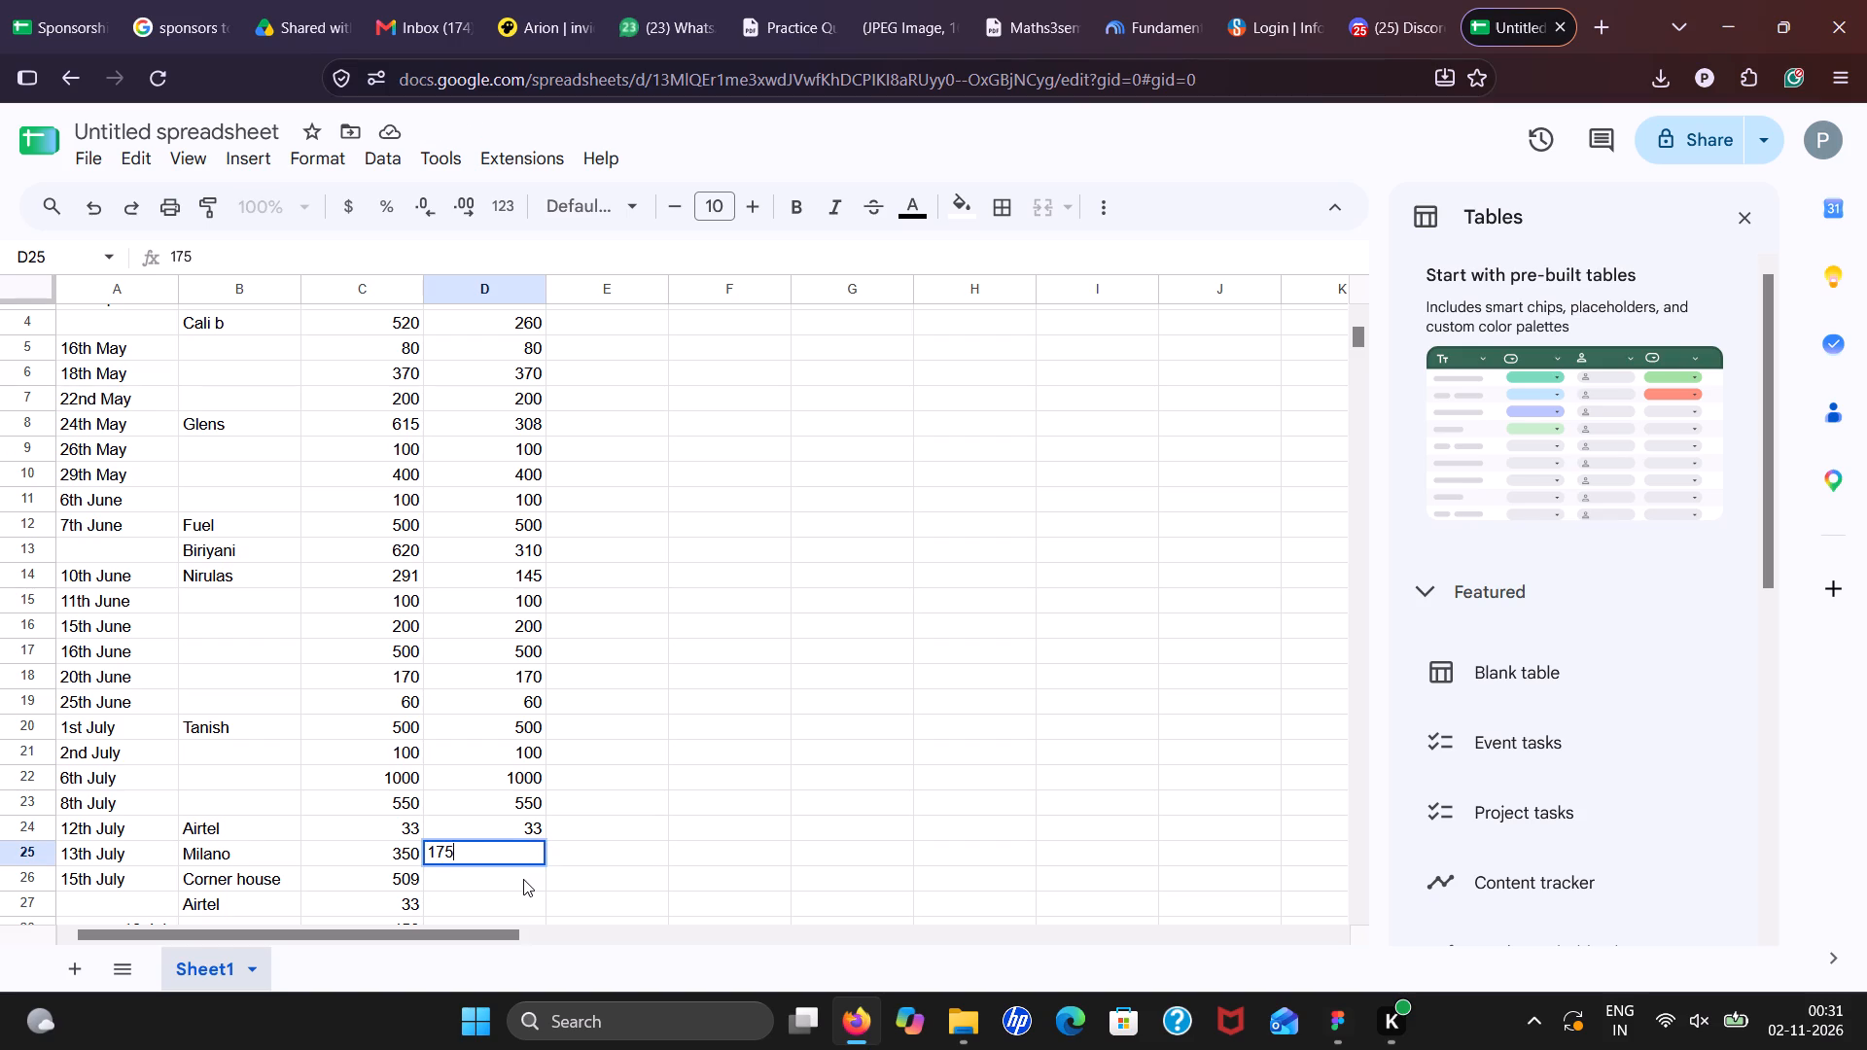
click(523, 879)
text(509)
scroll(523, 879, down, 2)
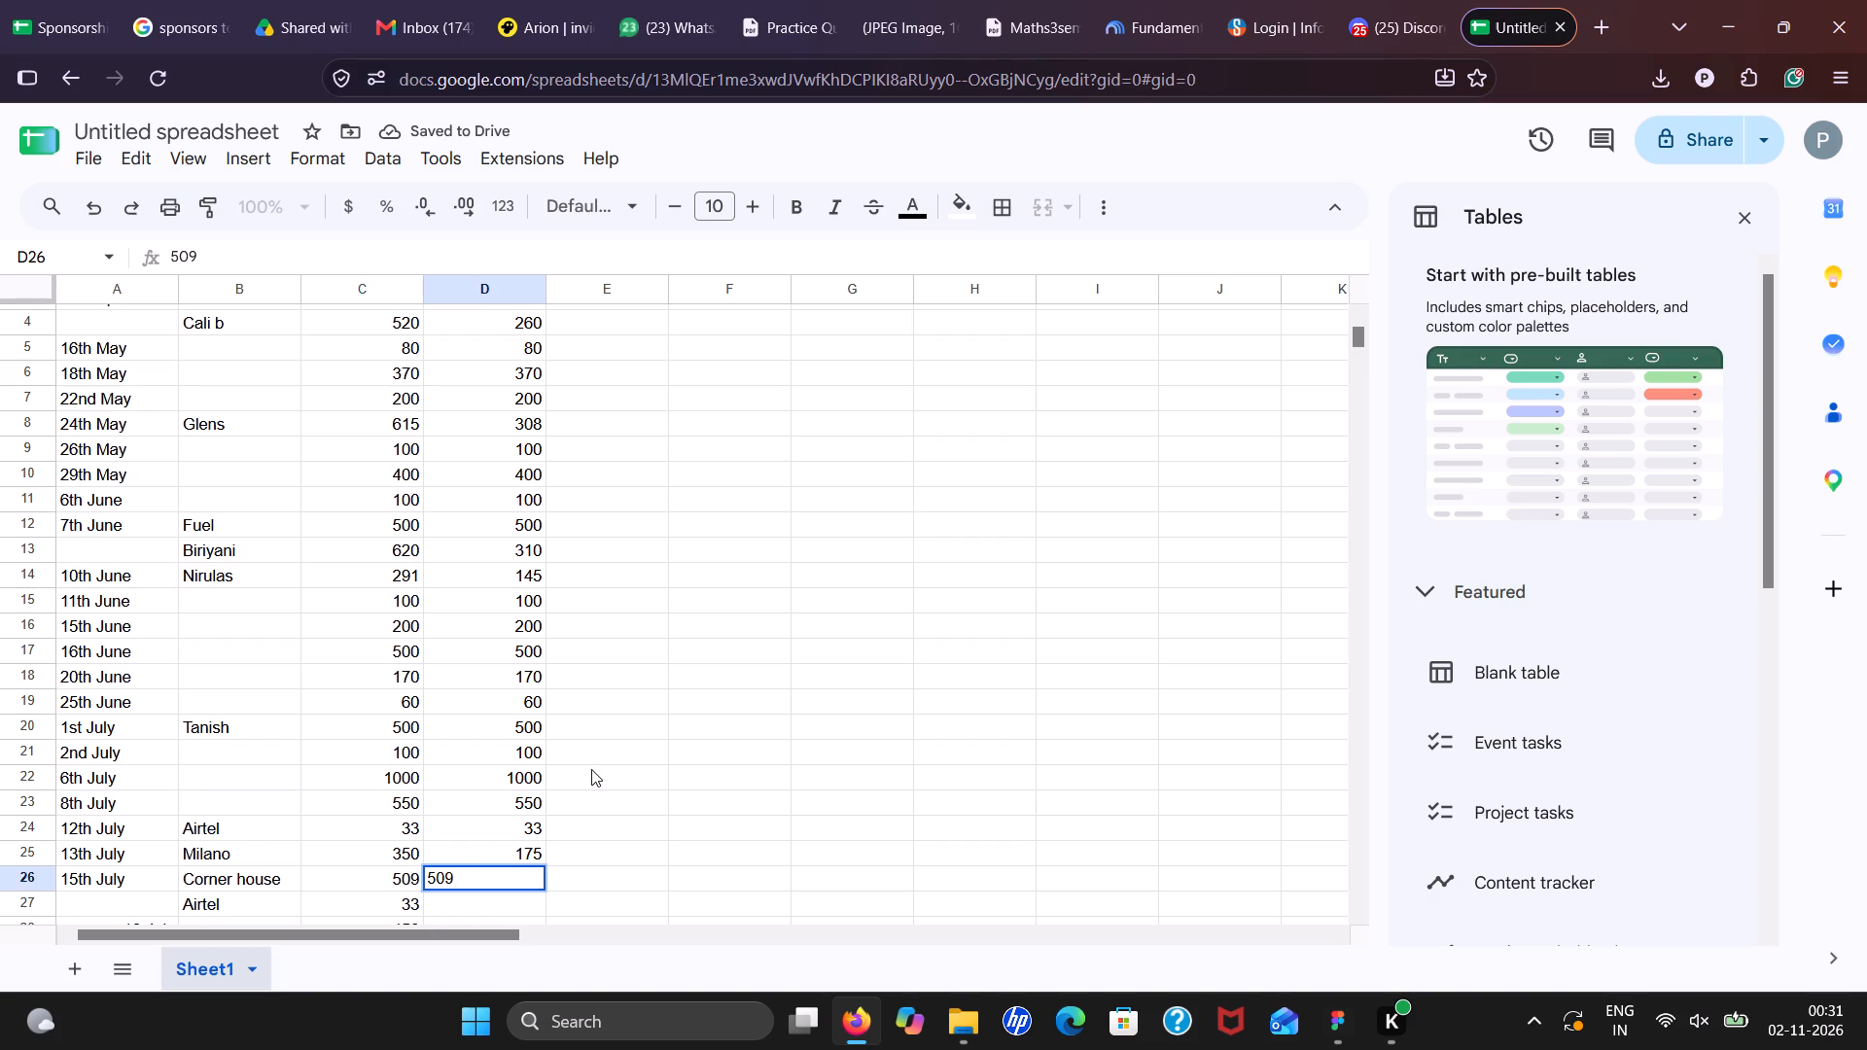
scroll(591, 769, down, 1)
click(504, 744)
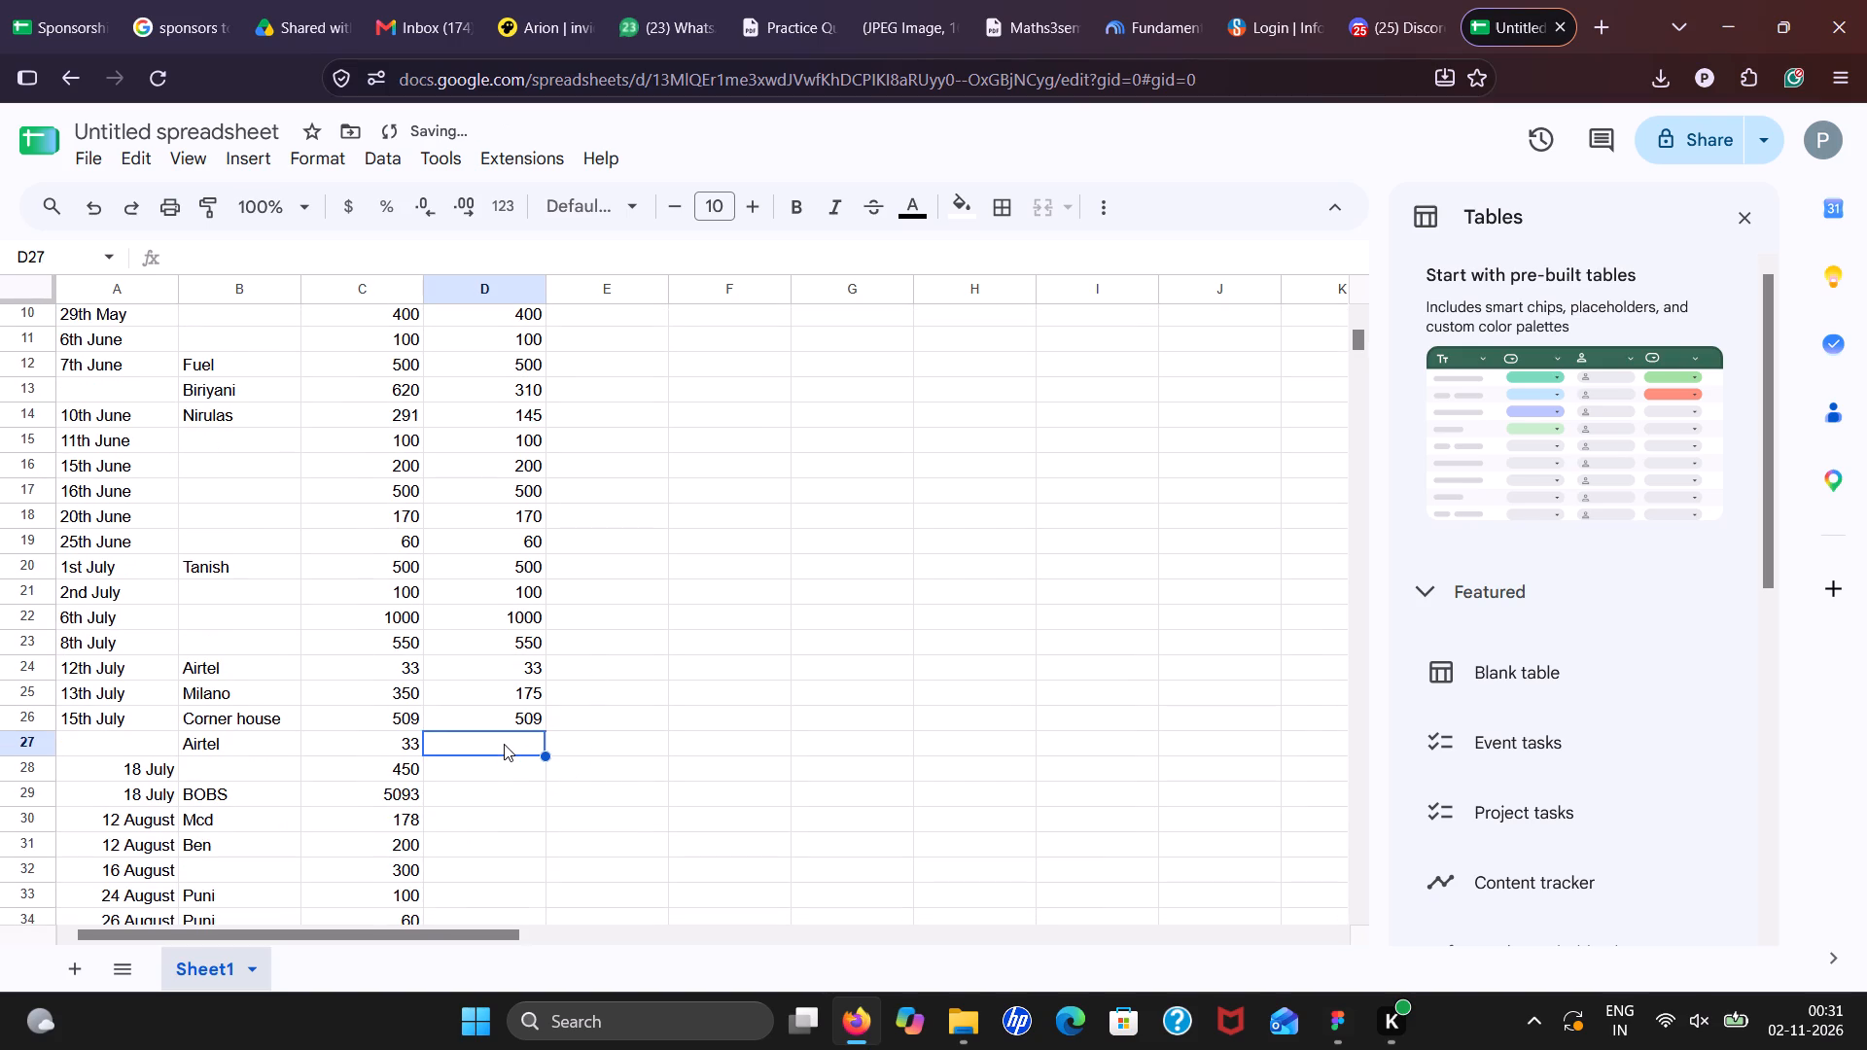
text(33)
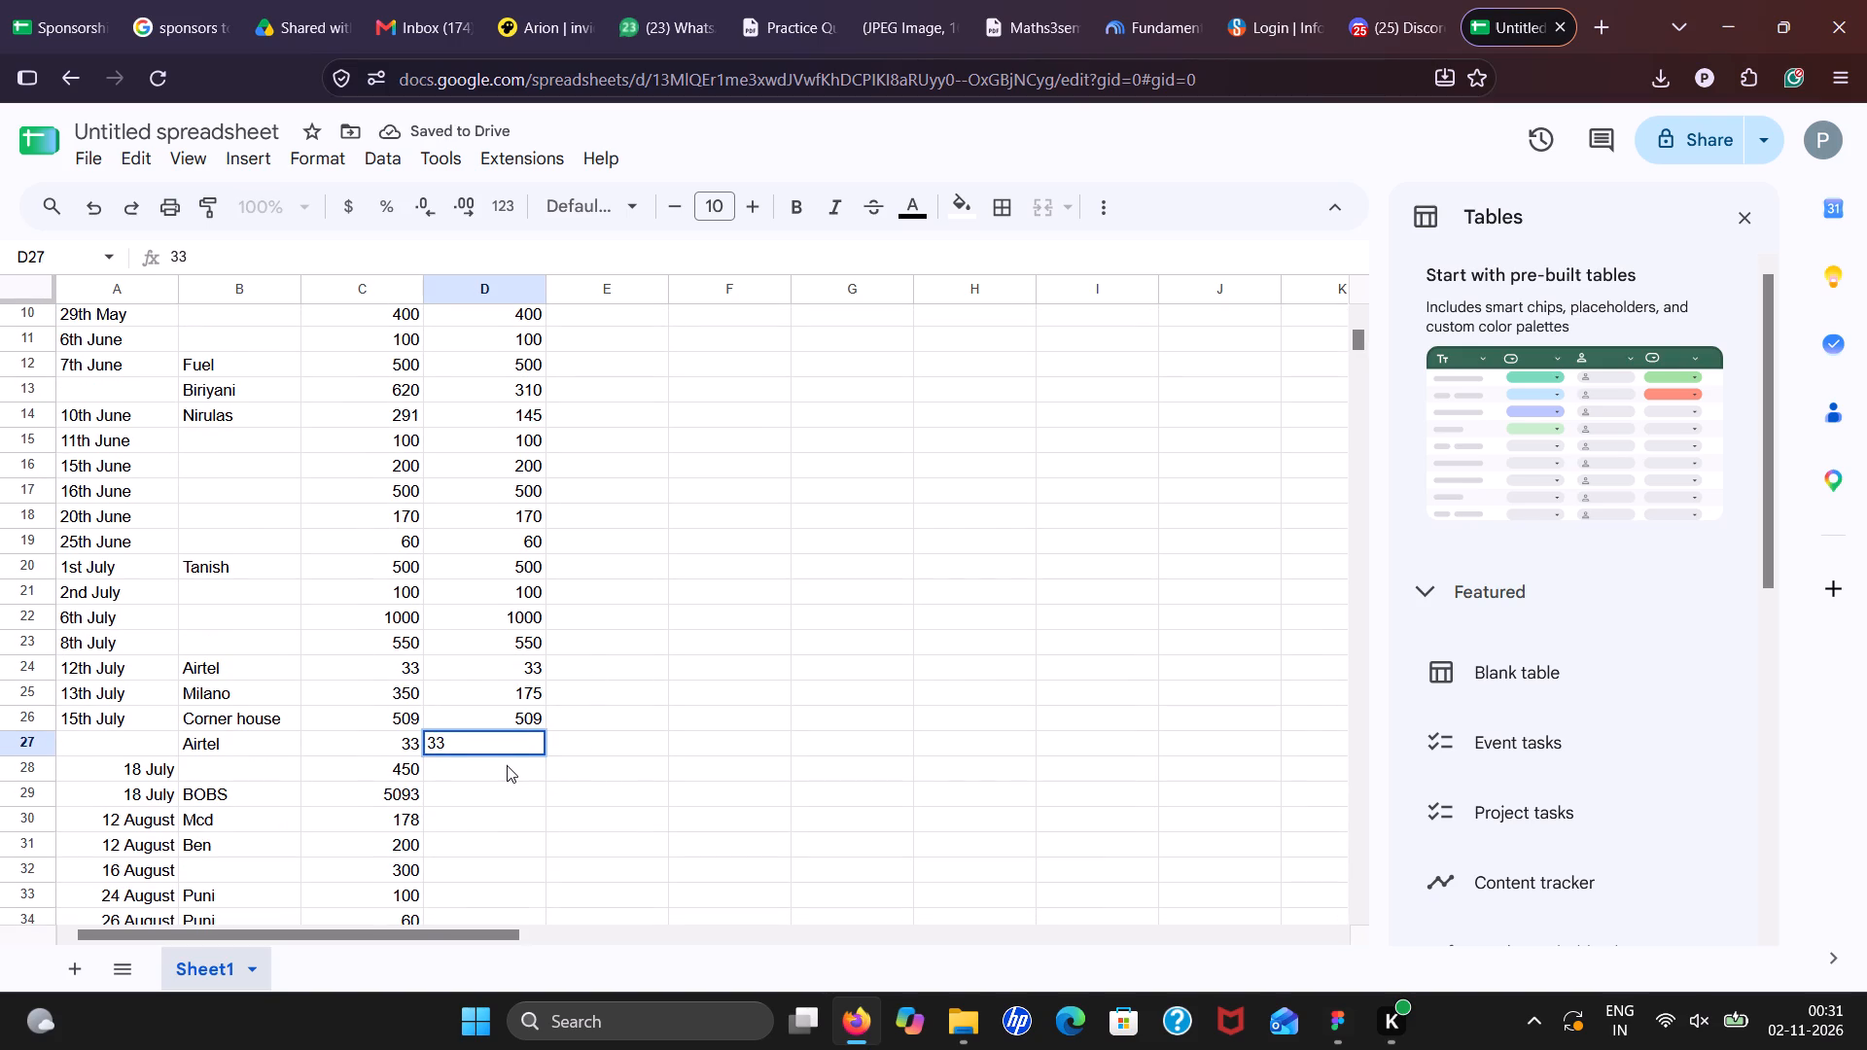
click(507, 764)
text(450)
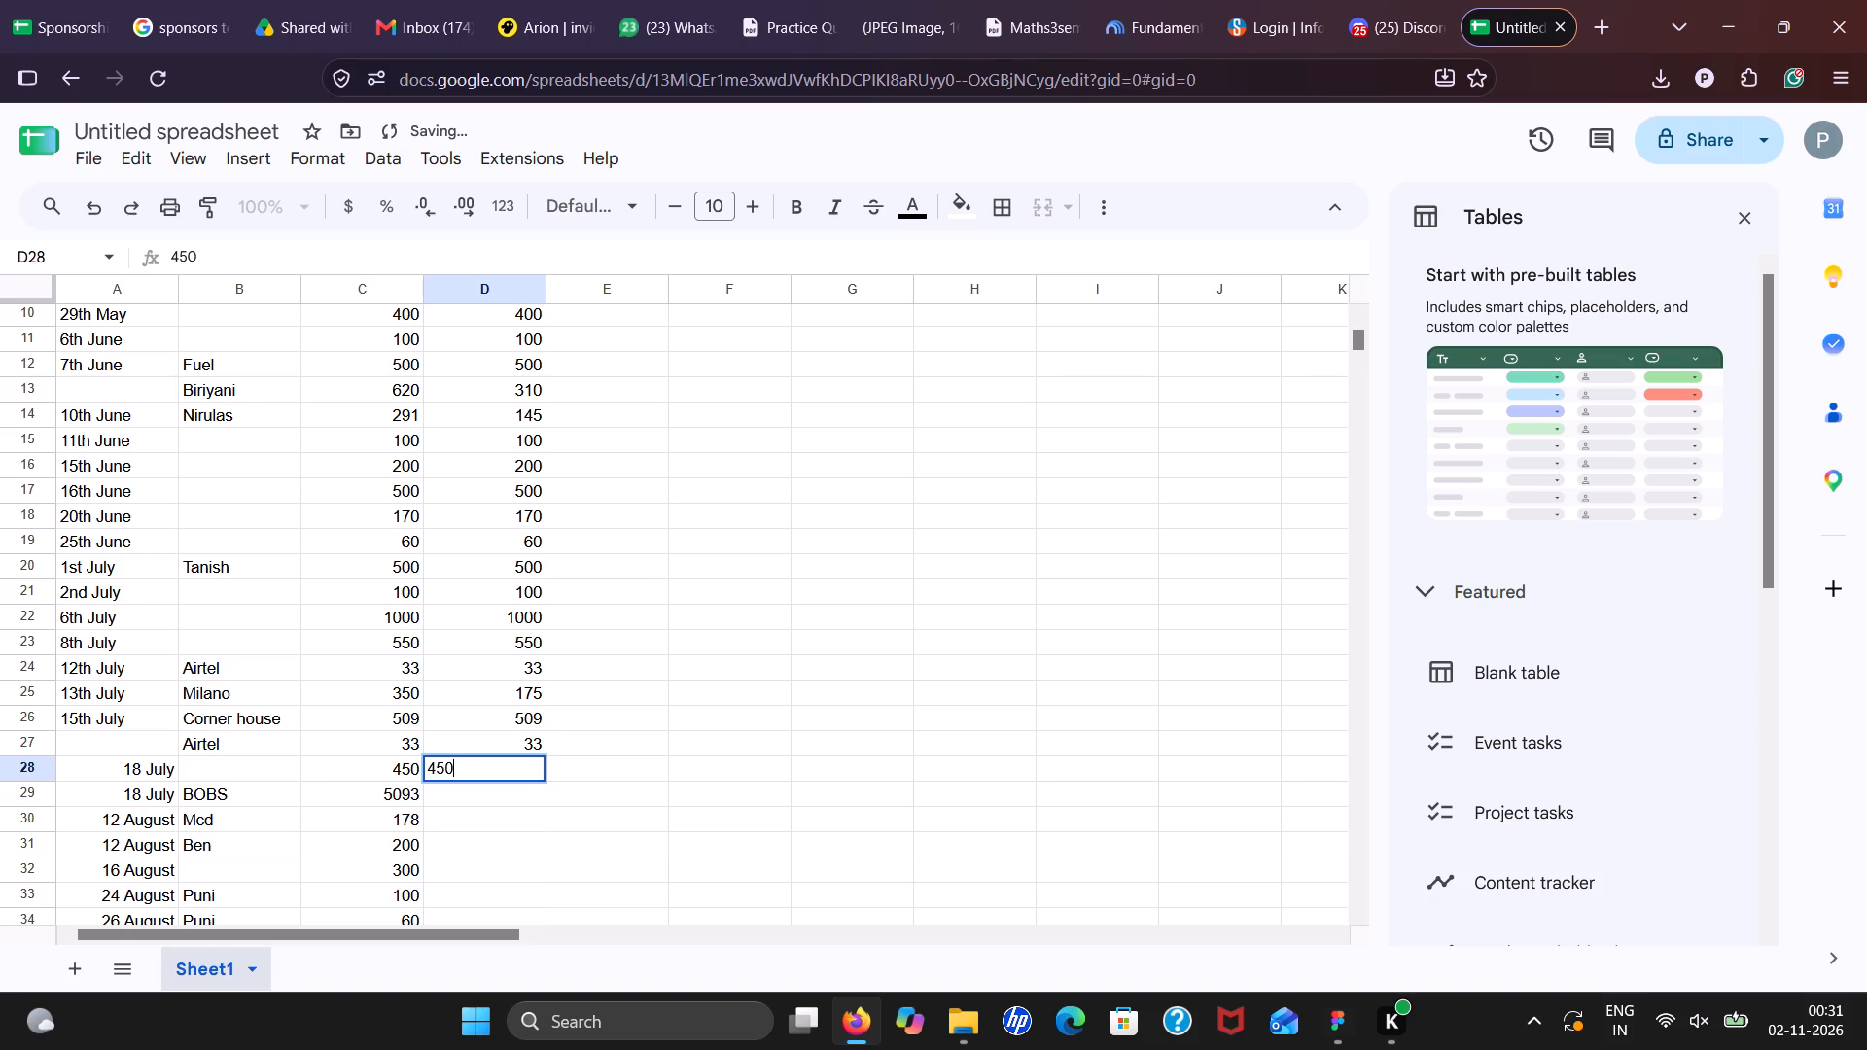
click(508, 793)
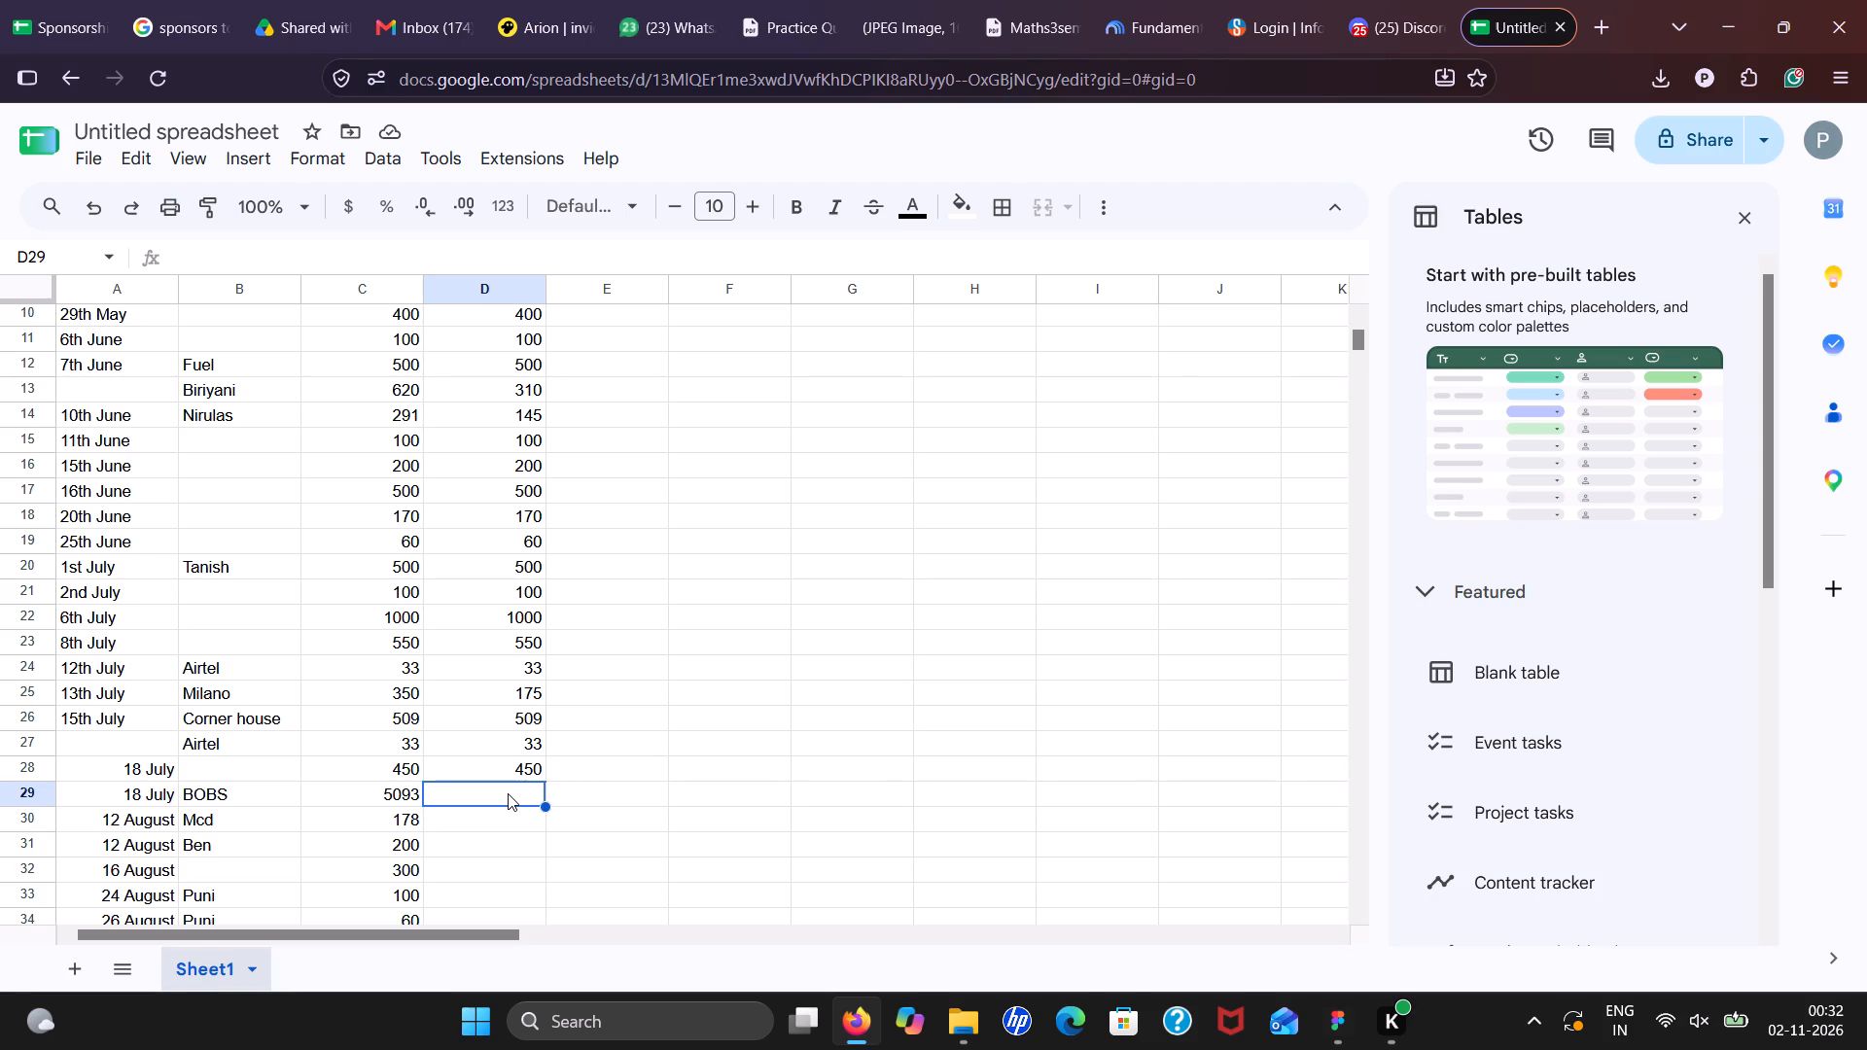
text(3000)
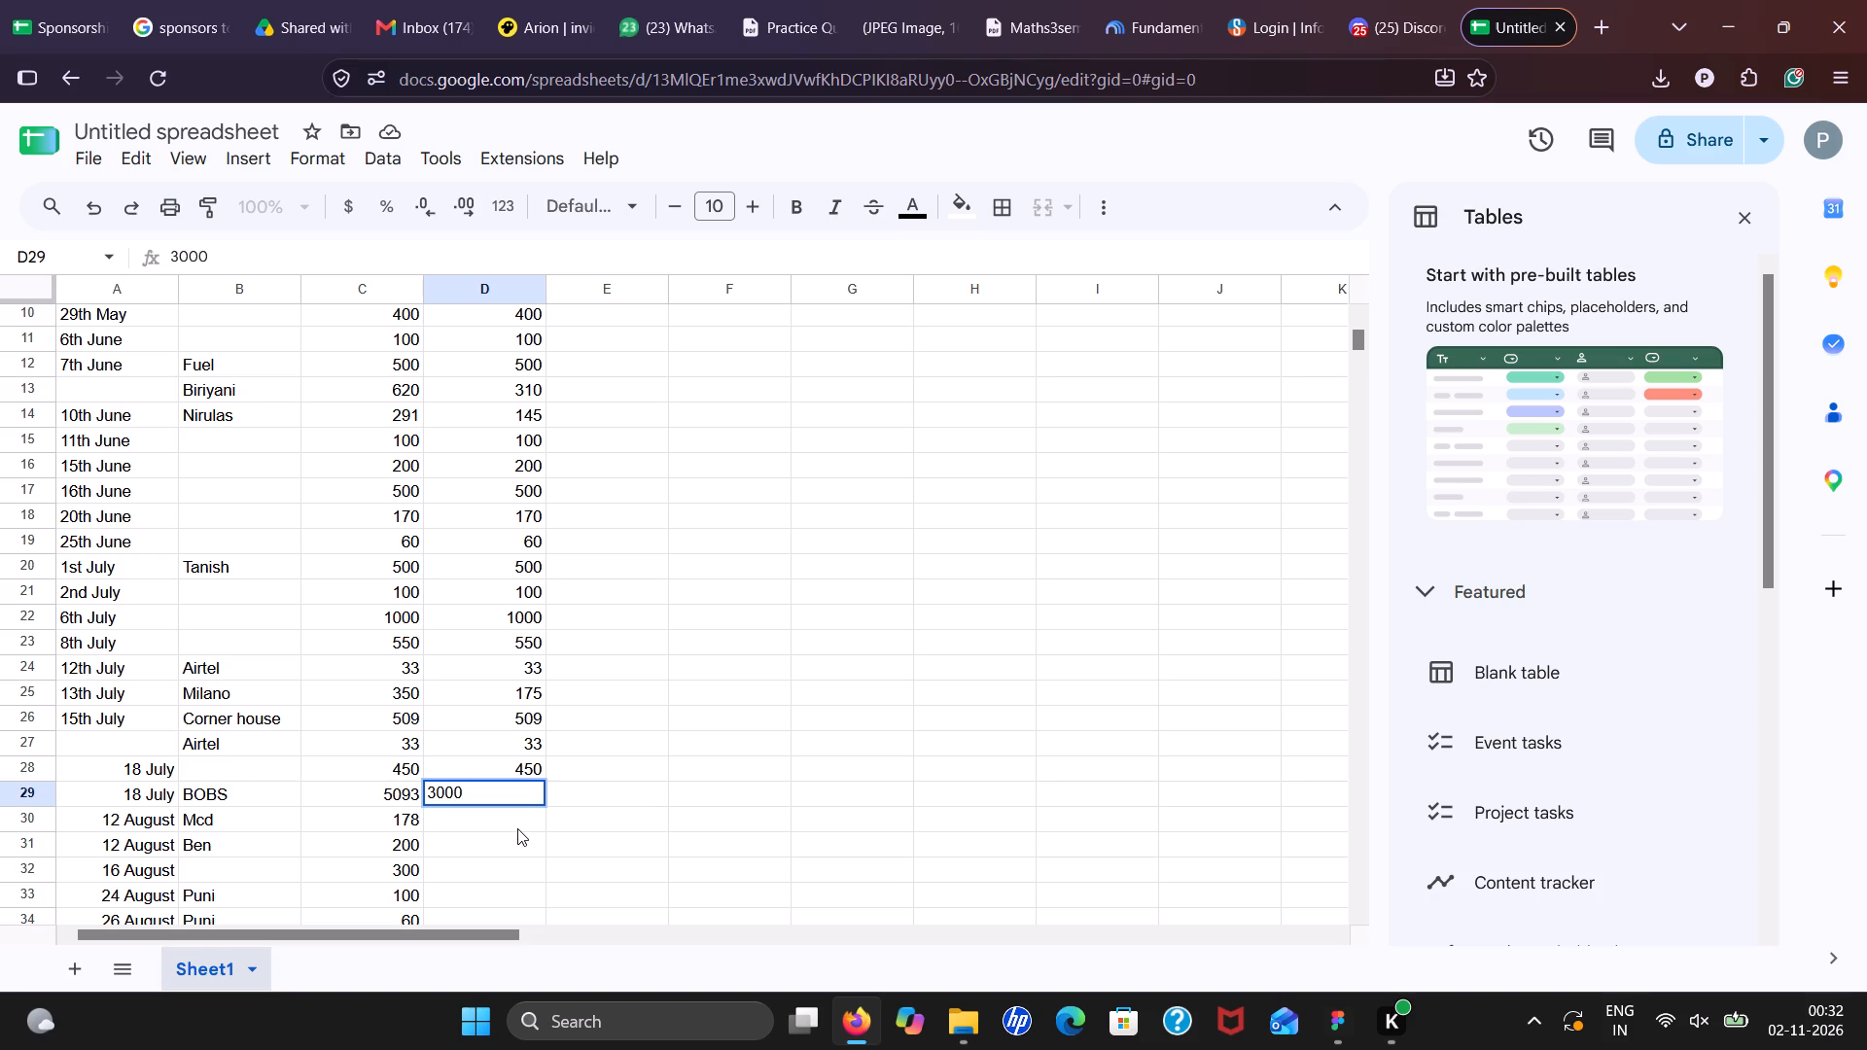
Fill the DIVIDED column for the August entries, rows 30 to 34, with 89, 200, 300, 100 and 60.
click(517, 828)
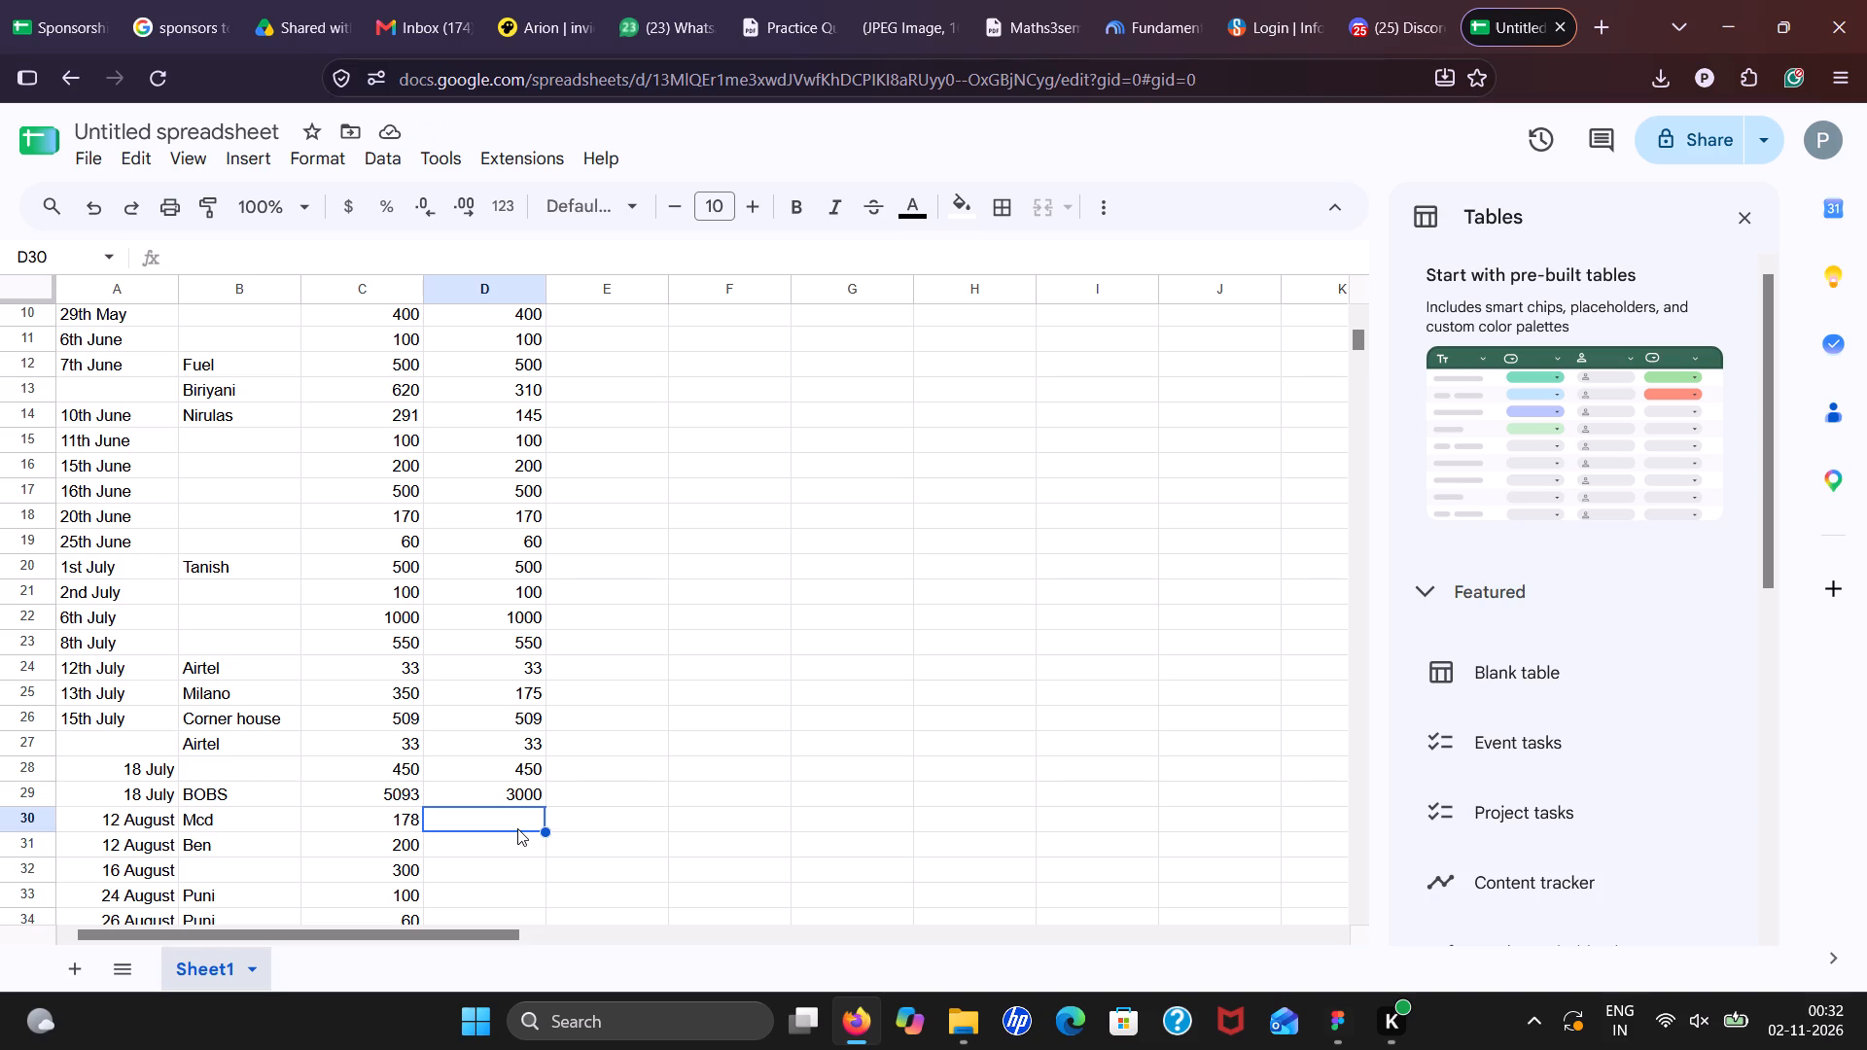
text(89)
click(520, 843)
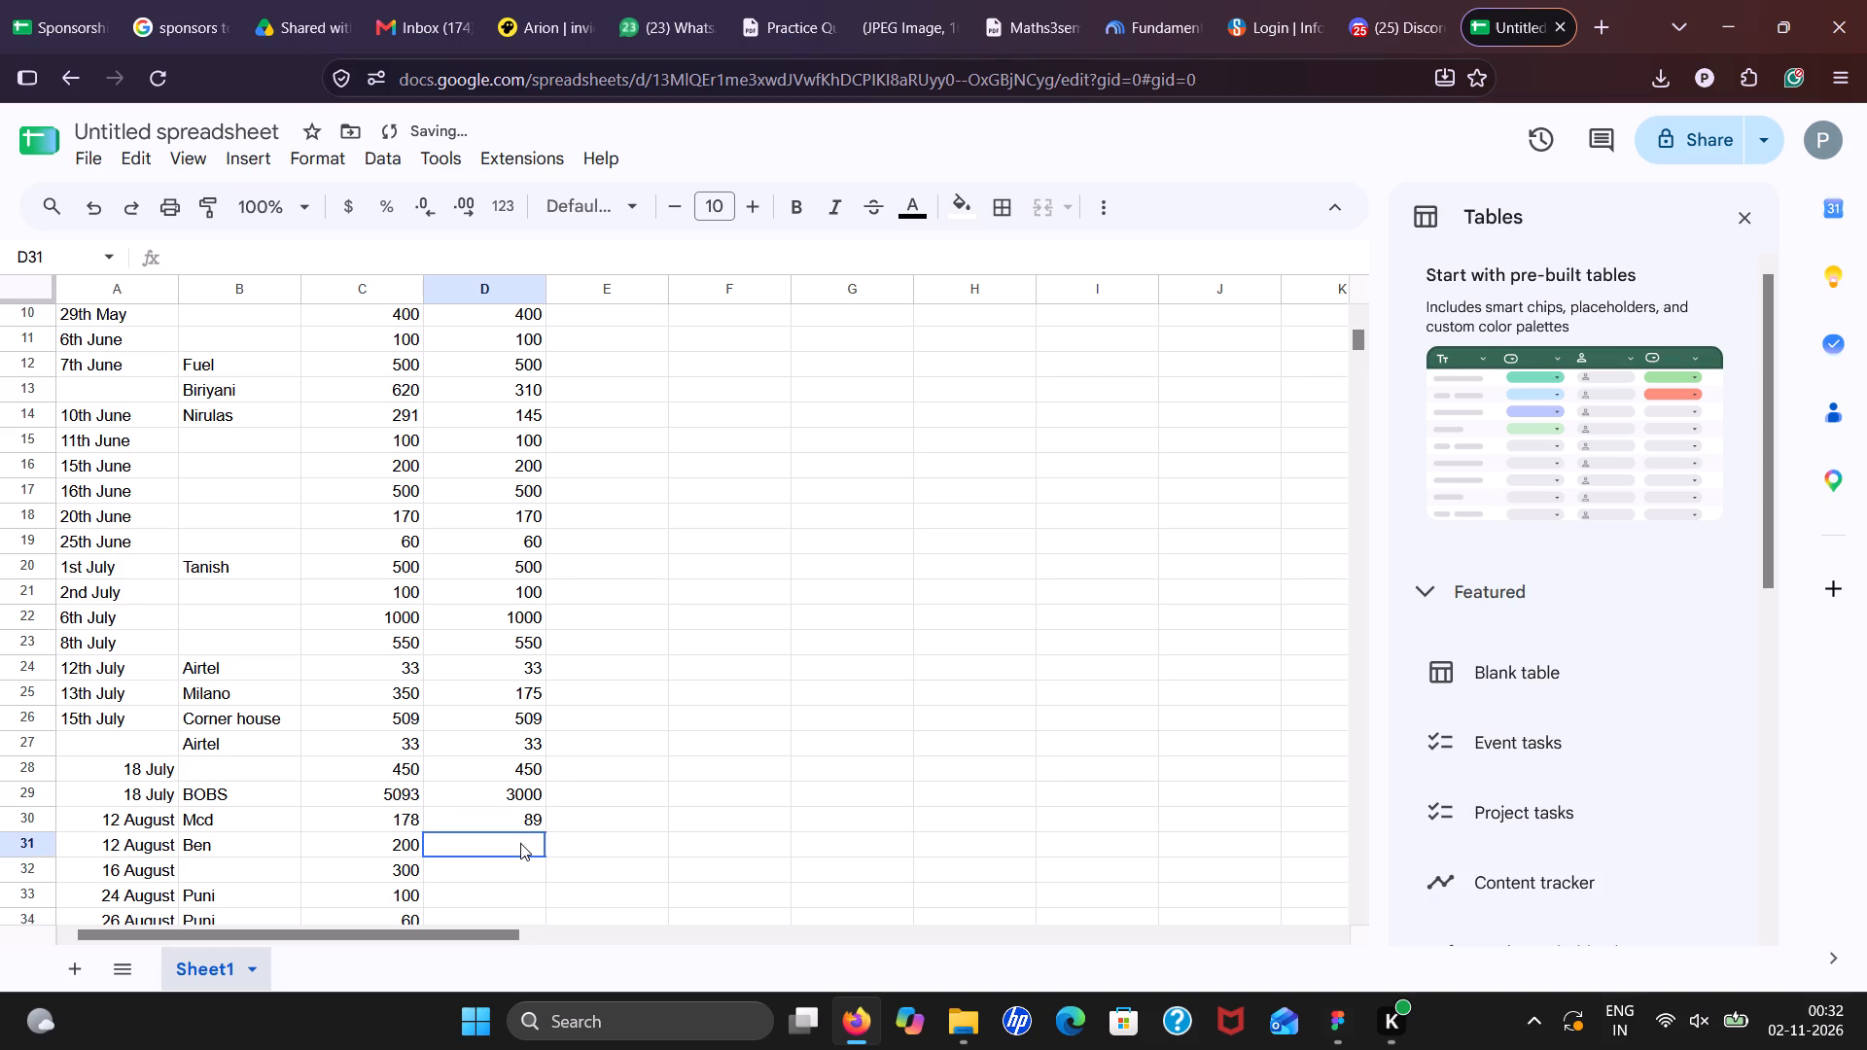
text(200)
click(522, 869)
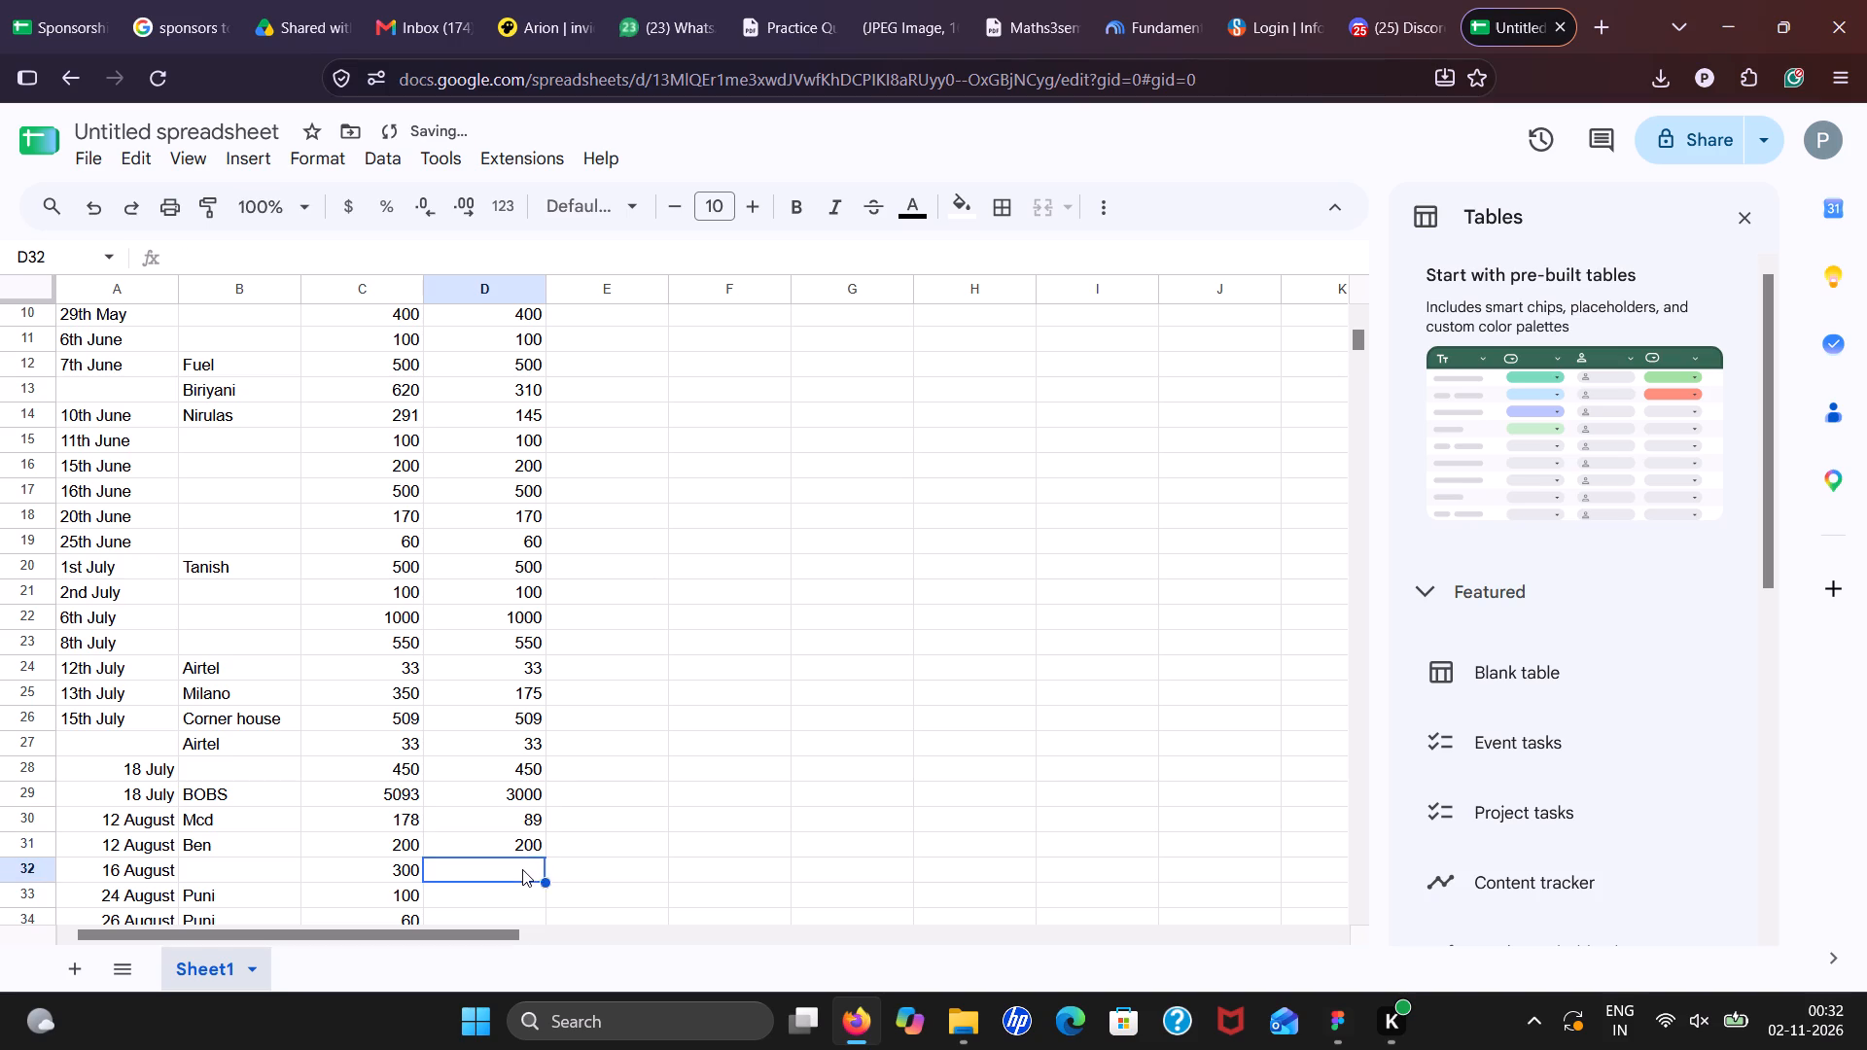
text(300)
click(523, 902)
key(1)
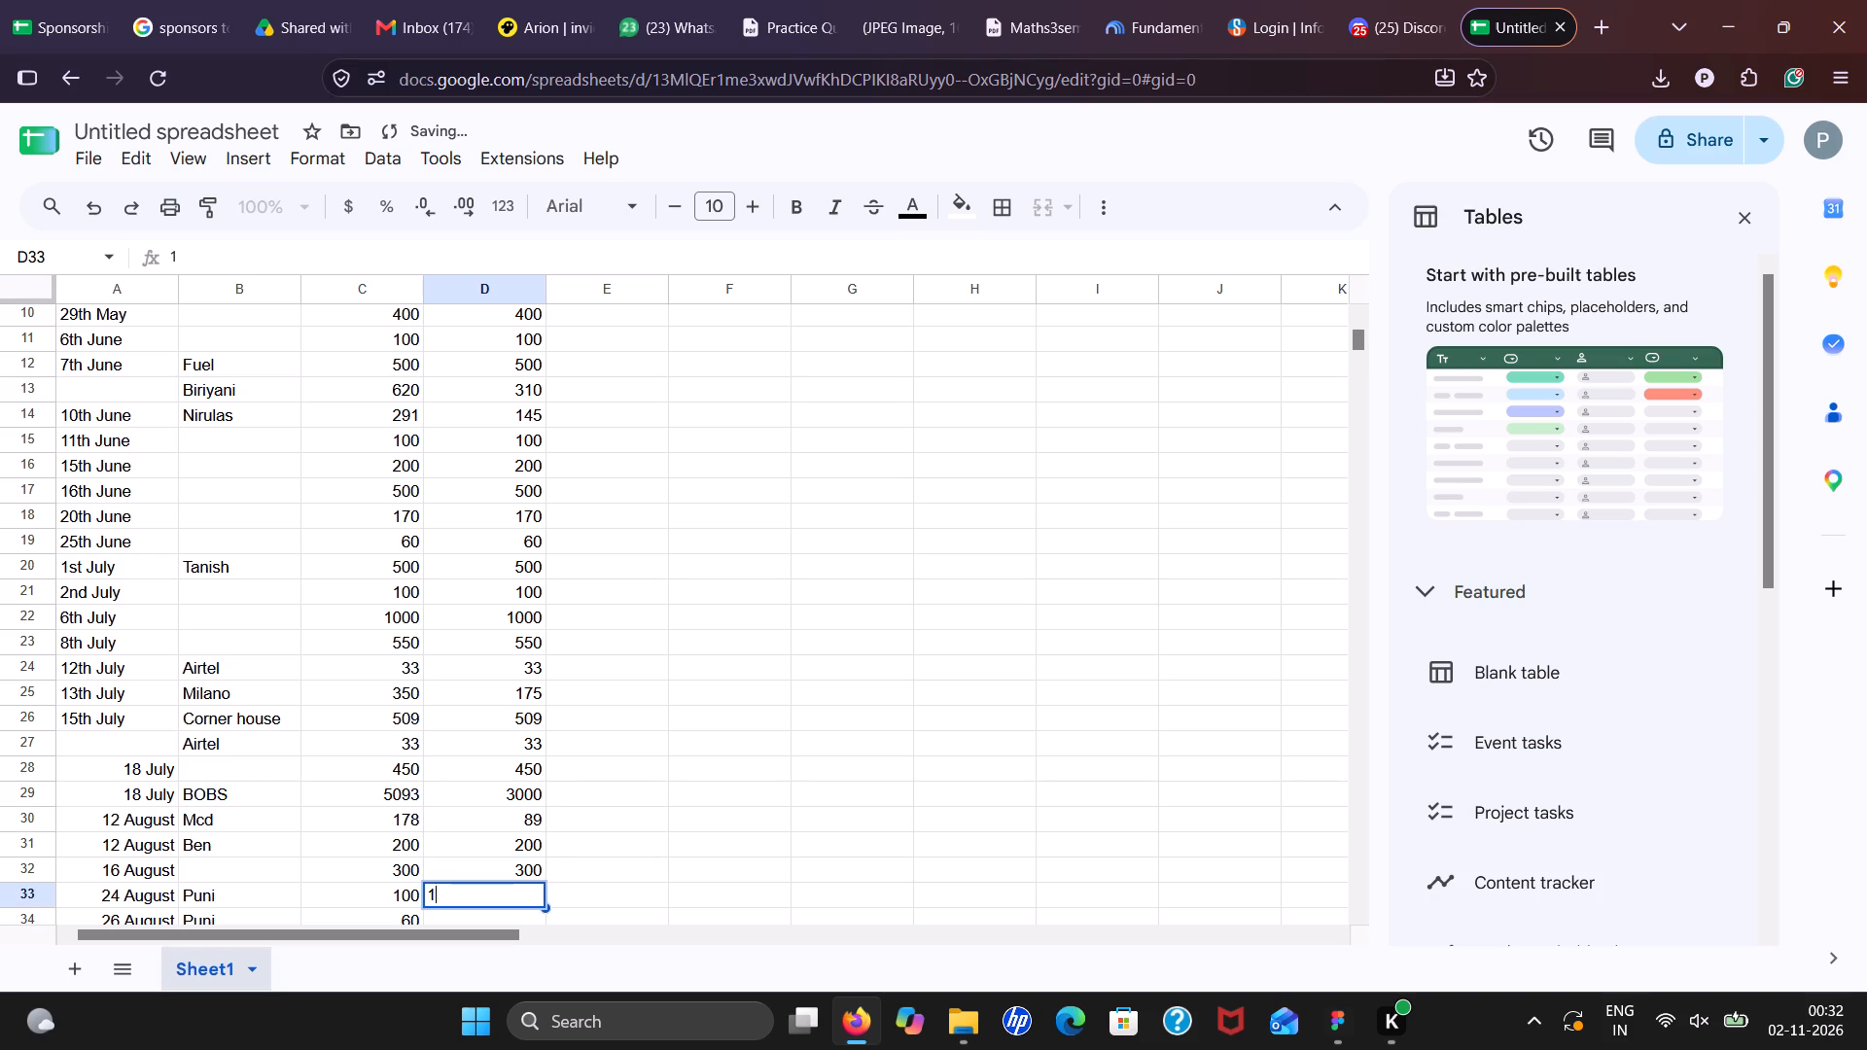
text(00)
scroll(523, 902, down, 3)
scroll(602, 784, down, 2)
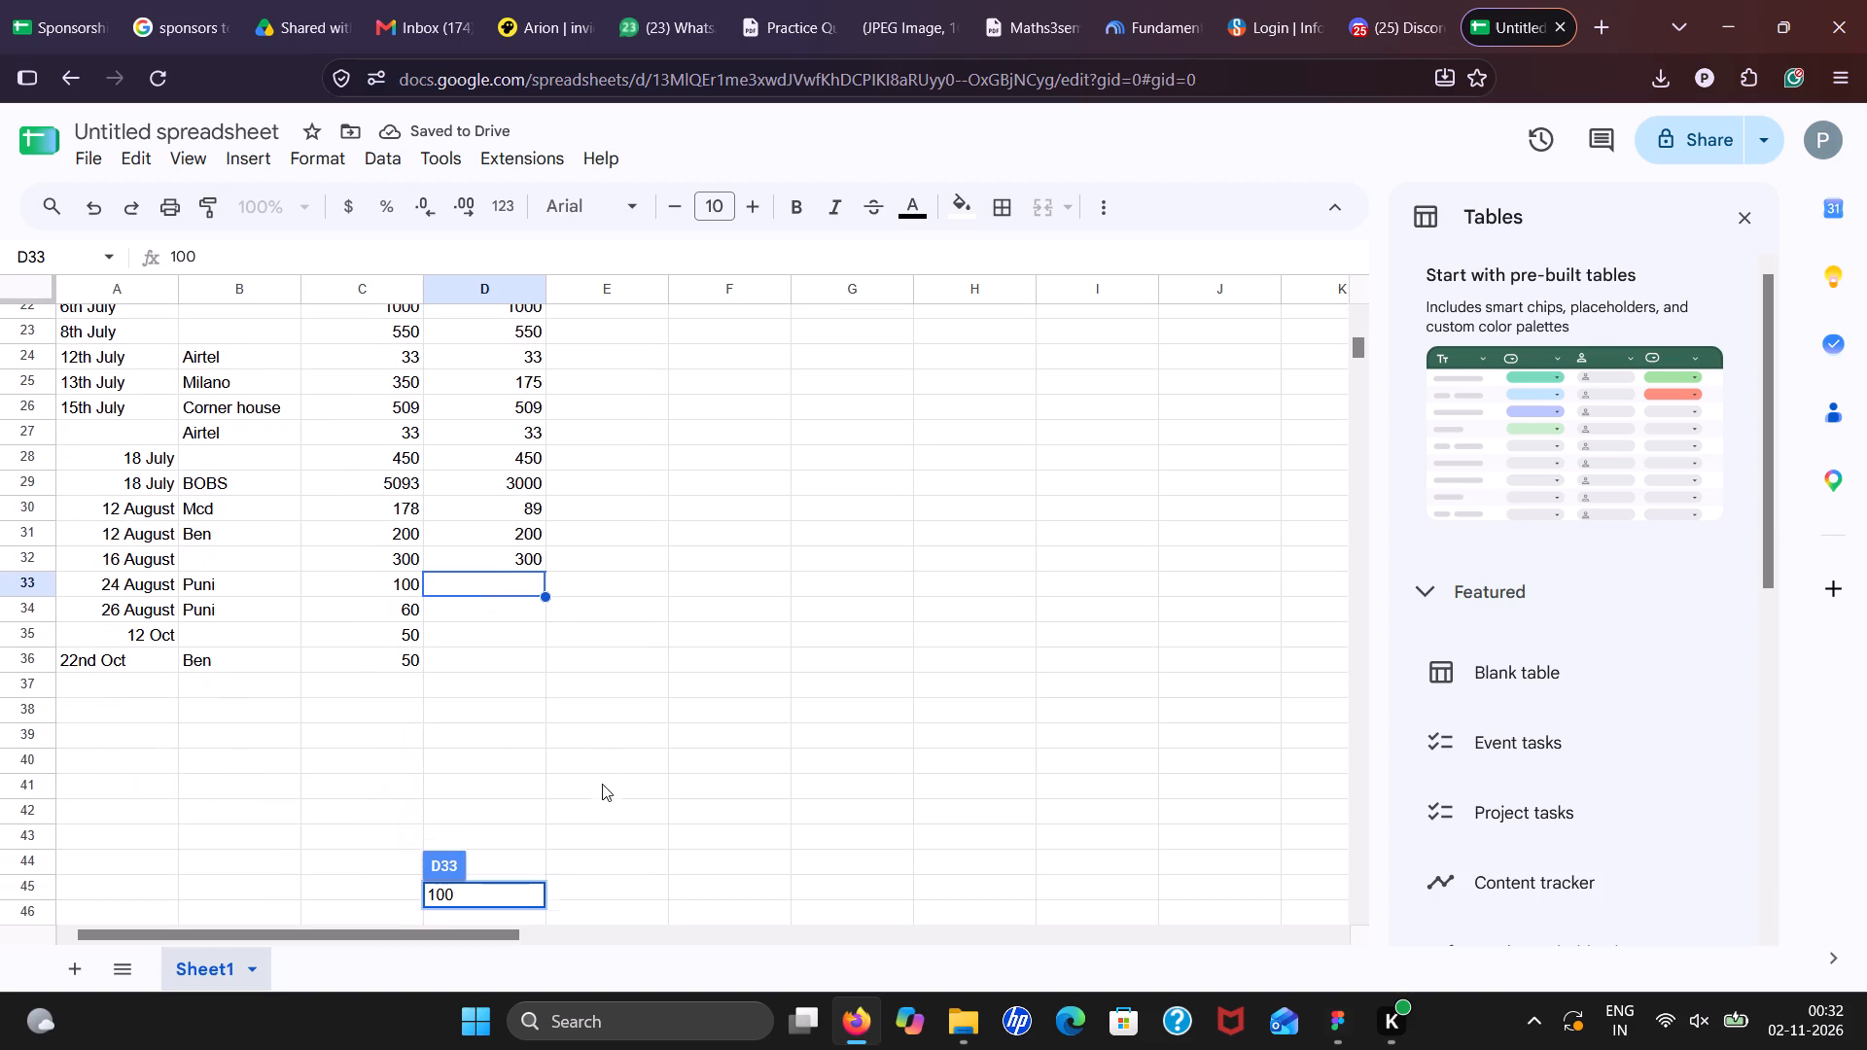
click(480, 616)
text(60)
Enter 50 in the DIVIDED column for both October entries, rows 35 and 36.
click(483, 631)
text(50)
click(489, 656)
text(50)
scroll(489, 656, up, 2)
click(722, 549)
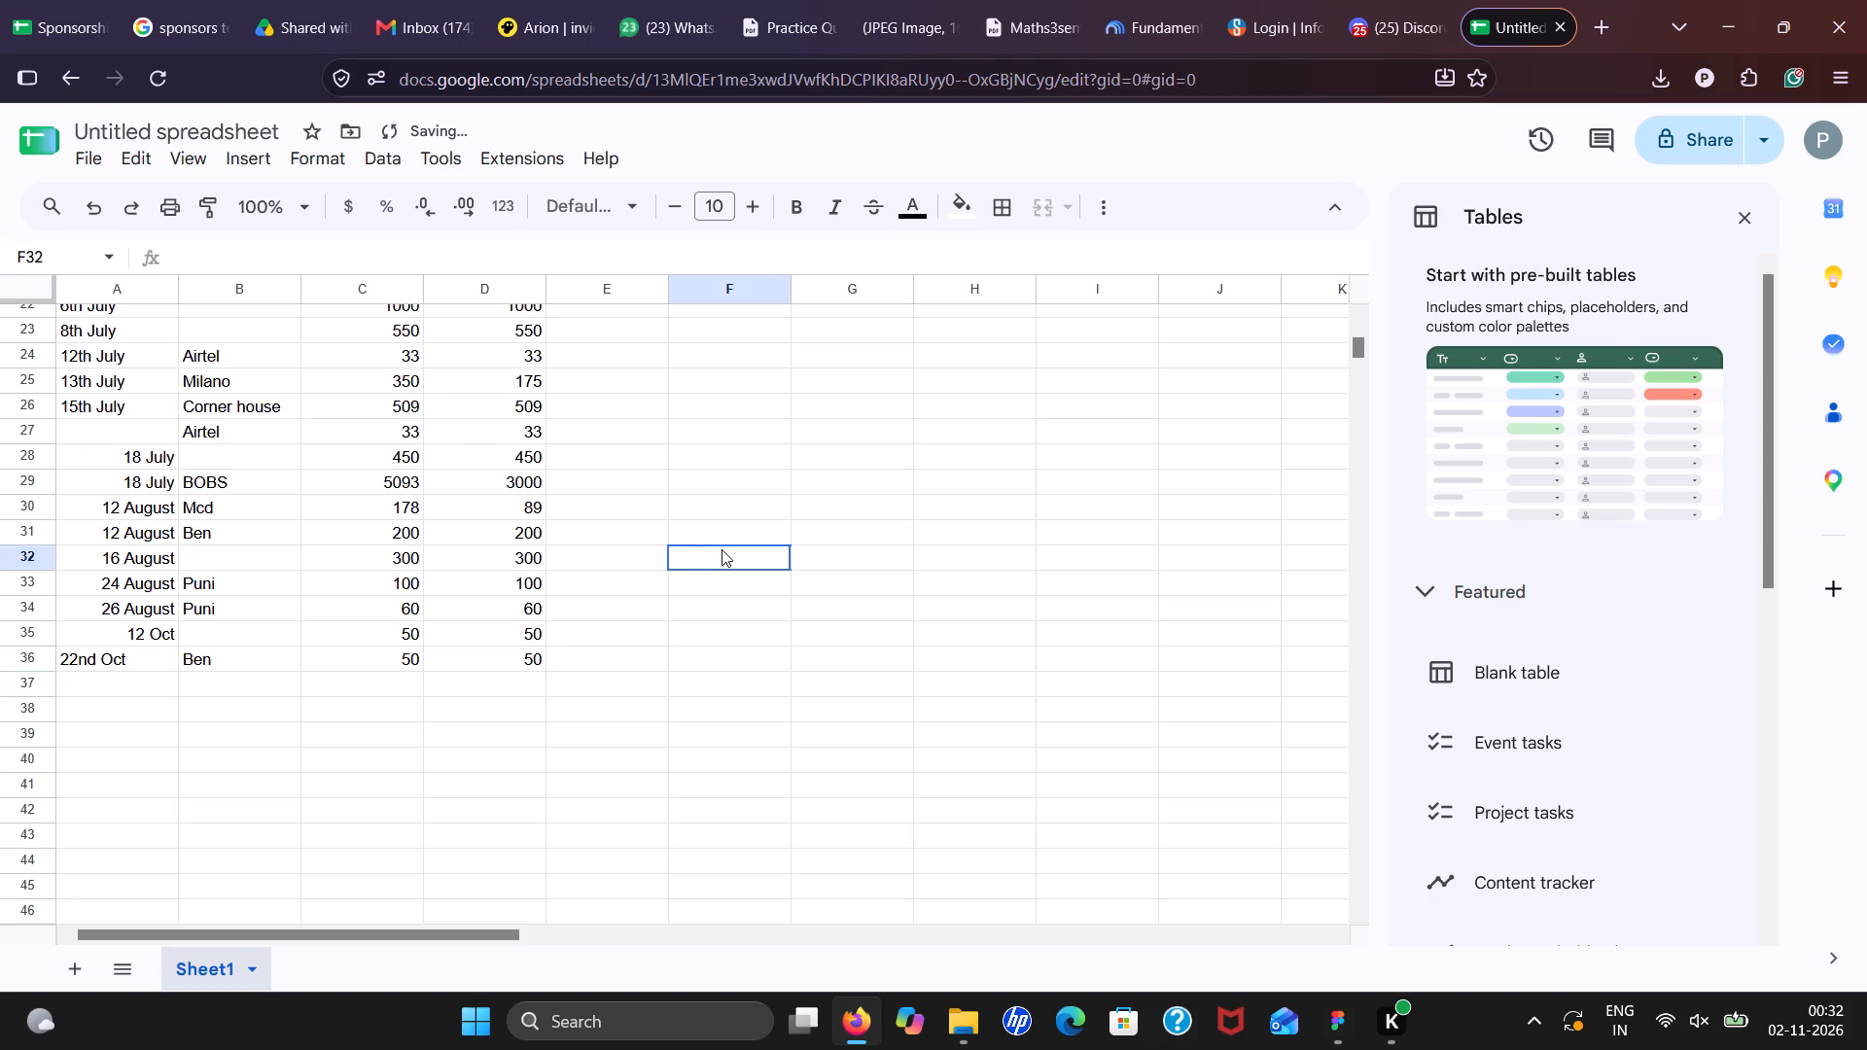
scroll(722, 549, up, 3)
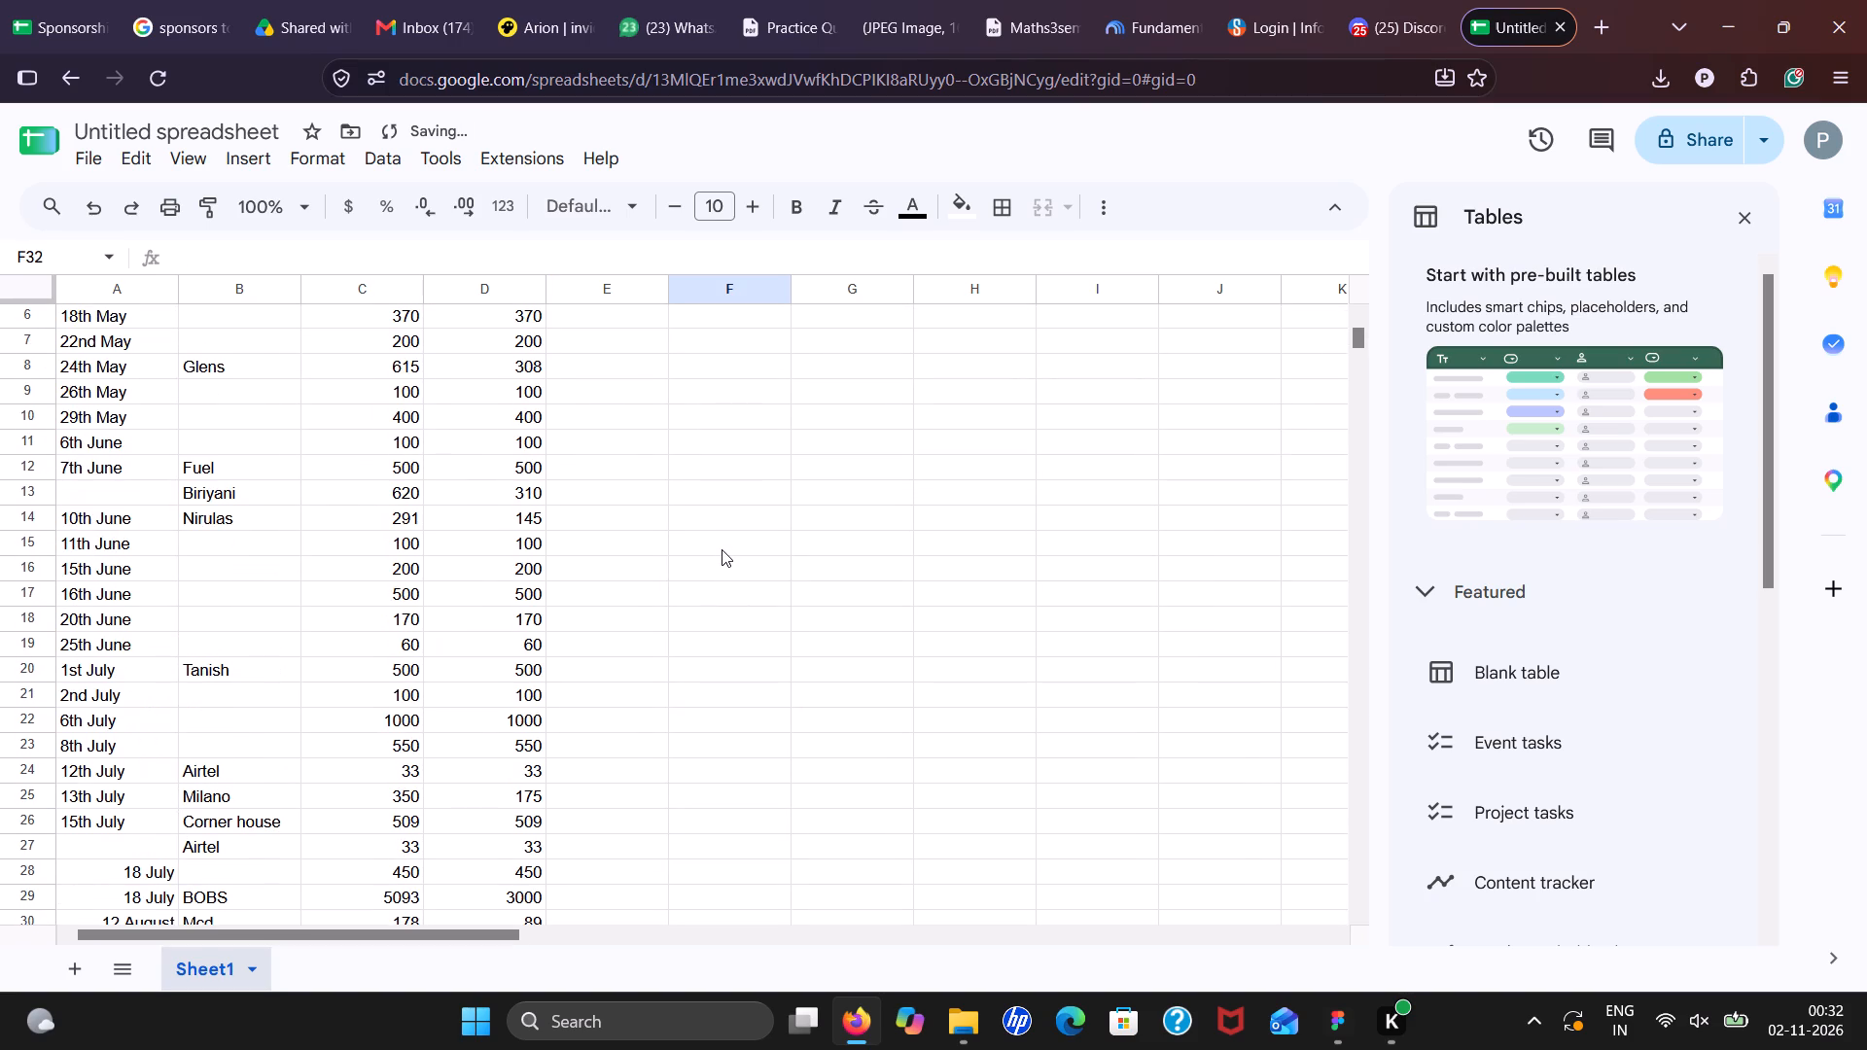
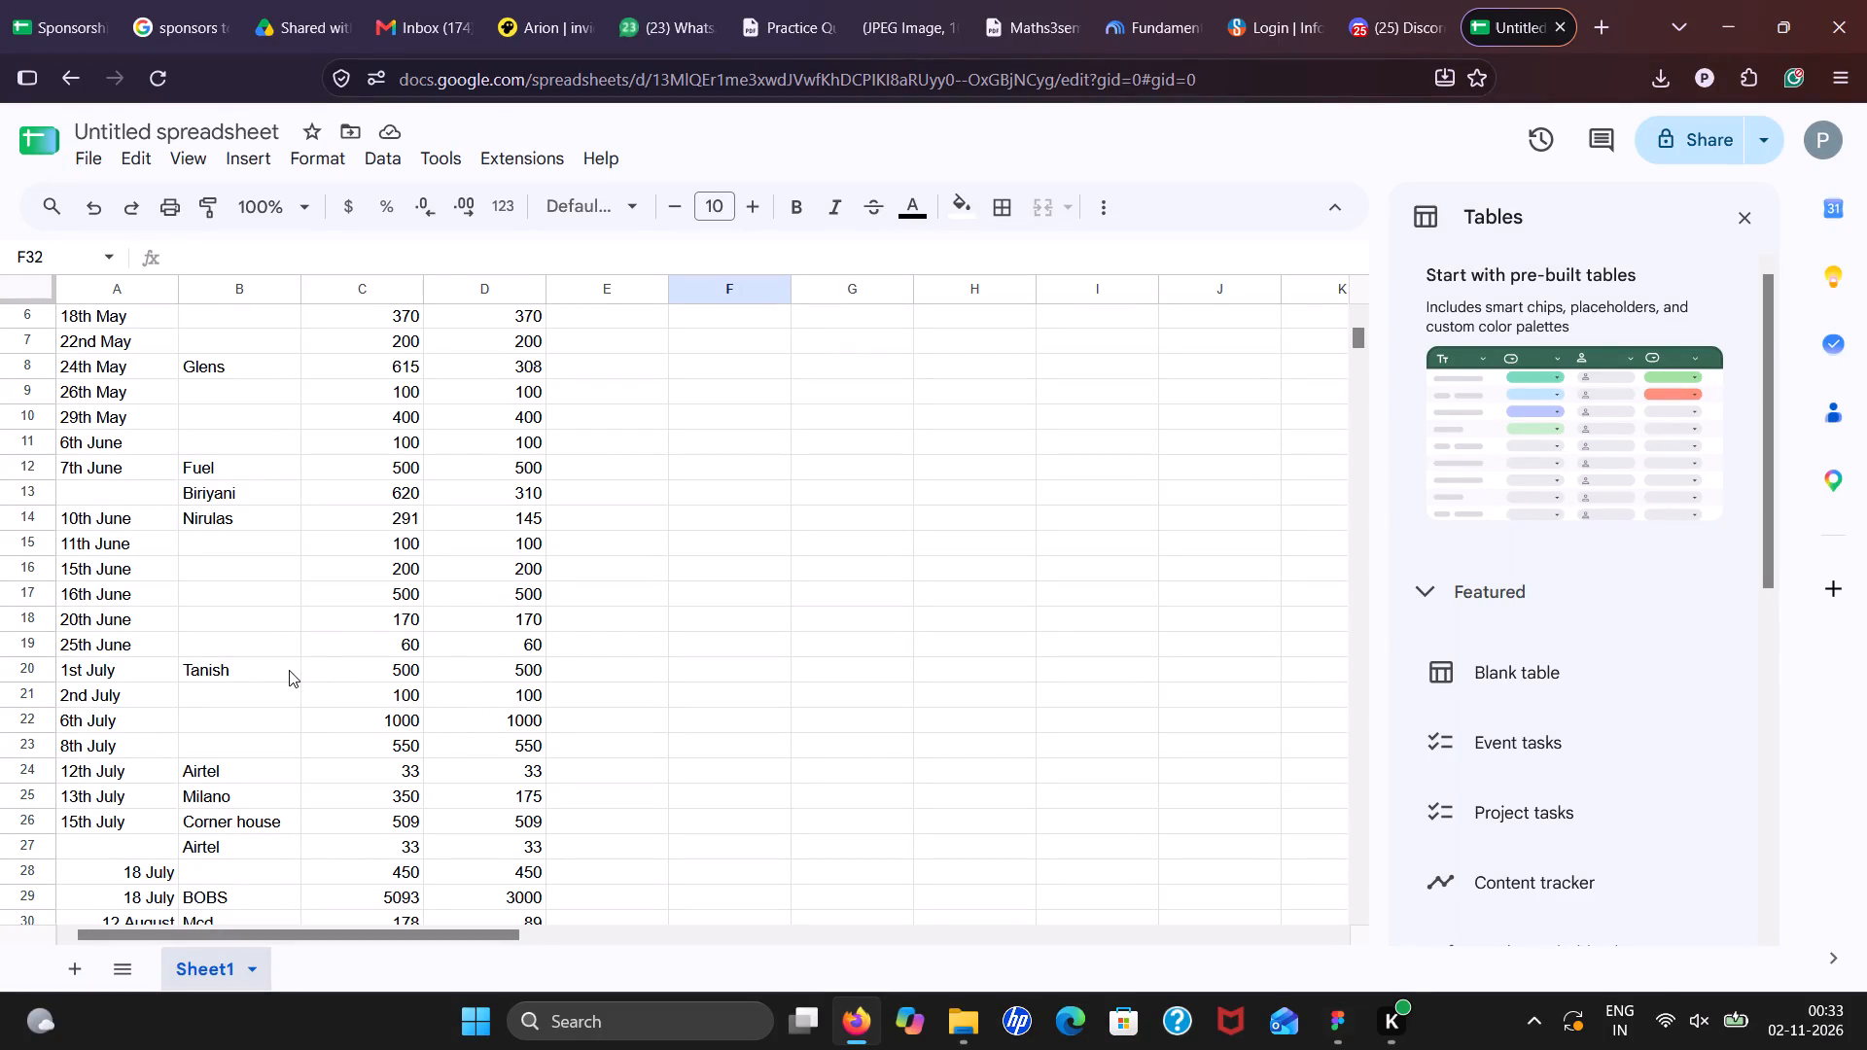
Delete the 1st July entry in row 20, removing the whole row from the sheet.
click(35, 674)
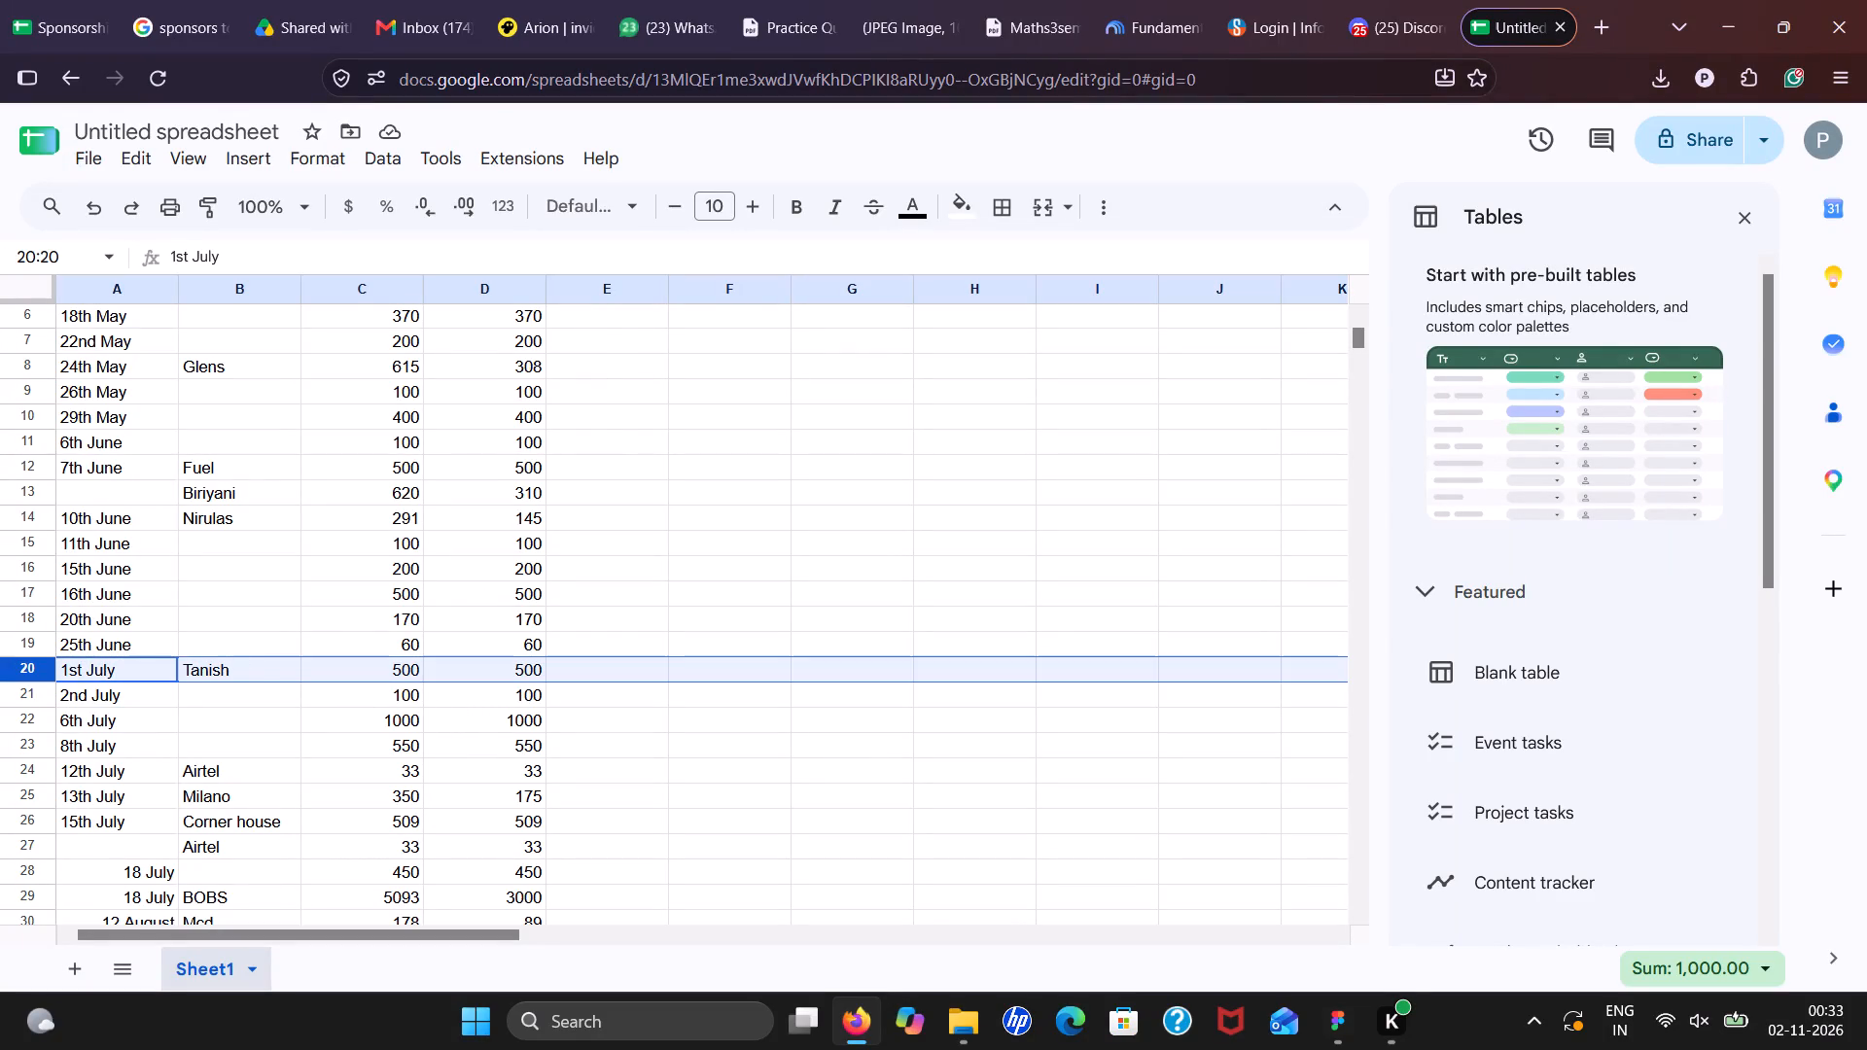
key(Delete)
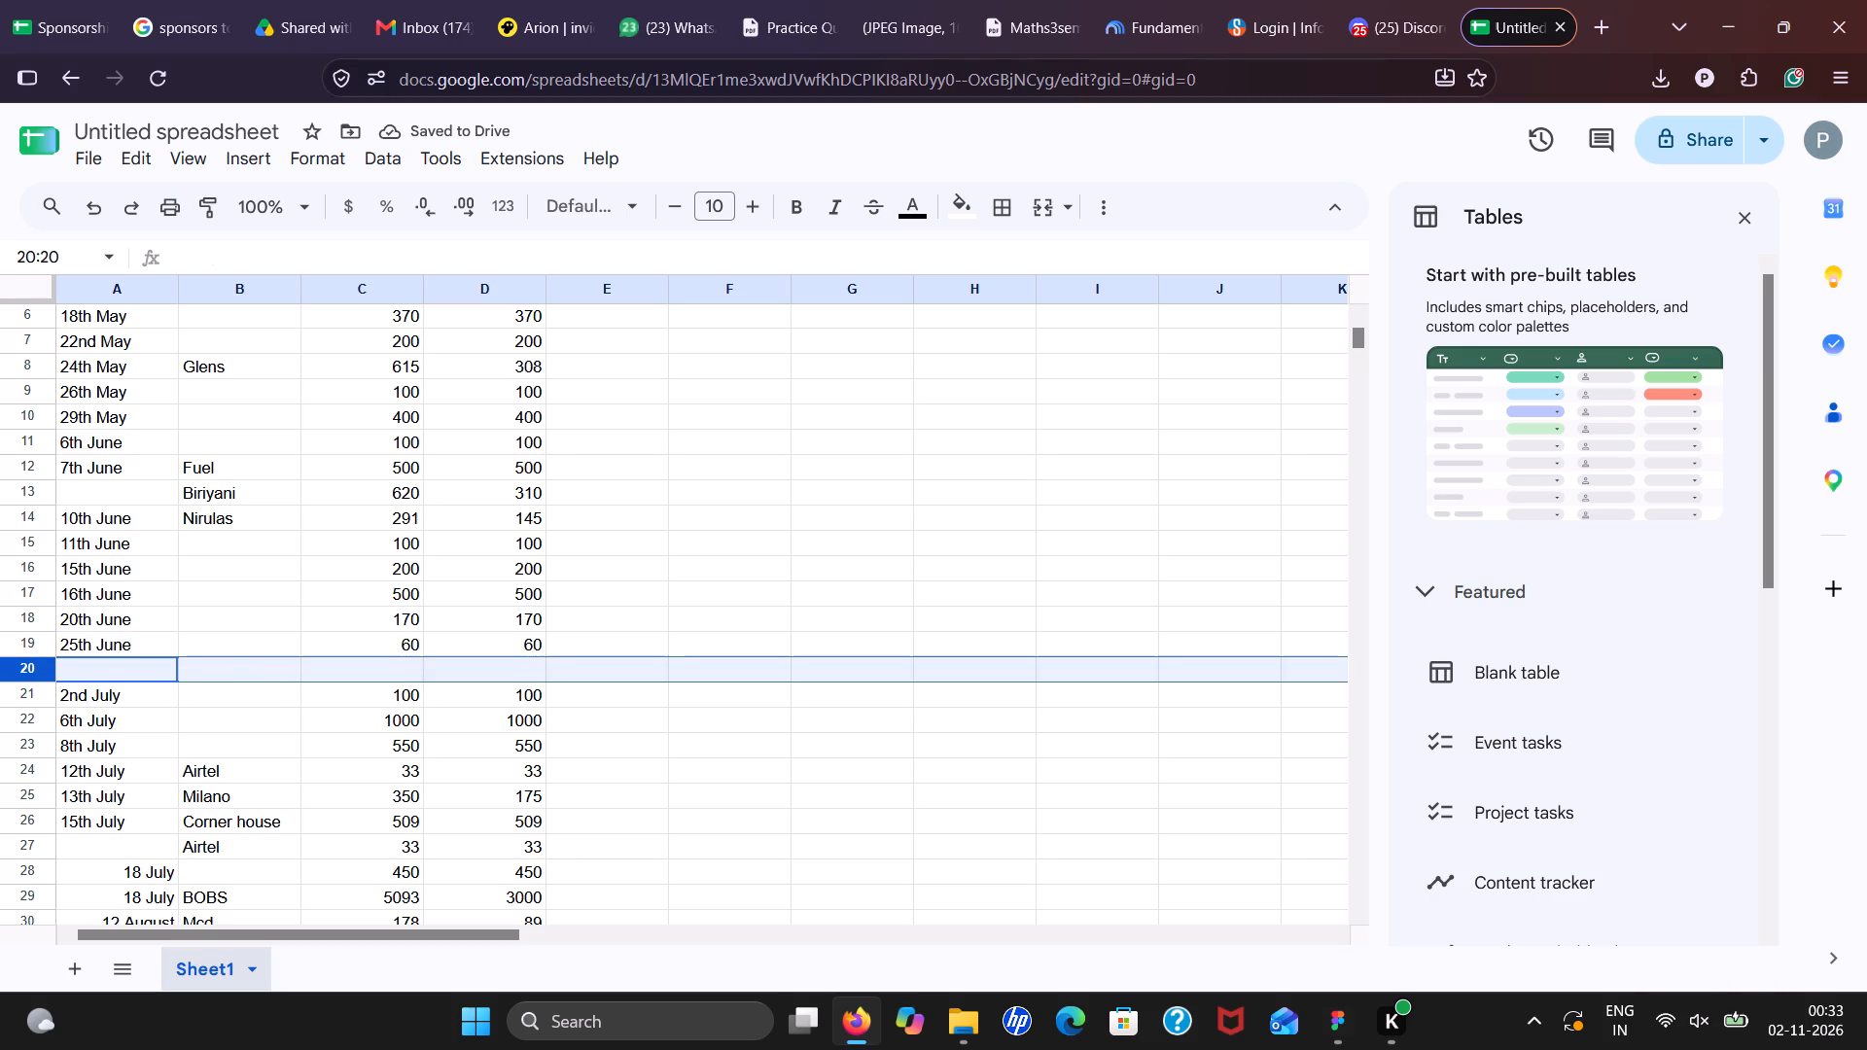
right_click(275, 679)
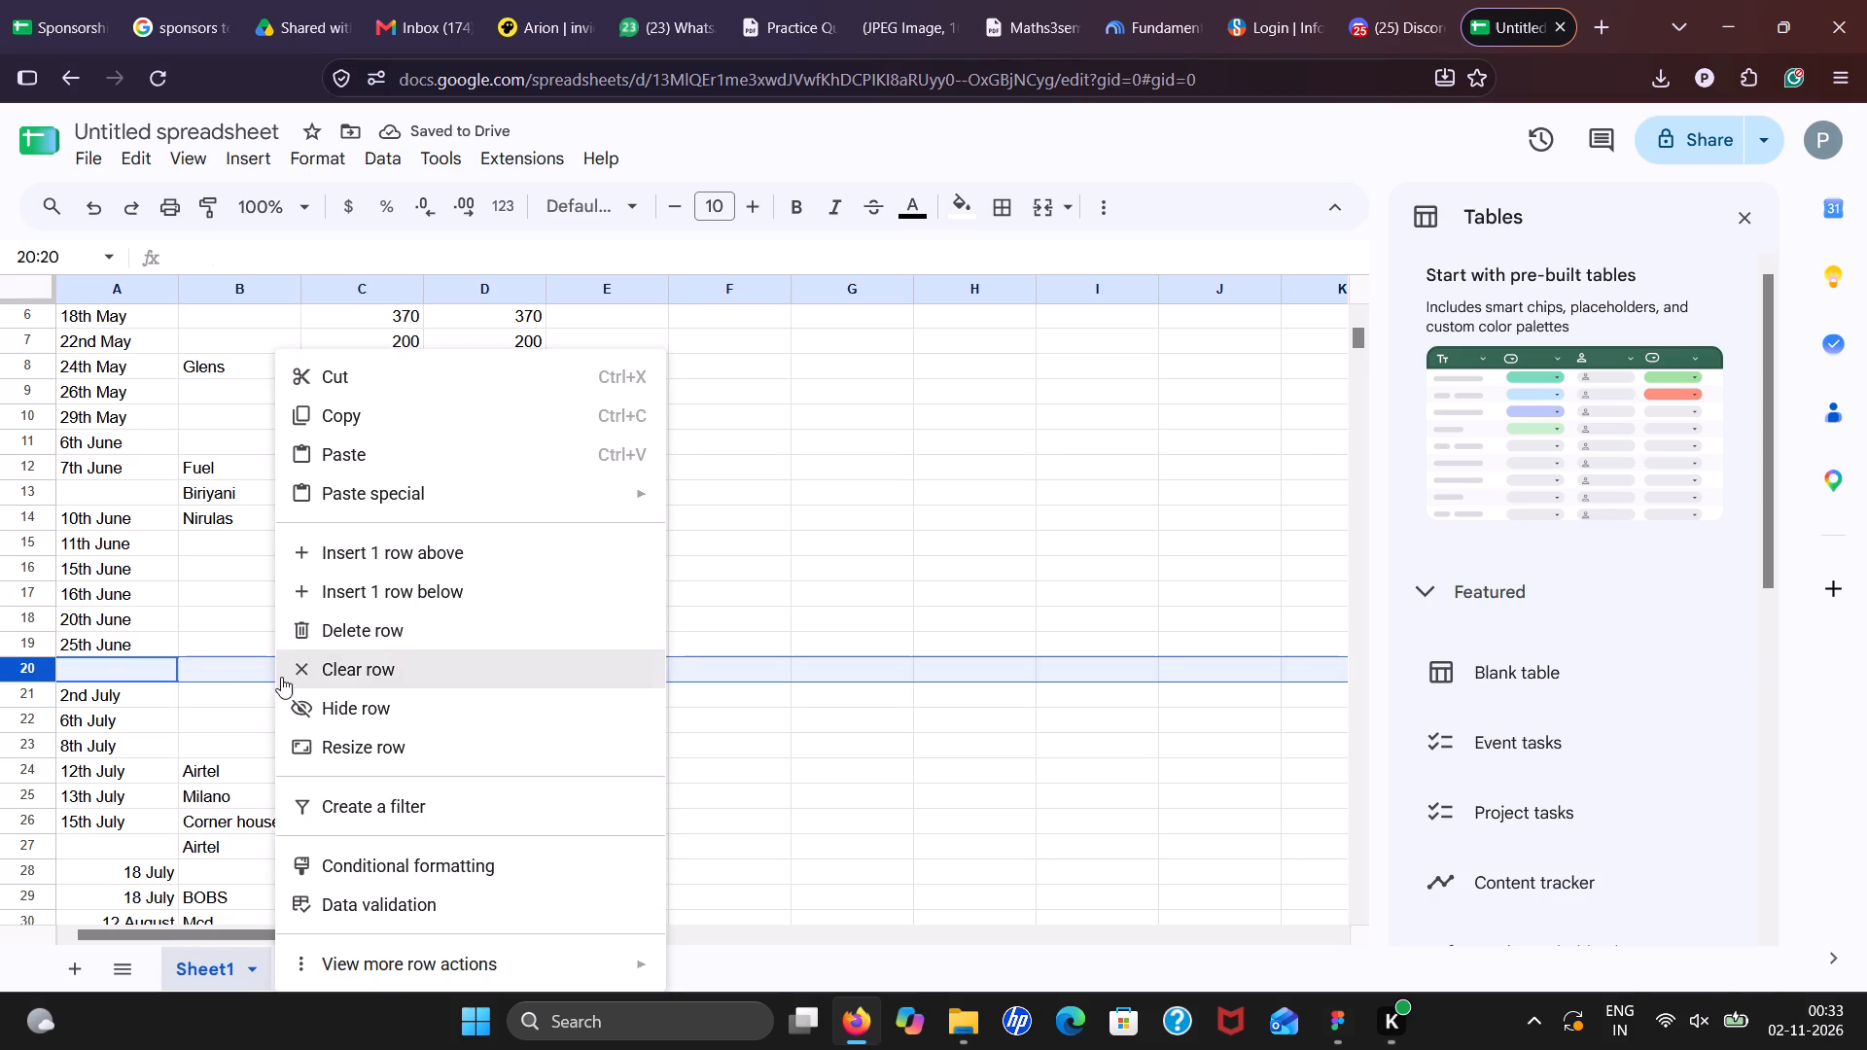
click(346, 667)
right_click(343, 667)
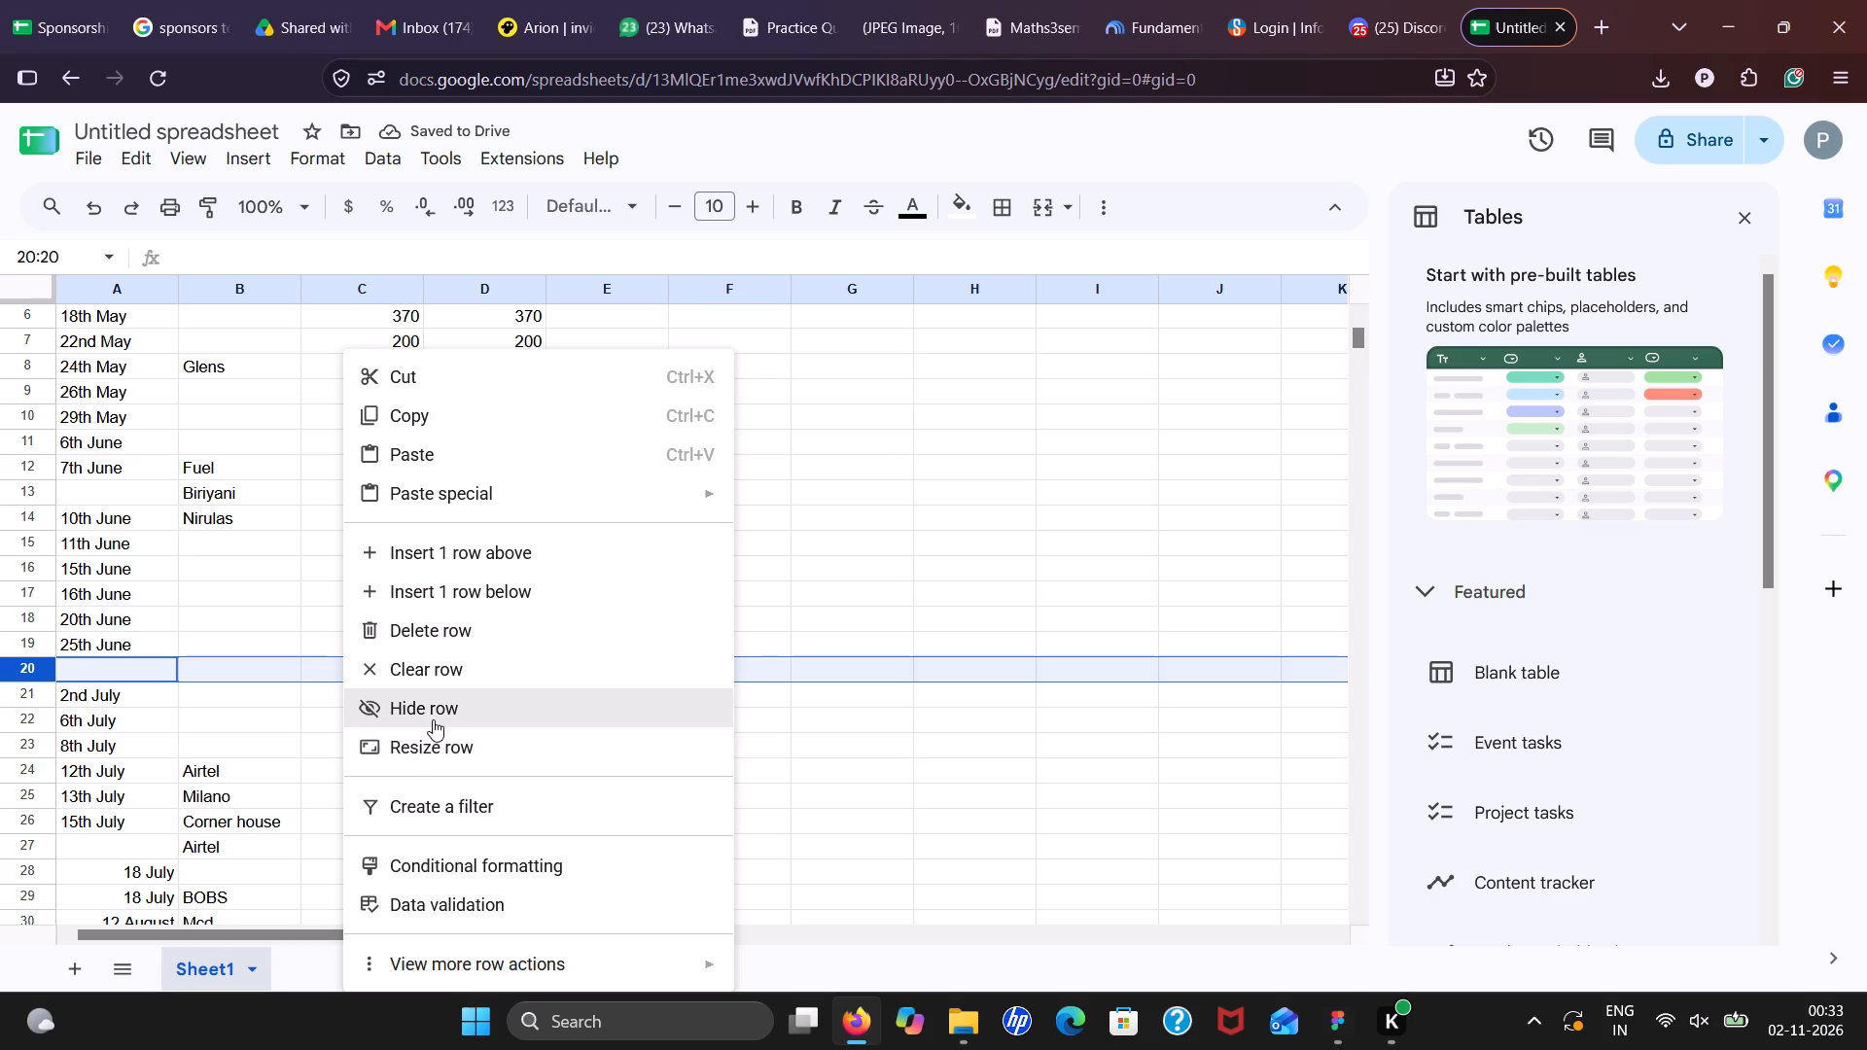
click(489, 387)
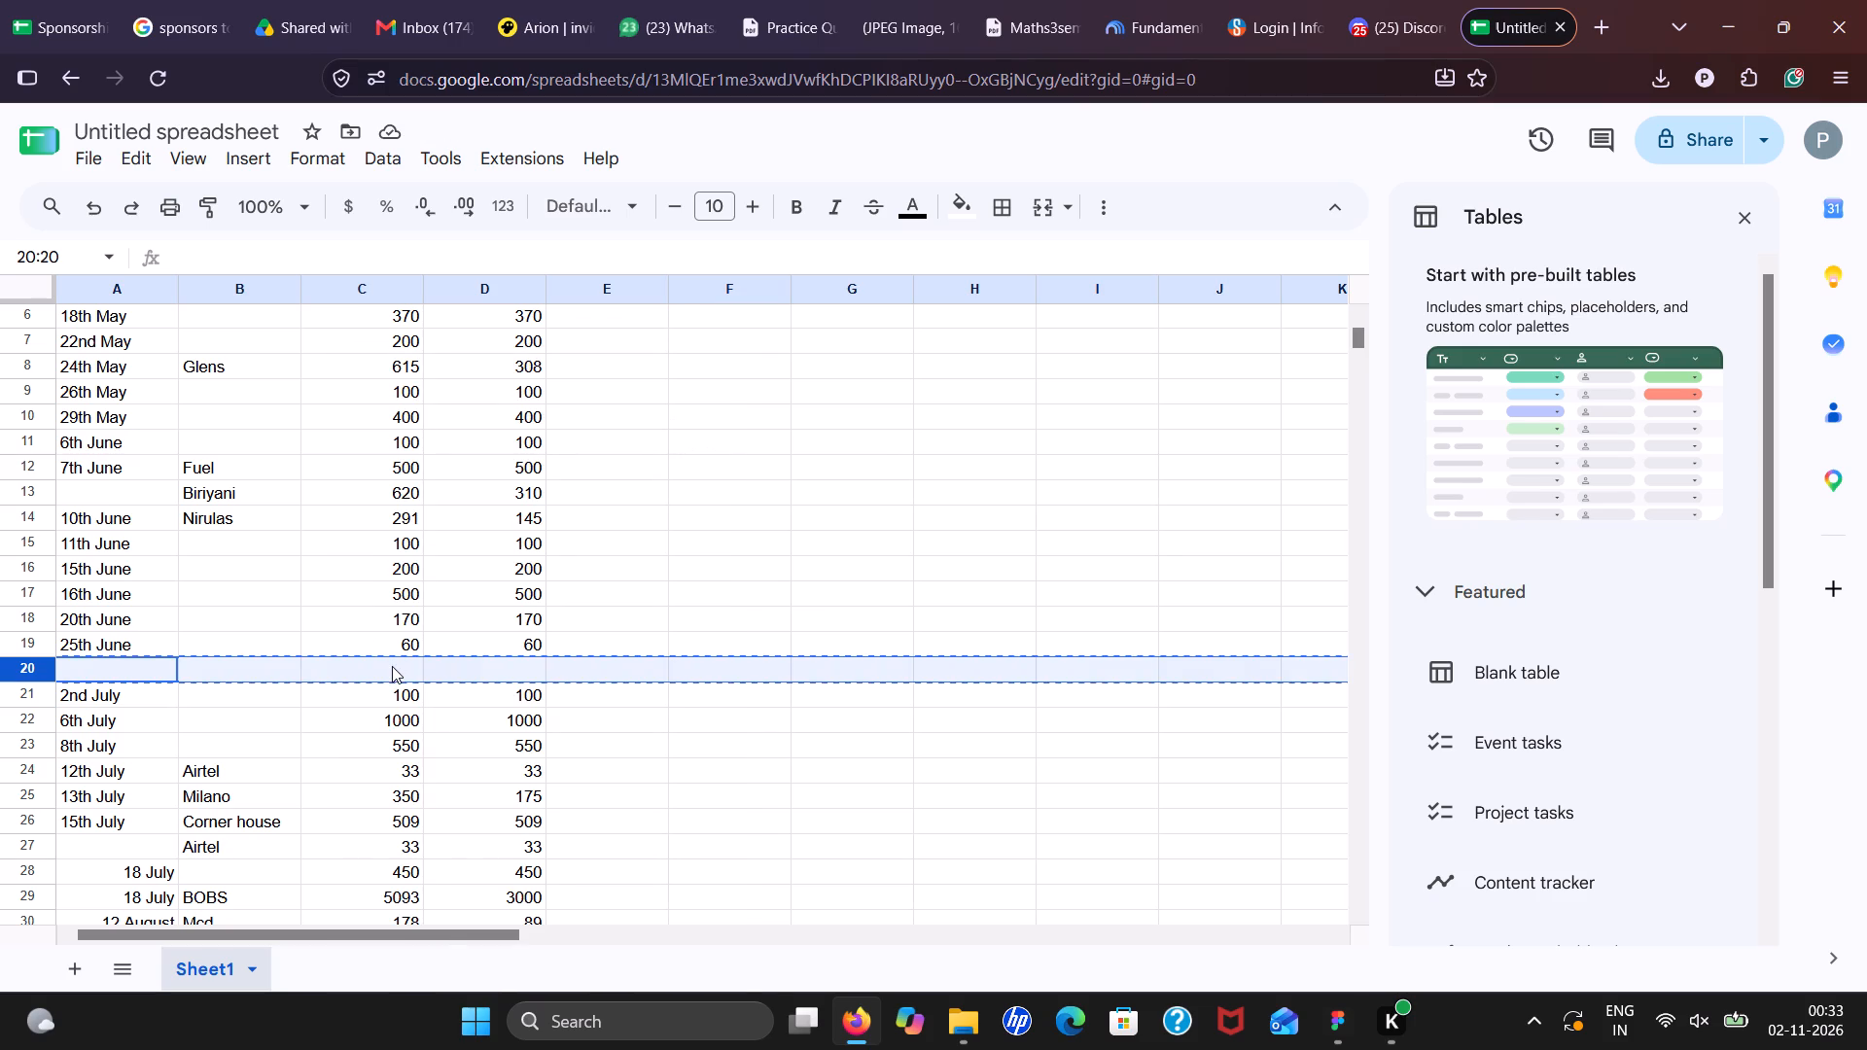
right_click(392, 666)
scroll(463, 779, down, 2)
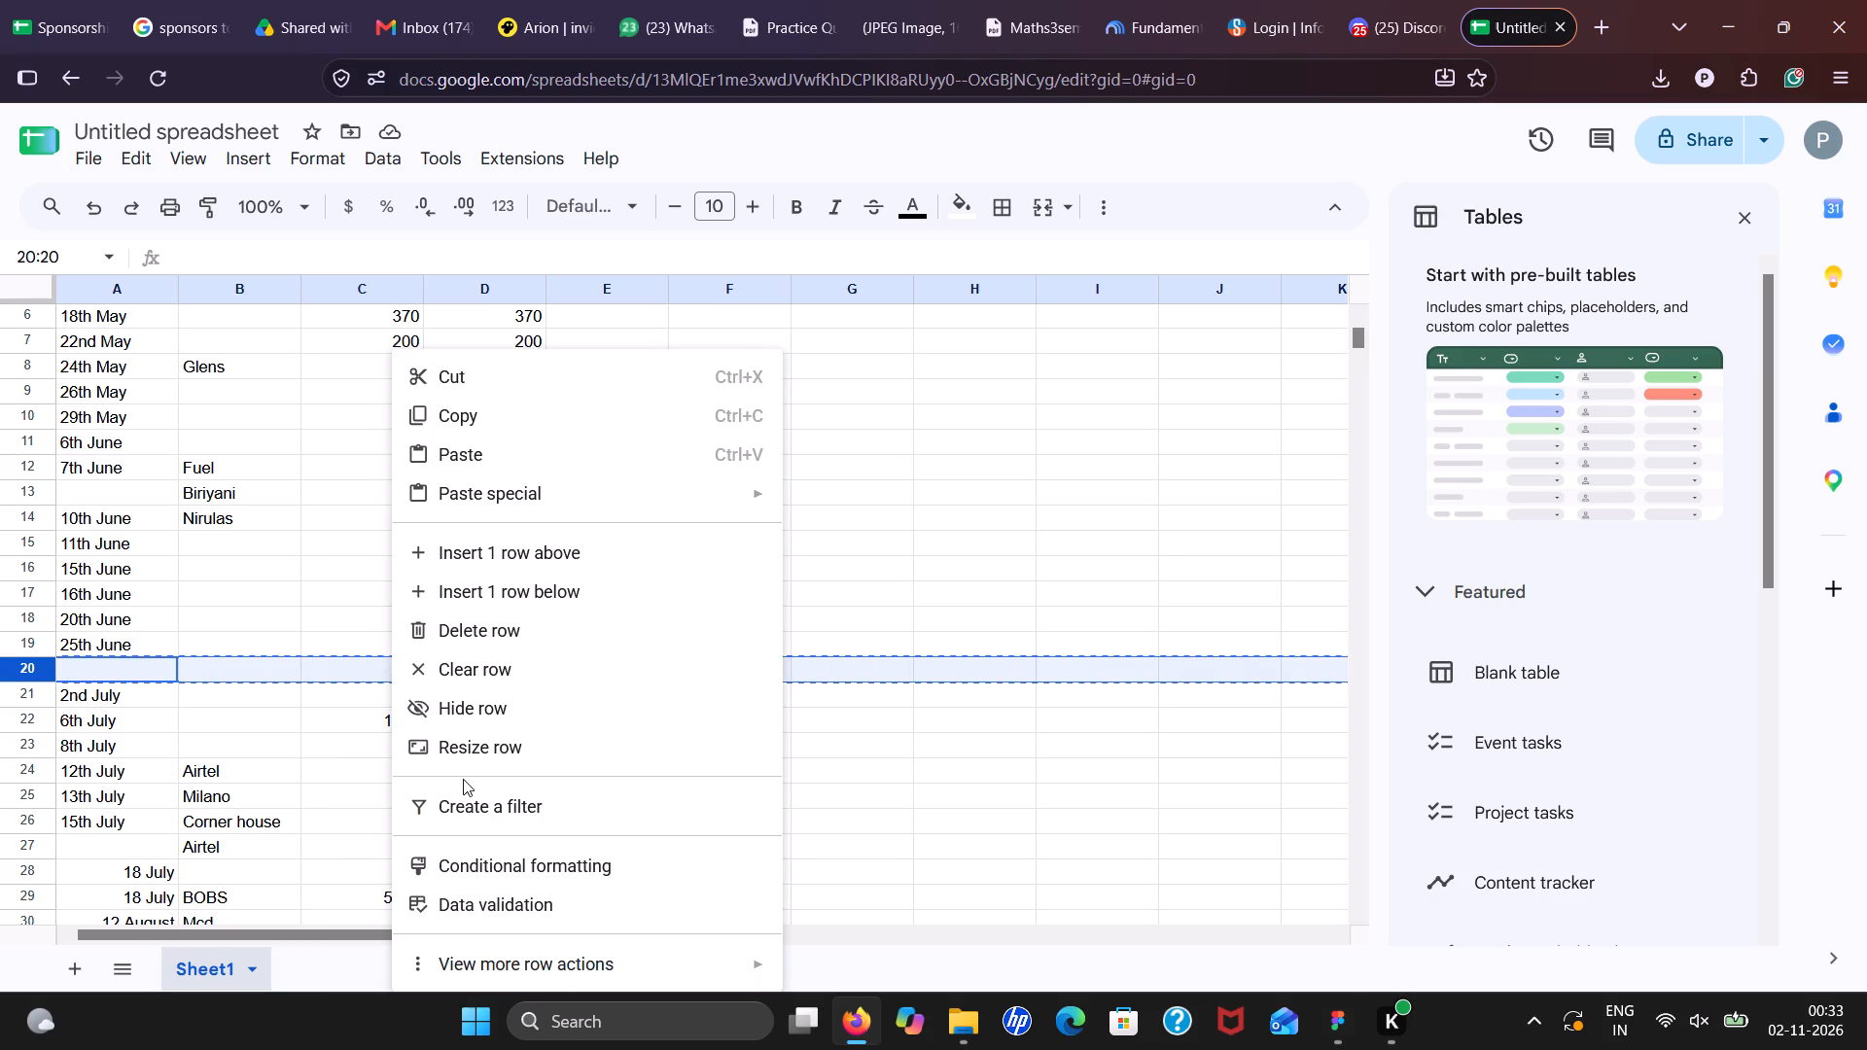
click(497, 644)
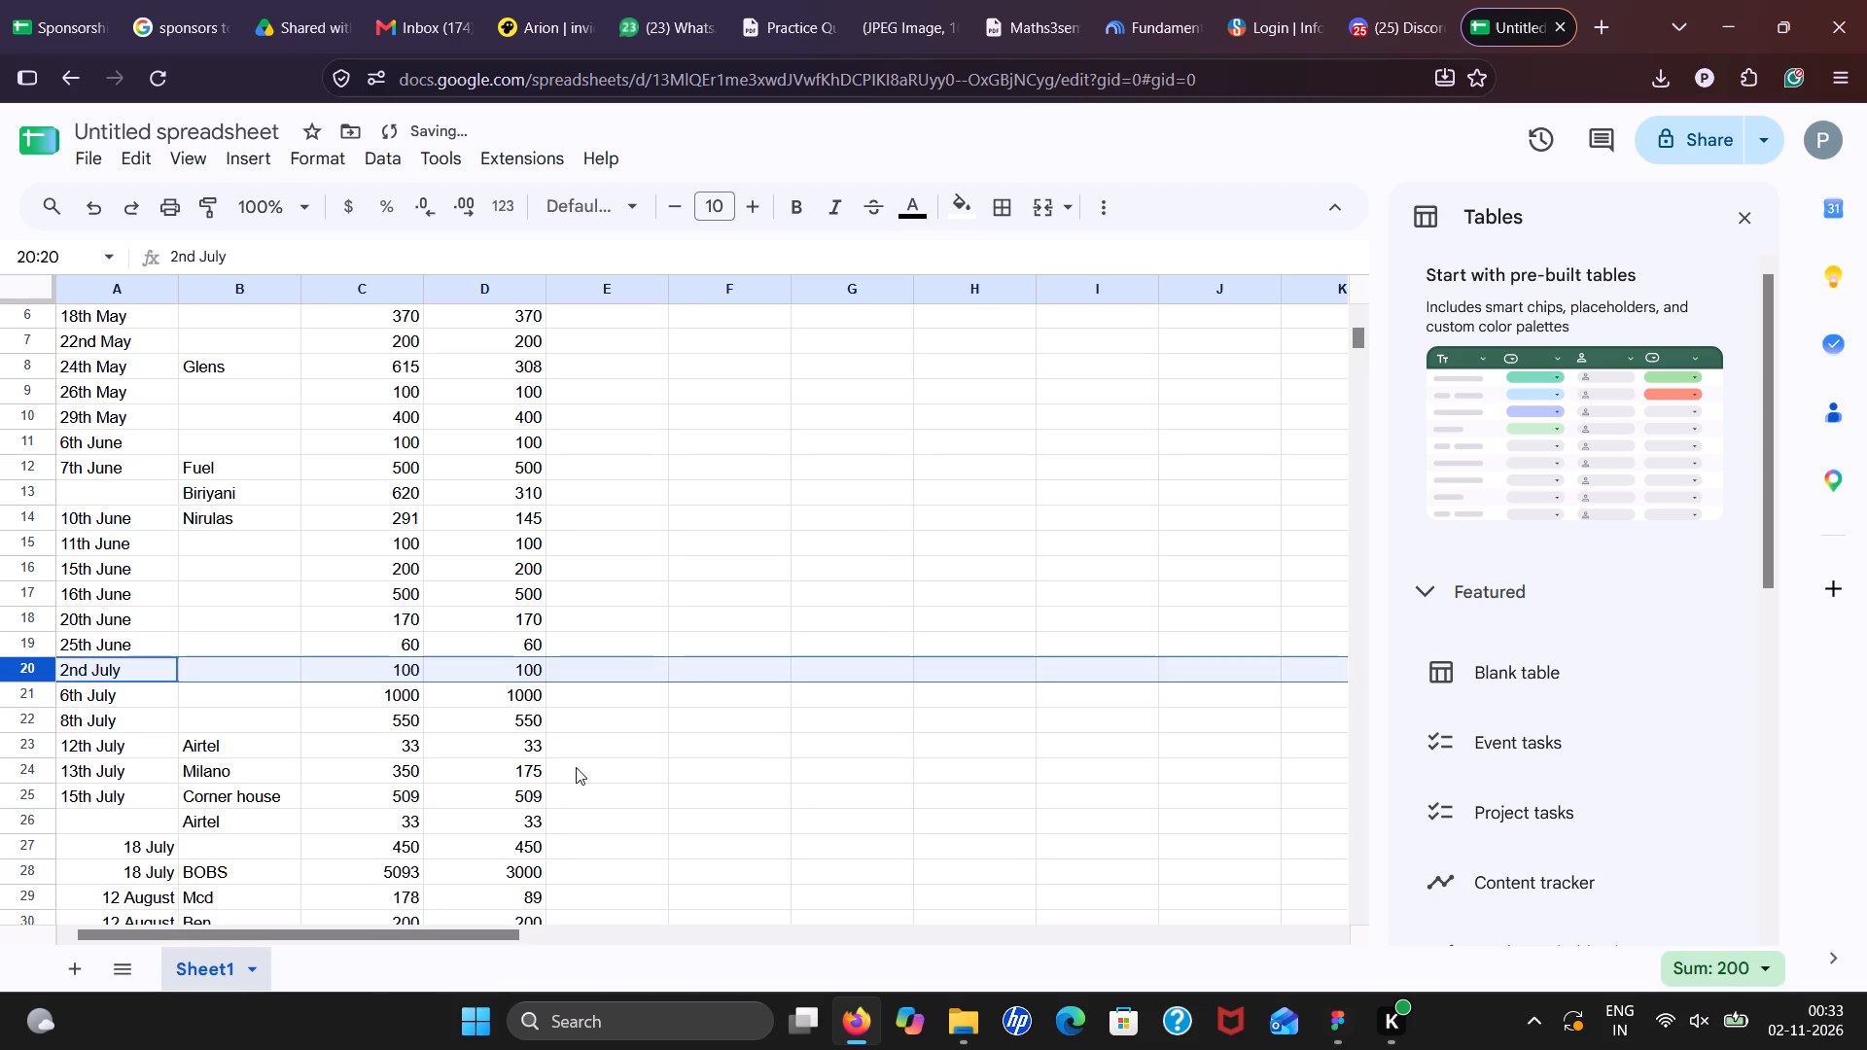
click(754, 757)
Enter the label TOTAL in the EXPENDITURE column of row 36, directly below the 22nd Oct entry.
scroll(754, 757, down, 1)
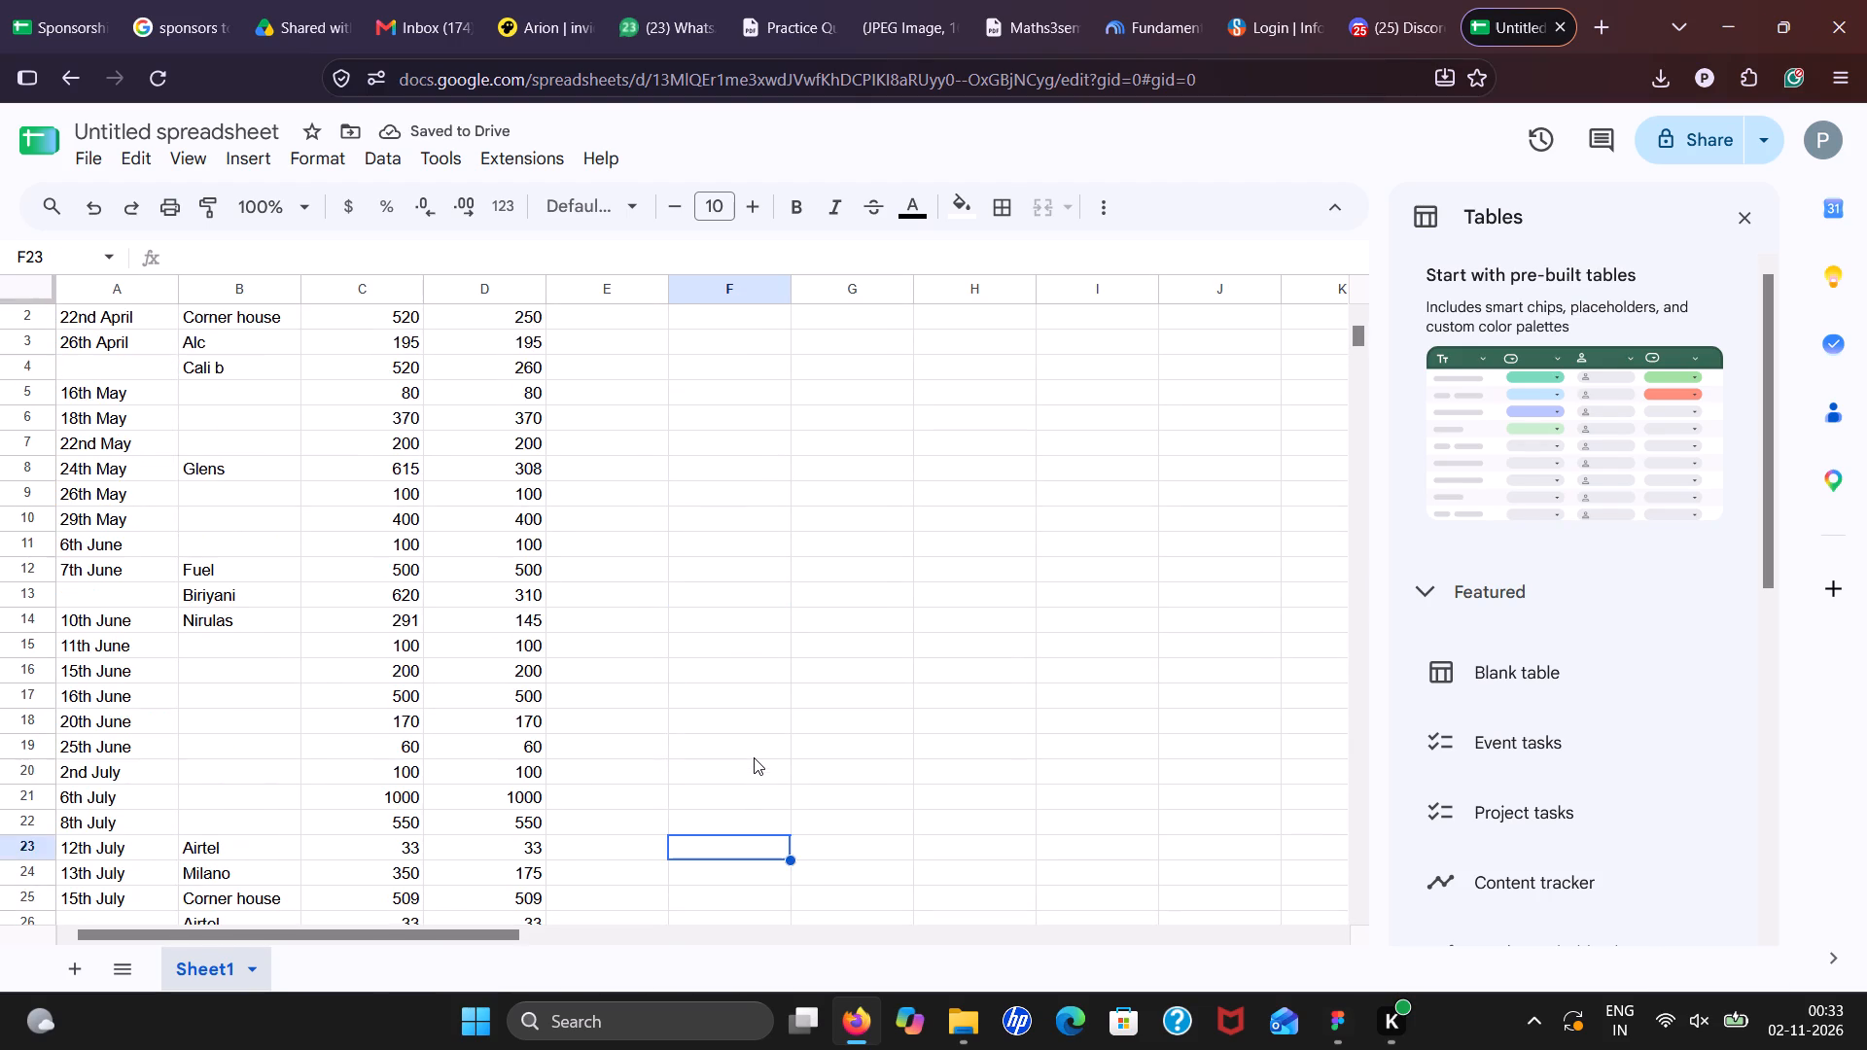
scroll(754, 757, down, 1)
scroll(754, 757, up, 2)
scroll(754, 757, down, 3)
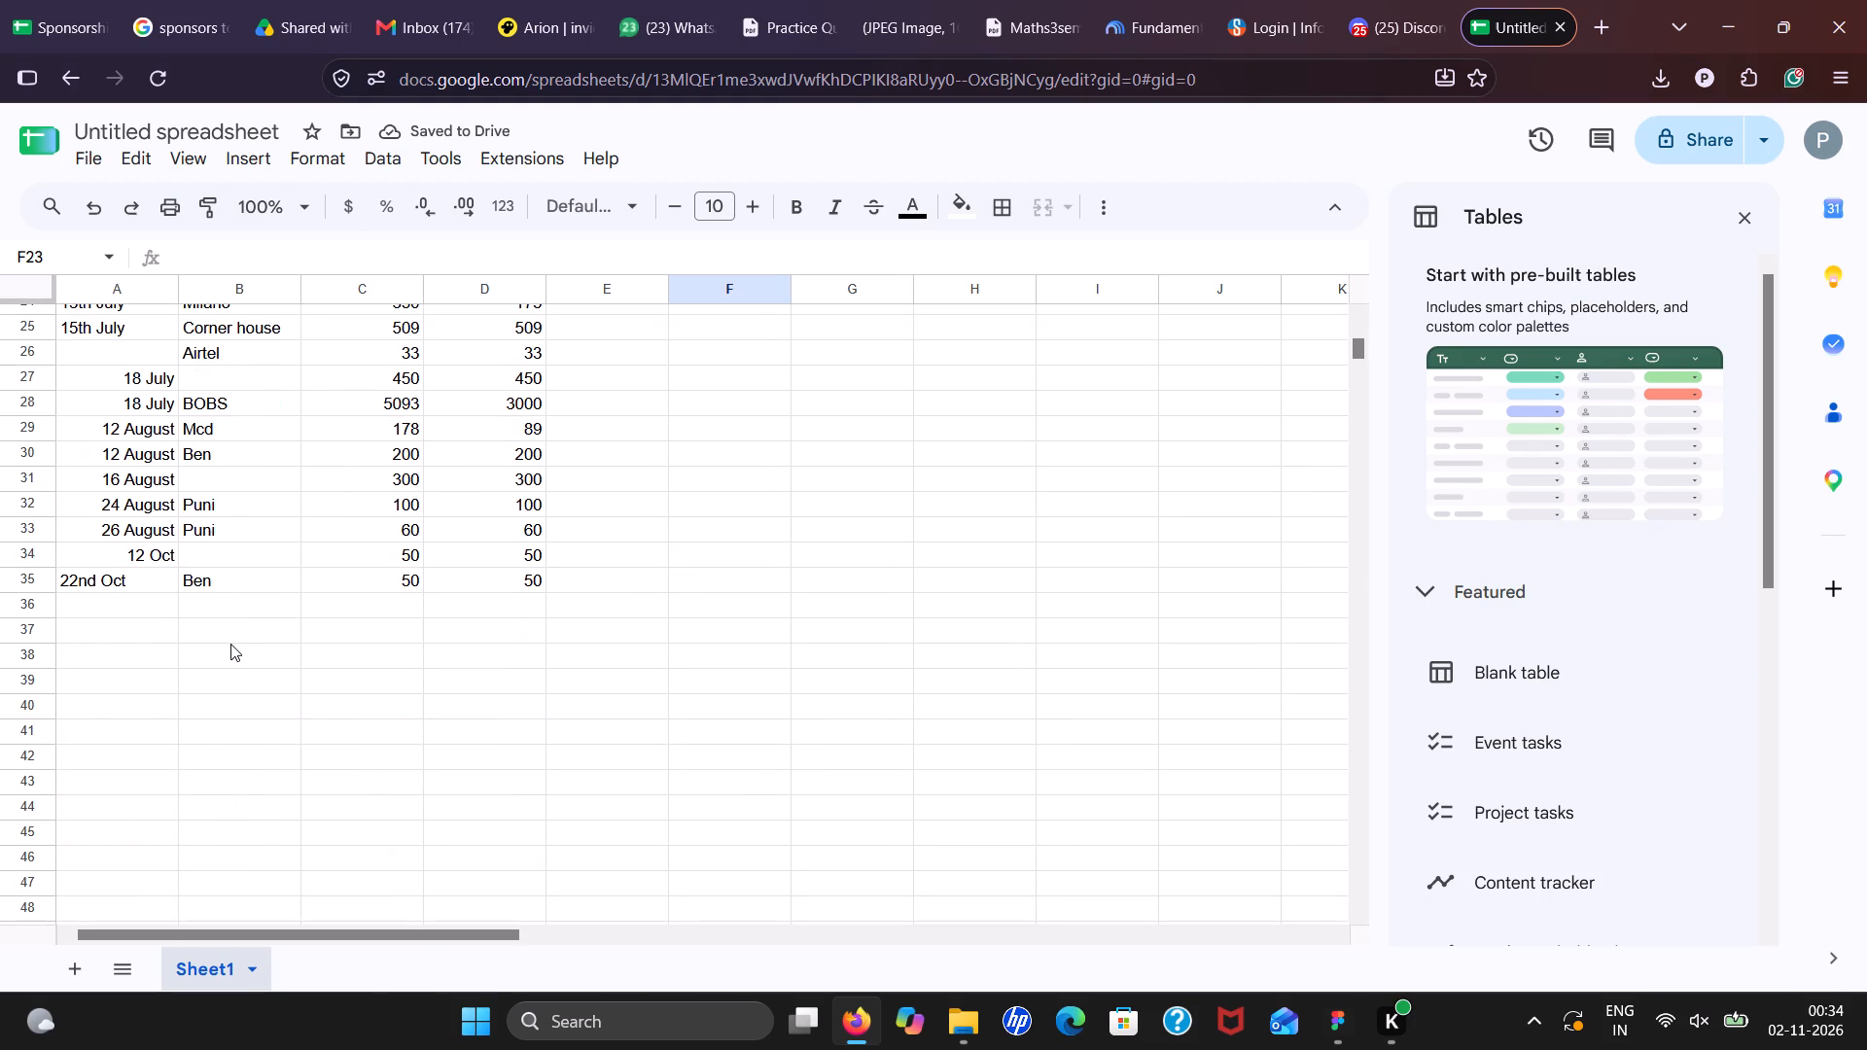
drag(93, 605, 27, 616)
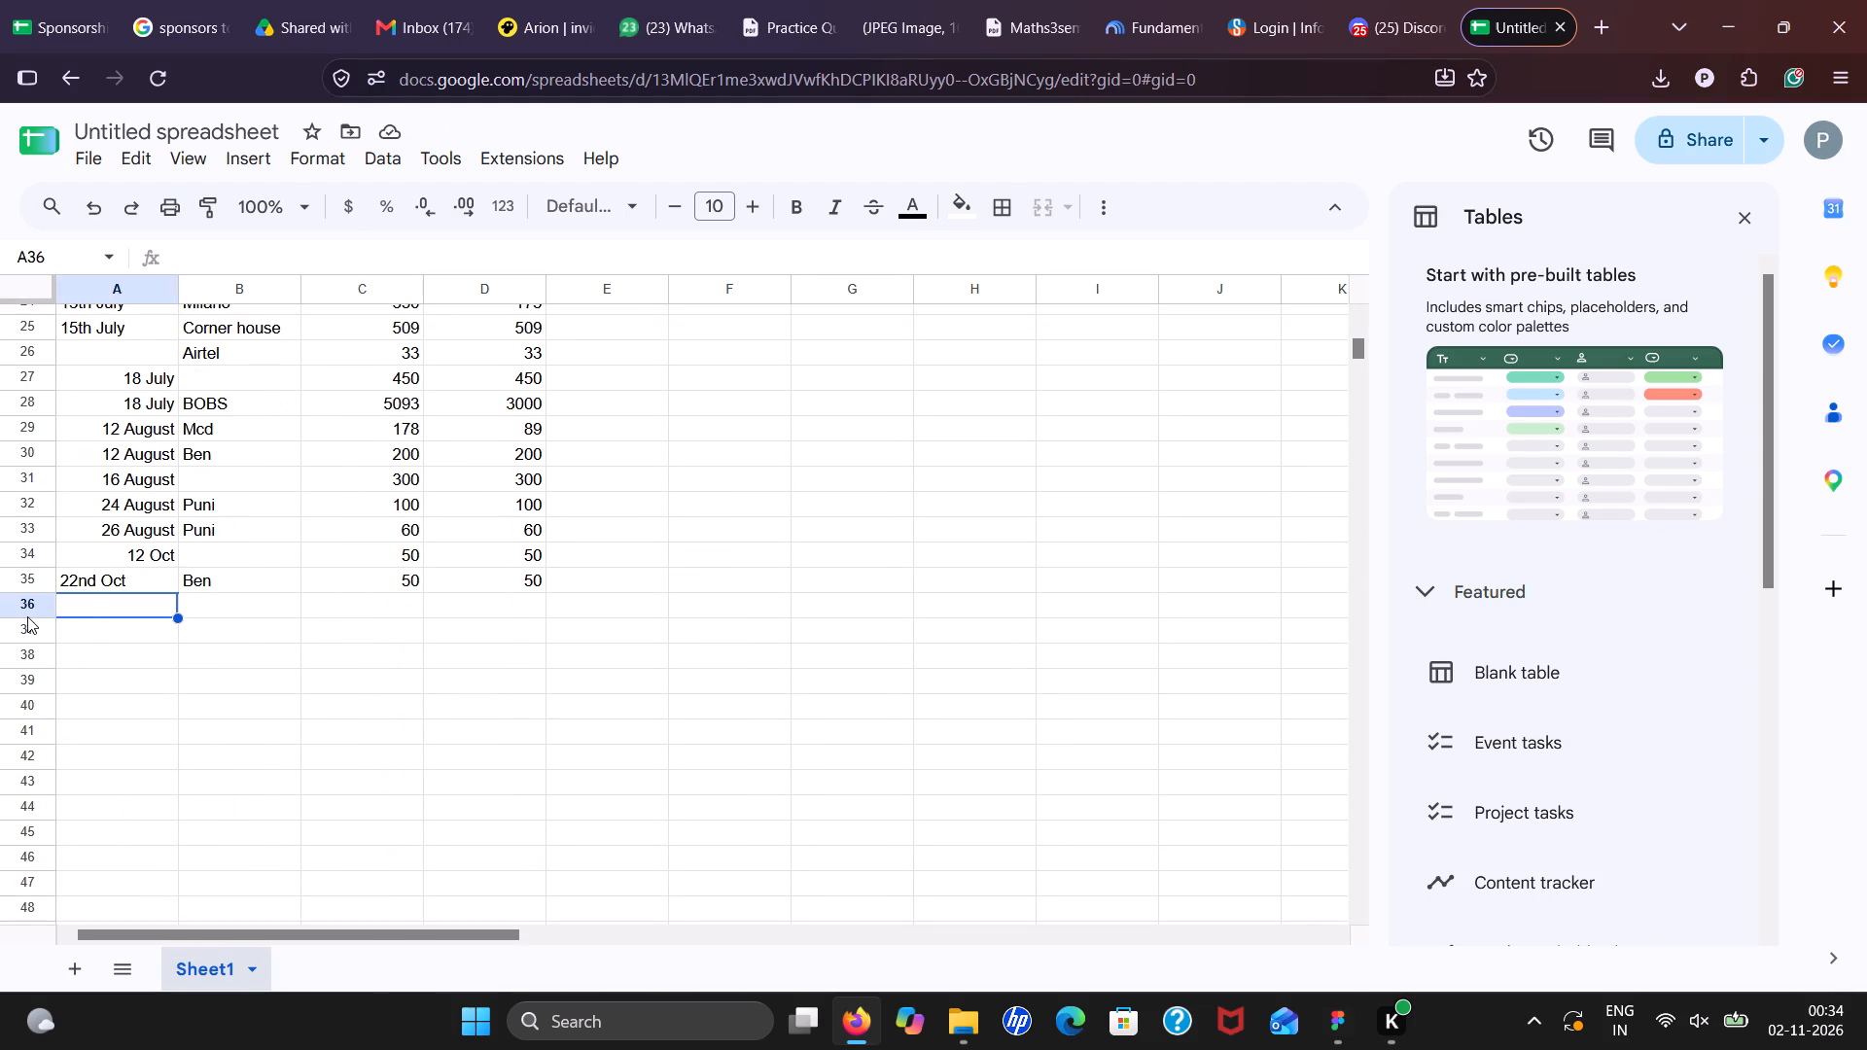
click(28, 604)
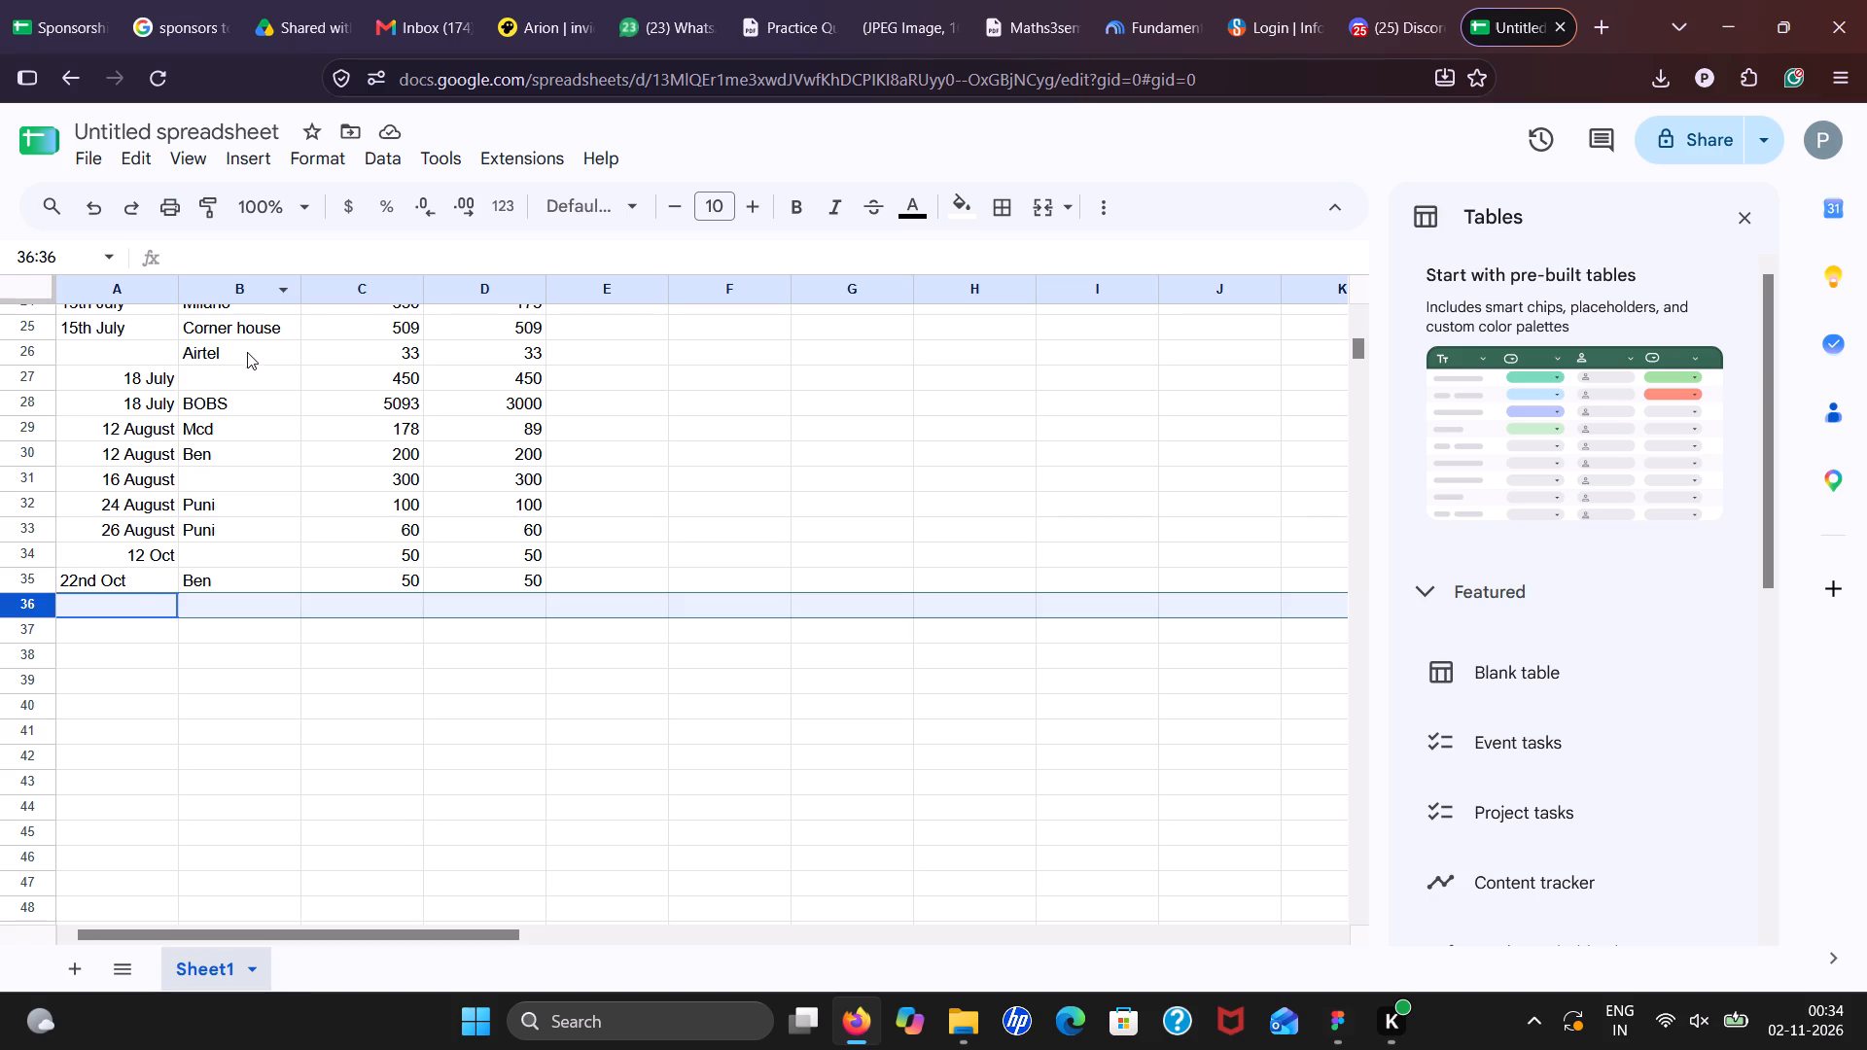
click(387, 613)
text(TOTAL)
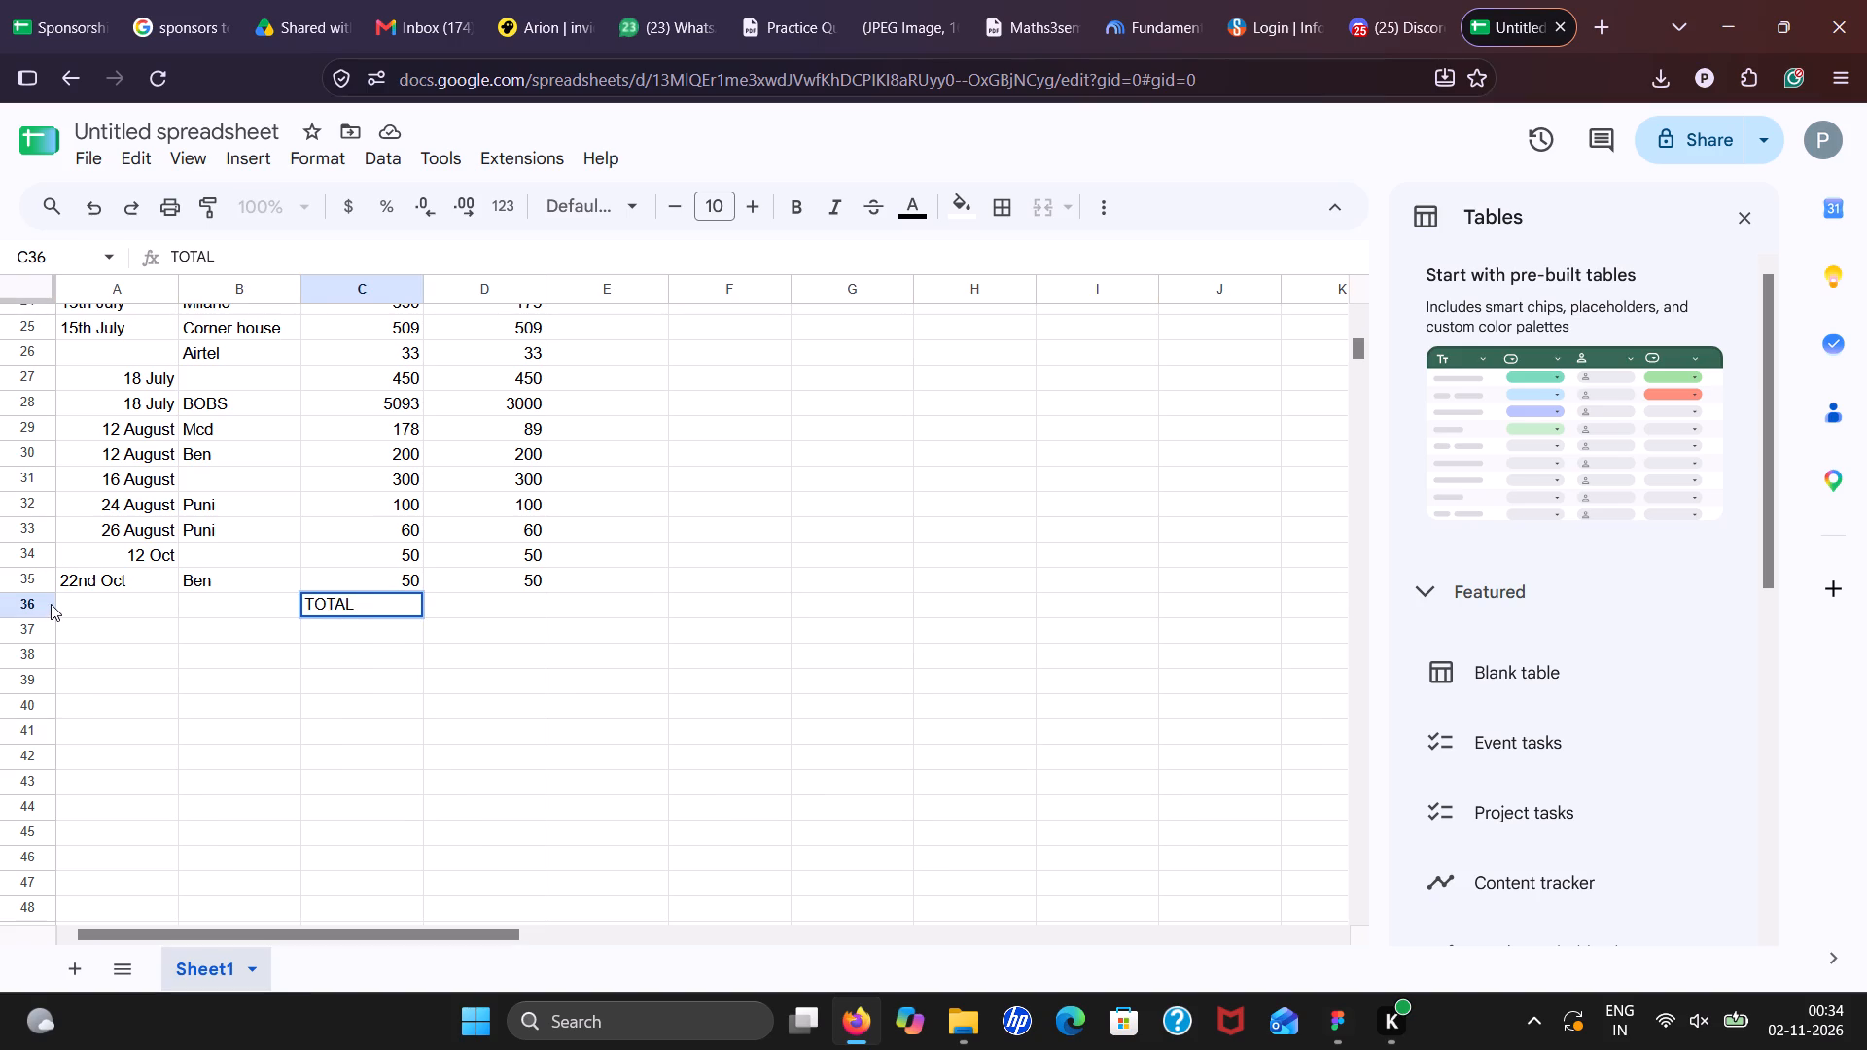
Fill the whole TOTAL row, row 36, with cornflower blue.
click(46, 605)
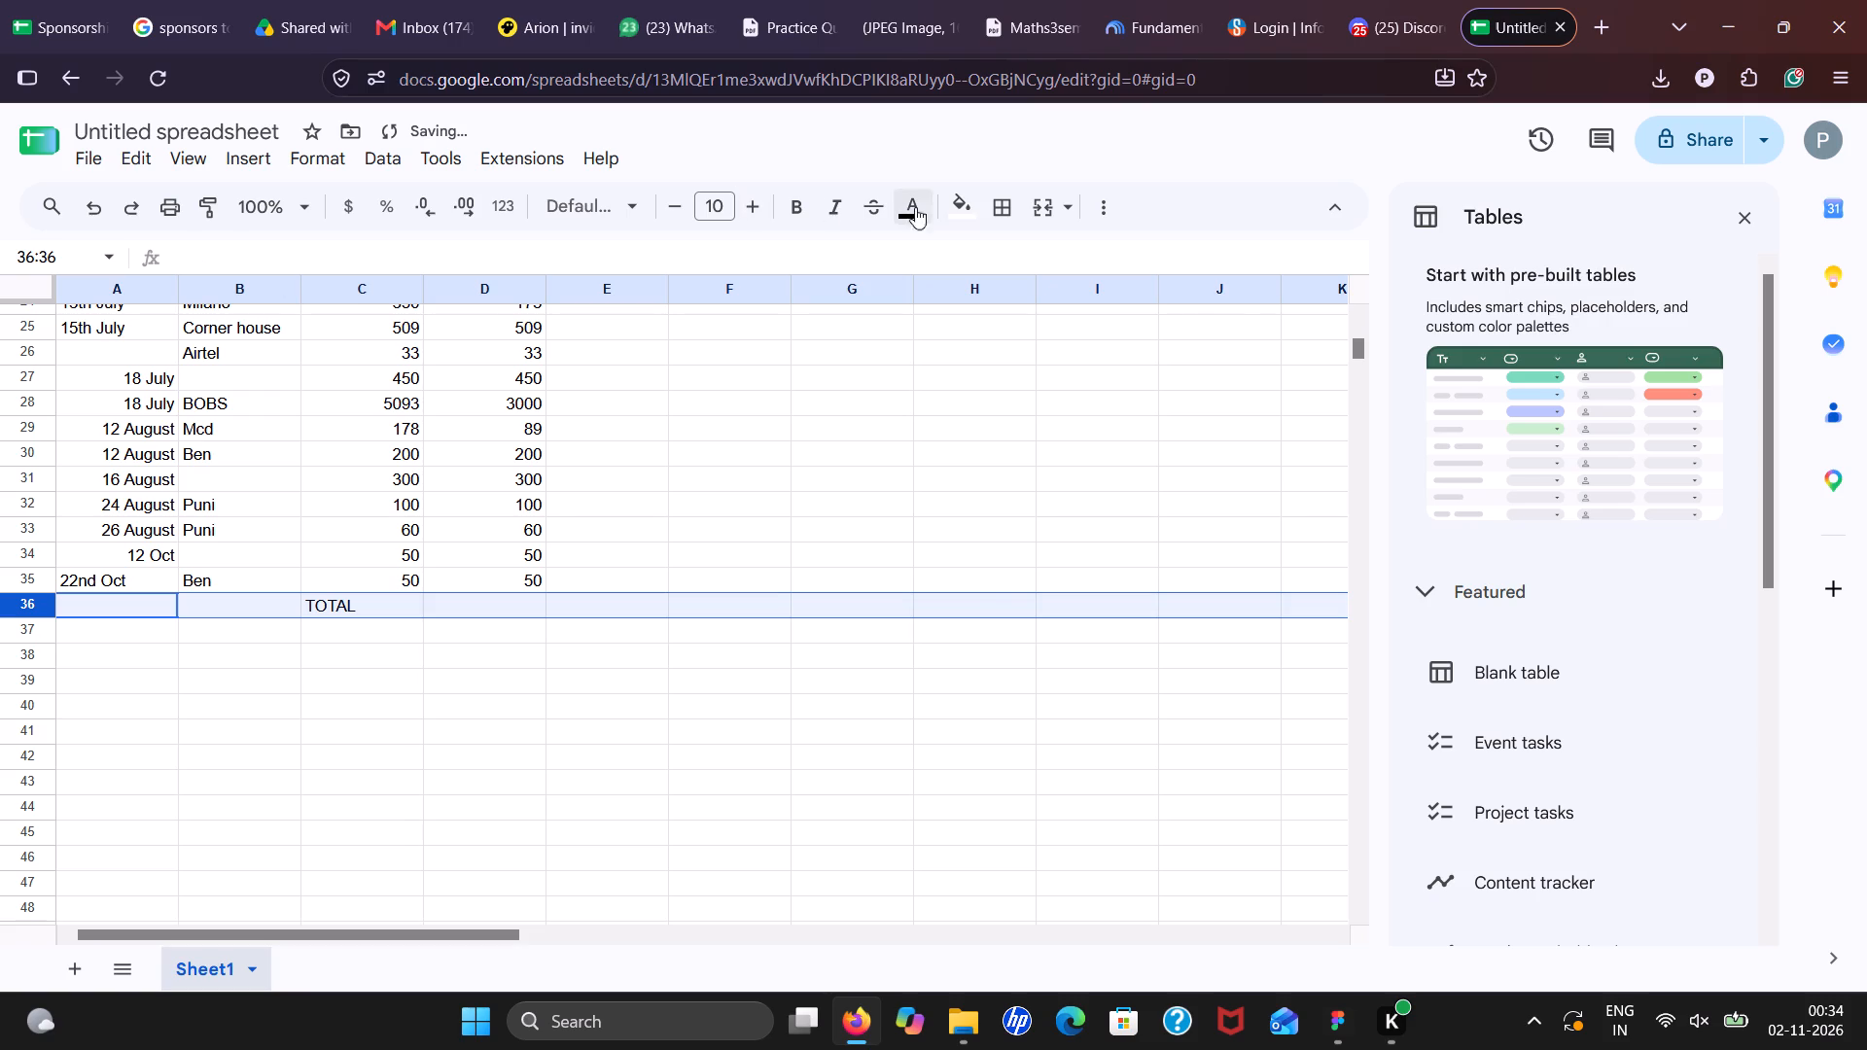
click(952, 211)
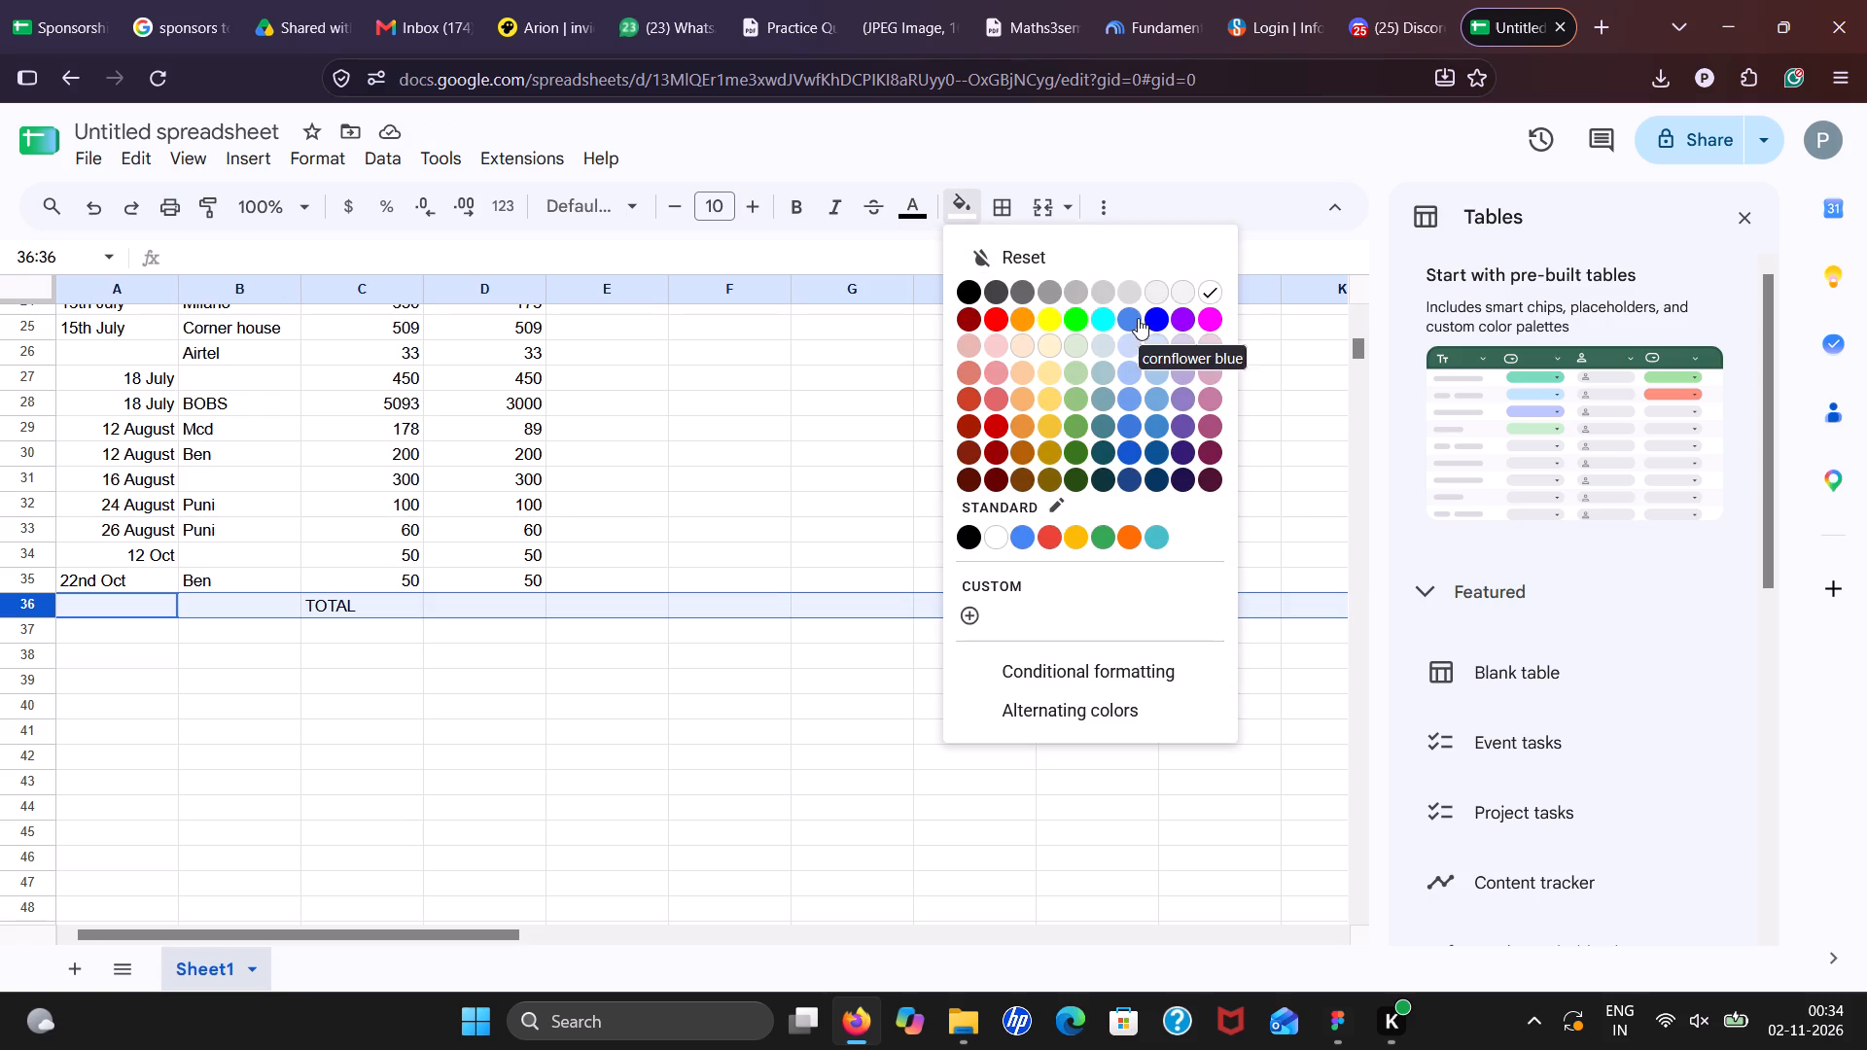
click(1138, 318)
Select cell D36 beside the TOTAL label and go over the DIVIDED amounts above it.
click(533, 601)
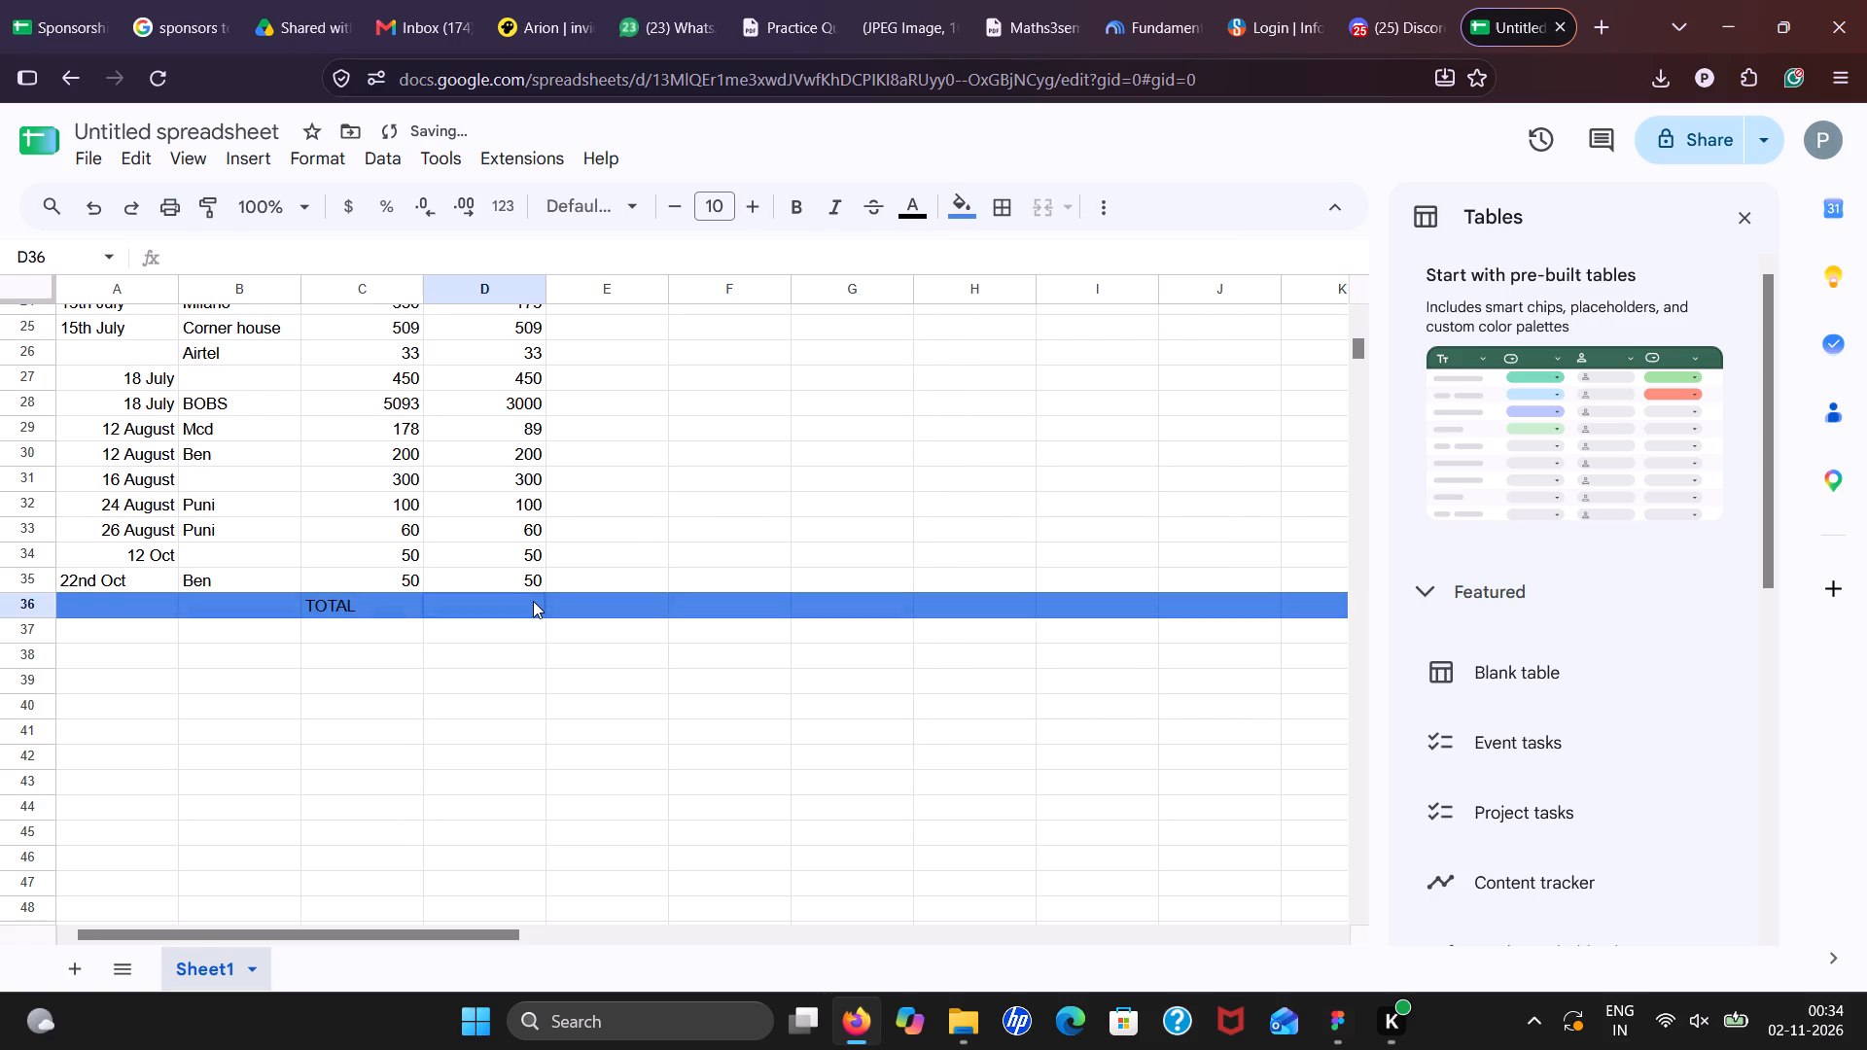
scroll(533, 601, up, 8)
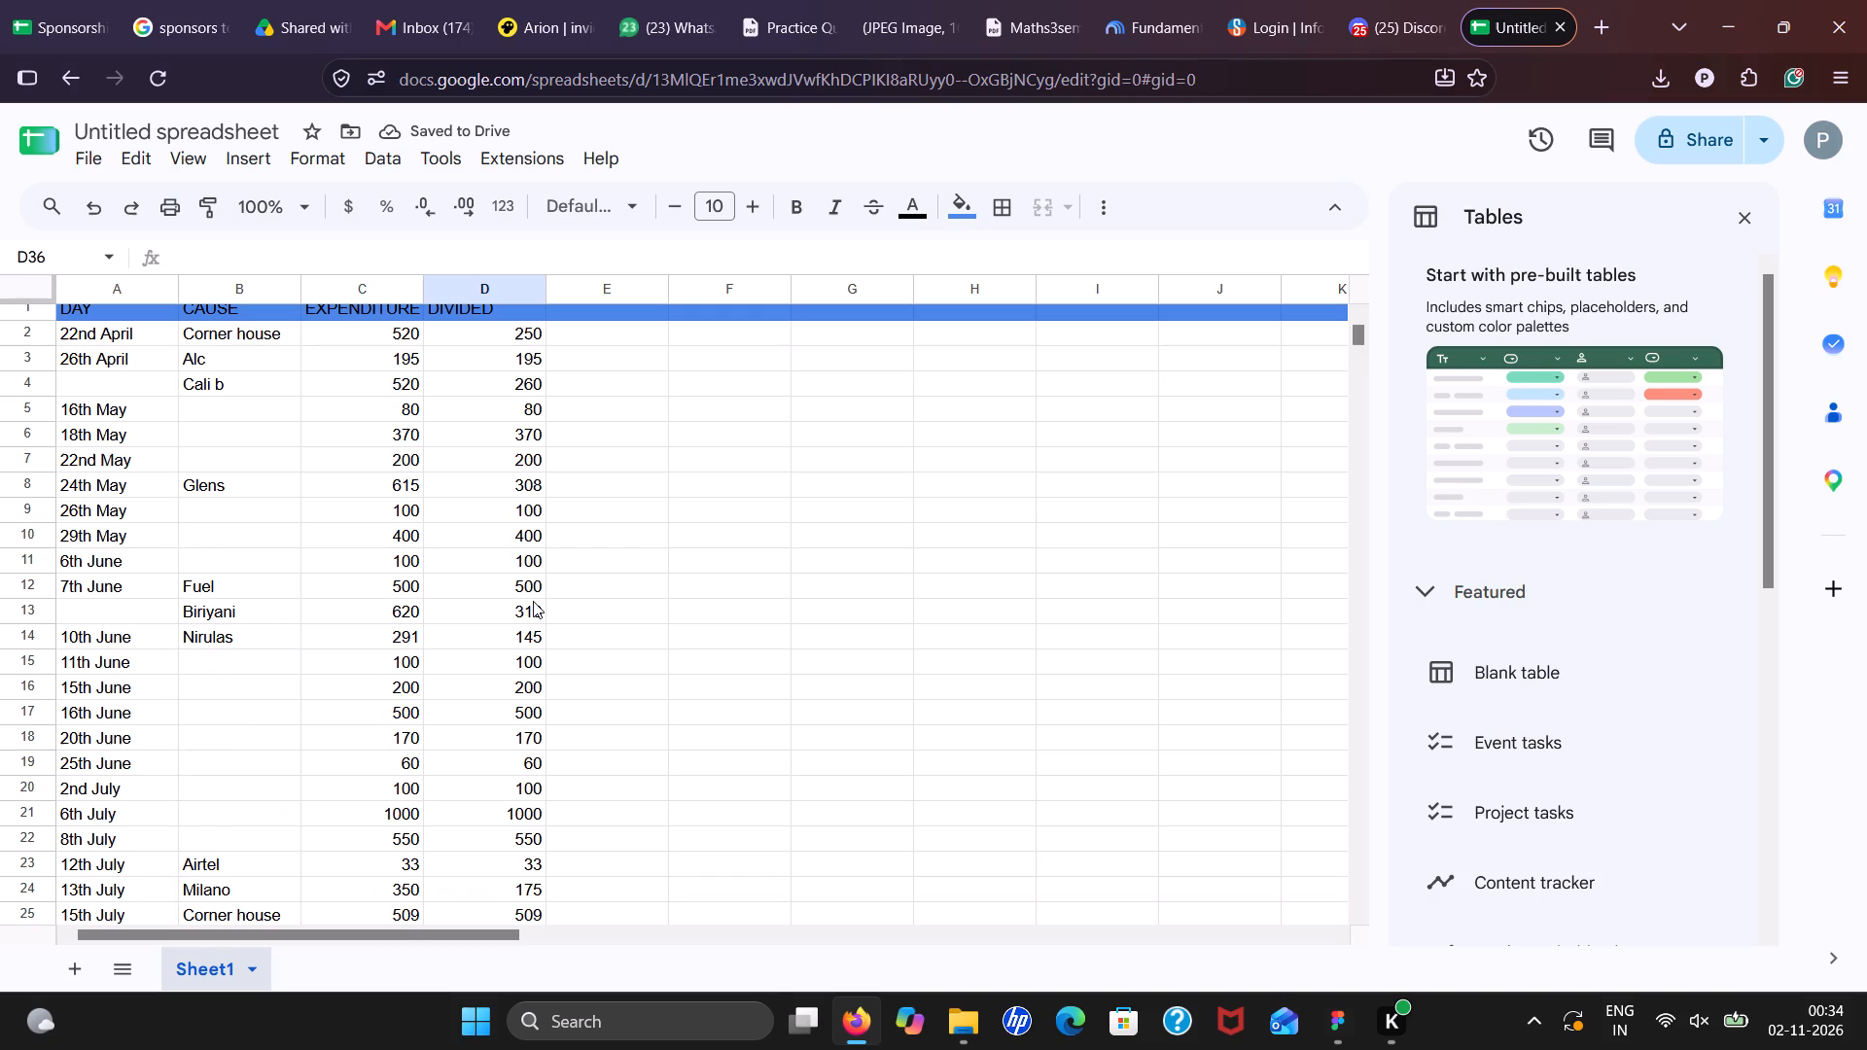
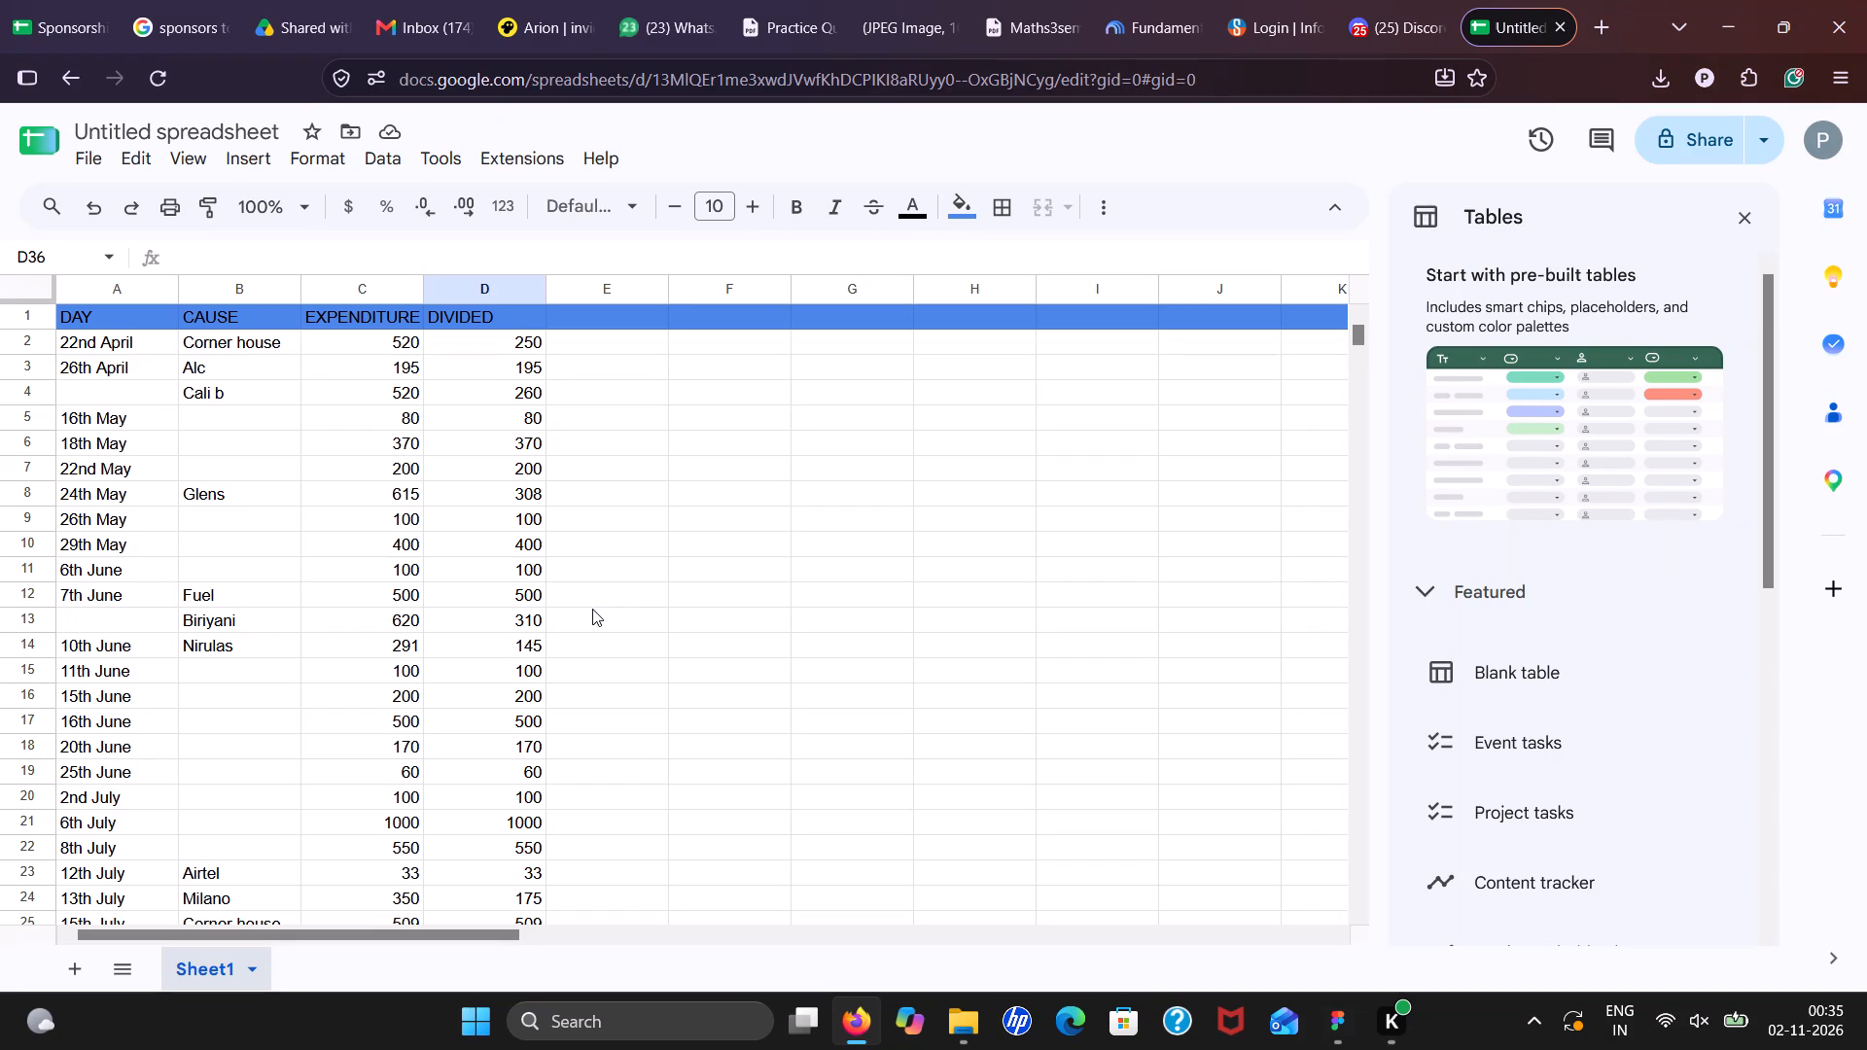
Enter 10,947 as the total in cell D36, beside the TOTAL label in the DIVIDED column.
scroll(592, 609, down, 4)
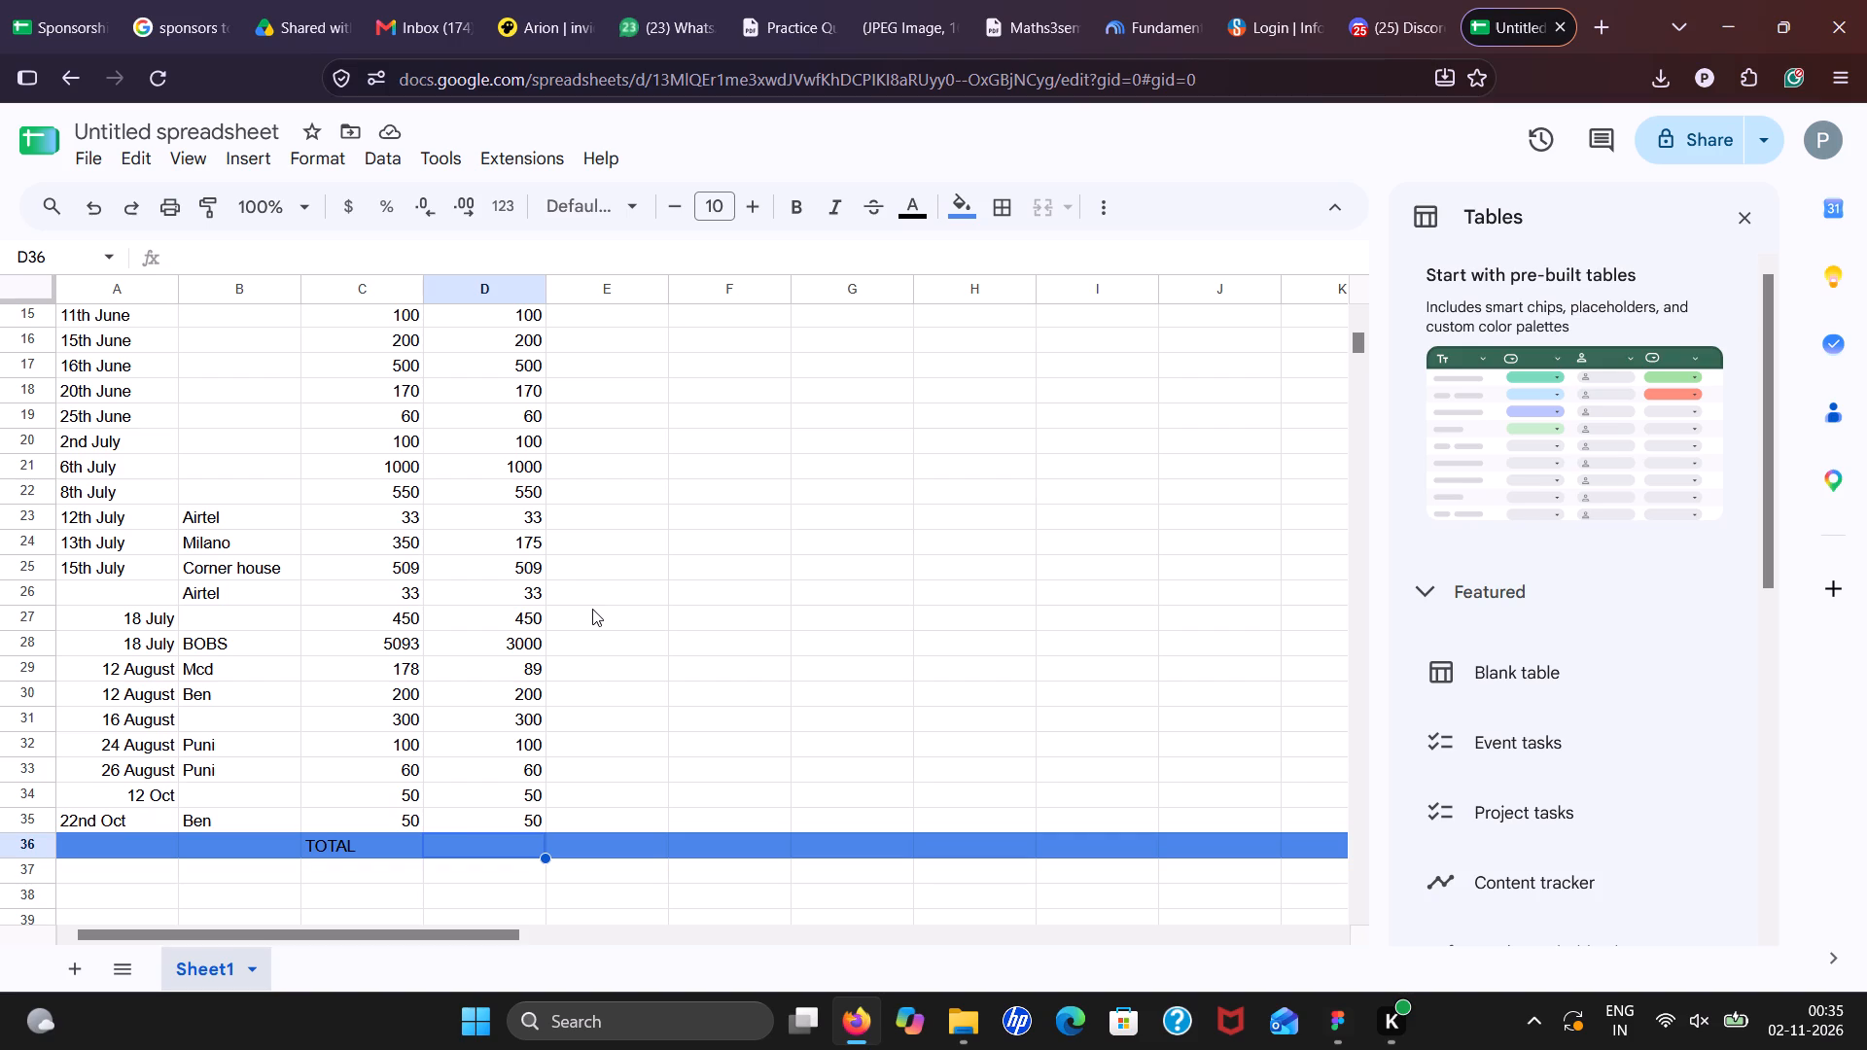
click(476, 843)
text(19)
key(BackSpace)
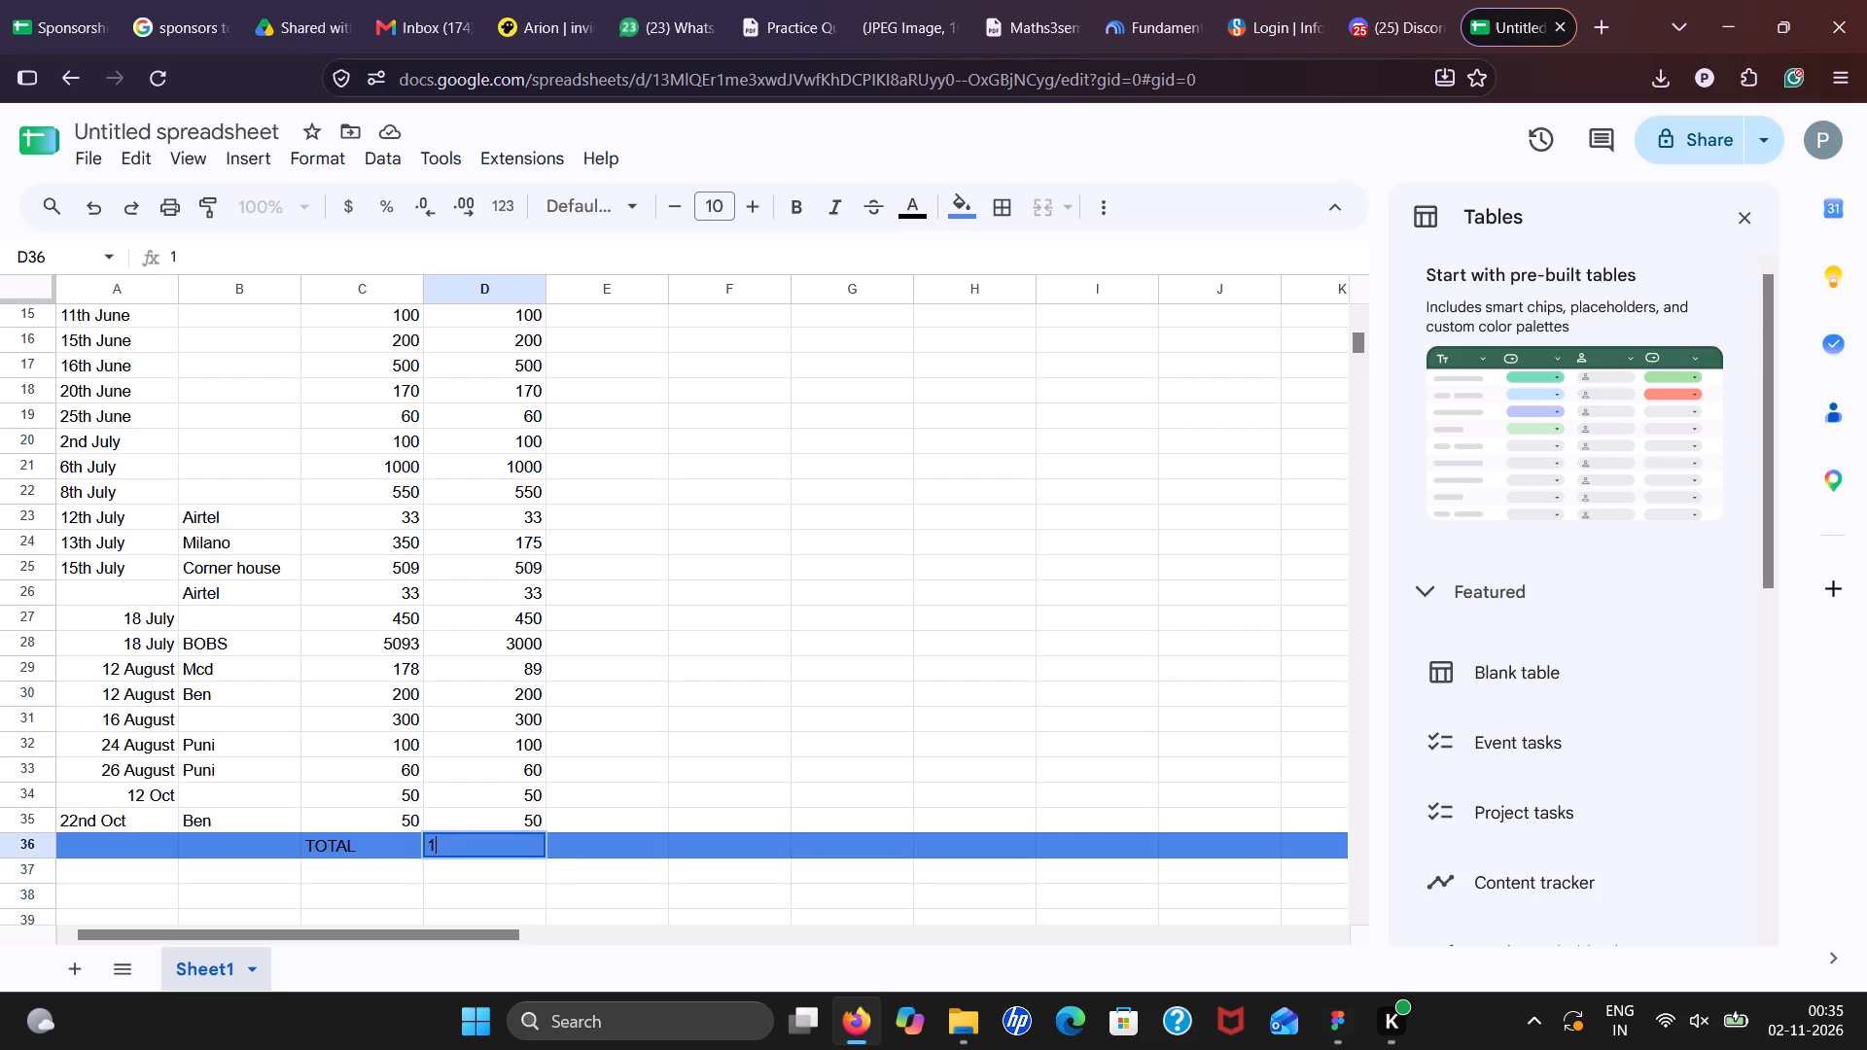
key(0)
key(comma)
key(9)
text(47)
Close the Tables sidebar with the pre-built table suggestions.
click(1744, 228)
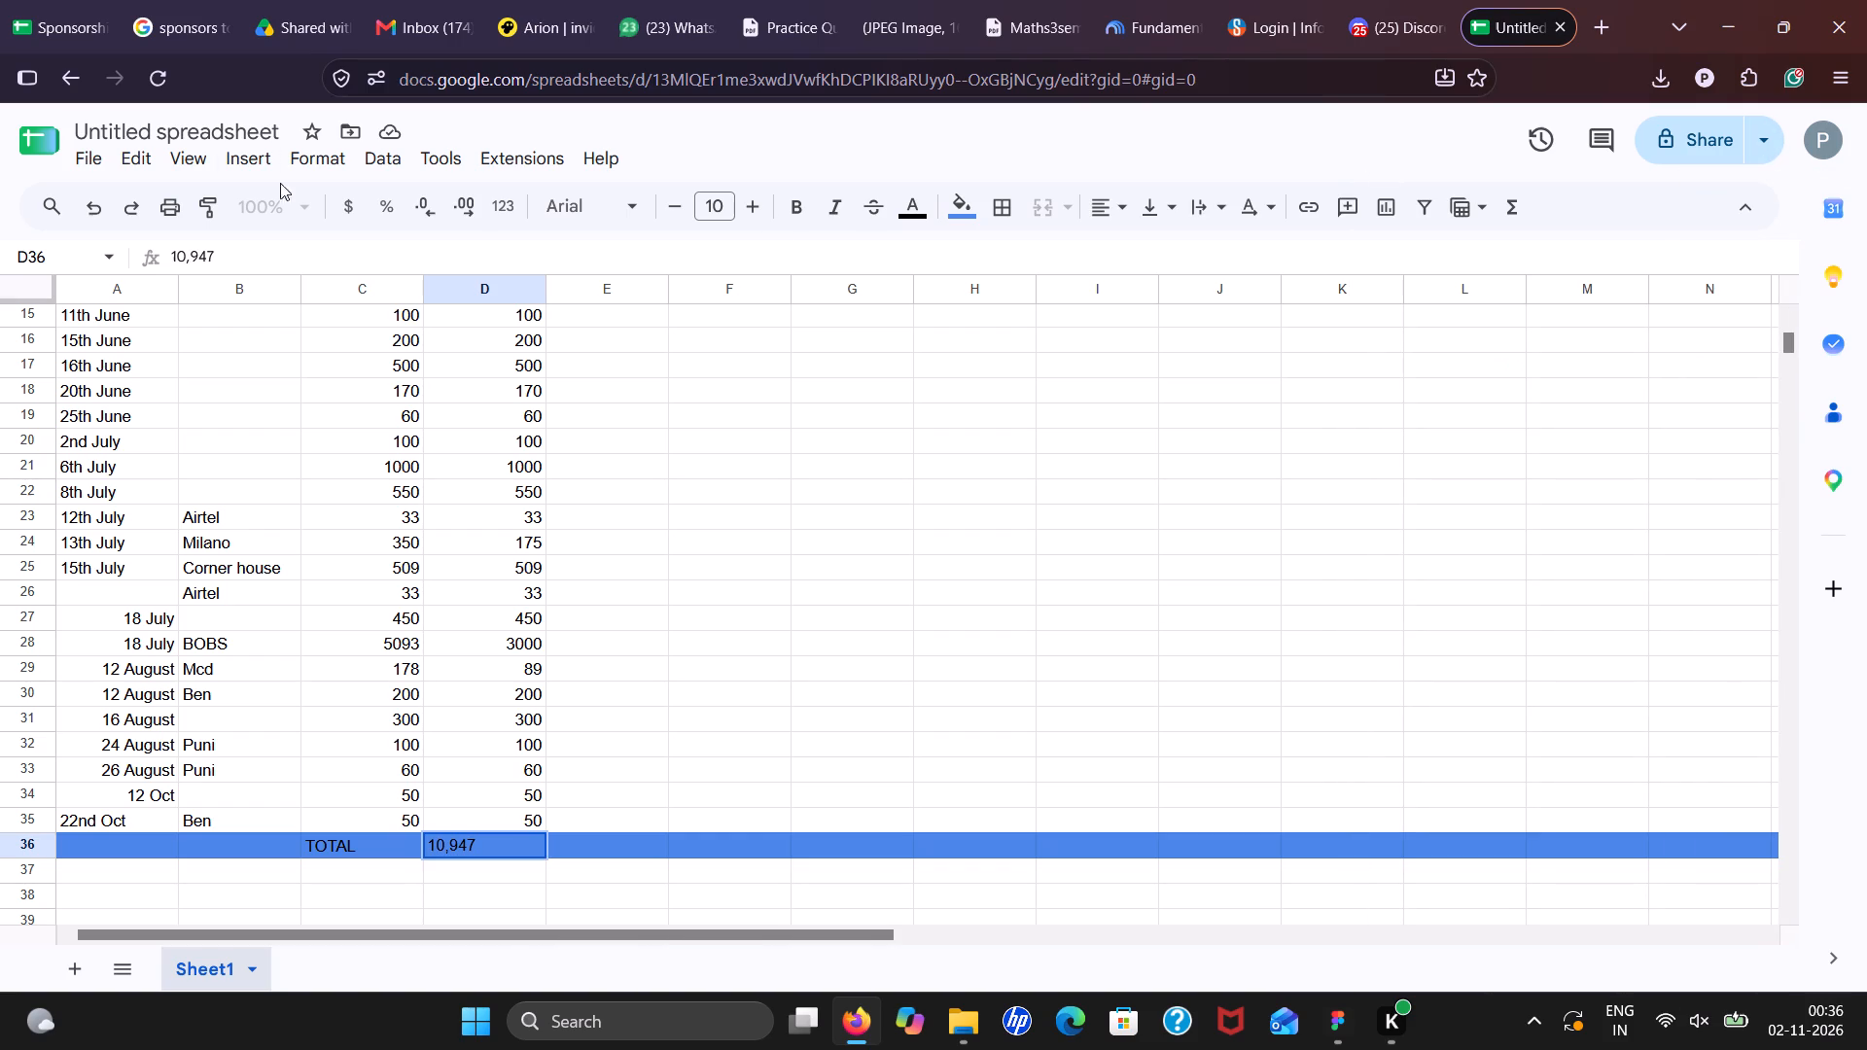
Rename the untitled spreadsheet as Sur.
click(261, 130)
click(276, 132)
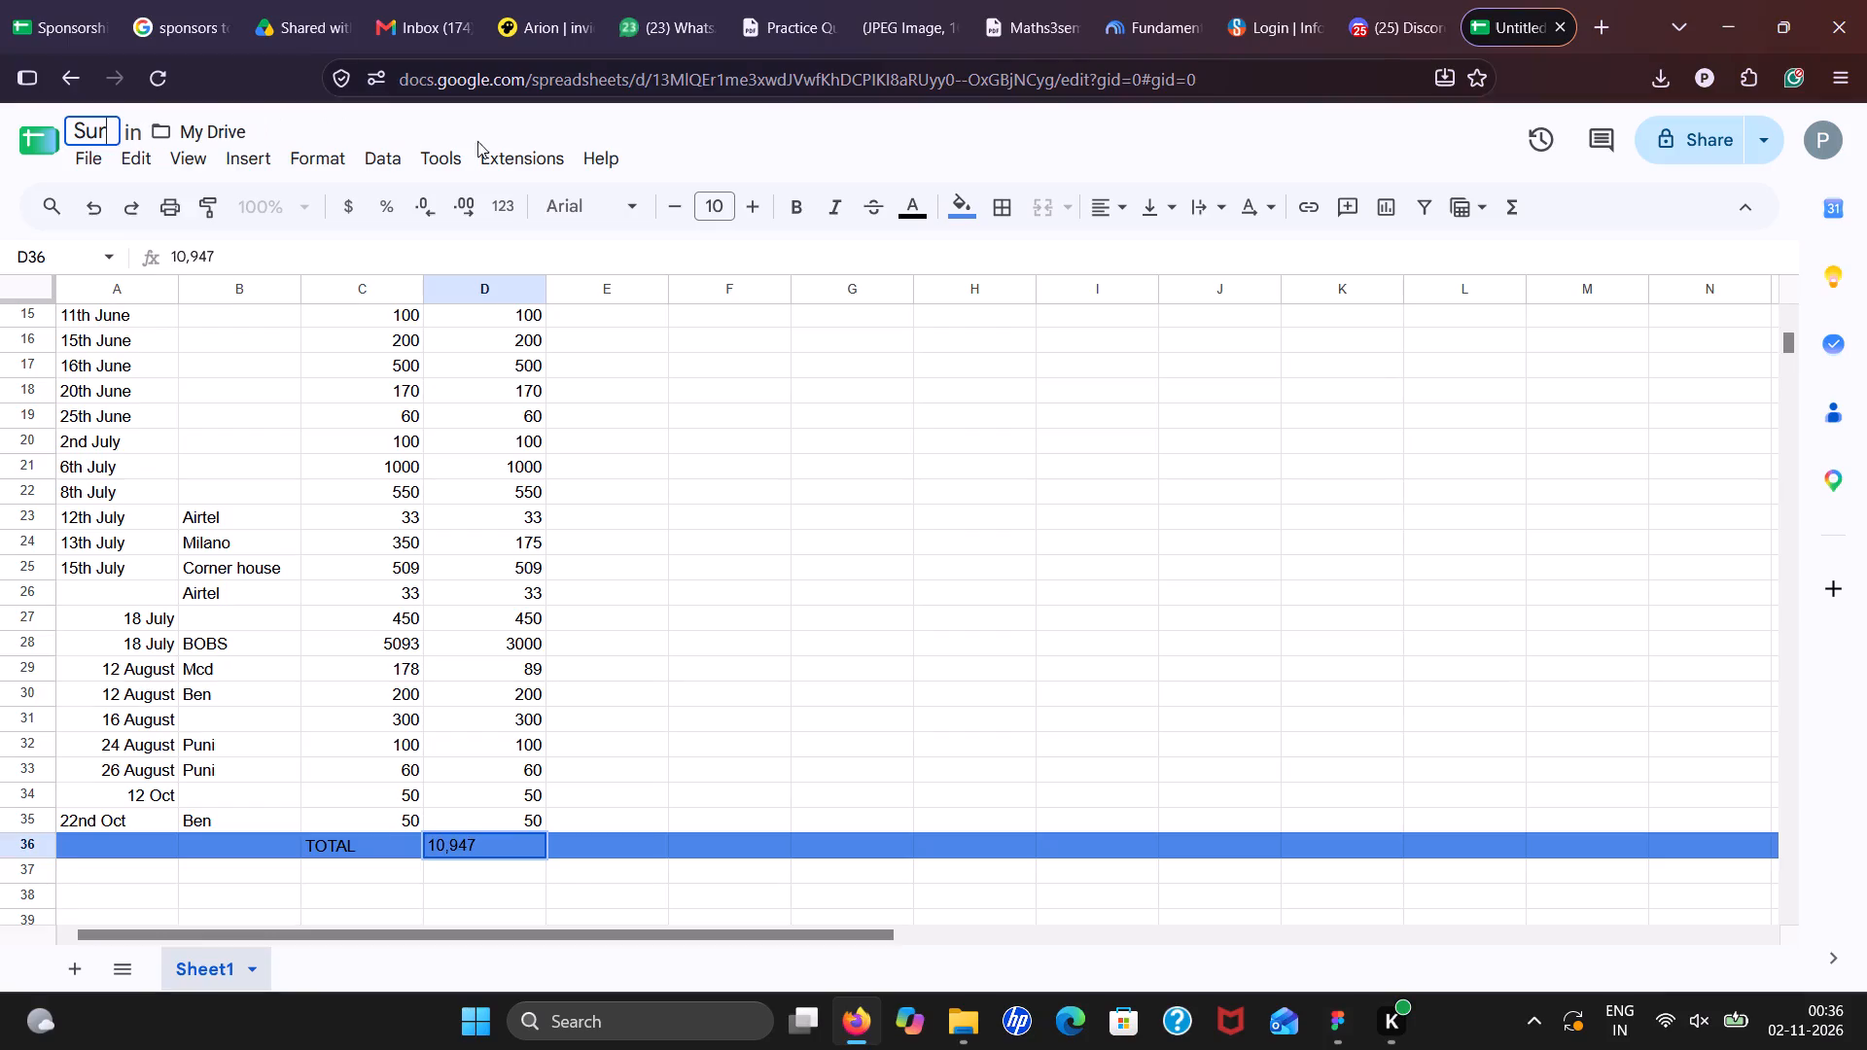
Set the spreadsheet's general access to Anyone with the link and copy its sharing link.
click(1745, 139)
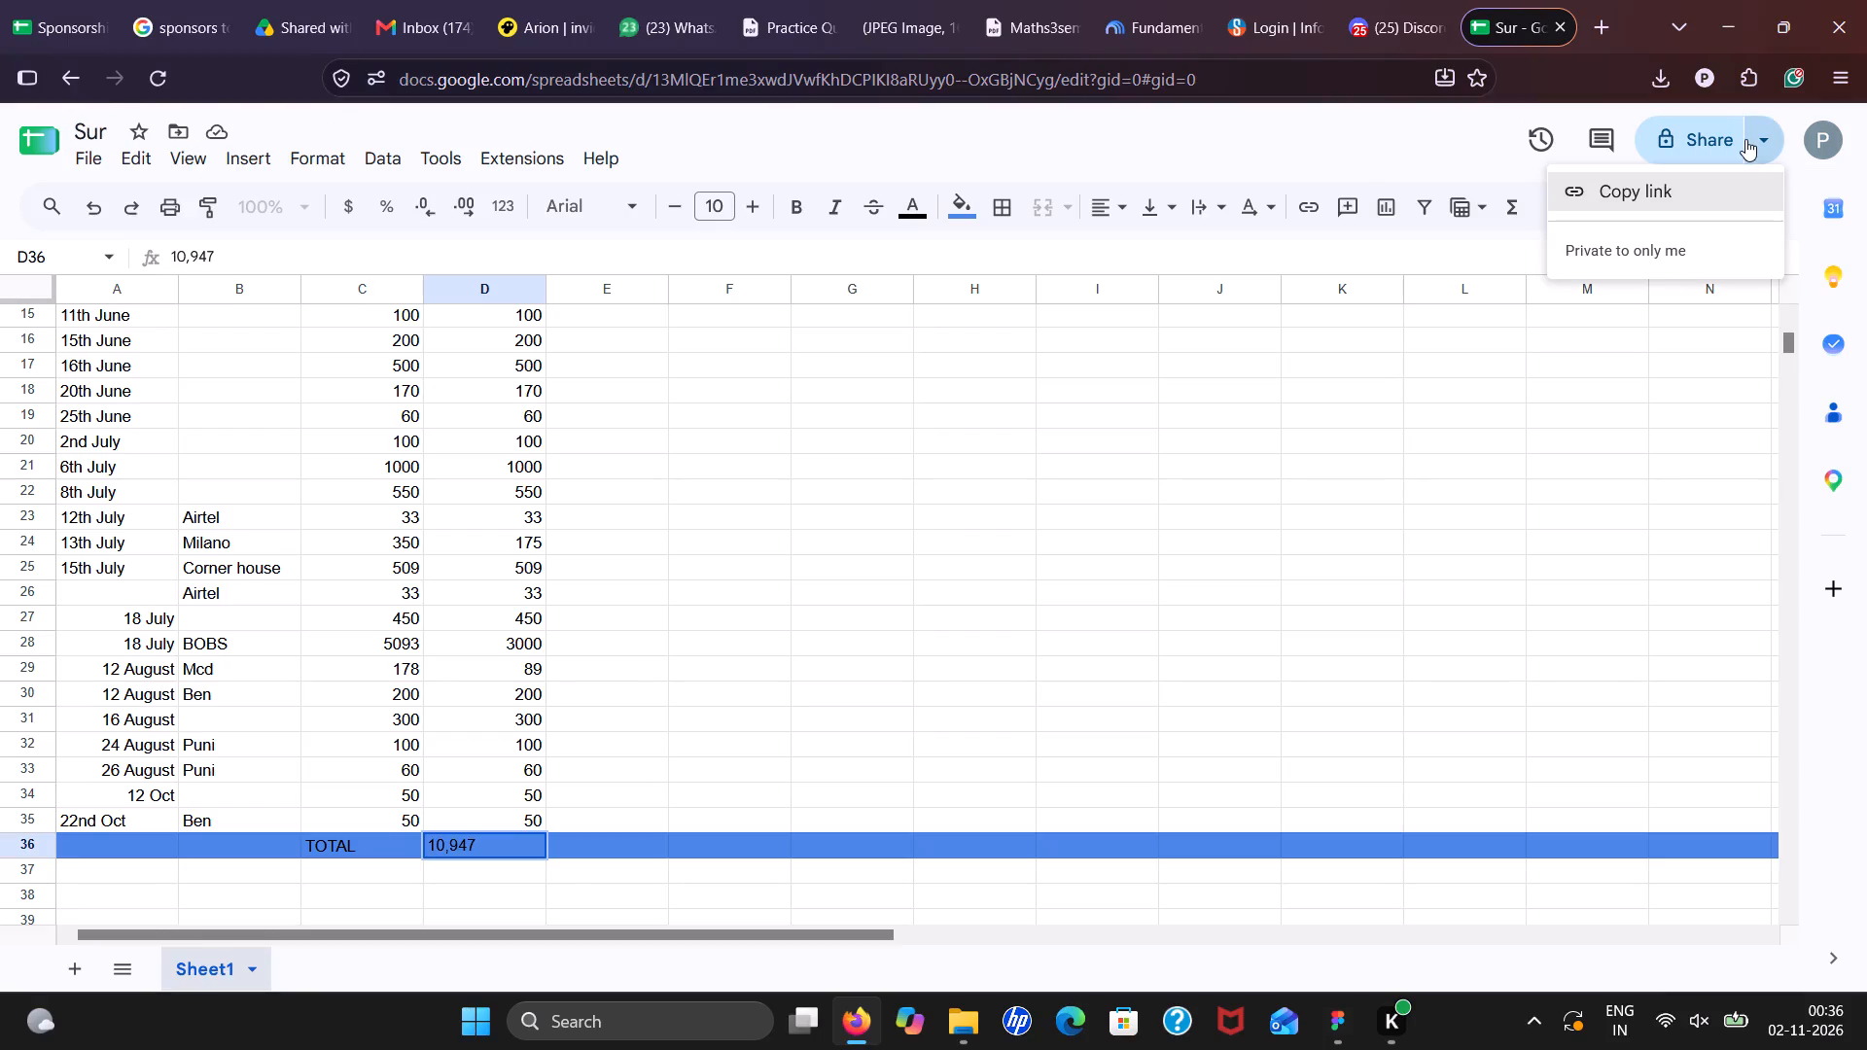
click(1695, 142)
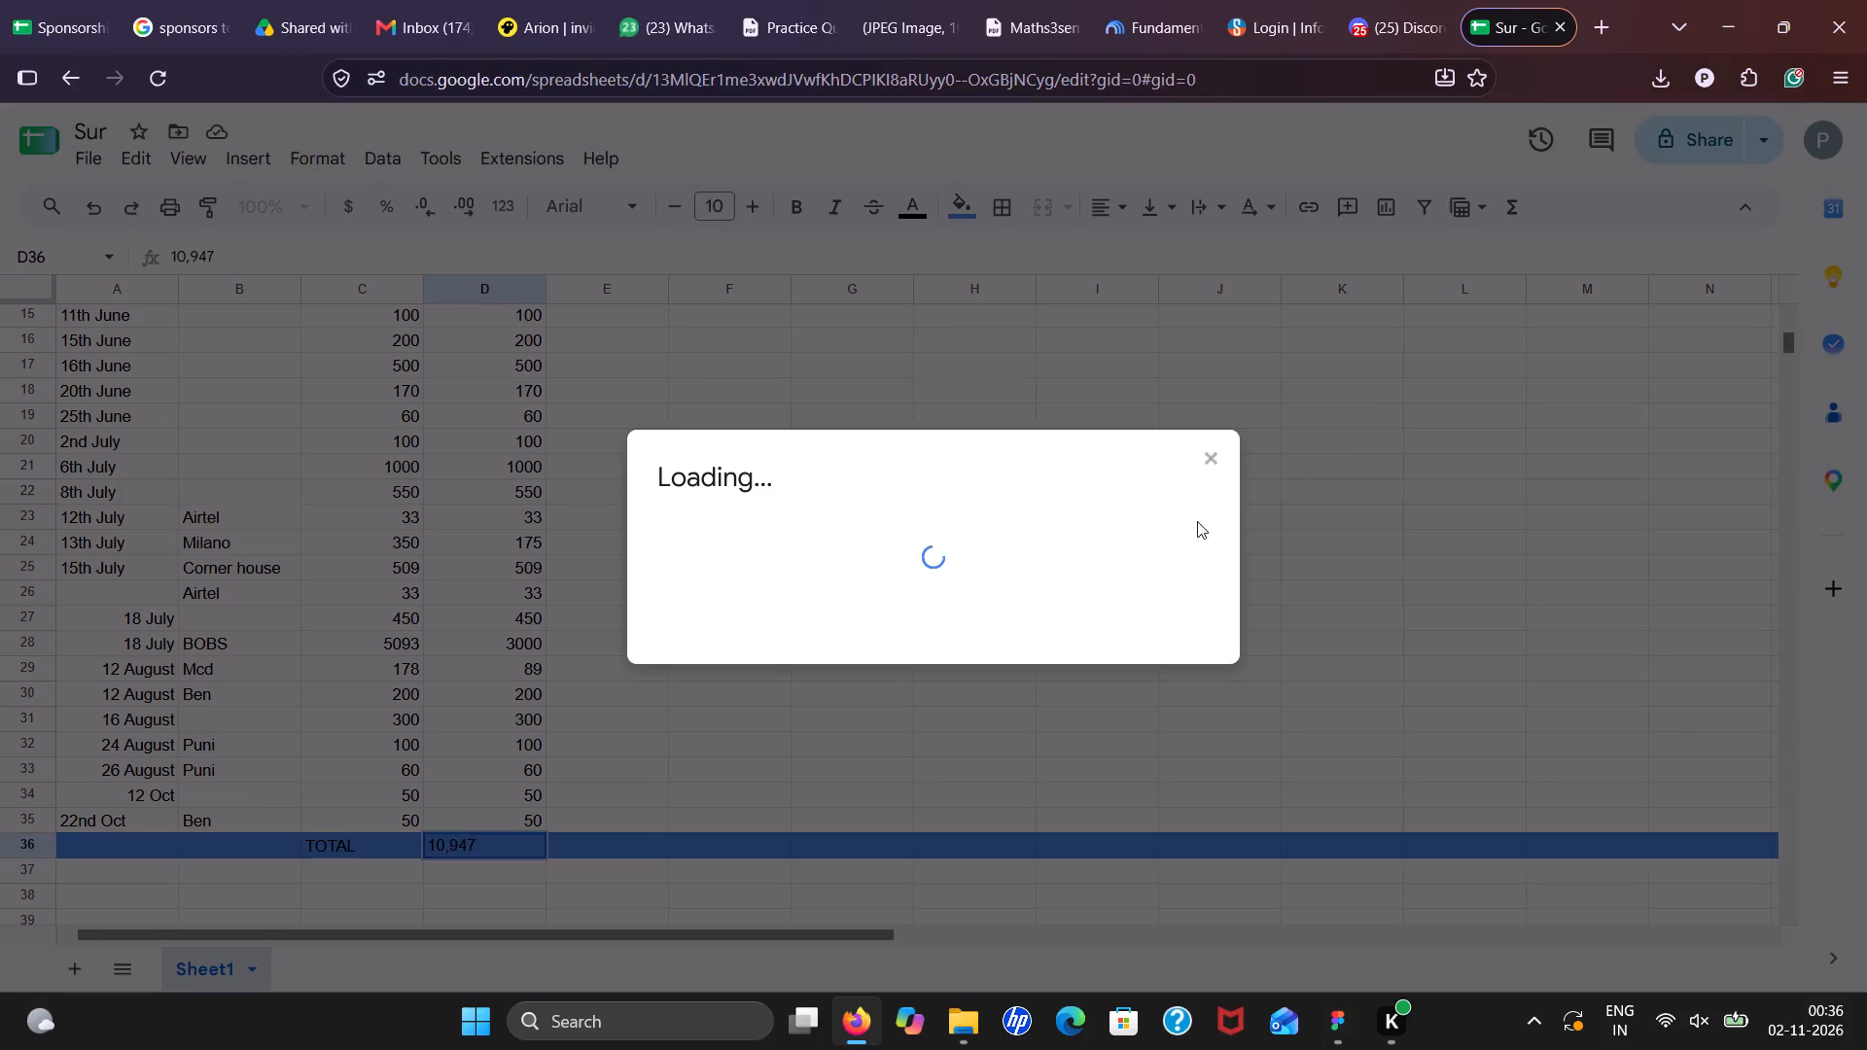
click(853, 657)
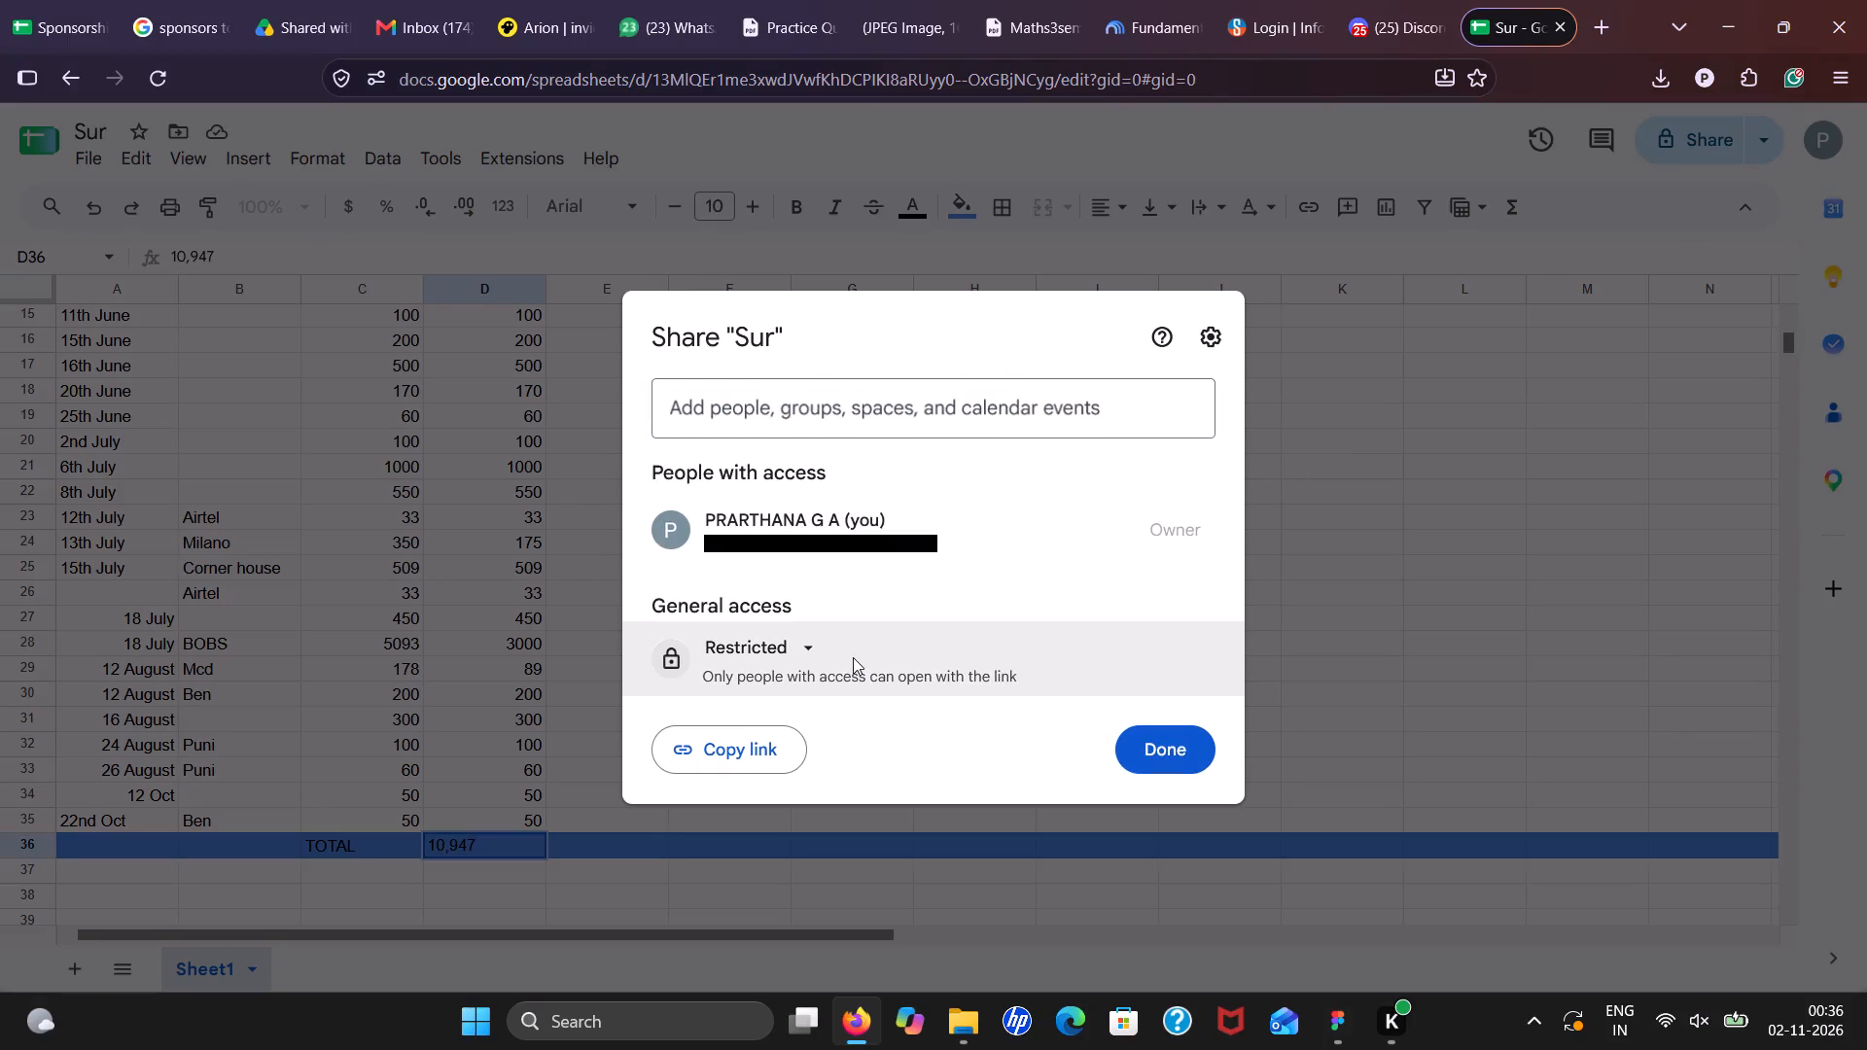
click(805, 647)
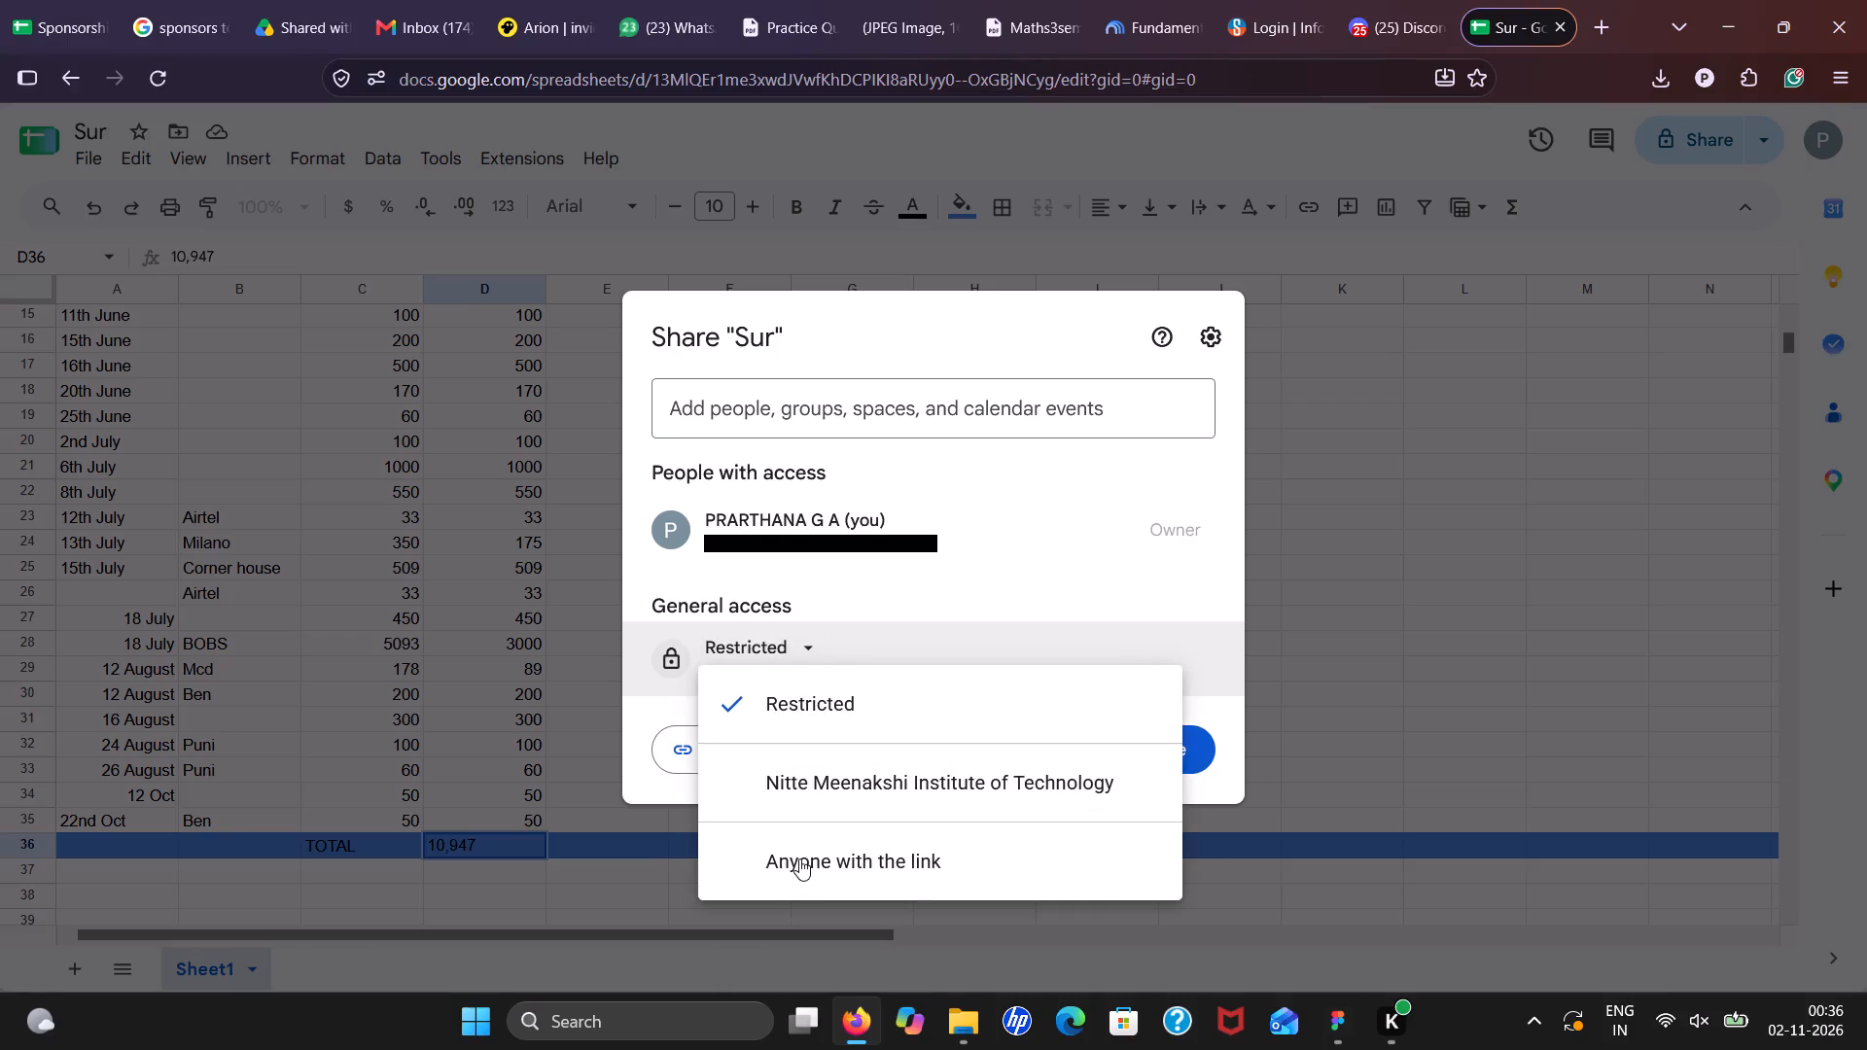
click(799, 858)
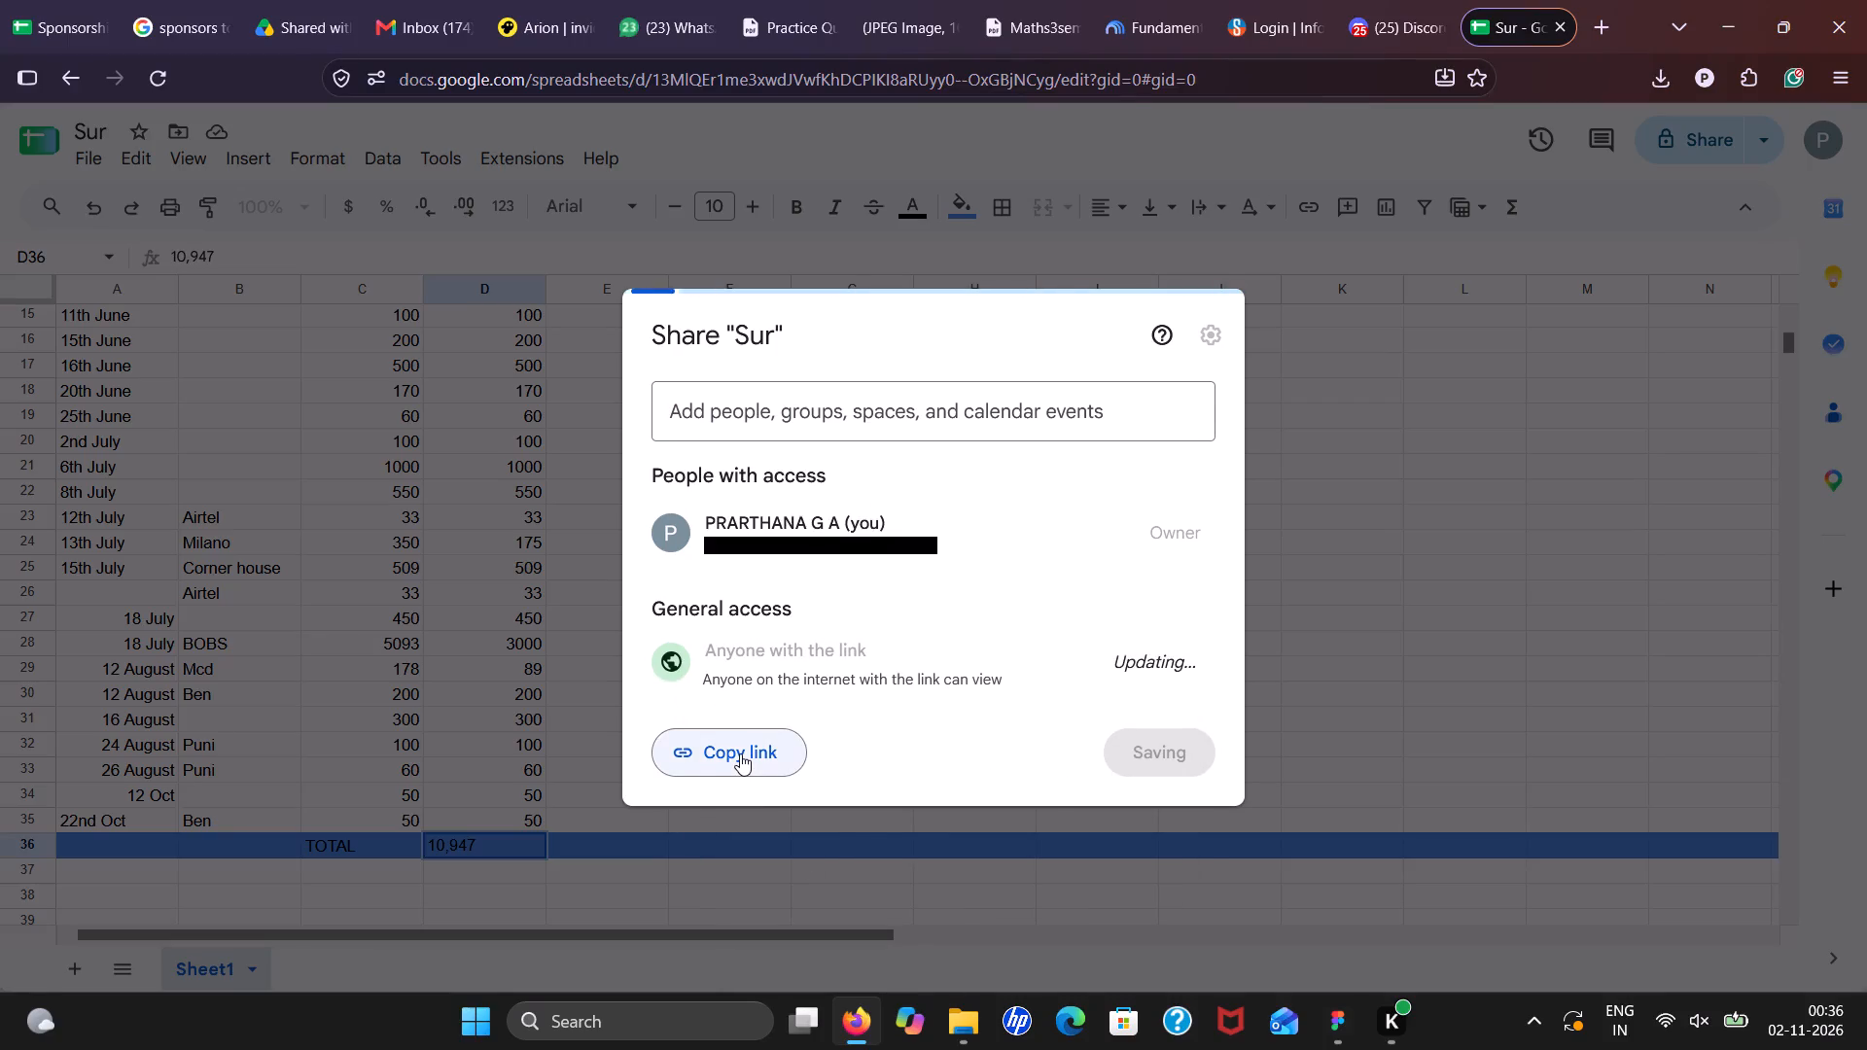
click(740, 753)
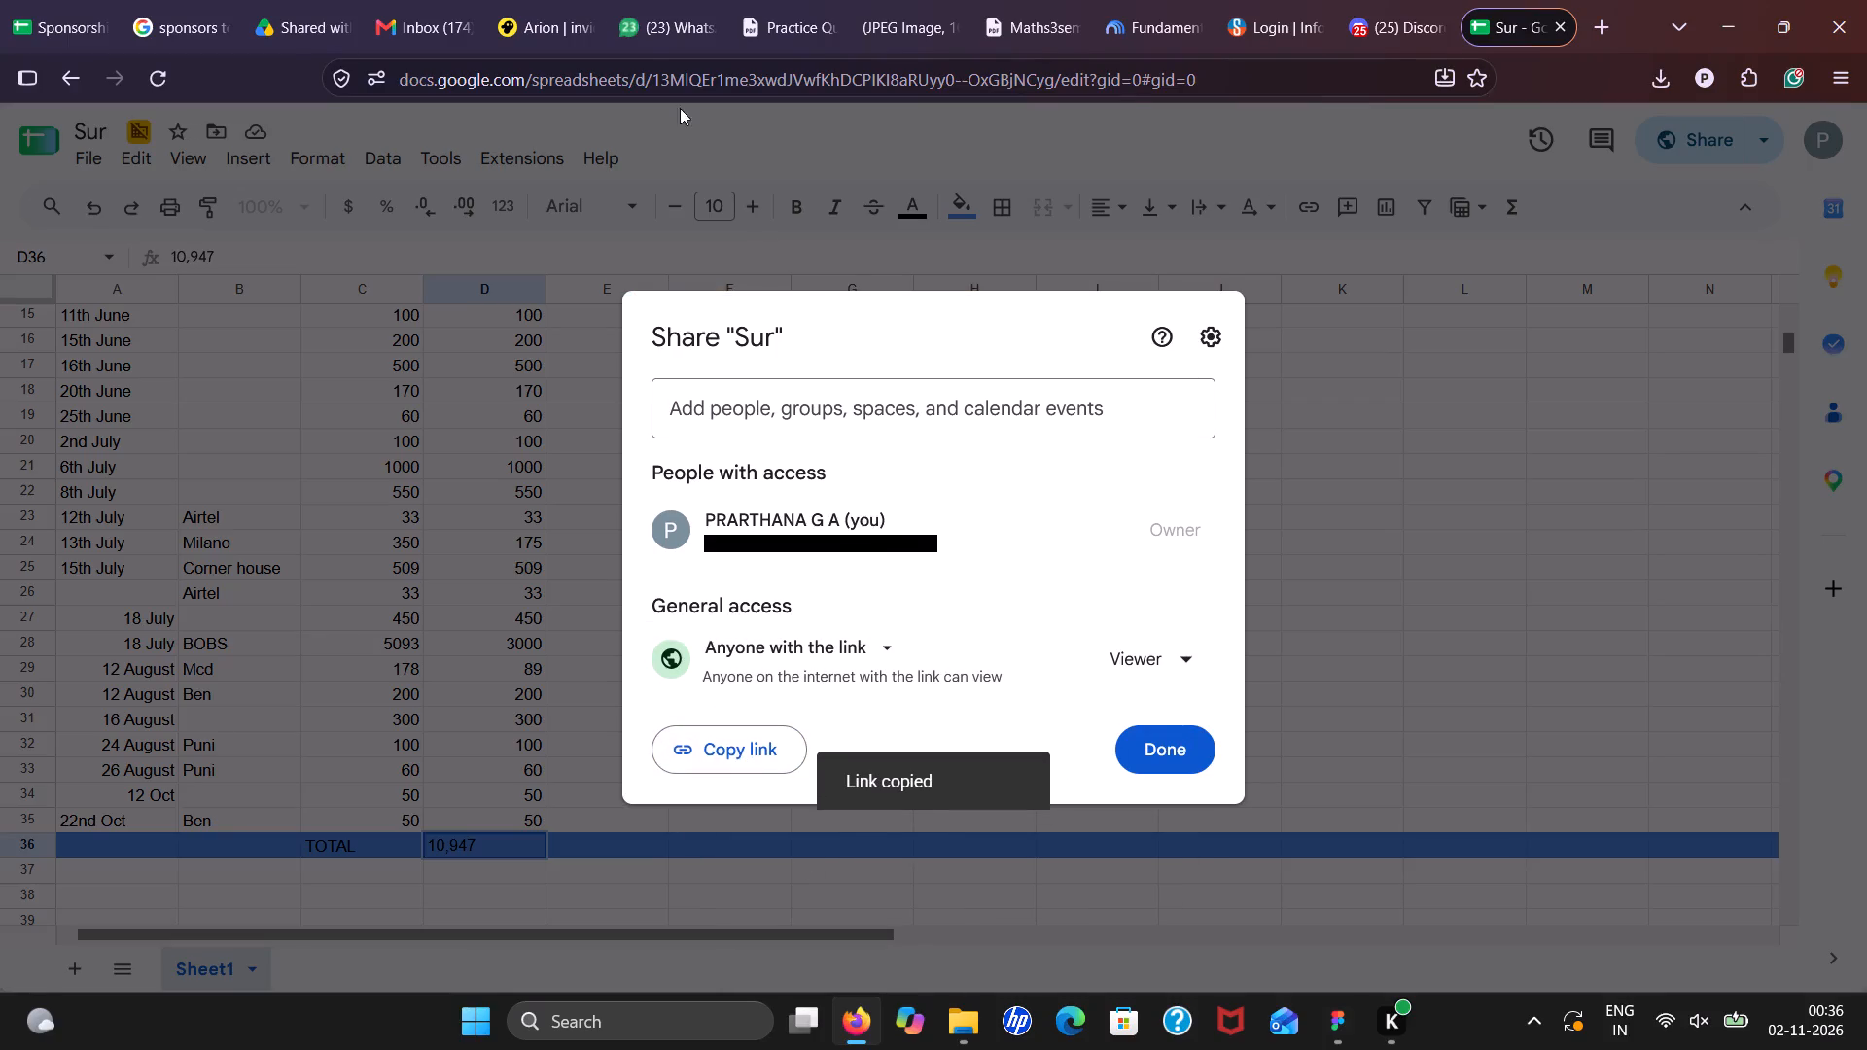